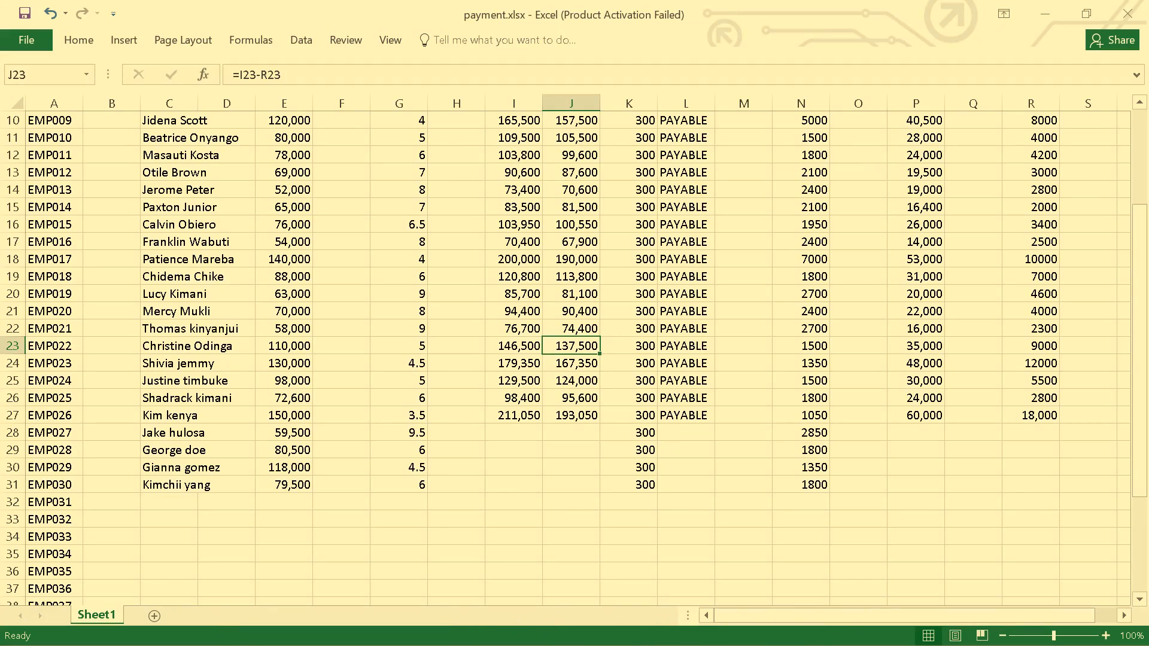
# Enter the employee code EMP047 in cell A47, directly below EMP045 at the end of the code column.
pyautogui.click(521, 429)
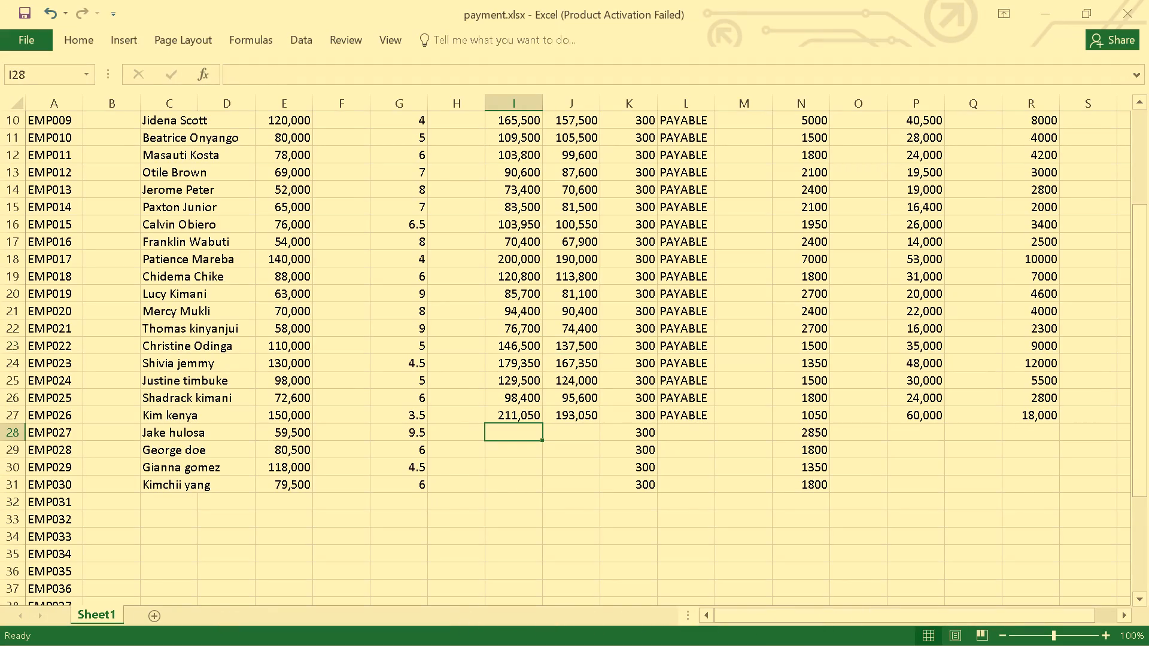
pyautogui.scroll(-2, 521, 429)
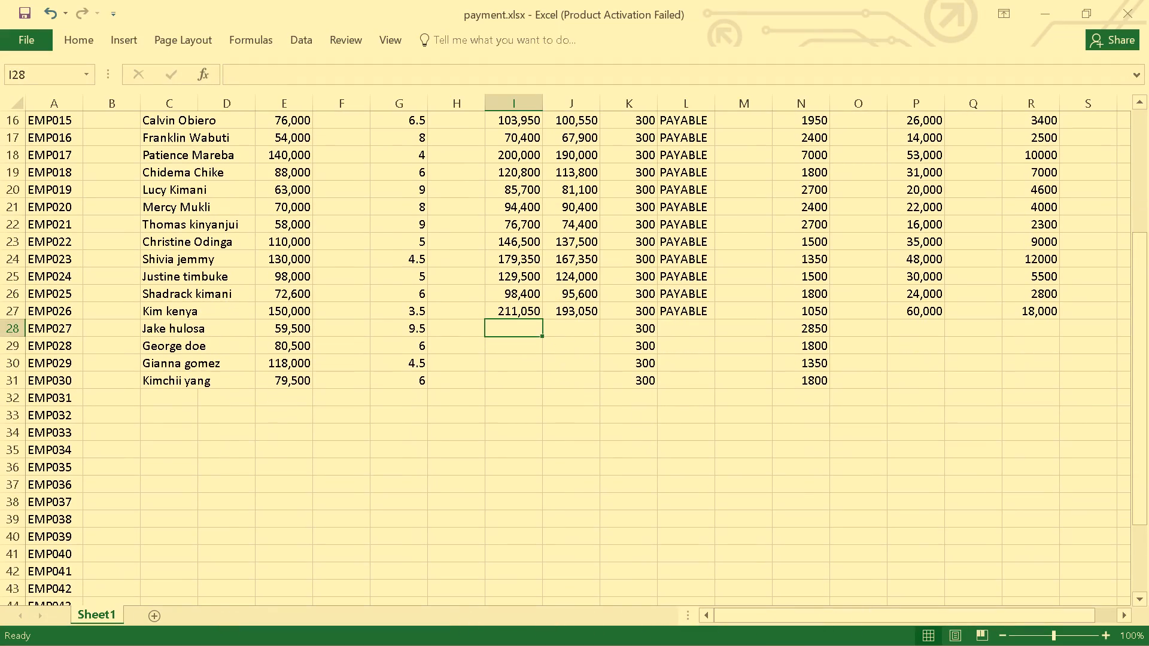
pyautogui.scroll(-2, 521, 429)
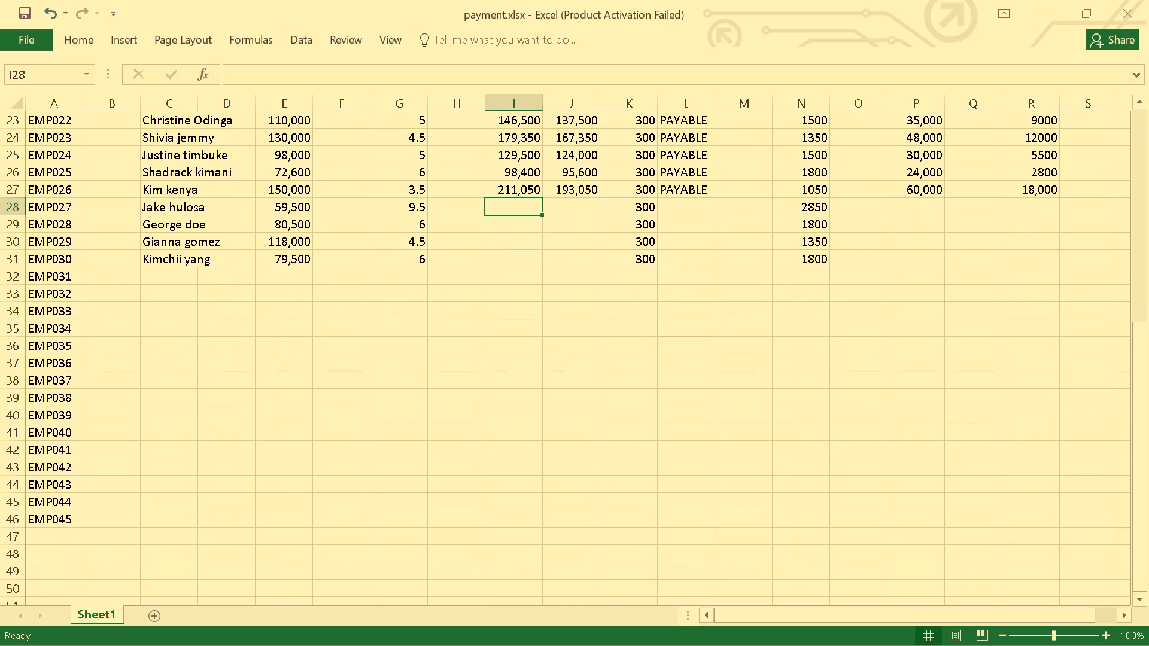
pyautogui.scroll(-1, 521, 429)
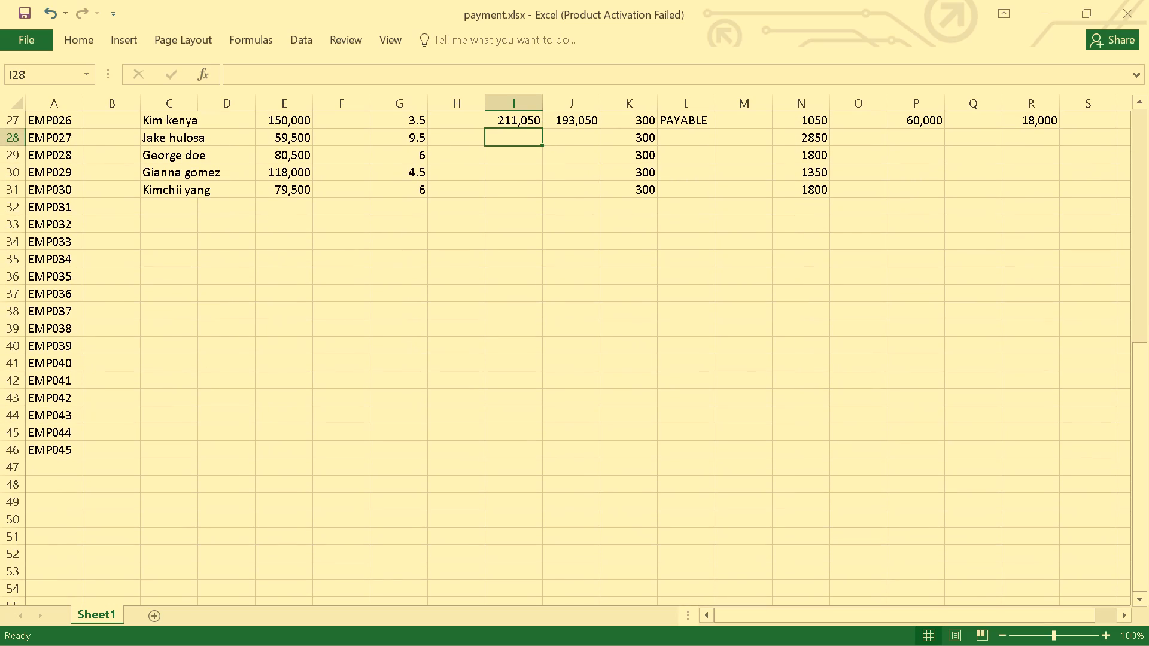
pyautogui.click(45, 464)
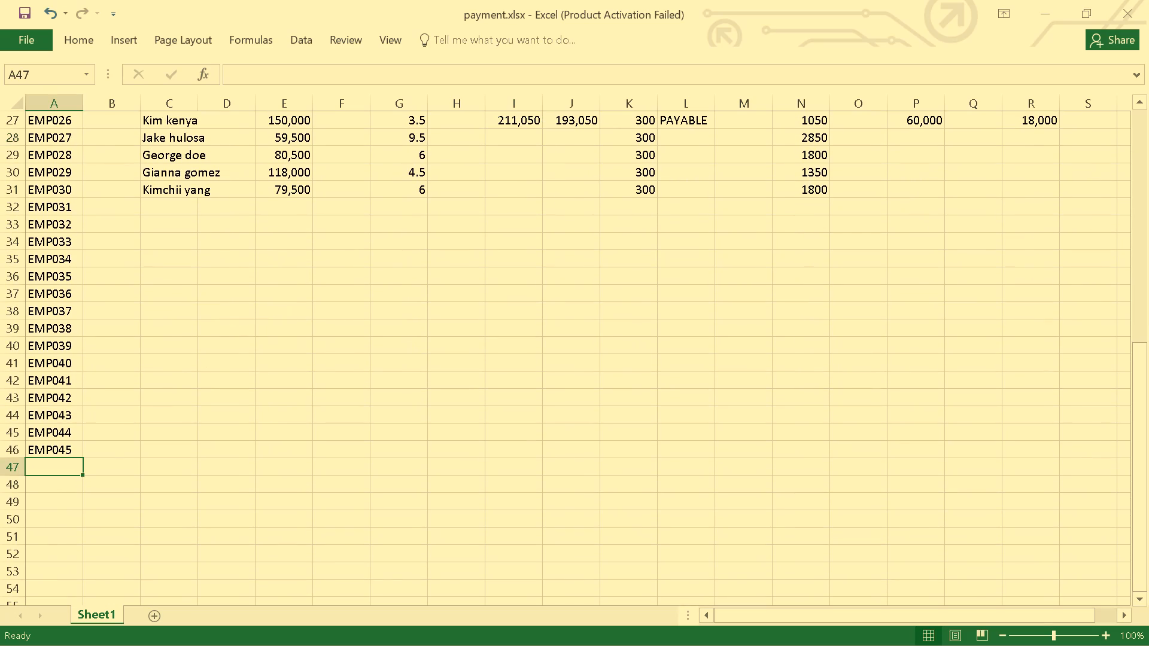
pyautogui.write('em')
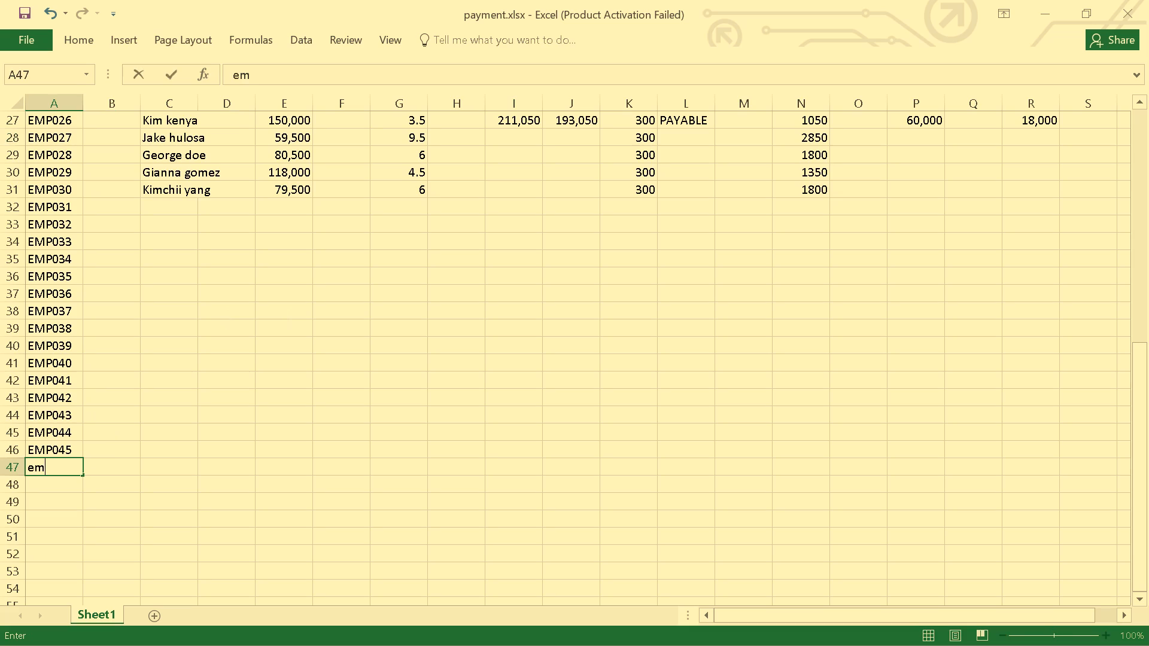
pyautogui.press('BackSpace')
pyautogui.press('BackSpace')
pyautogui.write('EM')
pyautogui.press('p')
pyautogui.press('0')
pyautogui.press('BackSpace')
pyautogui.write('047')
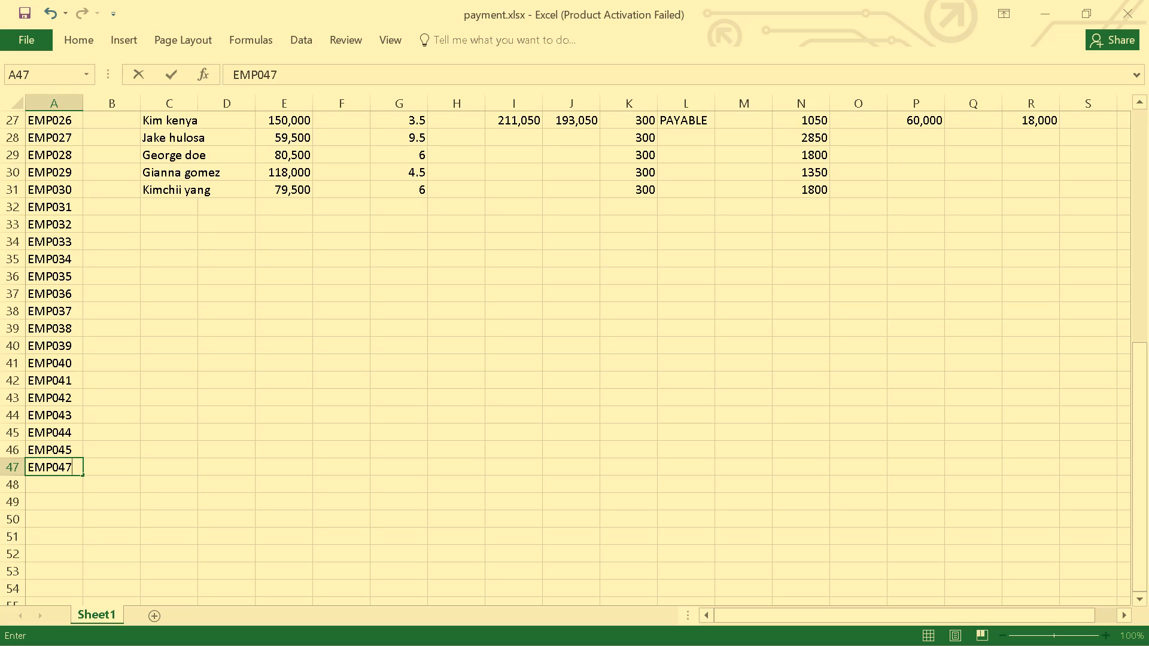
pyautogui.click(51, 489)
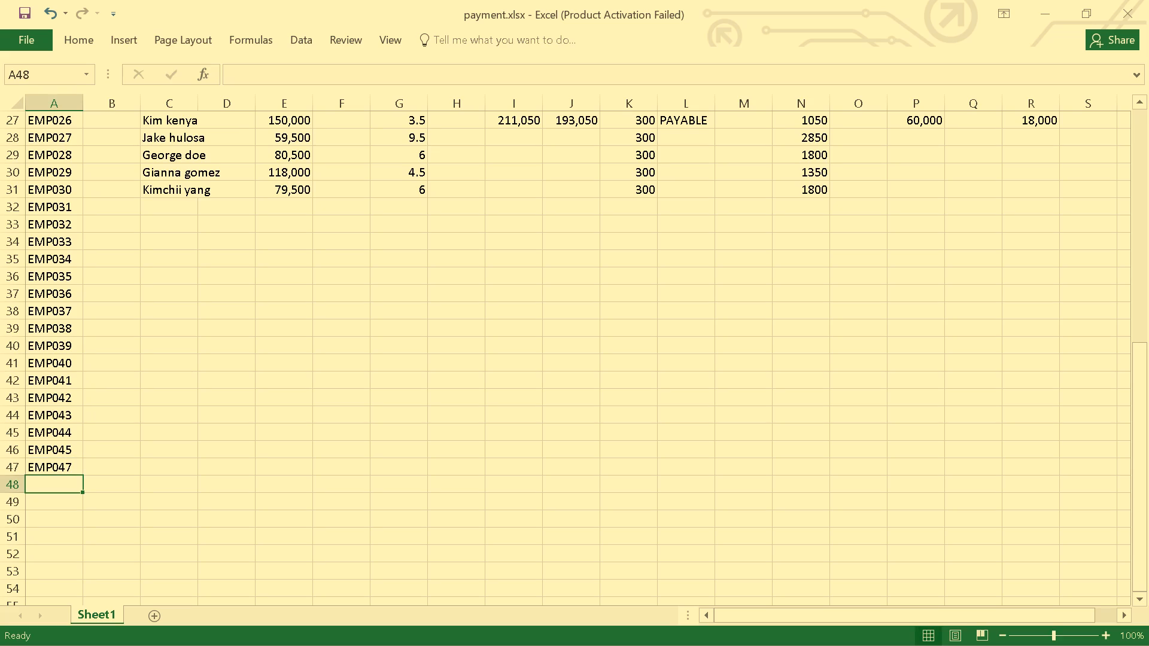
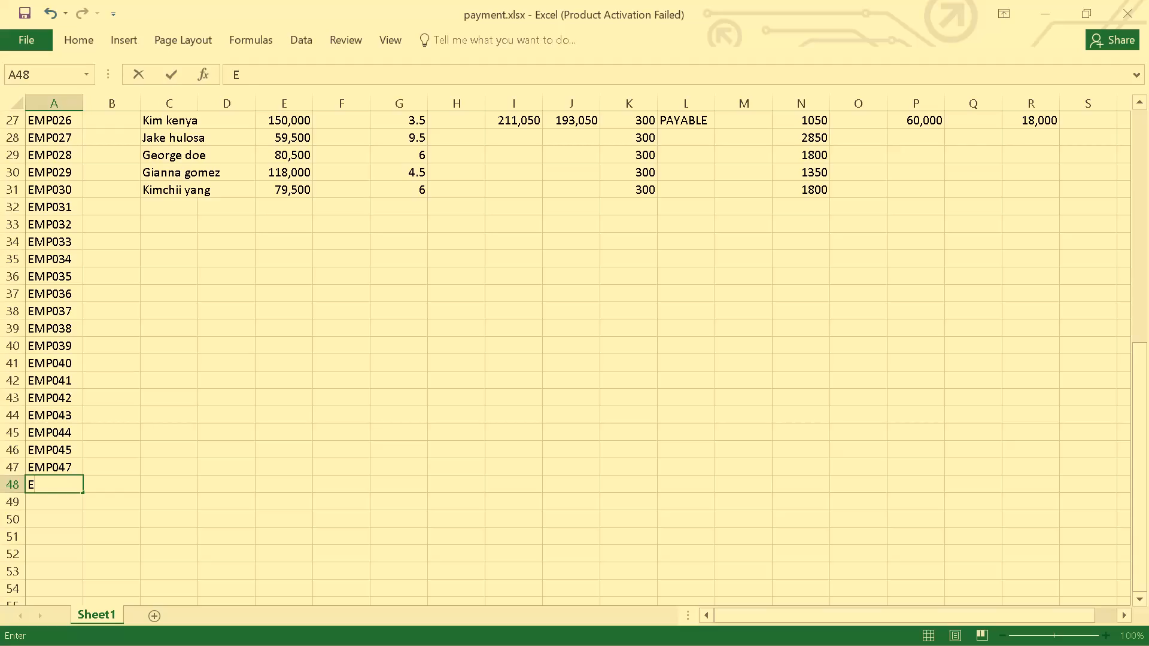
# Complete the employee code EMP048 in cell A48, directly below EMP047 in the code column.
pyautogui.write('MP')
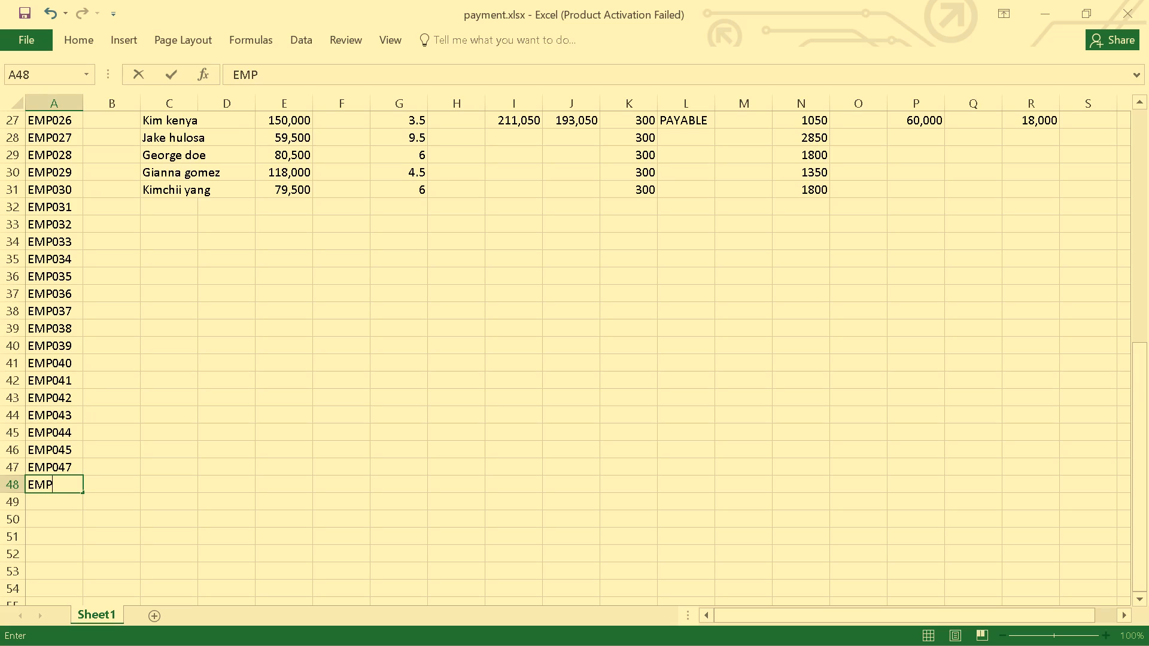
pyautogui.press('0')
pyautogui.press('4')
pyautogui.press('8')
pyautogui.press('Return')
# Enter the employee code EMP049 in cell A49, directly below EMP048 in the code column.
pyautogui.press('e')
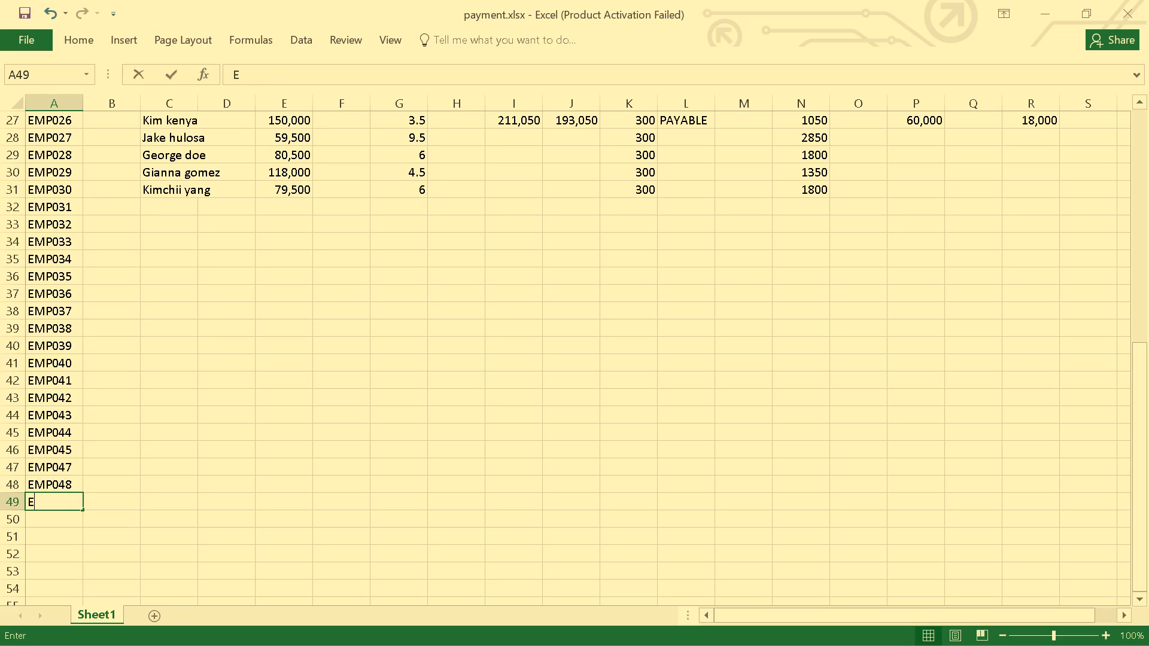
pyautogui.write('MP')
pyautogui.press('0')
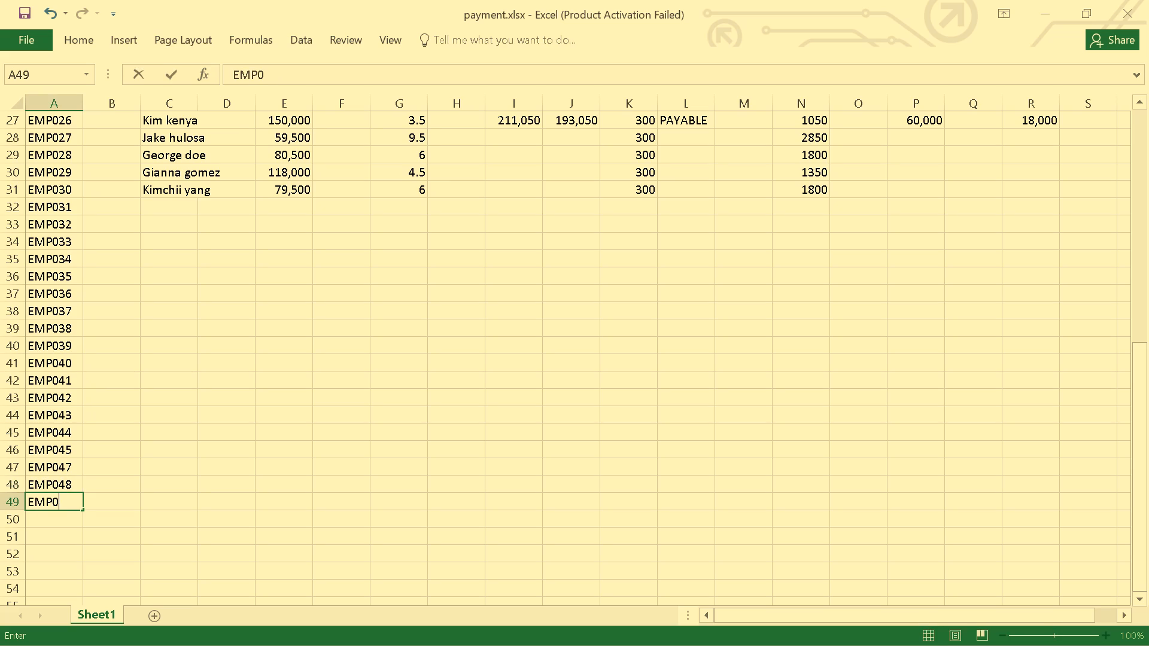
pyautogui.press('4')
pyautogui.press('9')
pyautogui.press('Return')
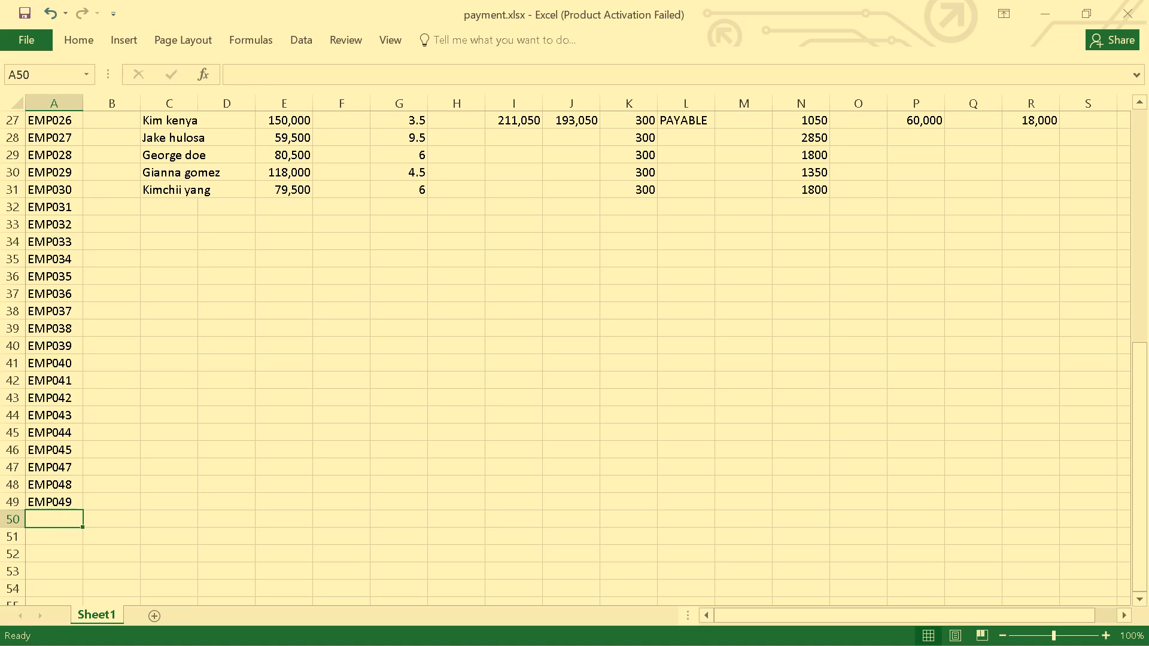
# Enter the employee's full name for EMP031 in cell C32, the first empty row of the name column.
pyautogui.scroll(4, 284, 407)
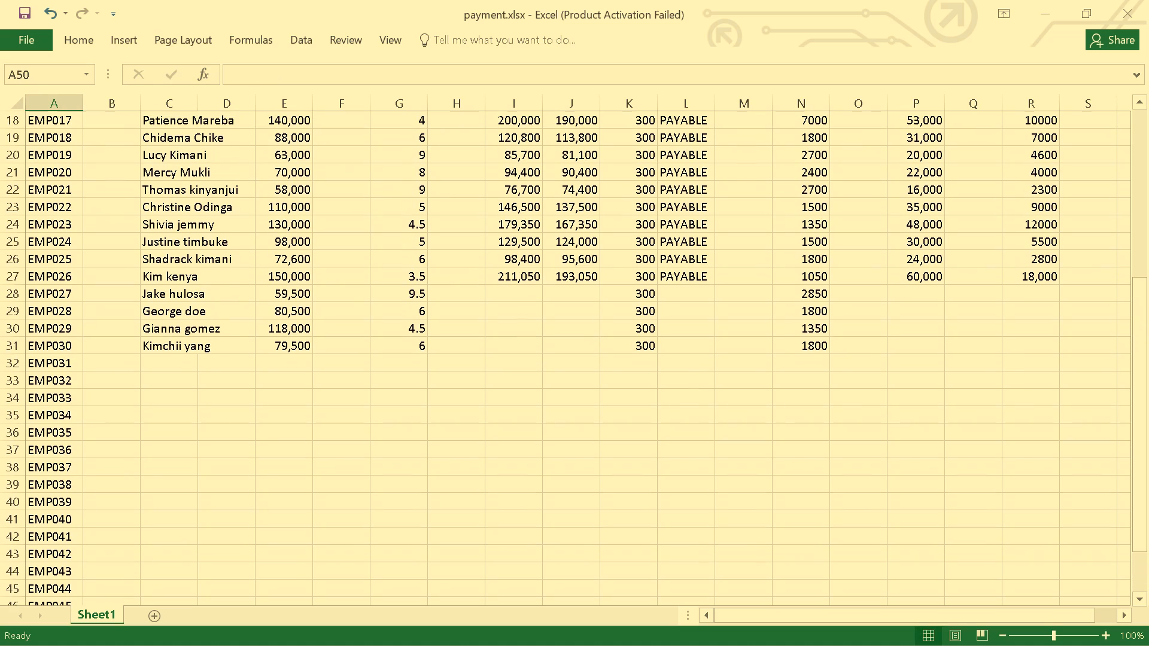
pyautogui.scroll(1, 284, 407)
pyautogui.click(166, 359)
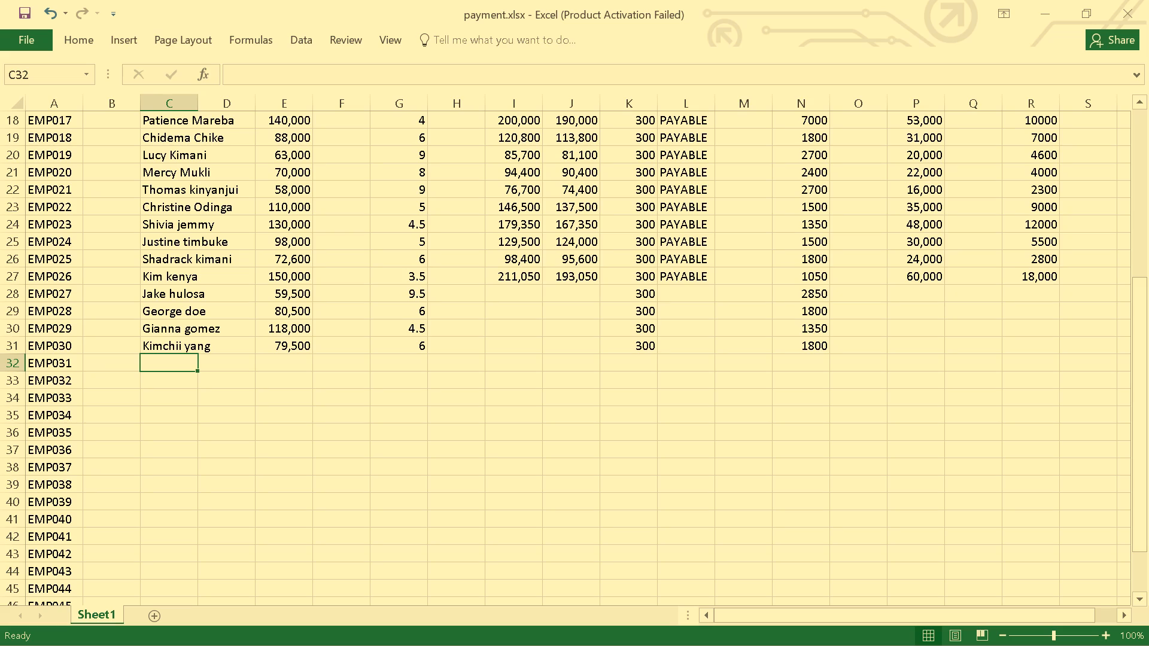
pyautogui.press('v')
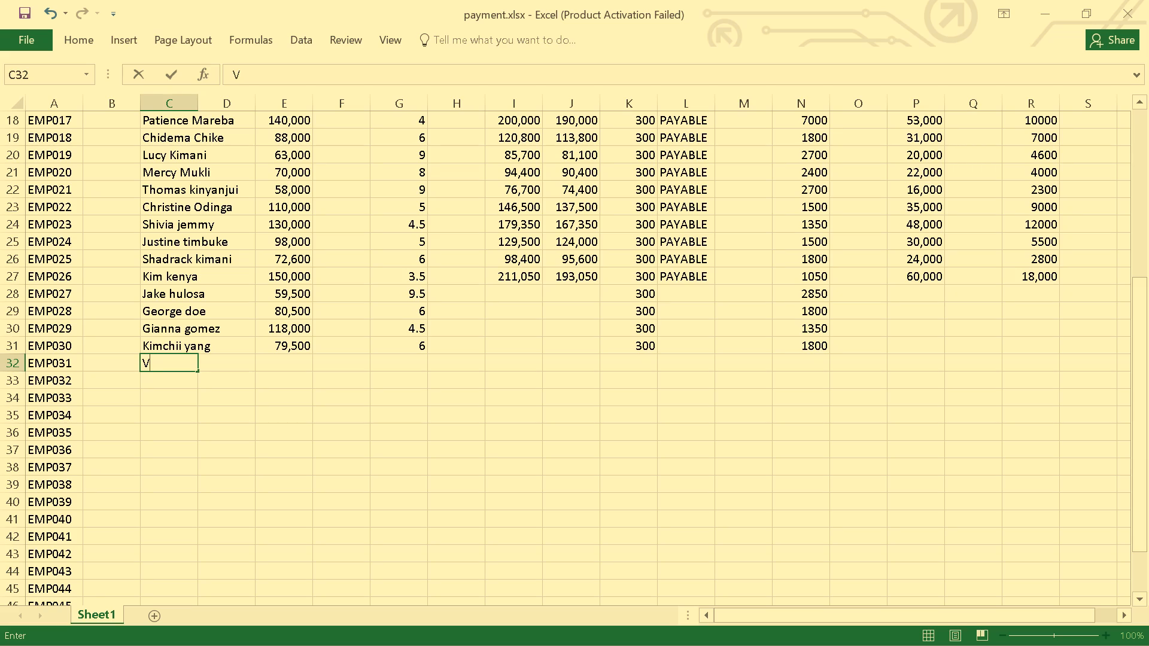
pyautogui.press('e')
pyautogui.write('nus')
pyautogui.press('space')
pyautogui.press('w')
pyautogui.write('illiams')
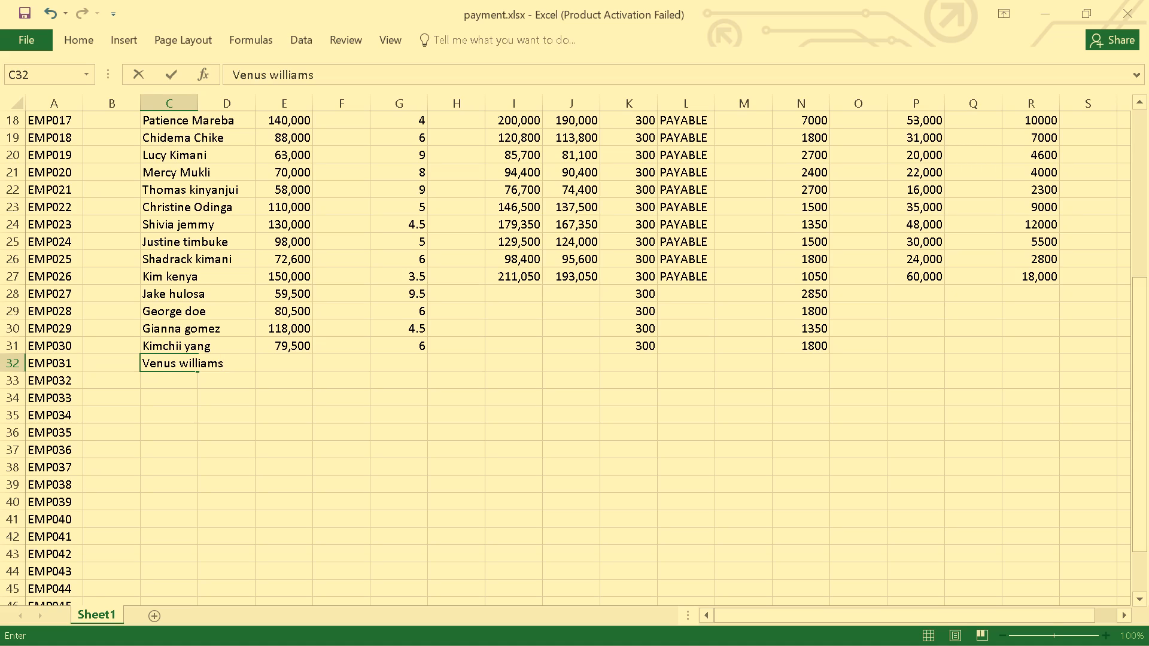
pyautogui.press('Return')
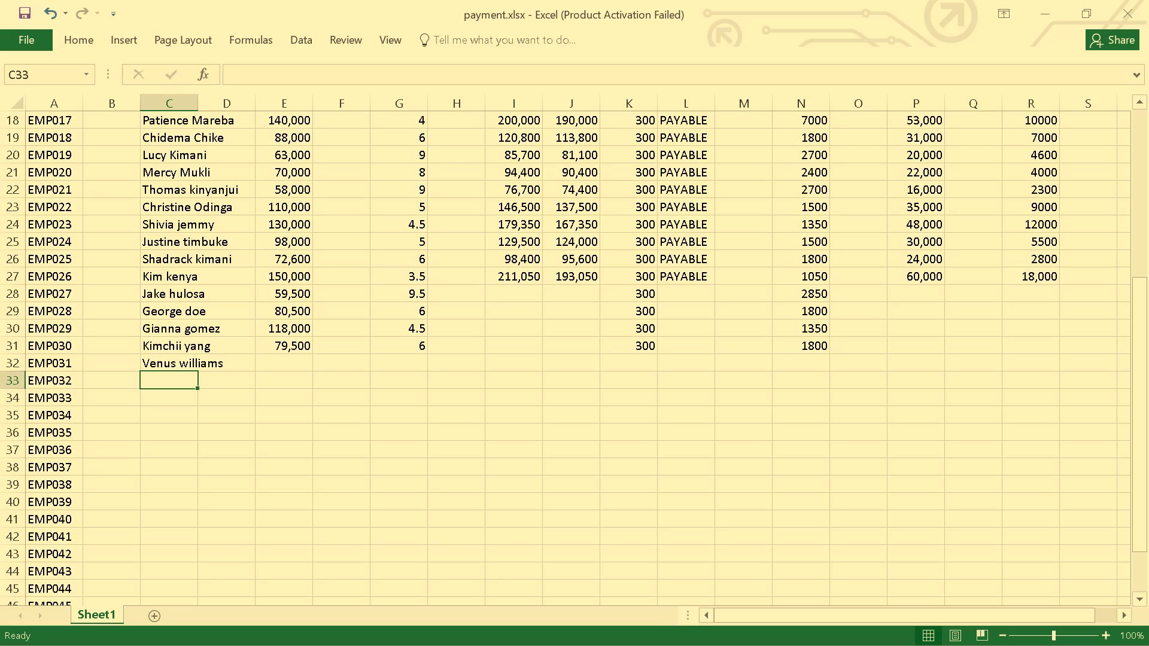
# Enter the employee's full name for EMP032 in cell C33, with the first name capitalised.
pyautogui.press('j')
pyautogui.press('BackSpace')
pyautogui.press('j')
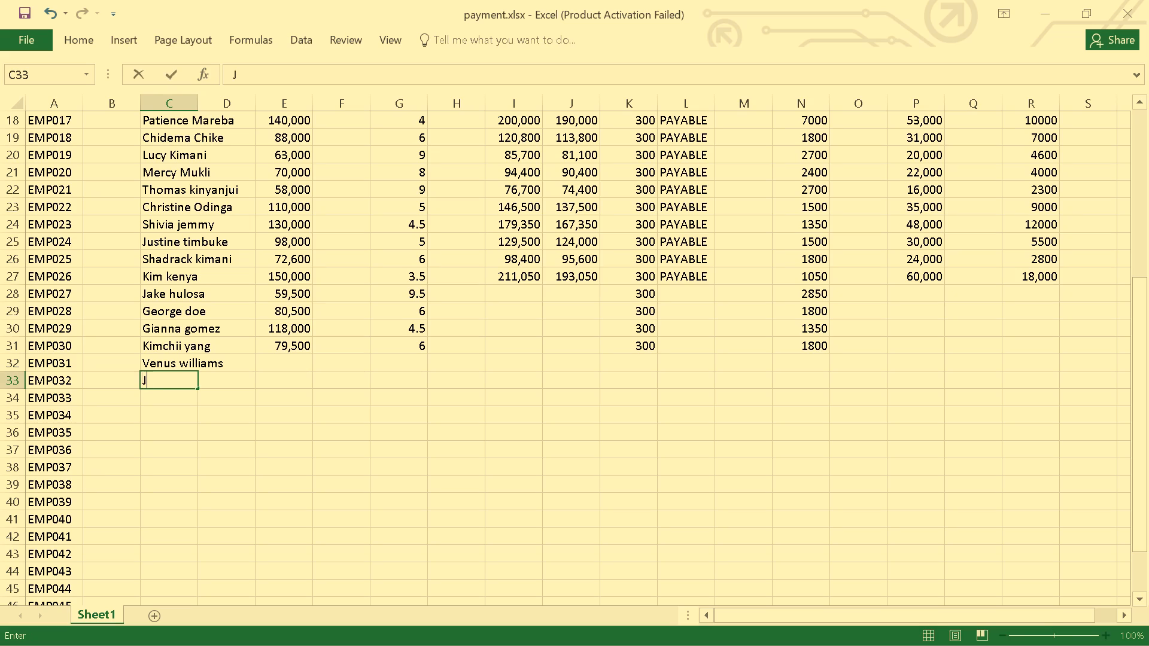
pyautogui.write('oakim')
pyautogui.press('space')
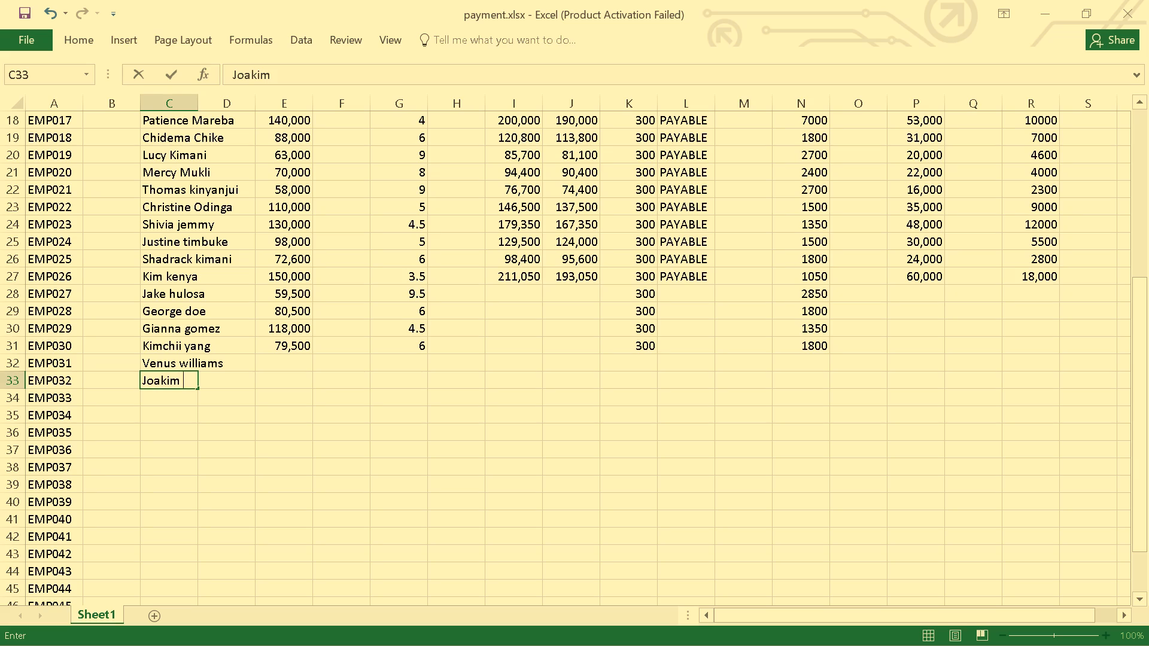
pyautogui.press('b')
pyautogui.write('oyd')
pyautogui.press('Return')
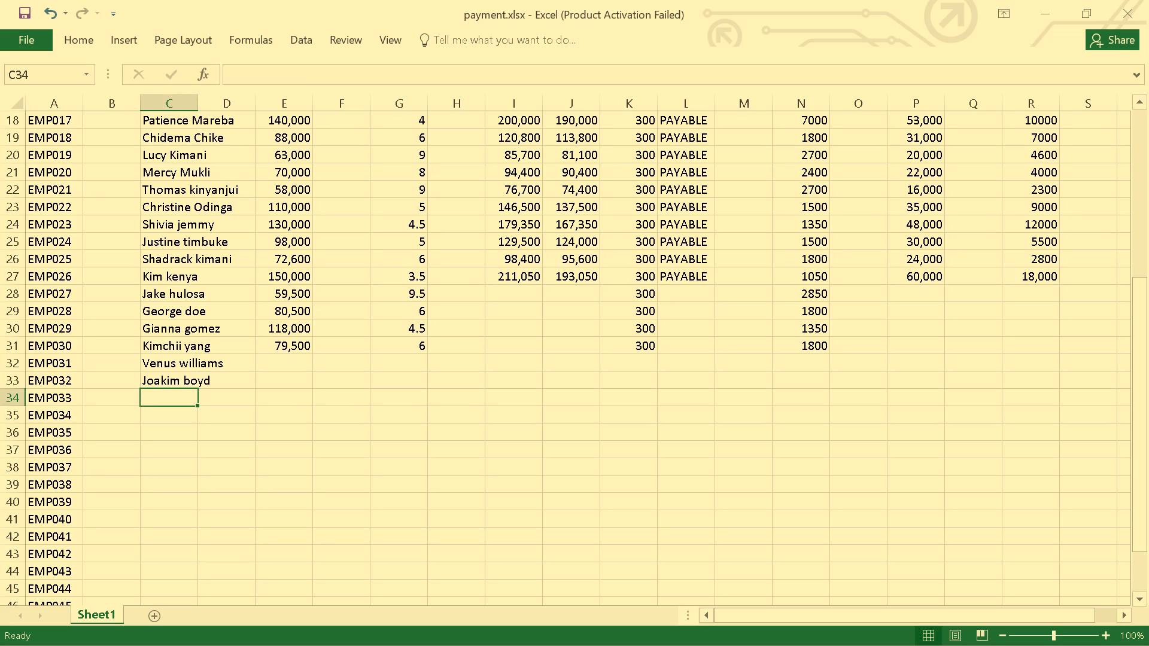
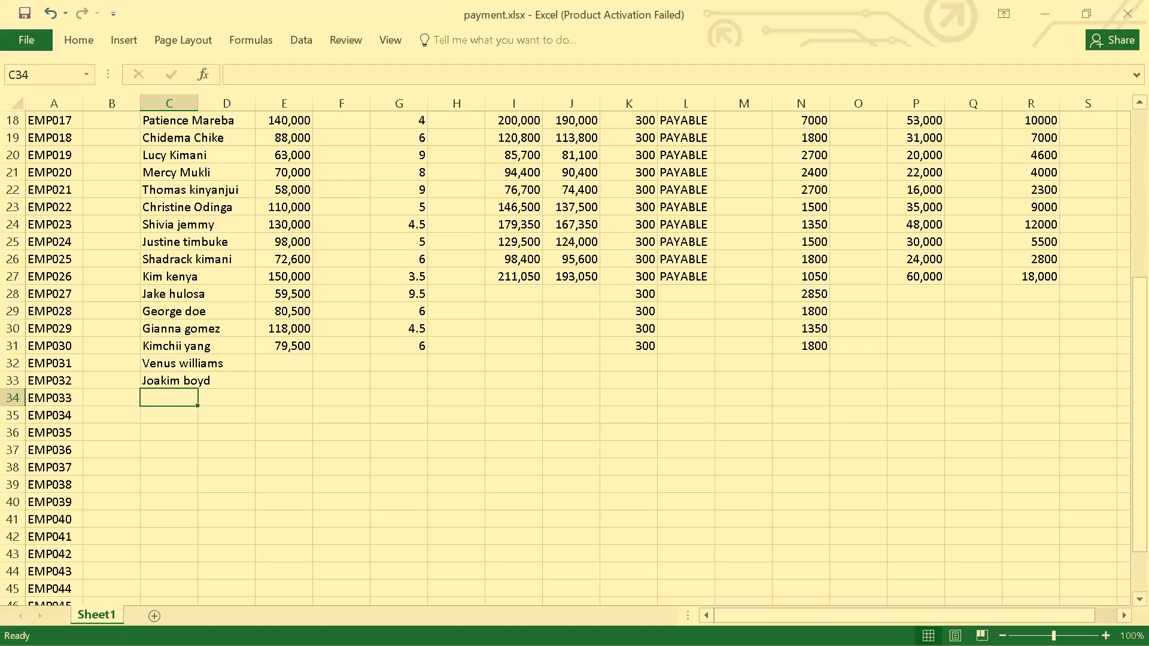
# Enter the employee's full name for EMP033 in cell C34, capitalising only the first name.
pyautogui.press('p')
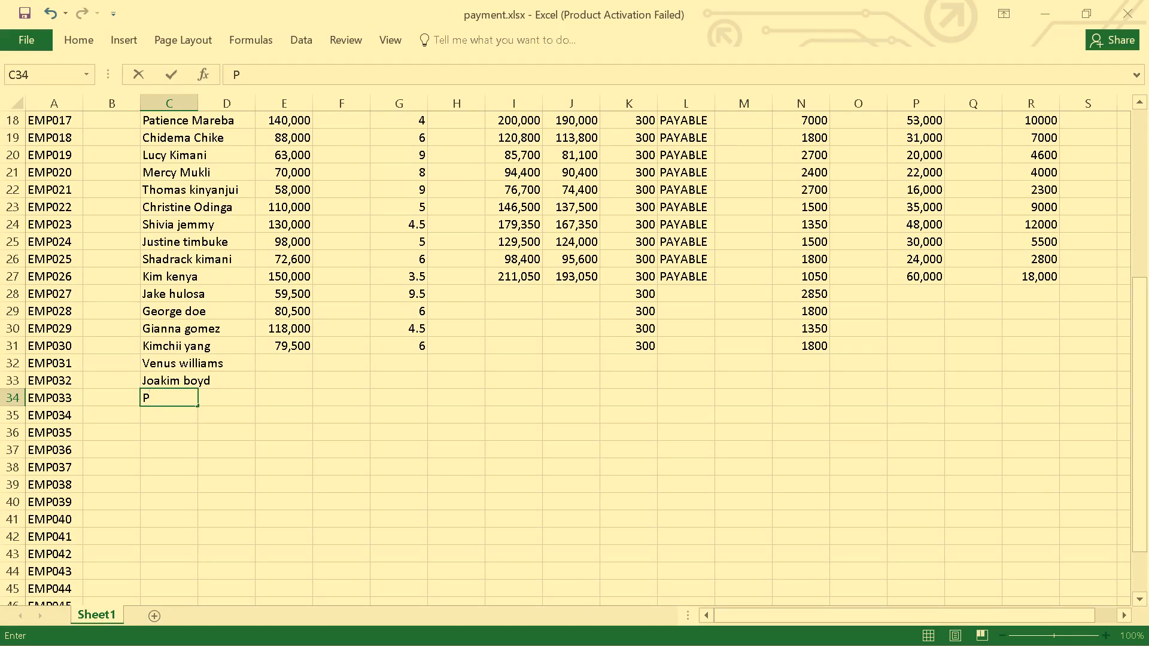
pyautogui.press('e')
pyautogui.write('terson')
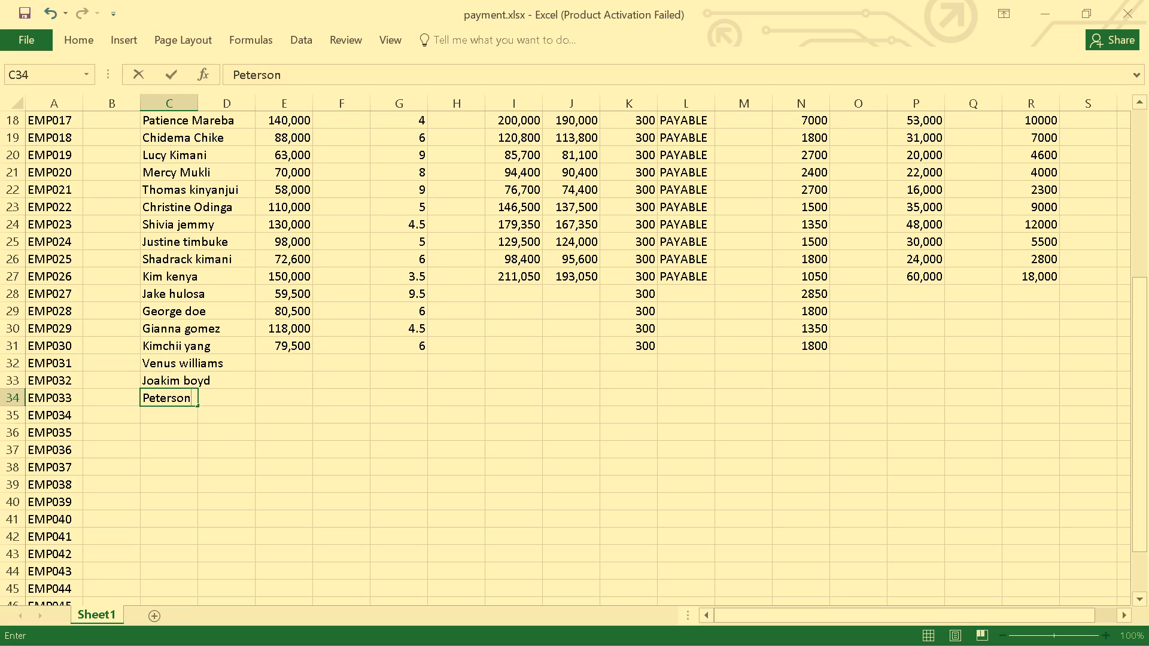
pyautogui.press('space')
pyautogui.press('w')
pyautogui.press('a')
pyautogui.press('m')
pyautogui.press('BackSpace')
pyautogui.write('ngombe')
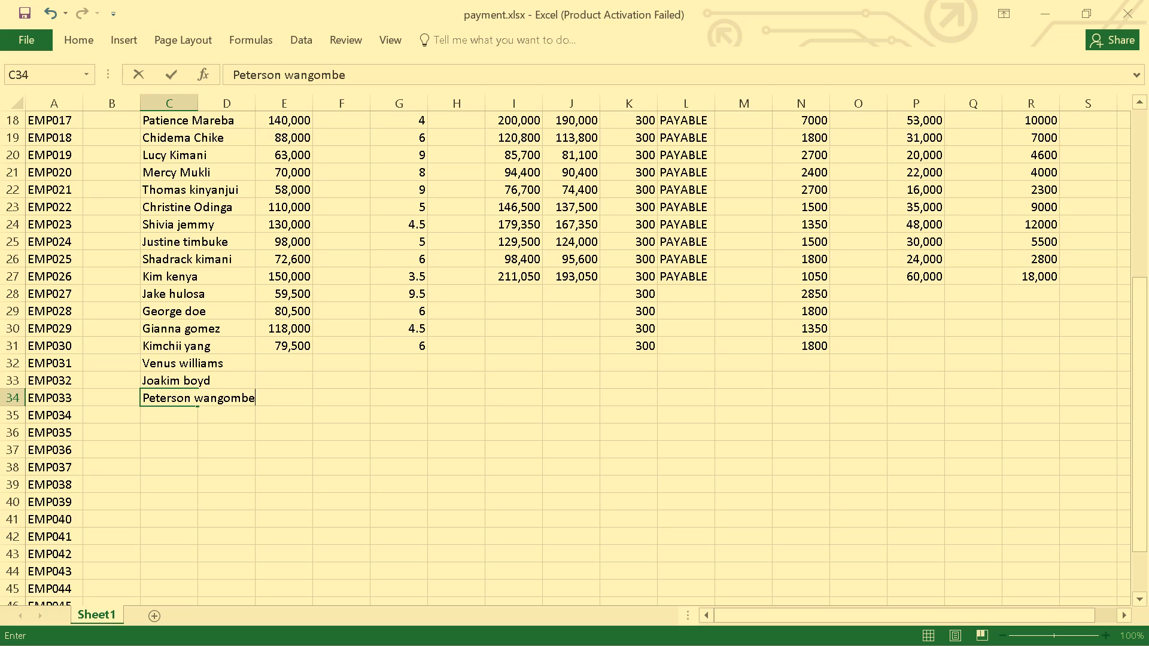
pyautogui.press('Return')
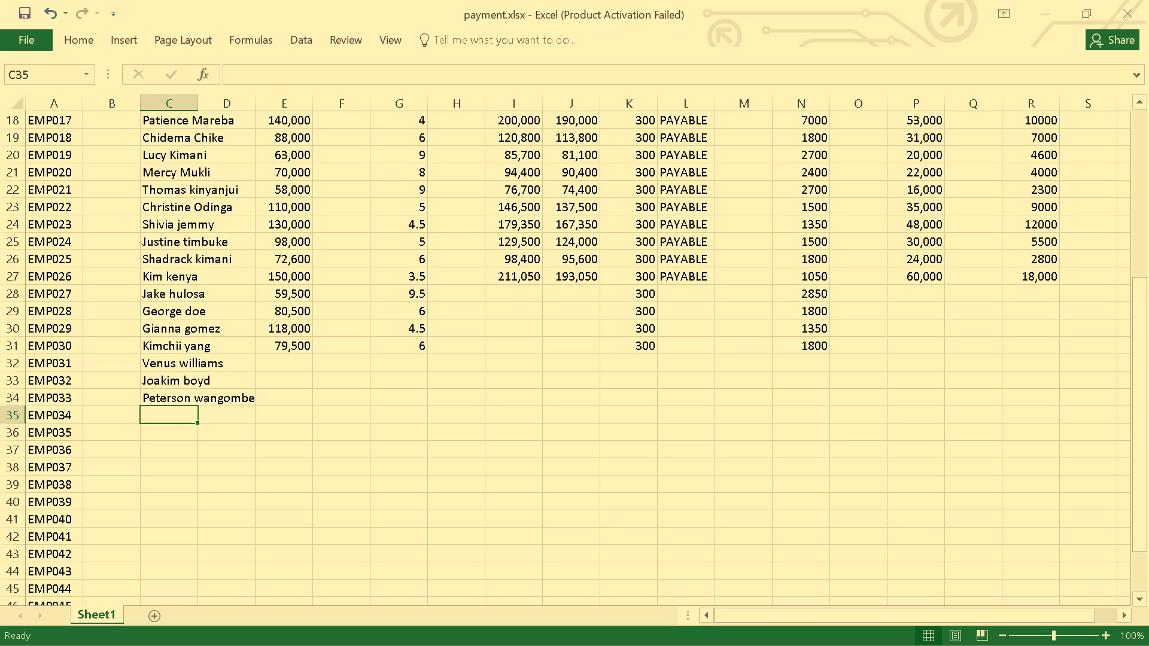
# Enter the employee's full name for EMP034 in cell C35, capitalising only the first name.
pyautogui.click(169, 419)
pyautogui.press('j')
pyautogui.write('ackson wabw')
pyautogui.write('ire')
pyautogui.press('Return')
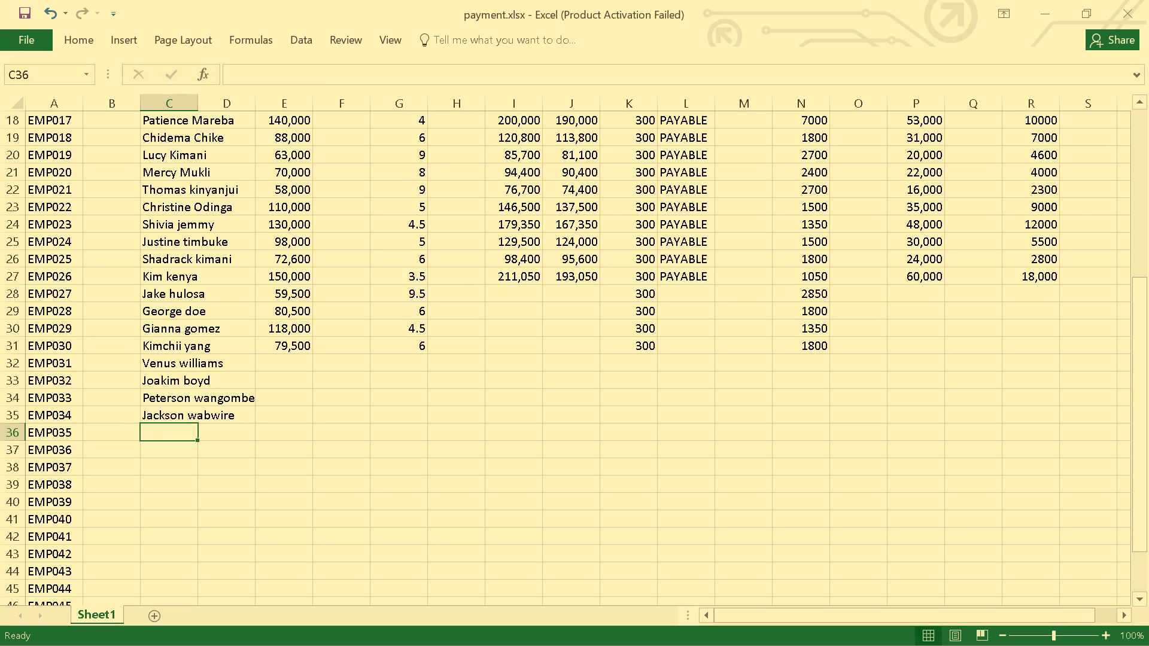
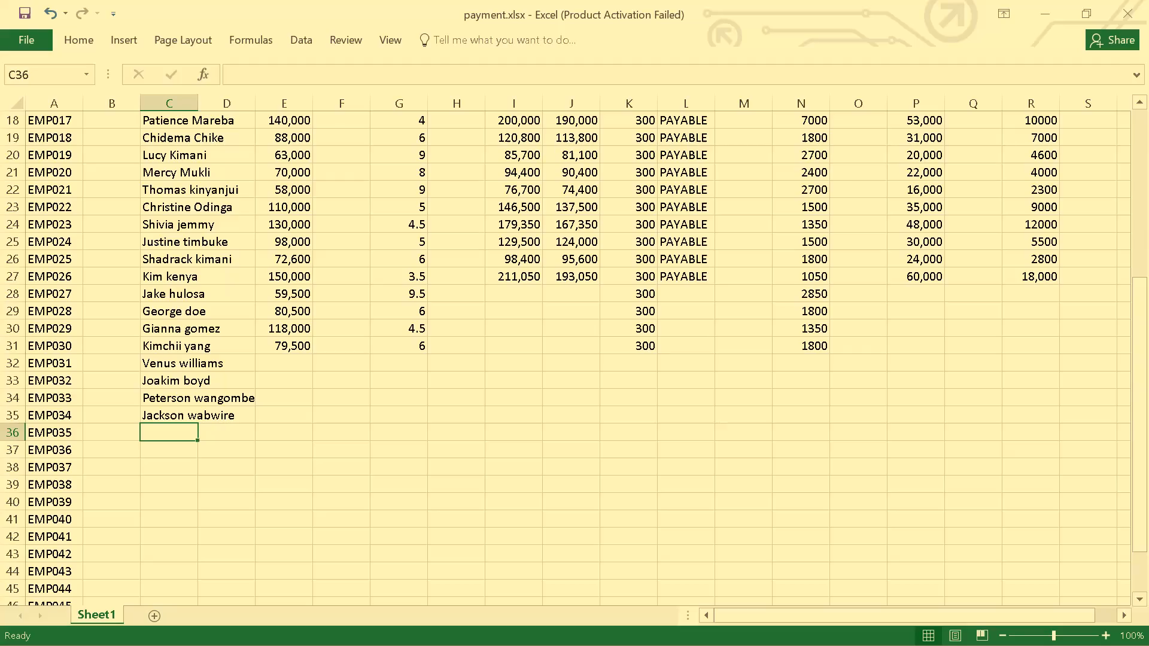
# Enter the employee's full name for EMP035 in cell C36, capitalising only the first name.
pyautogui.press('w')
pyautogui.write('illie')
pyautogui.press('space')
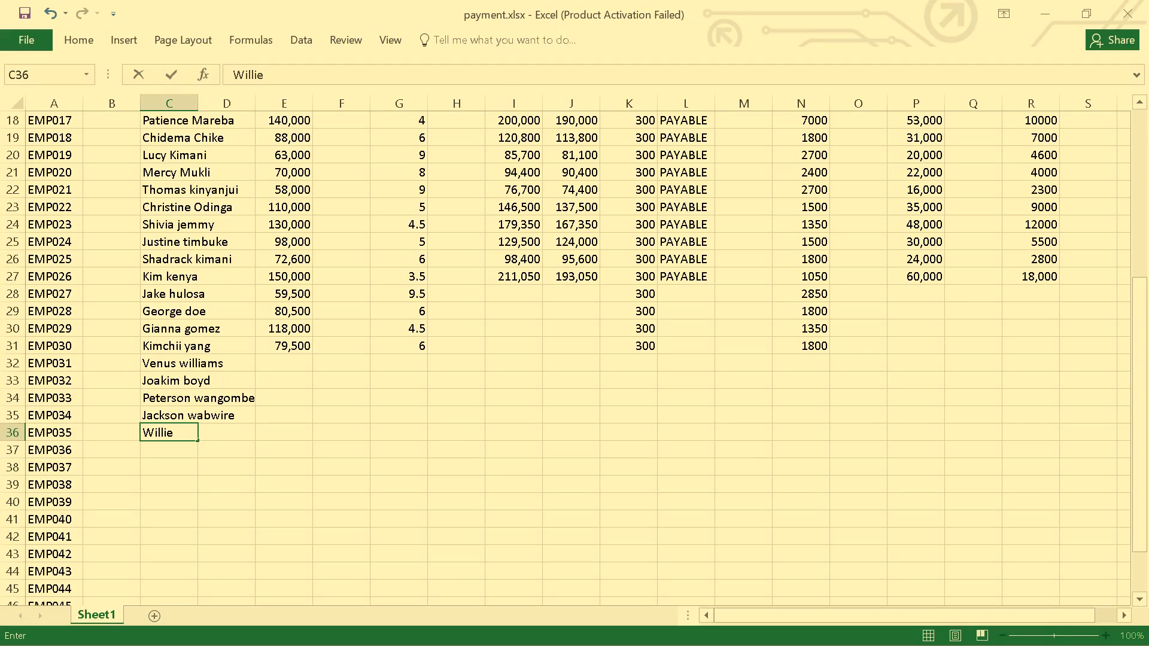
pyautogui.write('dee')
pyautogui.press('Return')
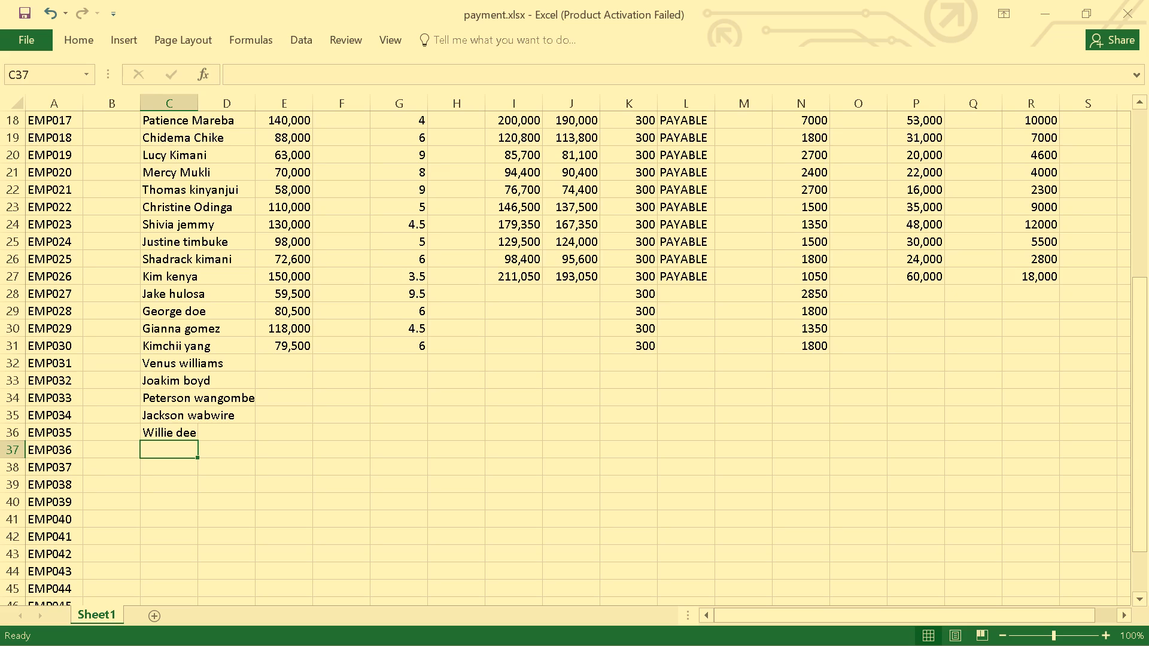
# Review the employee names already entered in column C for EMP029 through EMP035.
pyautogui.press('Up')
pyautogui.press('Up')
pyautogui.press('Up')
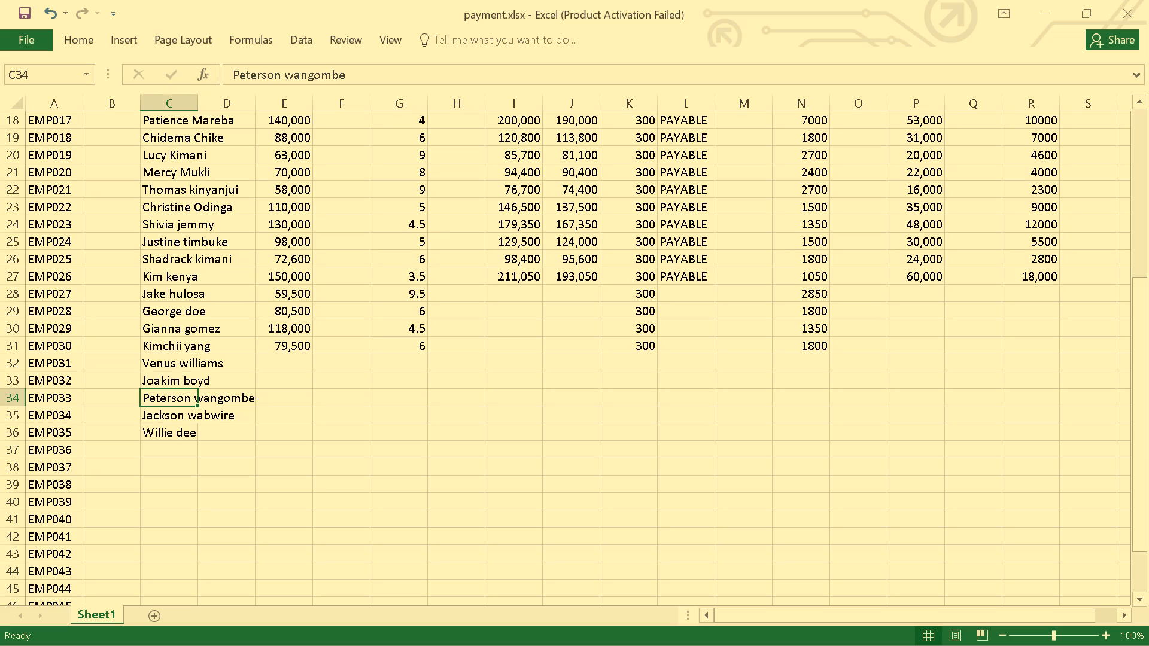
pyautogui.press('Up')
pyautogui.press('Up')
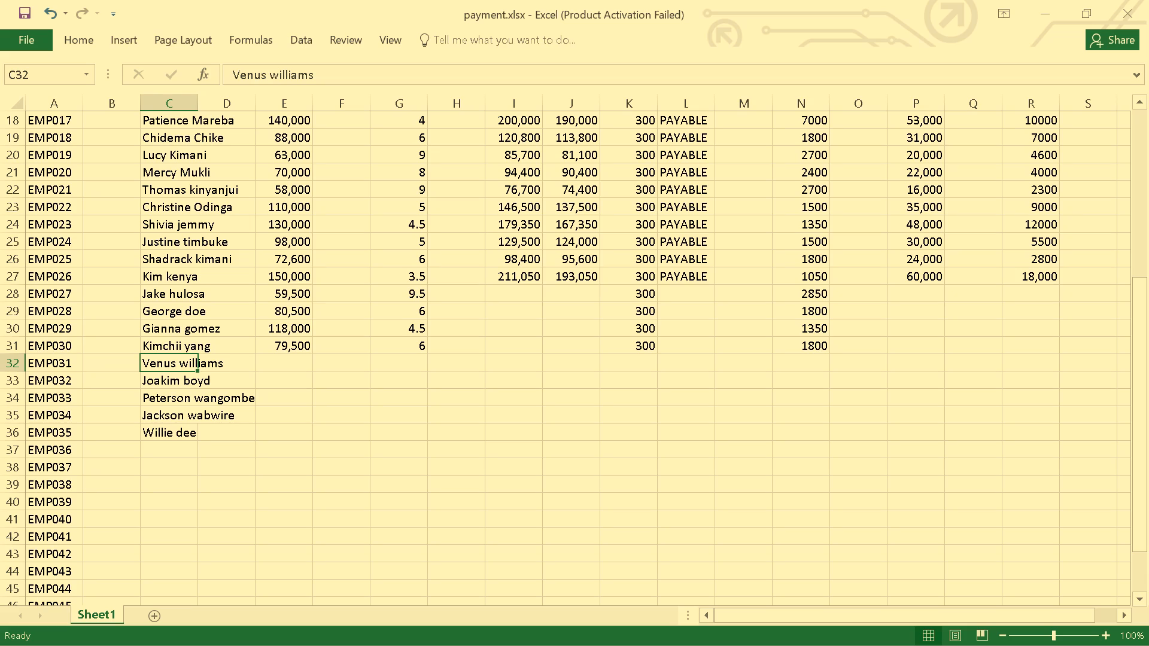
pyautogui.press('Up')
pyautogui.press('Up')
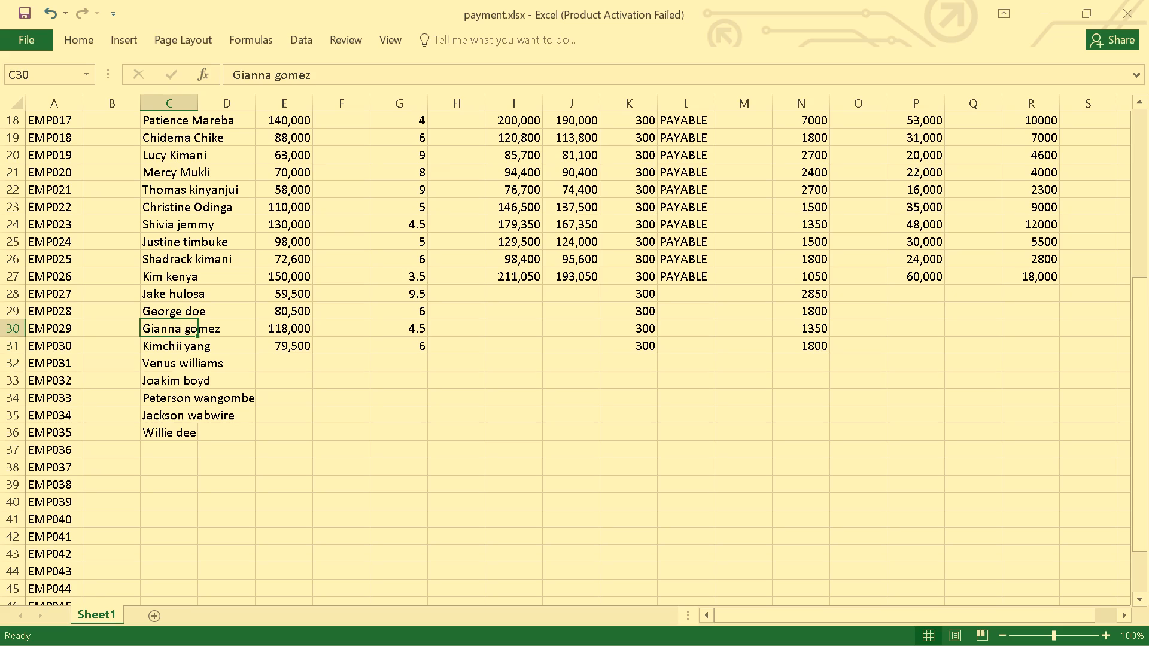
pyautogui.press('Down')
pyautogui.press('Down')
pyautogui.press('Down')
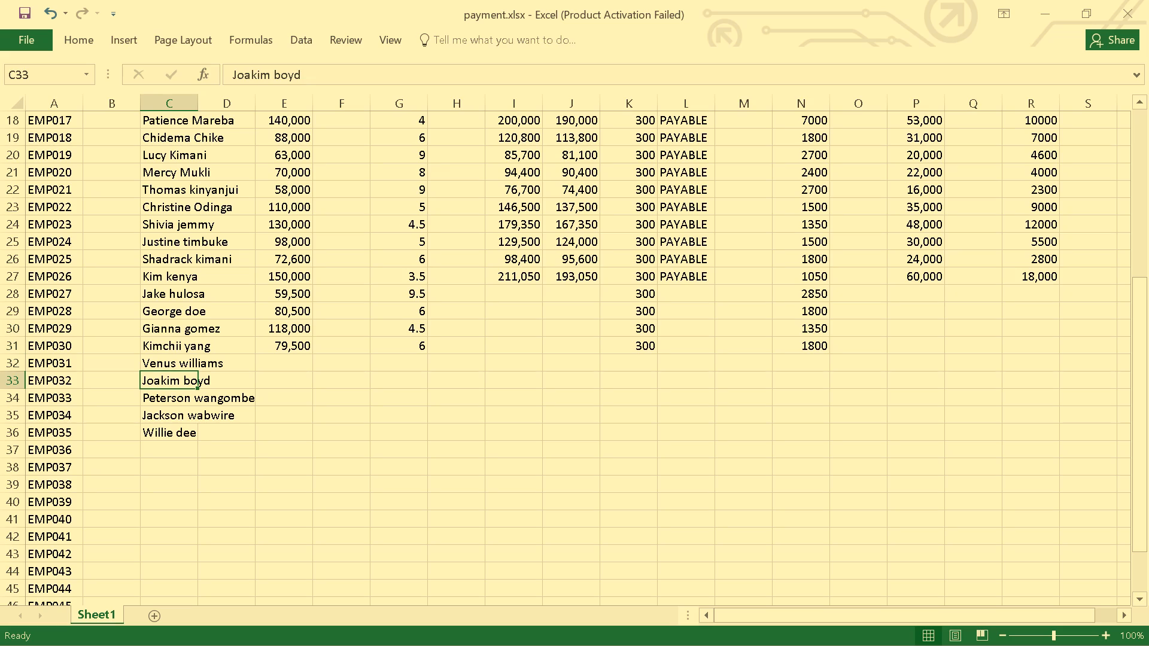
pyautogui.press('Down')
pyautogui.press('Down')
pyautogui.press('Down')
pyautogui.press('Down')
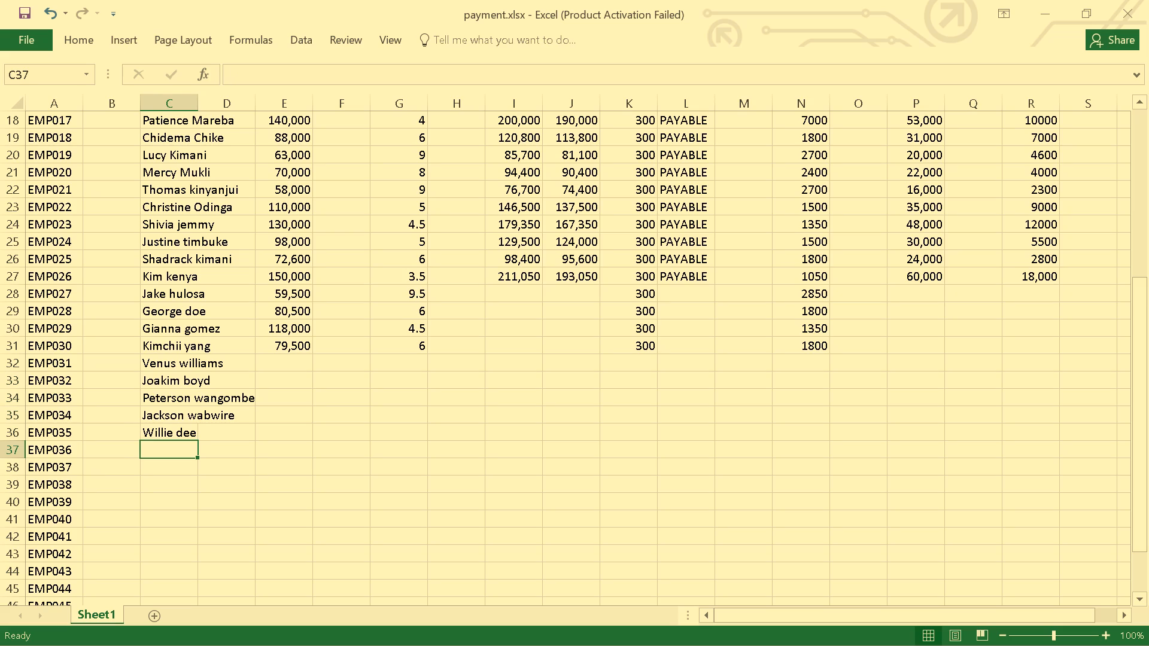
# Enter the employee's full name for EMP036 in cell C37, capitalising only the first name.
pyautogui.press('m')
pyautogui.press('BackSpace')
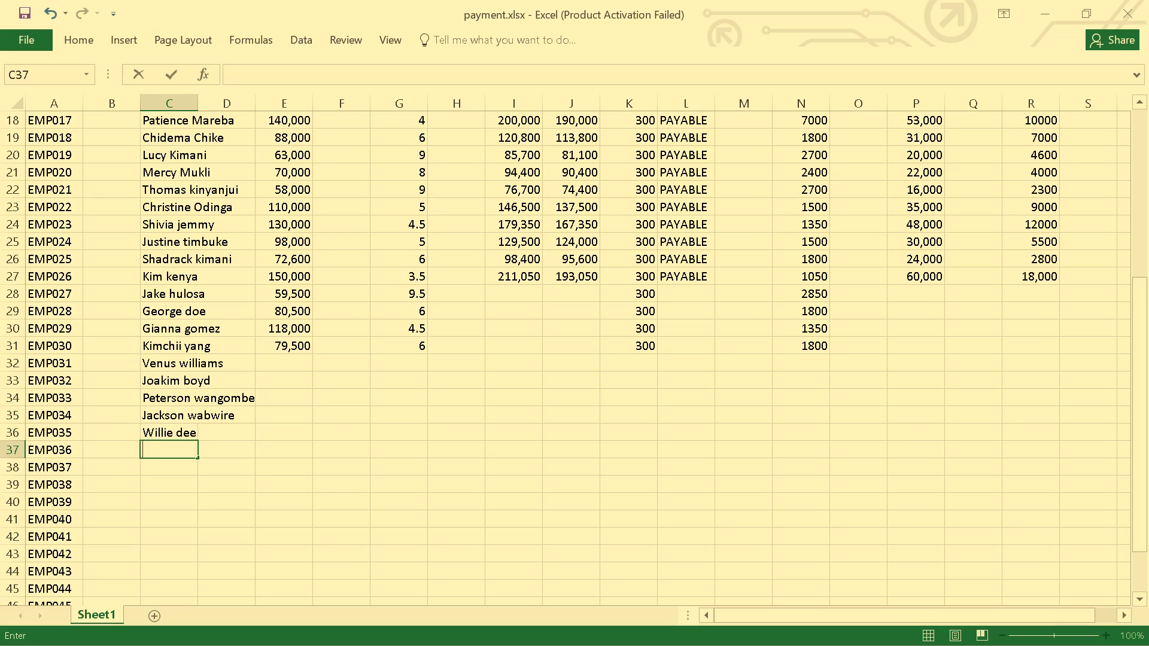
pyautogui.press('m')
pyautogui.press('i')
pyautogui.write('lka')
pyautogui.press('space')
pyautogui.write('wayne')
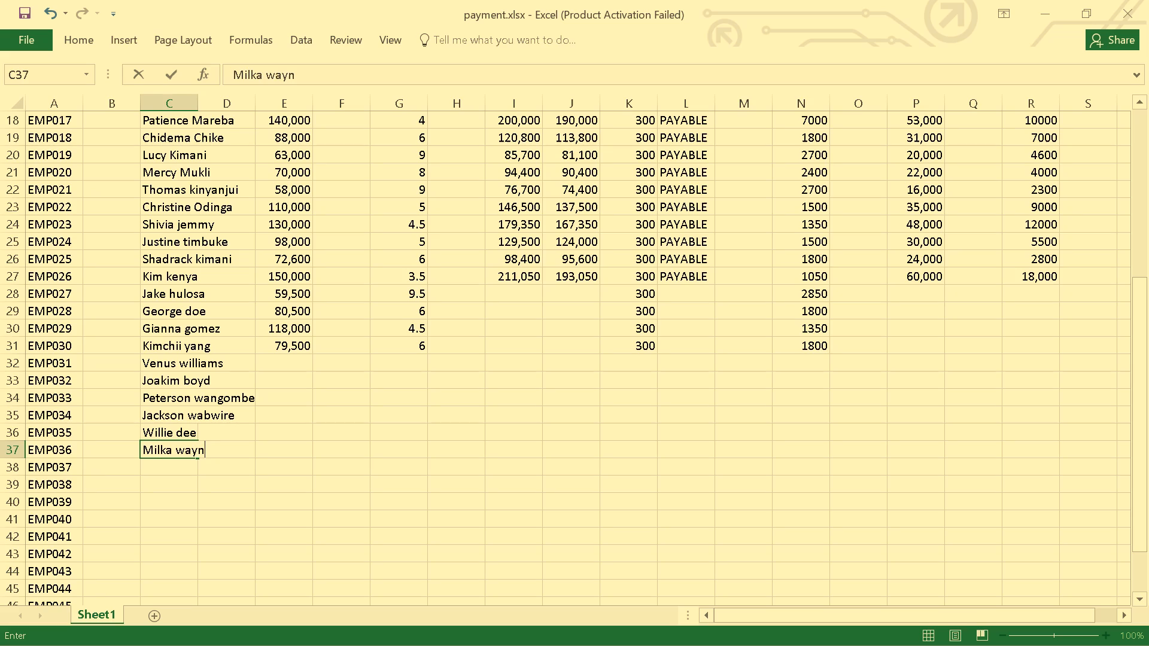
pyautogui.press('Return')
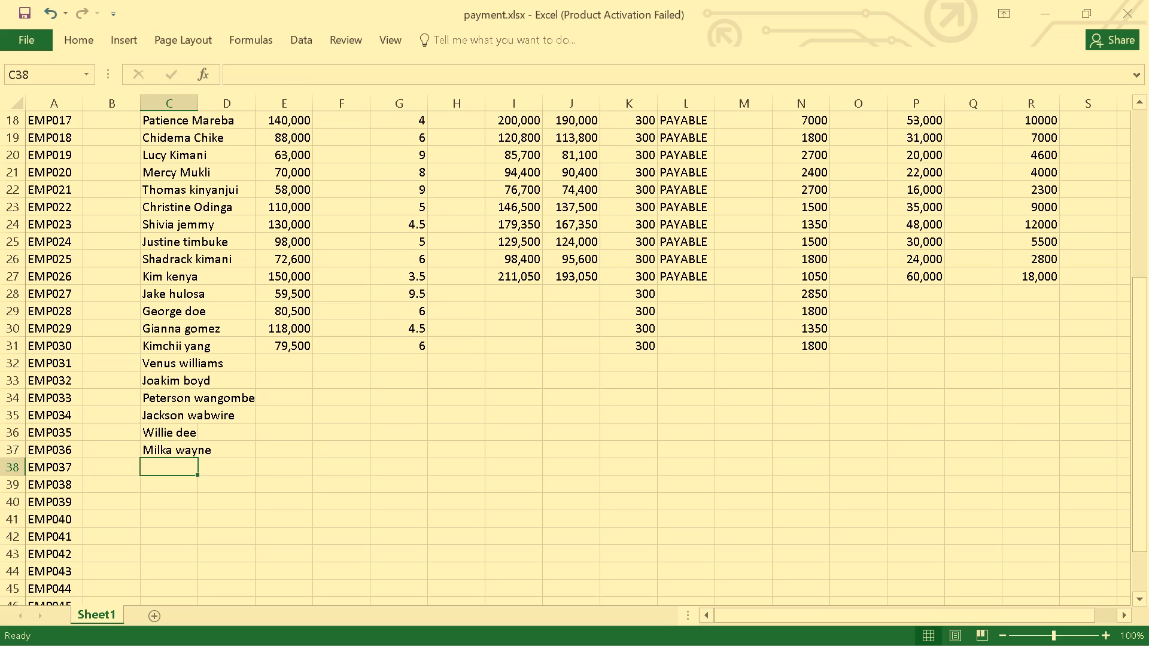
# Enter the employee's full name for EMP037 in cell C38, capitalising only the first name.
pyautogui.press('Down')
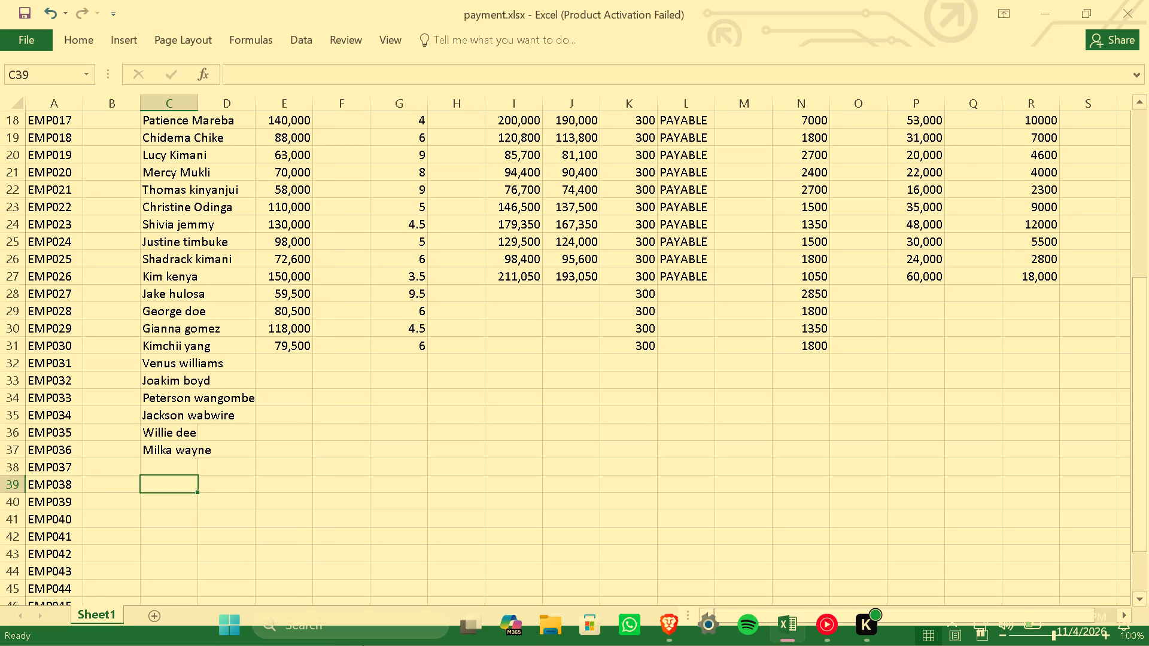
pyautogui.click(172, 469)
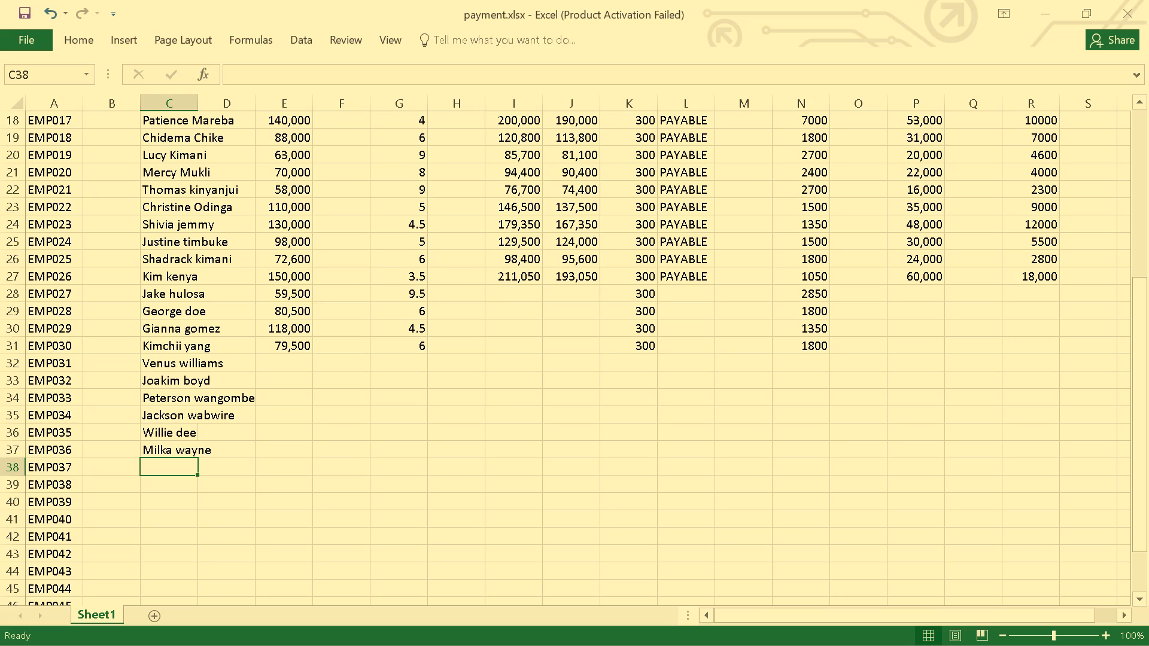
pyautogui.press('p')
pyautogui.press('BackSpace')
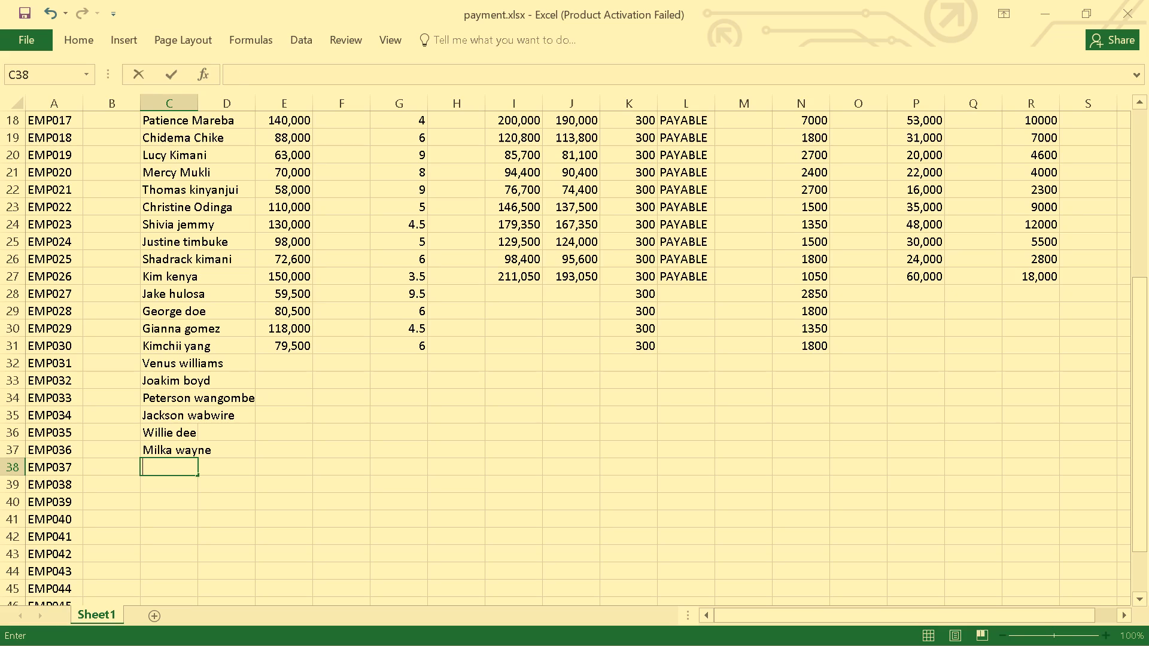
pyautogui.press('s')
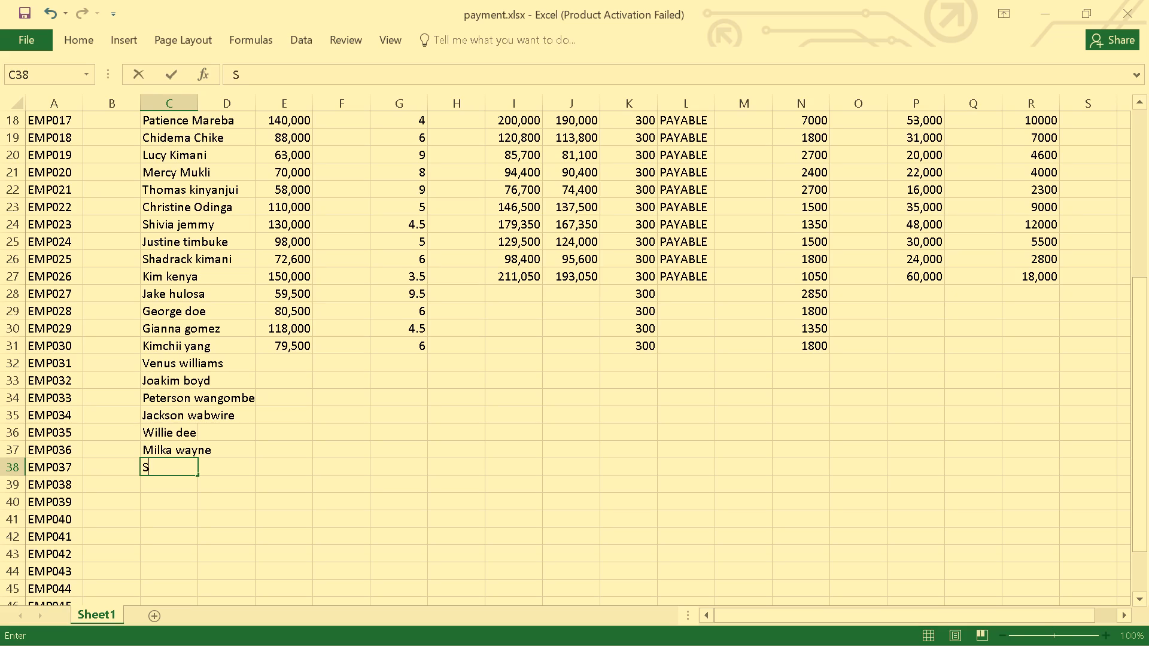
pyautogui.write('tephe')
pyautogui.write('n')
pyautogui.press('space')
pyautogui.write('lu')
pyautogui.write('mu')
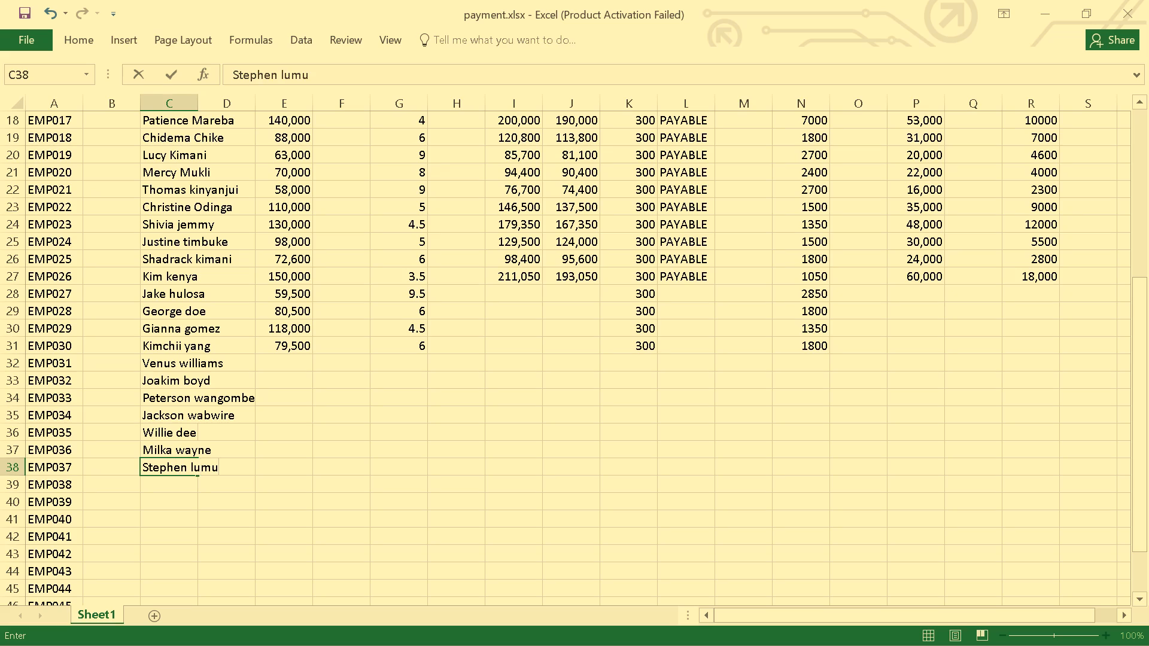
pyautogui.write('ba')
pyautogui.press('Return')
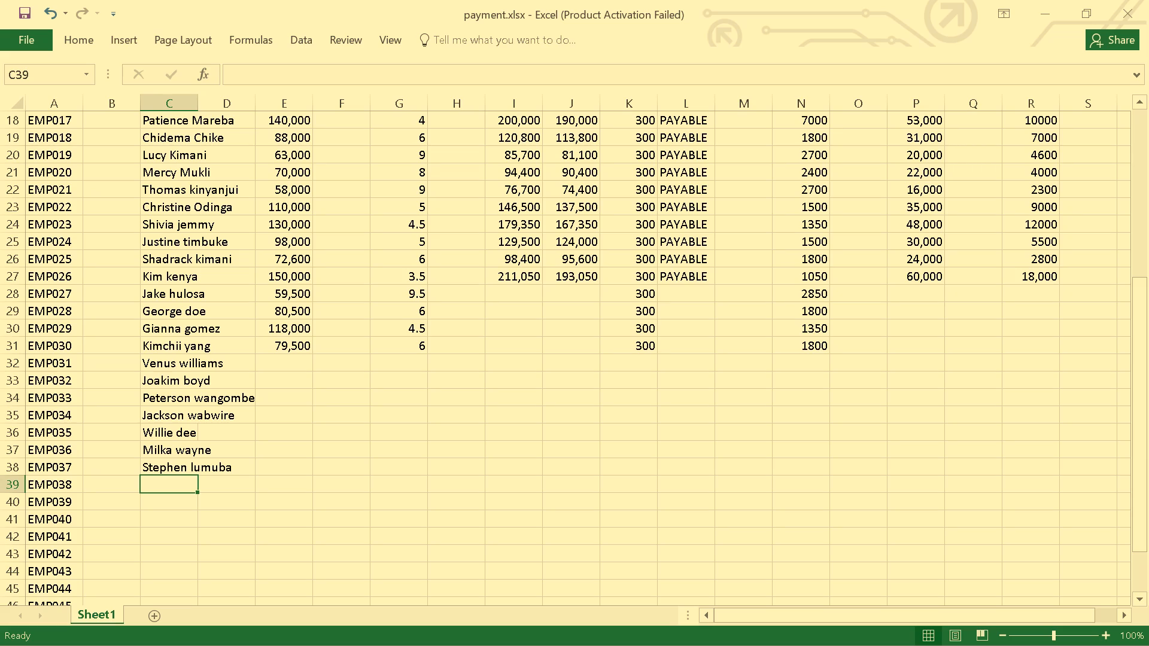
# Enter the employee's full name for EMP038 in cell C39, capitalising only the first name.
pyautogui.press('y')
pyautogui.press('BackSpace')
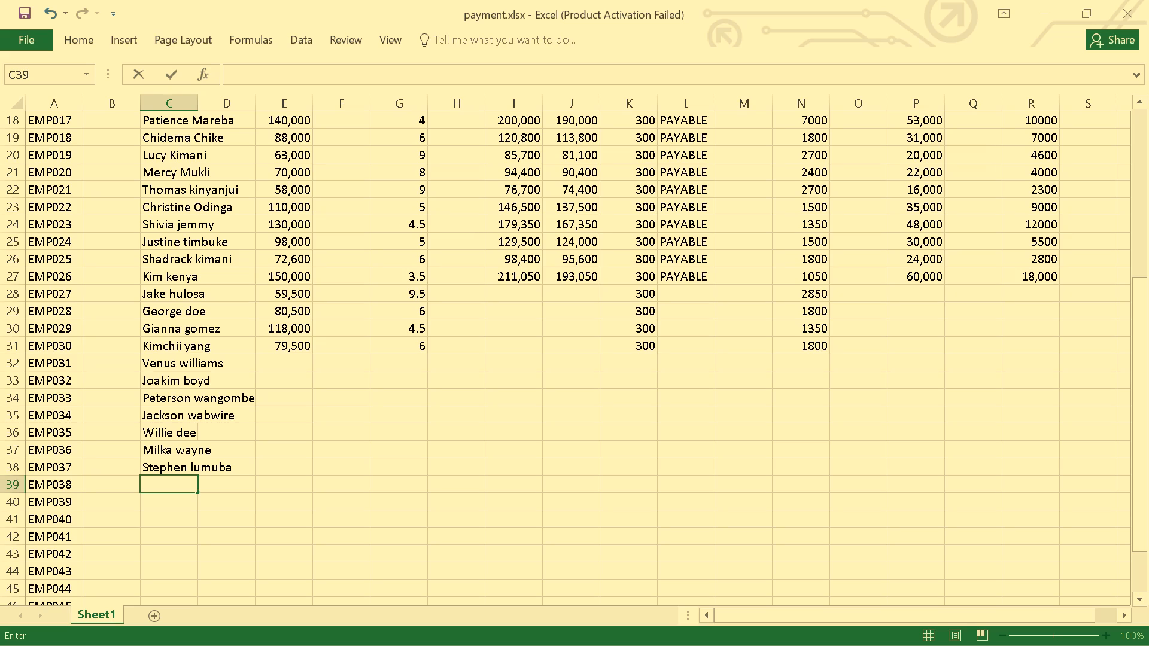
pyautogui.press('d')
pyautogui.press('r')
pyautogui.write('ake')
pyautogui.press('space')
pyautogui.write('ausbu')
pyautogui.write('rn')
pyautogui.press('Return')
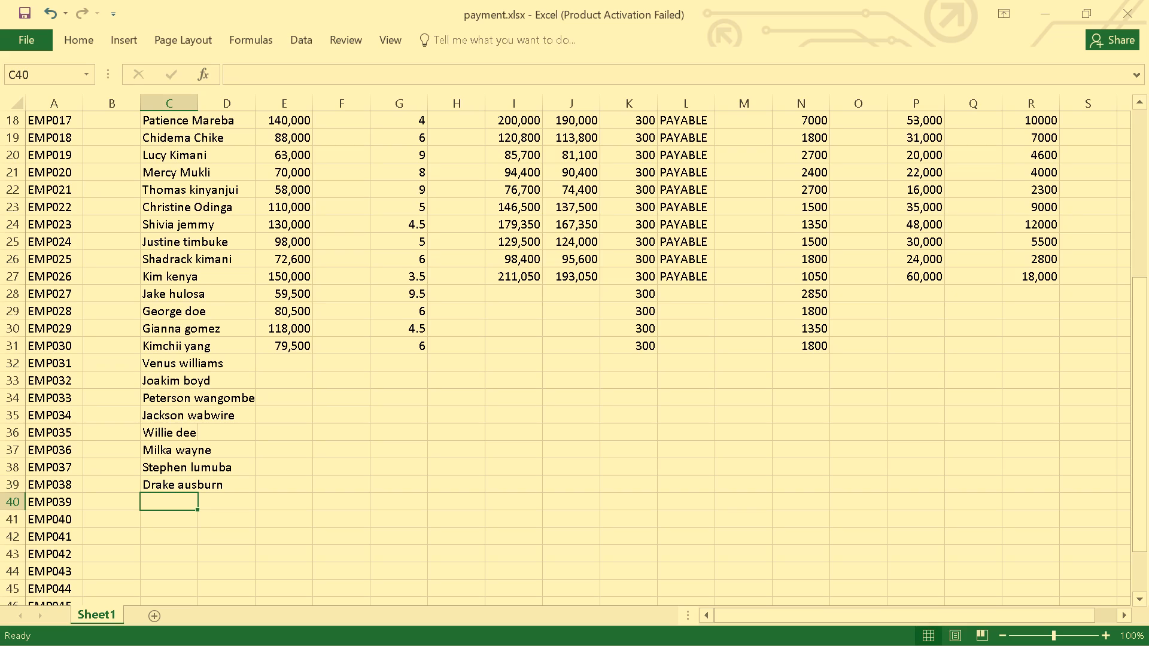
# Enter the employee's full name for EMP039 in cell C40, capitalising both the first name and the surname.
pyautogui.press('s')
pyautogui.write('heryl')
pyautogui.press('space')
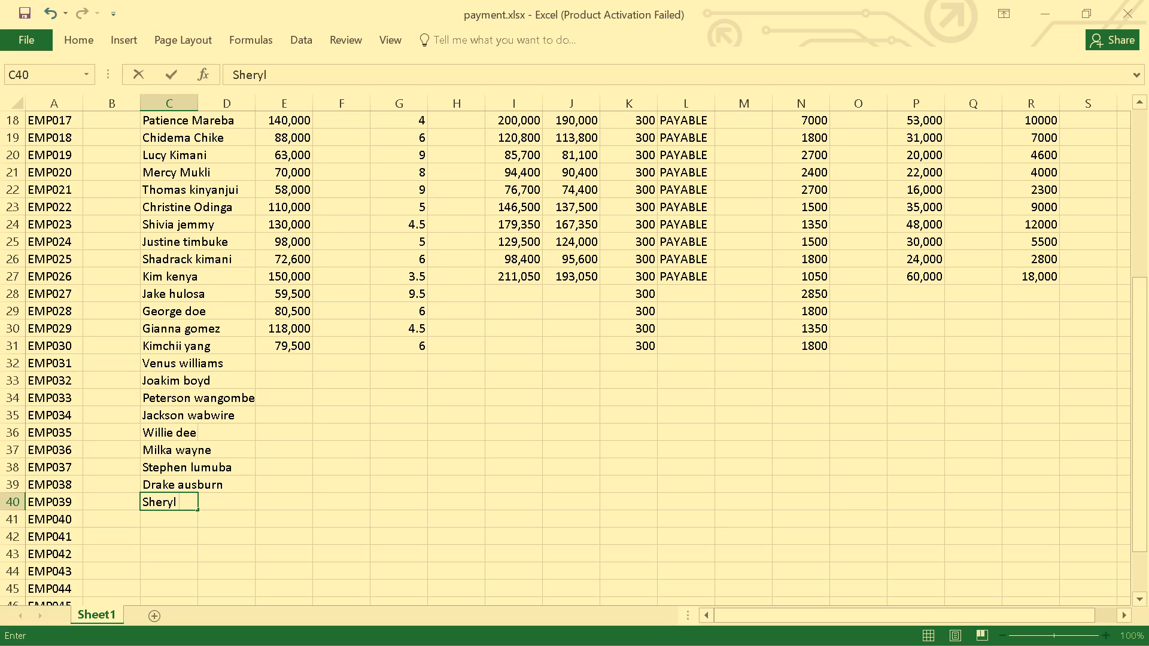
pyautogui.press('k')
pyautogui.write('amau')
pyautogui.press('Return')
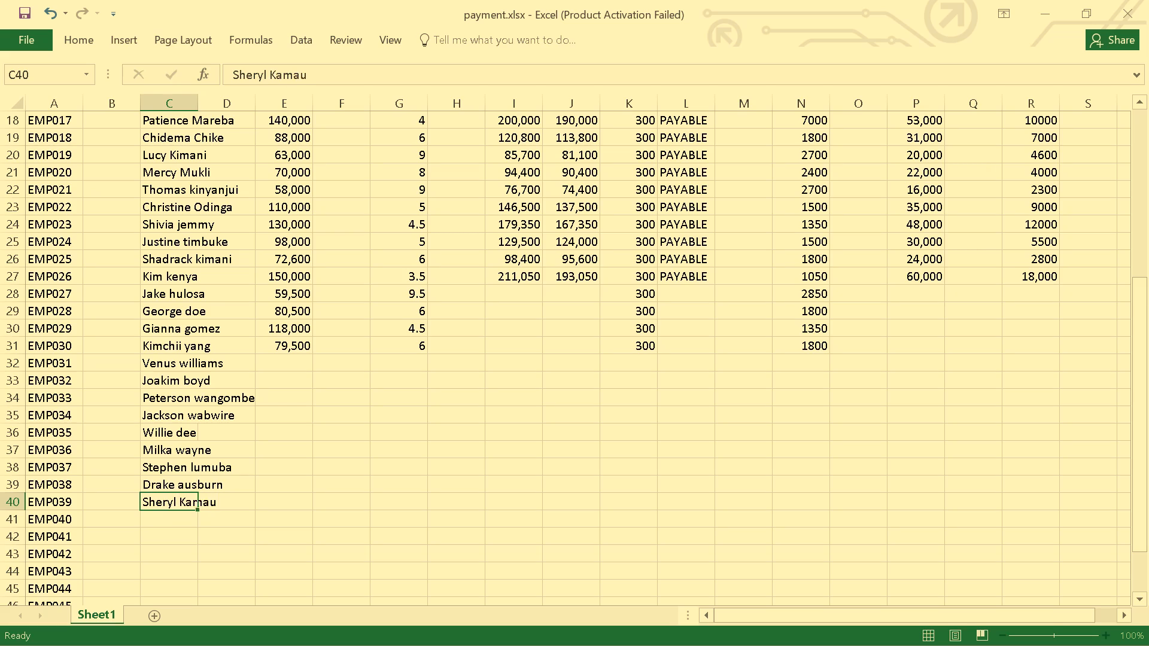
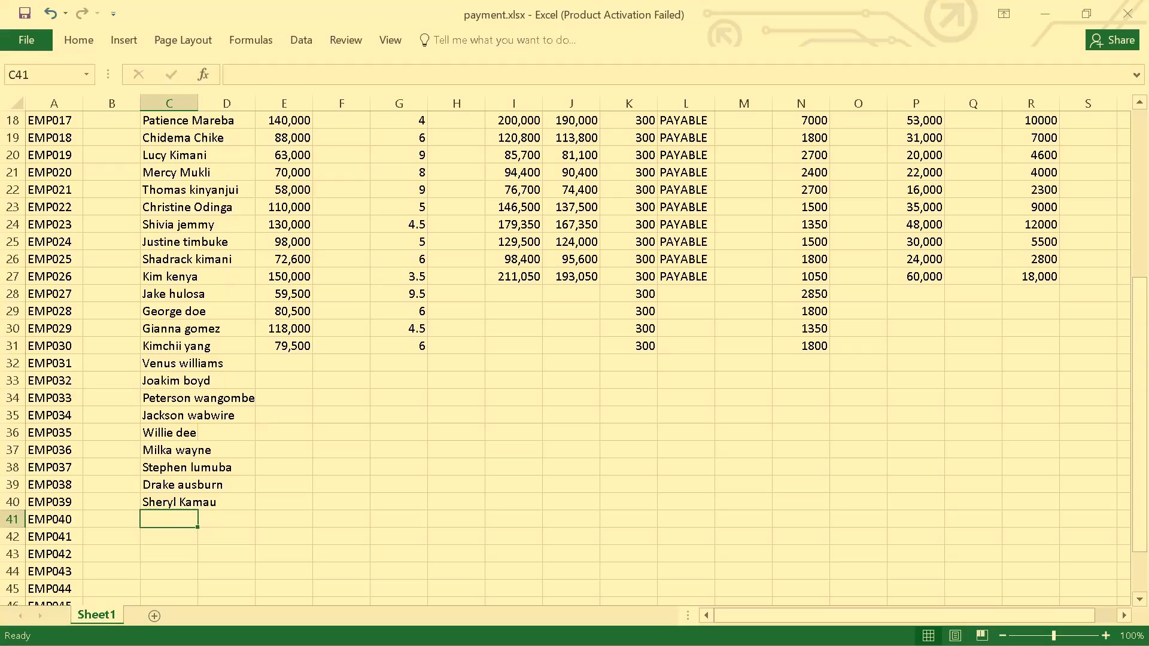
# Enter the employee's full name for EMP040 in cell C41, capitalising both the first name and the surname.
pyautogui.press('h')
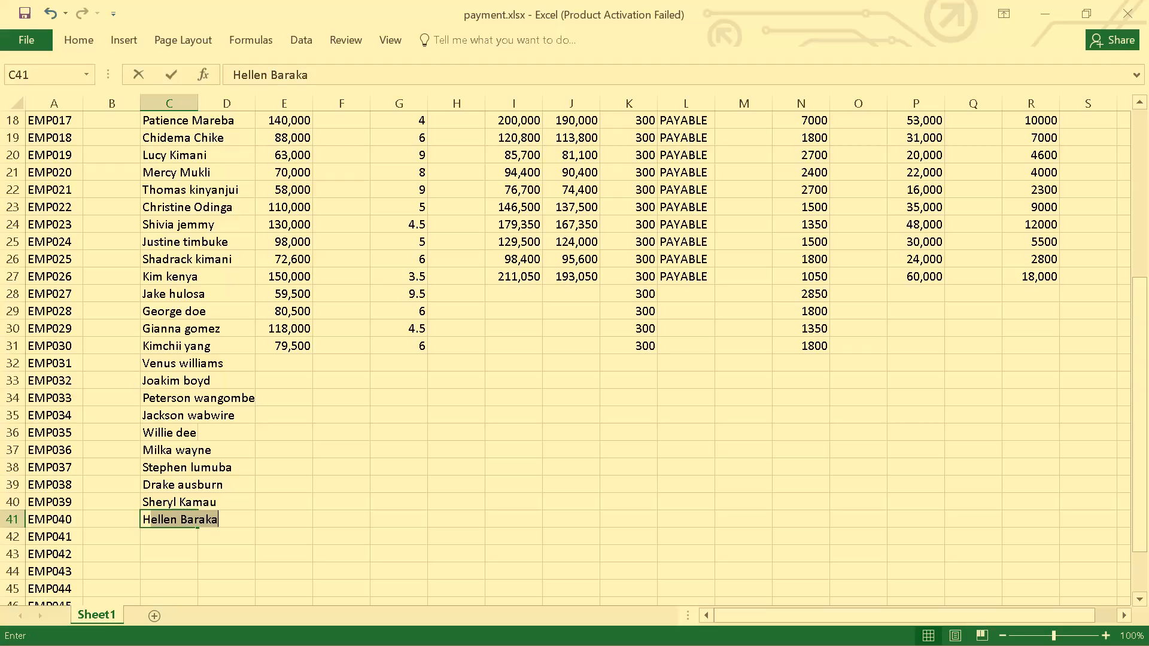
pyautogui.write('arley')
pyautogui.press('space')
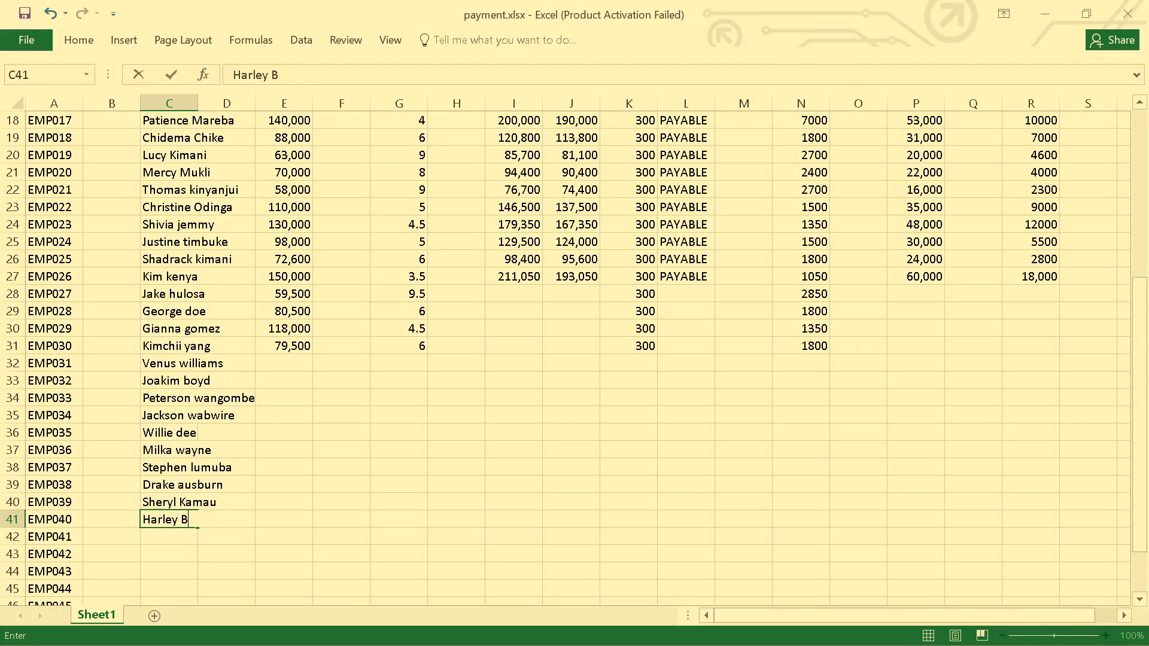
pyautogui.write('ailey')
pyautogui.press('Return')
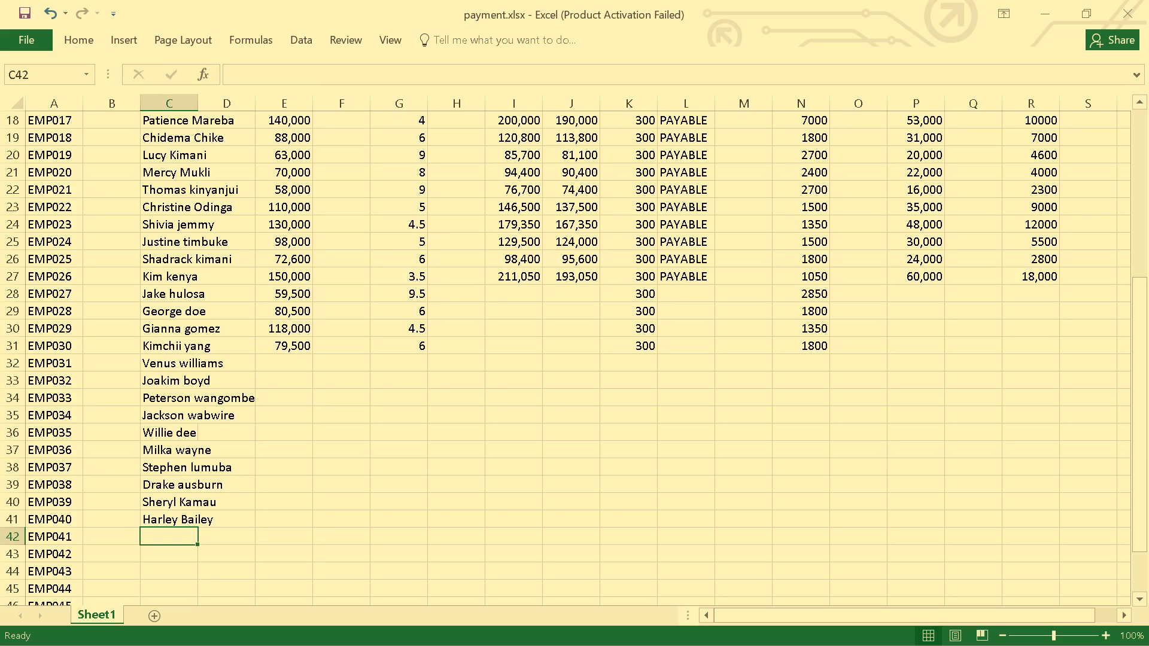
# Enter the employee's full name for EMP041 in cell C42, capitalising both the first name and the surname.
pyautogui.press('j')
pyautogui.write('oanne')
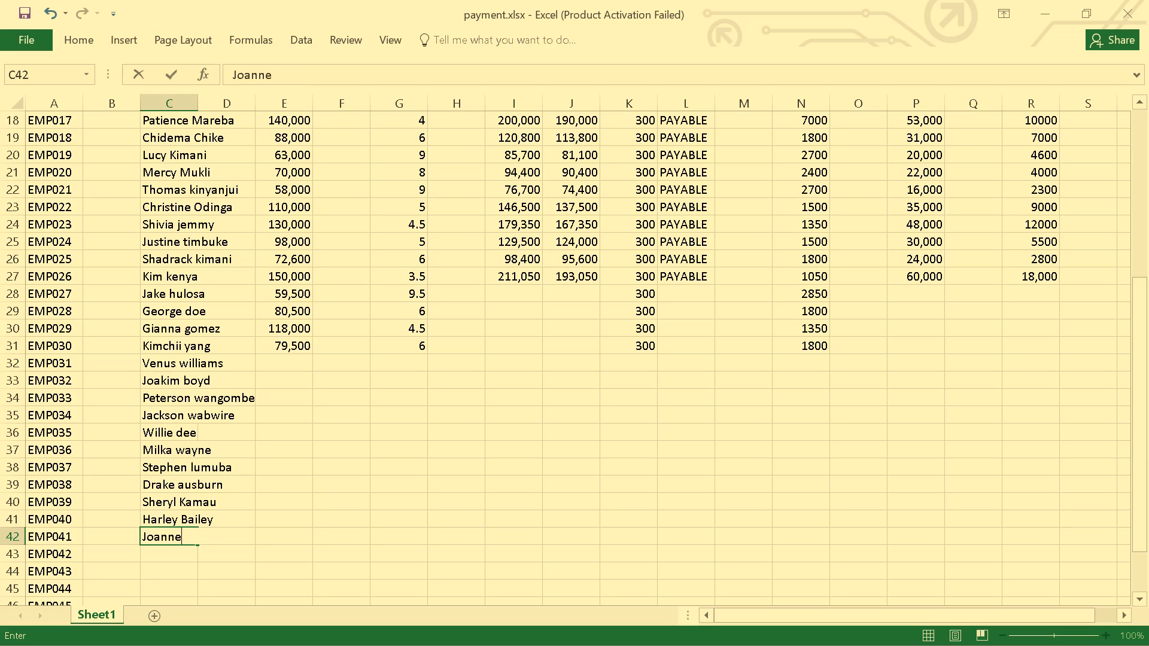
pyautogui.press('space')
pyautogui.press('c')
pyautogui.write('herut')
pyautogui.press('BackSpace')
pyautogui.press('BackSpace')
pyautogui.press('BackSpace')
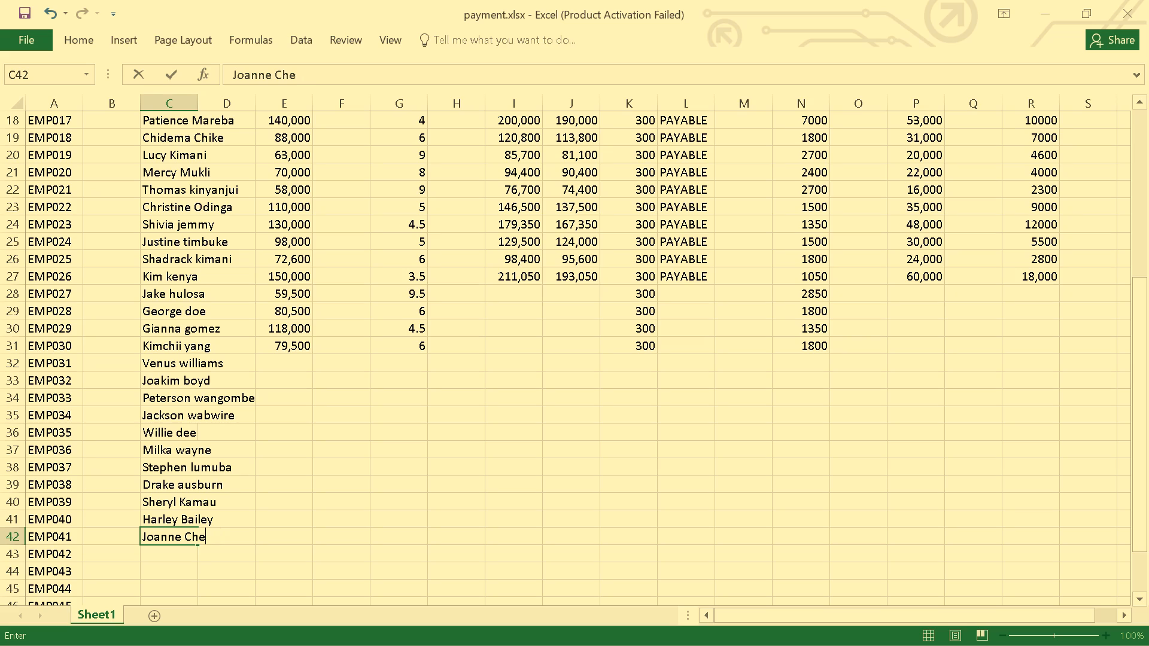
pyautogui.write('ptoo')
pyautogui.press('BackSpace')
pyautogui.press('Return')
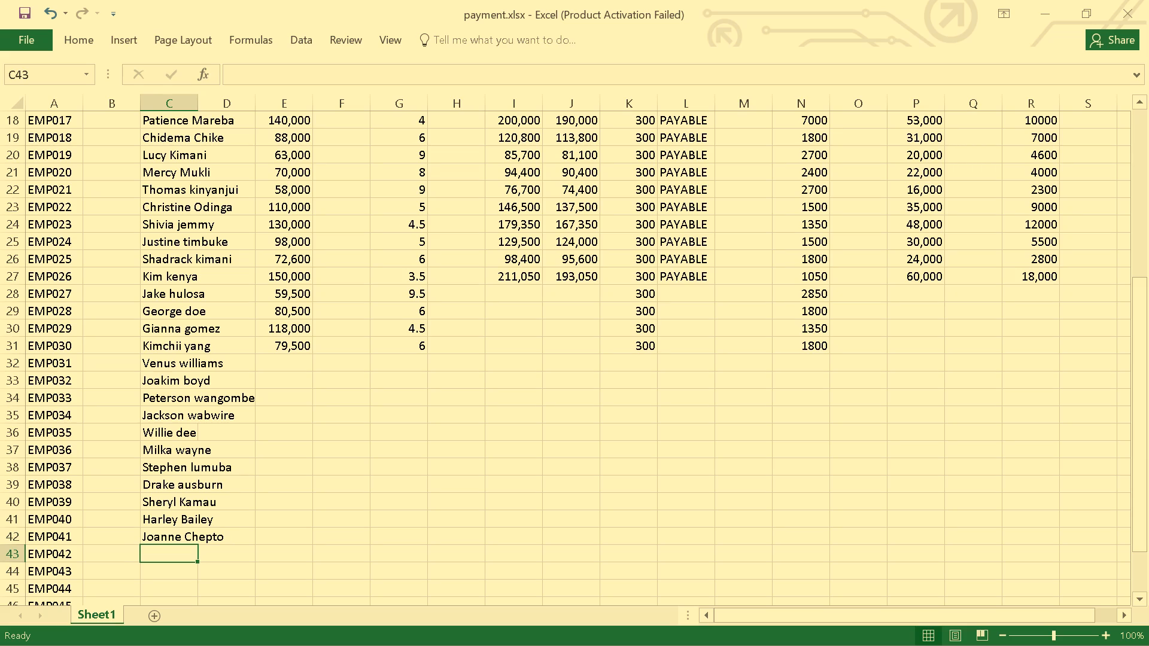
# Enter the employee's full name for EMP042 in cell C43, capitalising both the first name and the surname.
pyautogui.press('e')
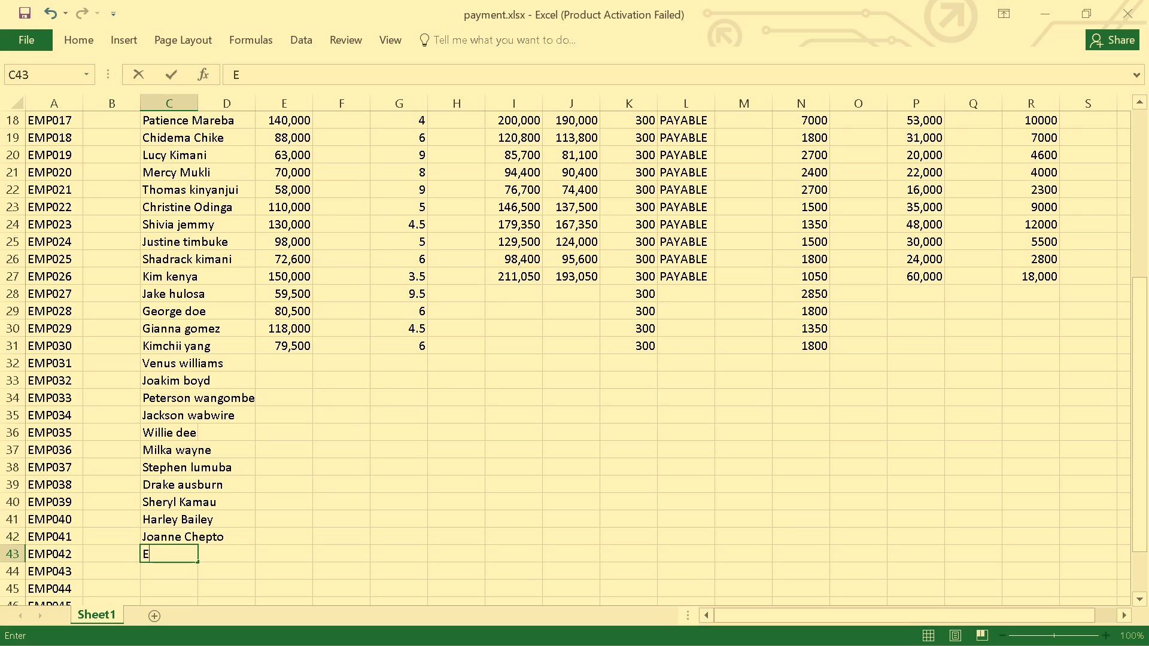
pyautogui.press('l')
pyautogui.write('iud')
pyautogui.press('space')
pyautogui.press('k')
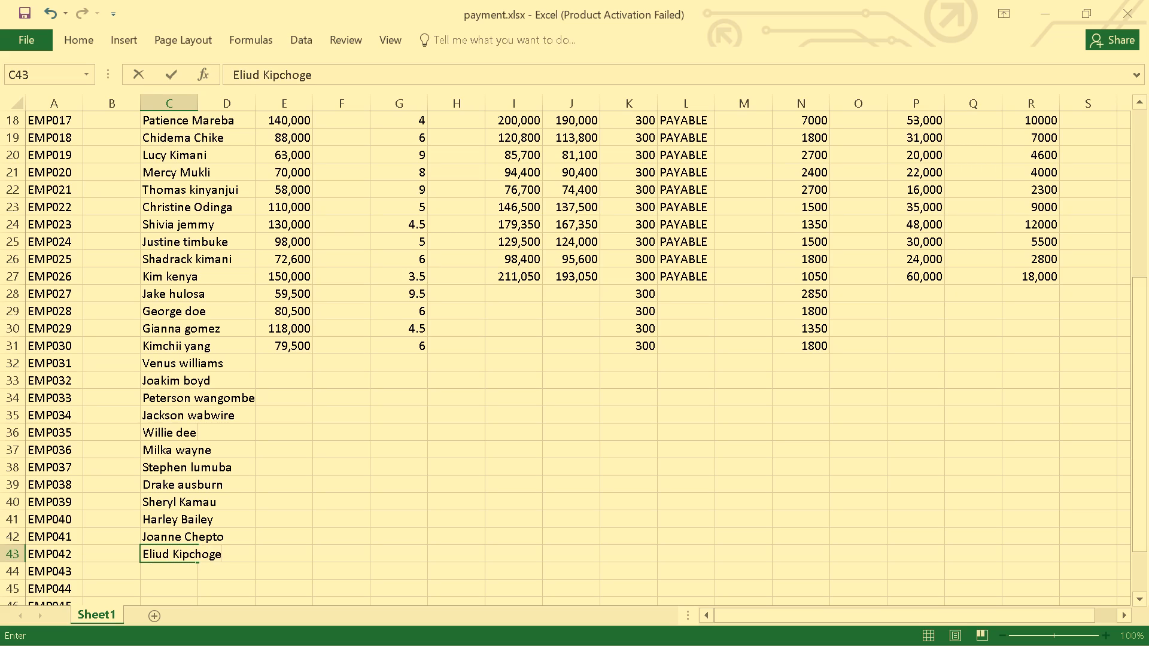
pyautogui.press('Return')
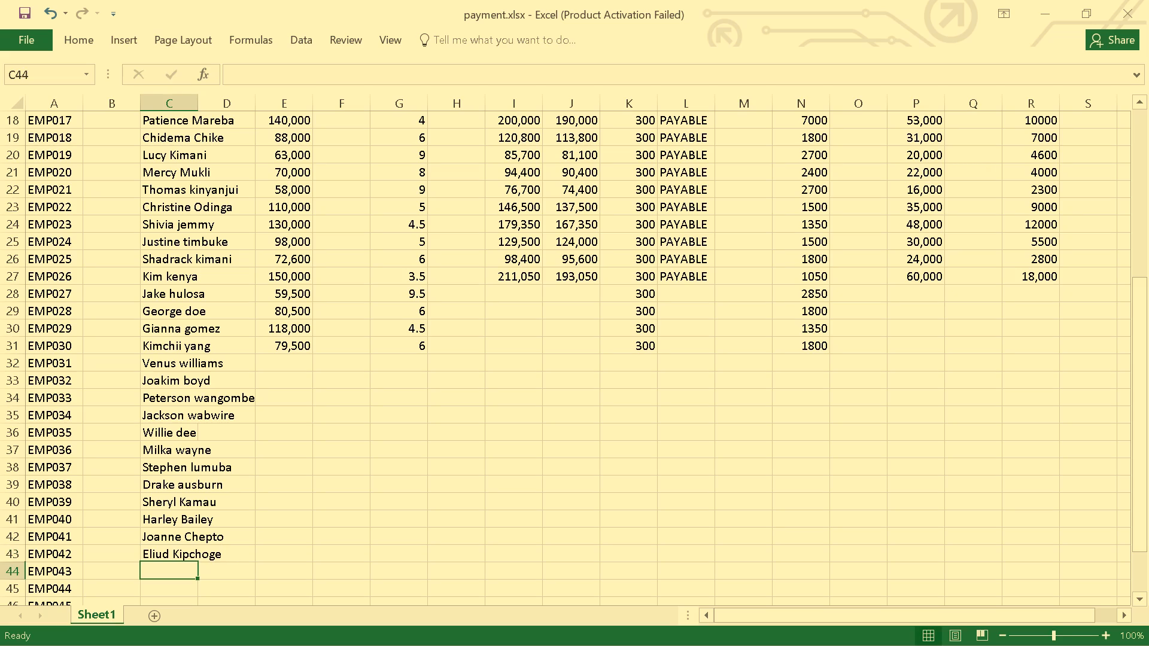
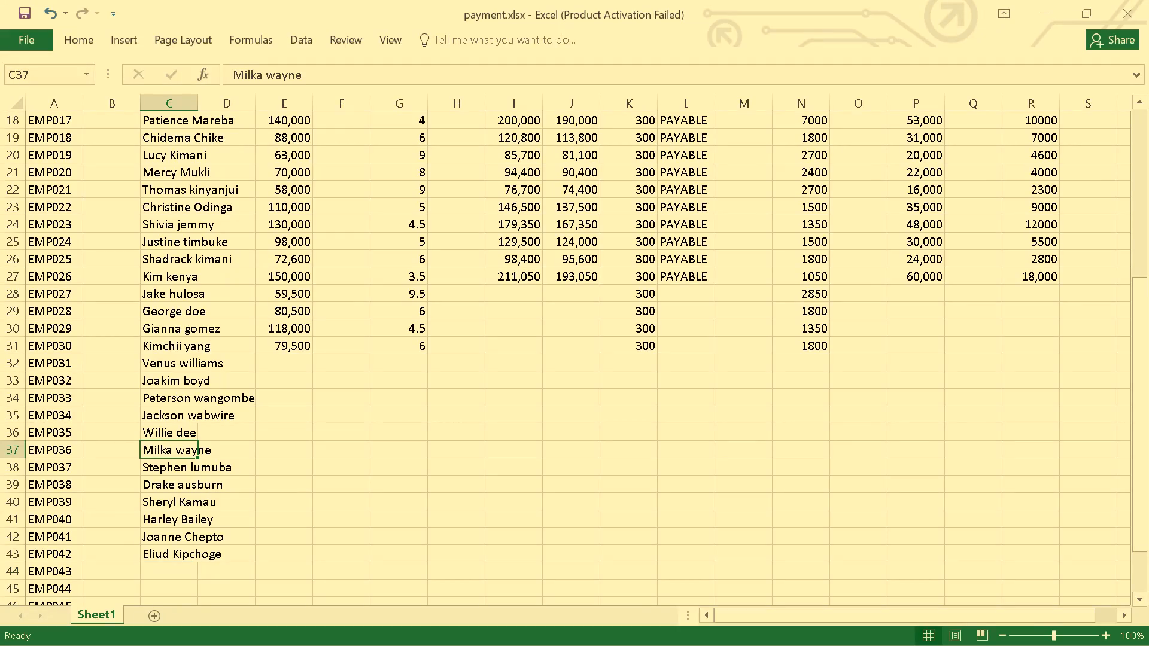
# Enter the employee's full name for EMP043 in cell C44, capitalising the first name and leaving the surname in lower case.
pyautogui.press('Down')
pyautogui.press('Down')
pyautogui.press('Down')
pyautogui.press('Down')
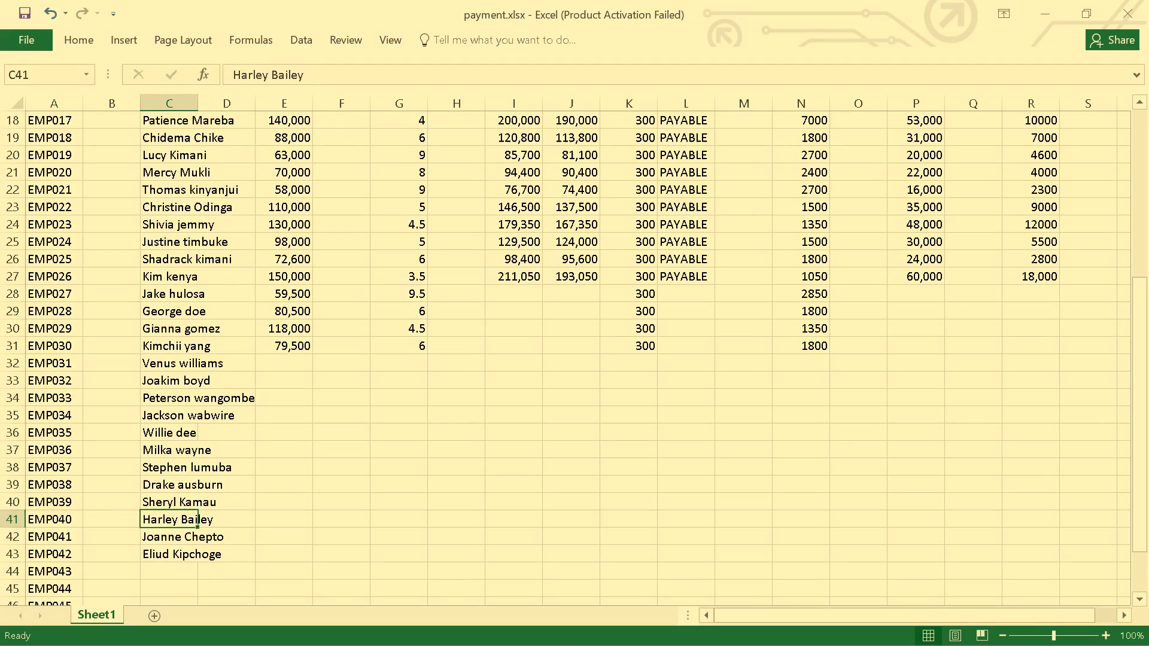
pyautogui.press('Down')
pyautogui.press('Down')
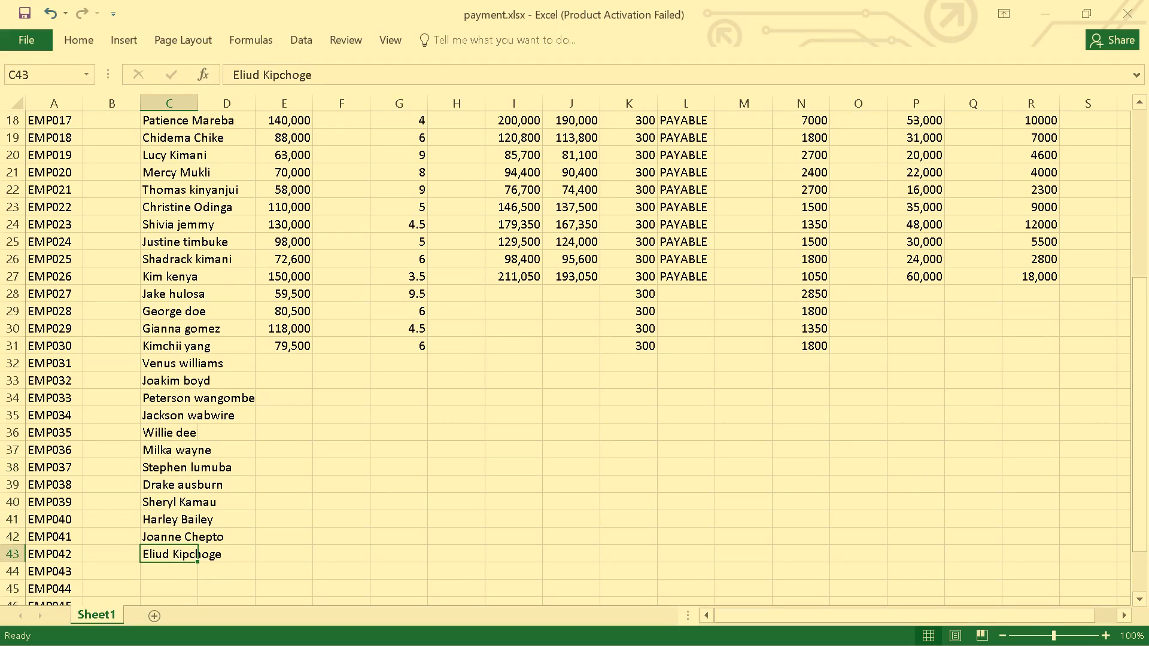
pyautogui.press('Down')
pyautogui.scroll(-1, 174, 458)
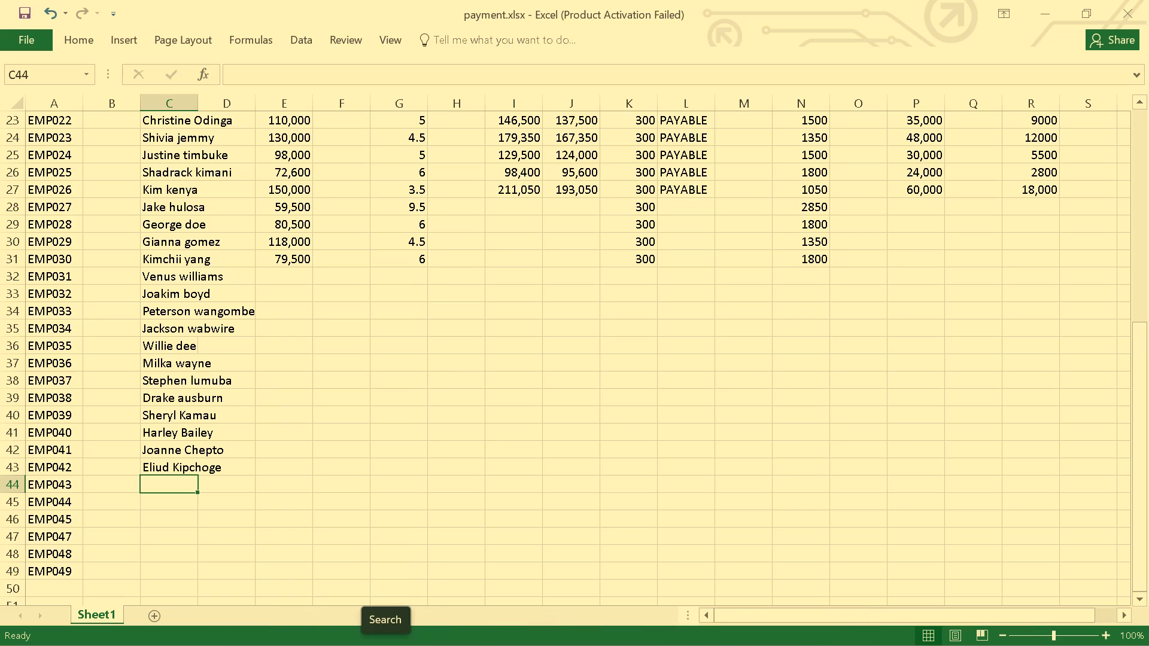
pyautogui.click(154, 485)
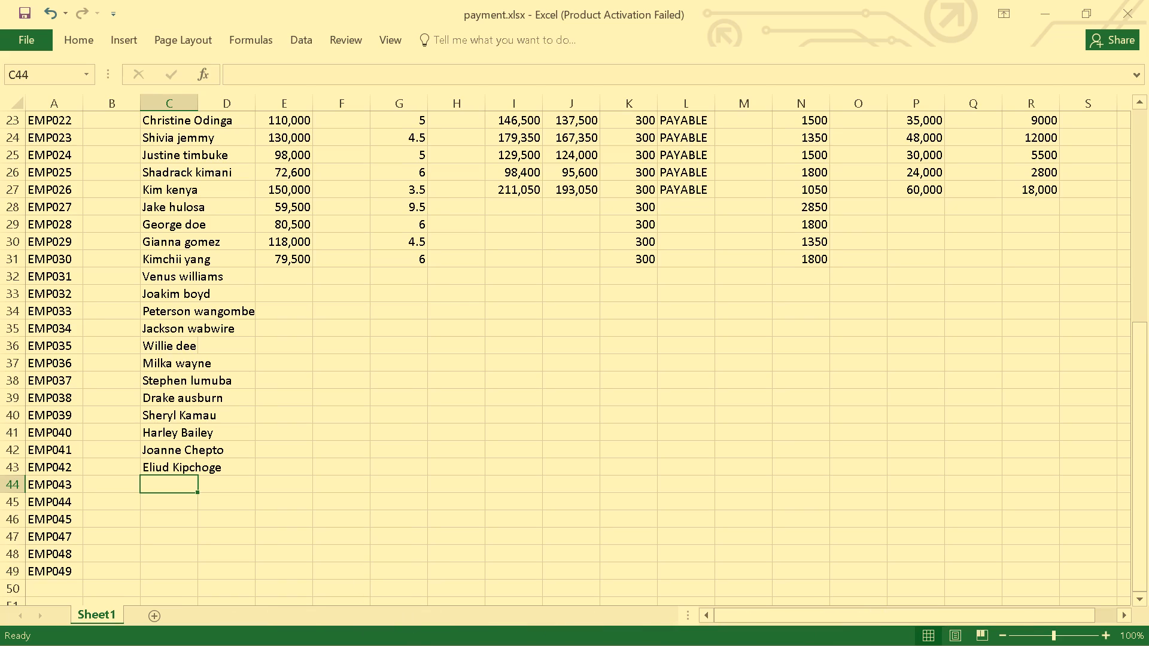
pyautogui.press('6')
pyautogui.press('BackSpace')
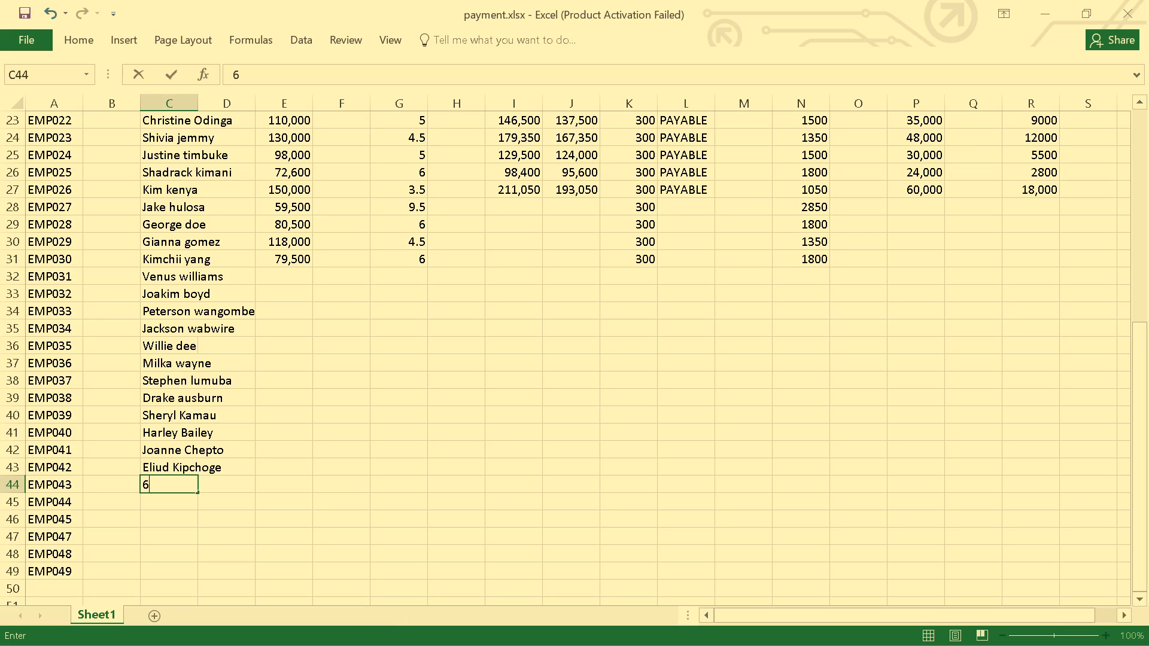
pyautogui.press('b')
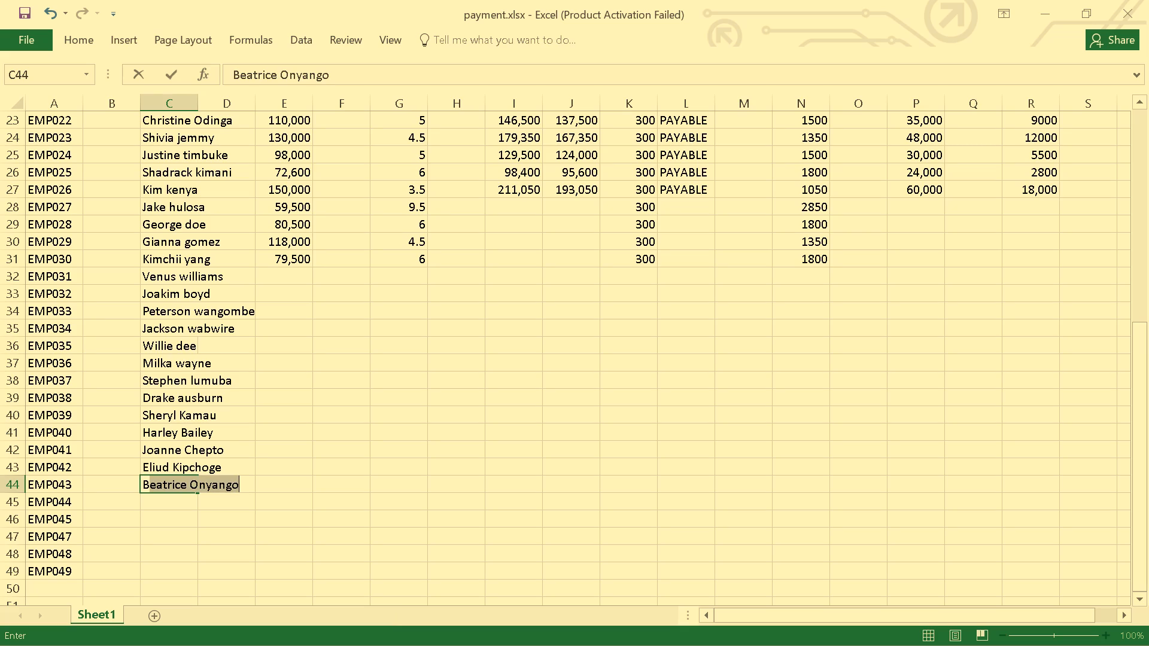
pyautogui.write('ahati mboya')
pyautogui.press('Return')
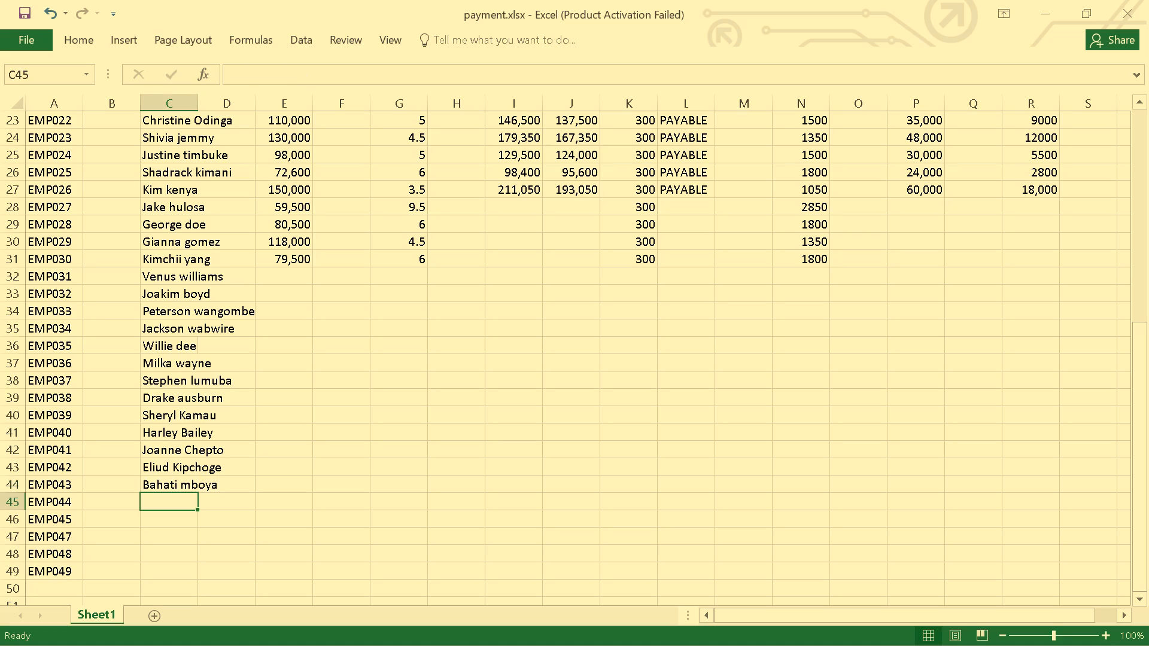
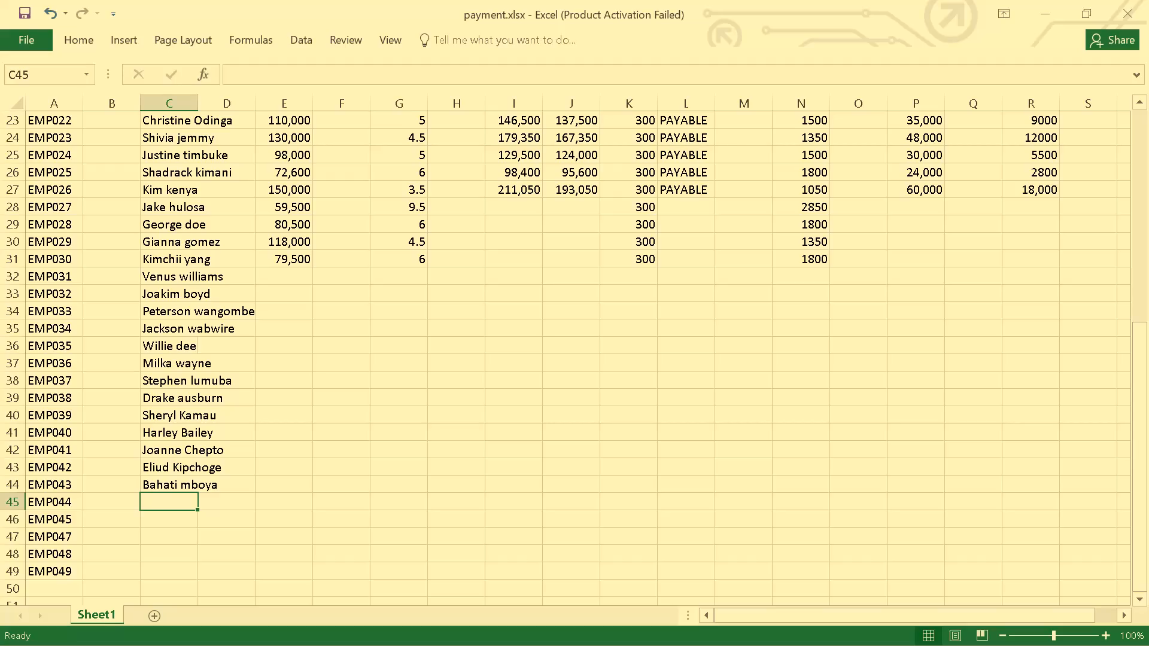
# Review the employee names already entered in column C for EMP031 to EMP043.
pyautogui.scroll(1, 363, 397)
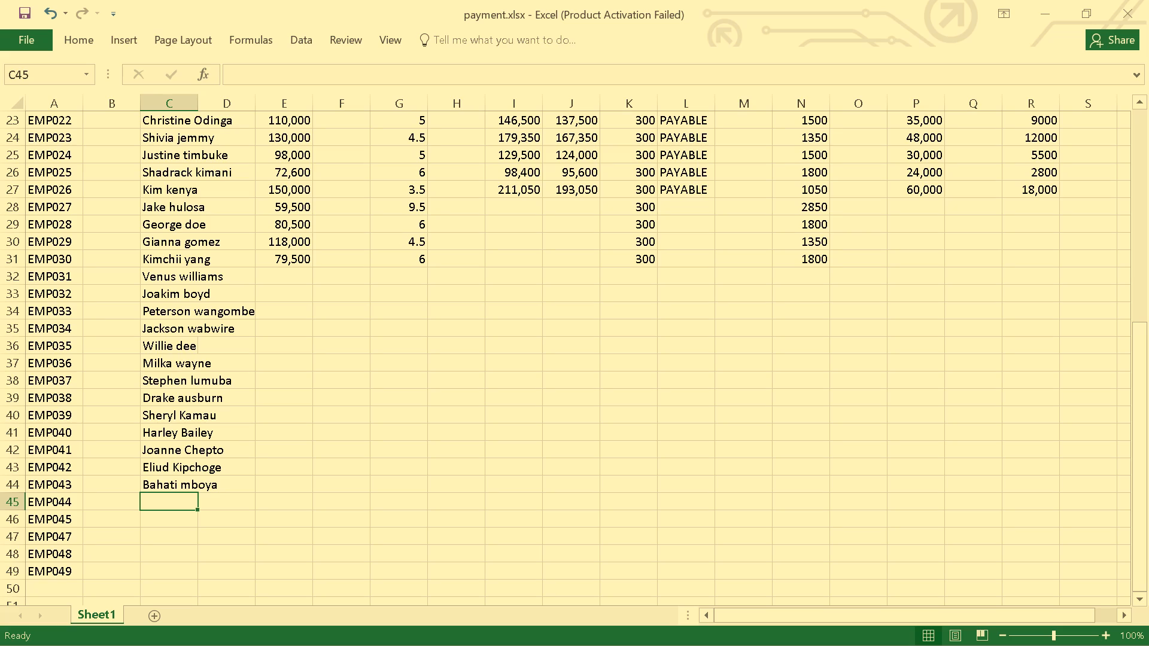
pyautogui.click(182, 318)
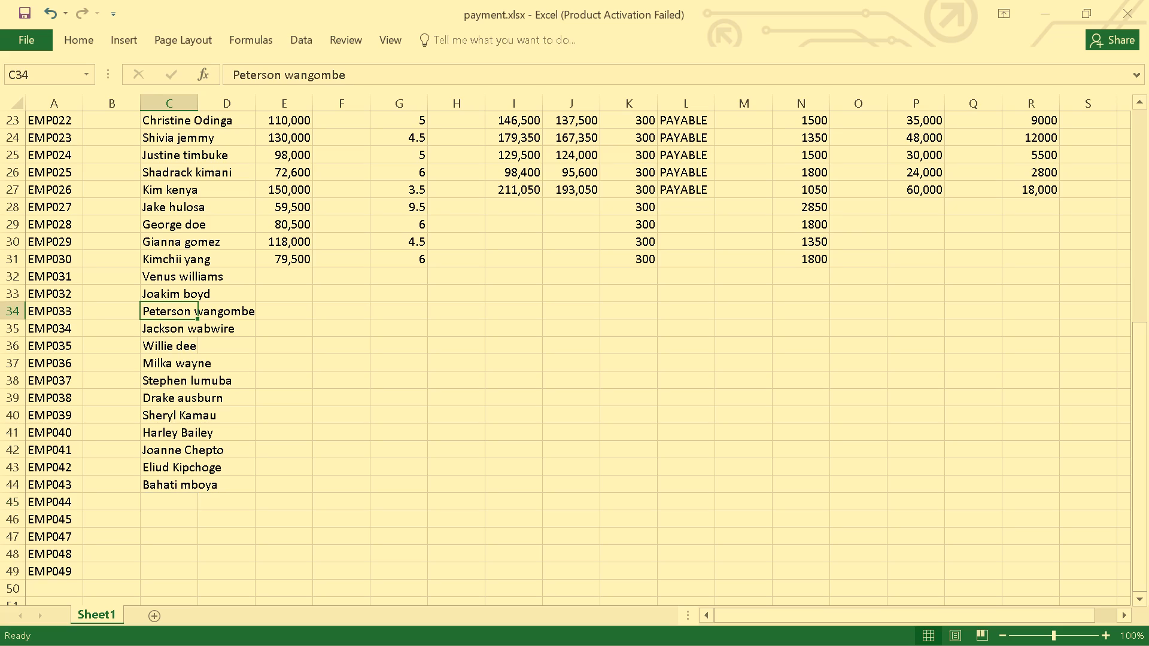
pyautogui.press('Down')
pyautogui.press('Down')
pyautogui.press('Down')
pyautogui.press('Down')
pyautogui.press('Down')
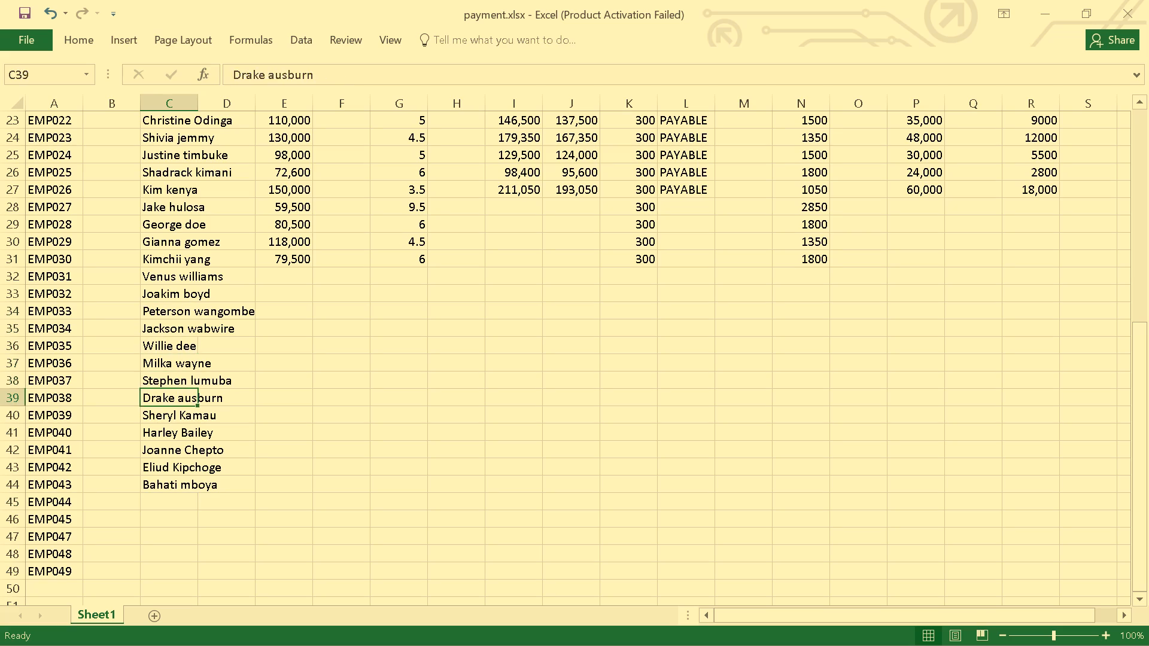
pyautogui.press('Down')
pyautogui.press('Down')
pyautogui.press('Down')
pyautogui.press('Up')
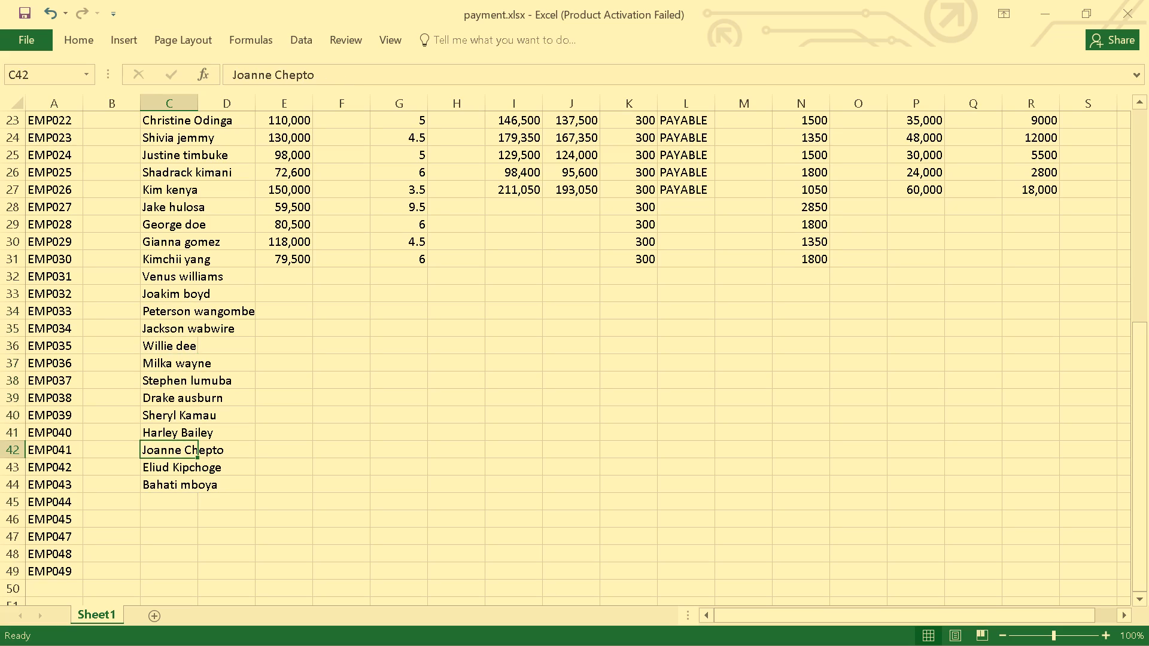
pyautogui.press('Up')
pyautogui.press('Up')
pyautogui.press('Up')
pyautogui.press('Up')
pyautogui.press('Up')
pyautogui.press('Up')
pyautogui.press('Up')
pyautogui.press('Up')
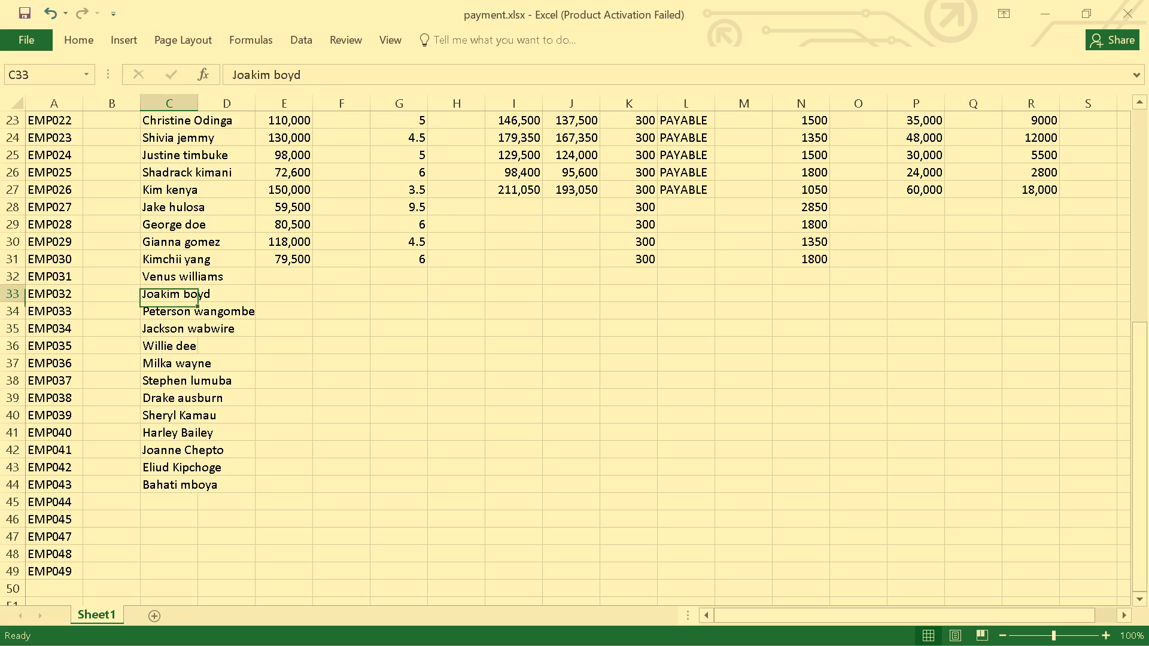
pyautogui.press('Up')
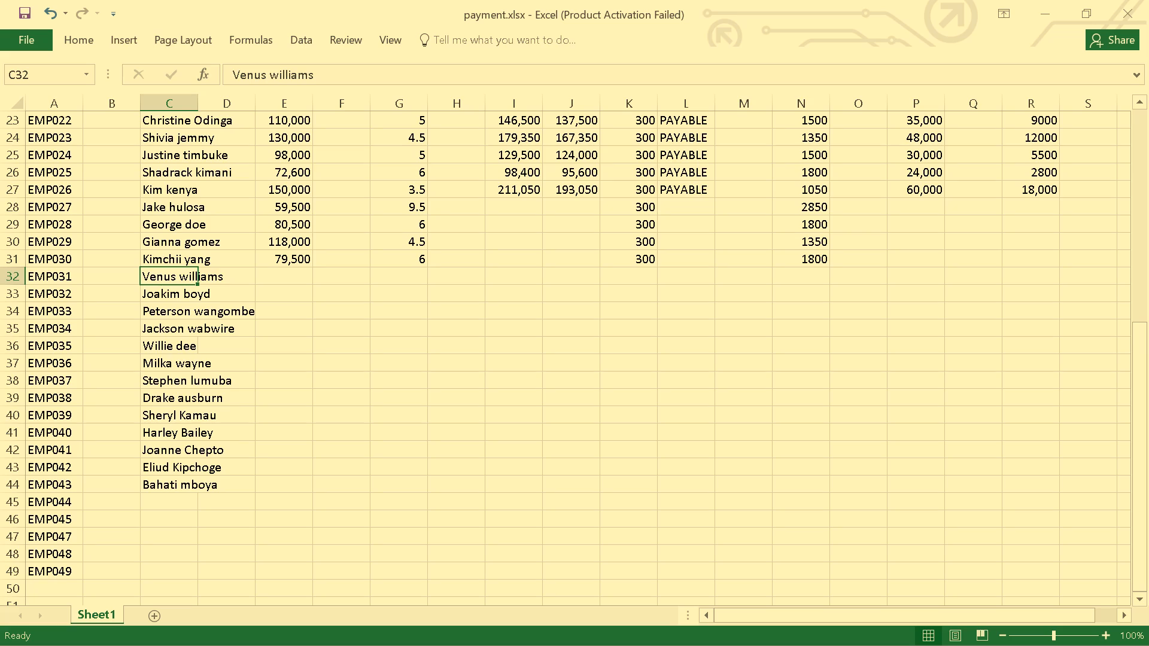
pyautogui.press('Down')
pyautogui.press('Down')
pyautogui.press('Down')
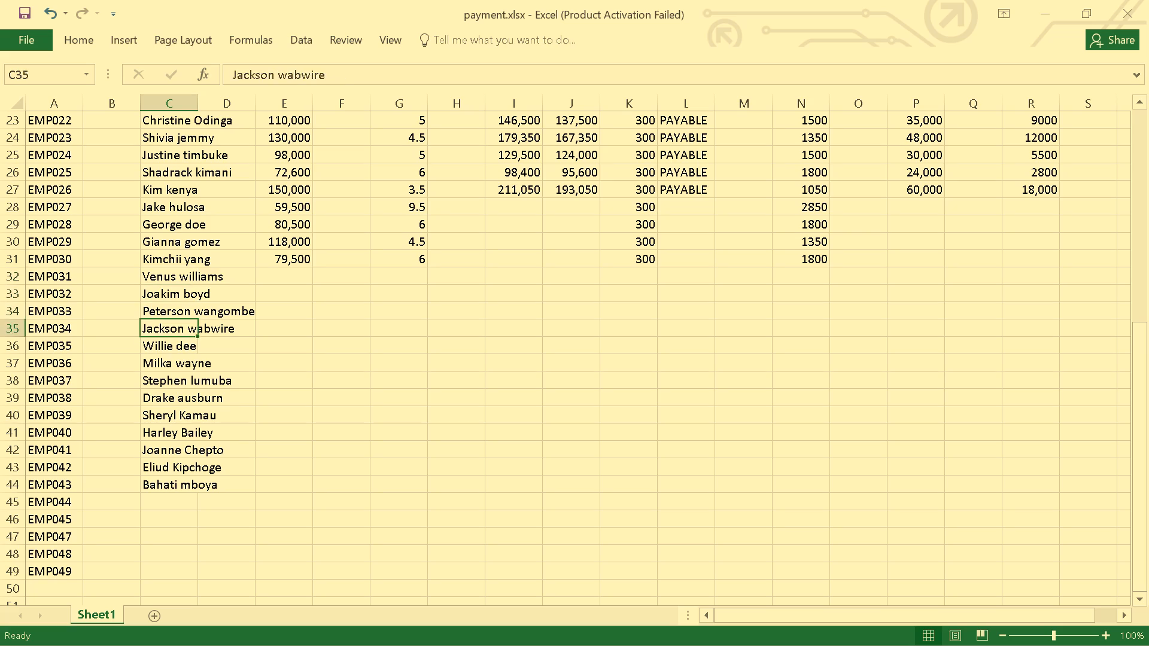
pyautogui.press('Down')
pyautogui.press('Down')
pyautogui.press('Down')
pyautogui.press('Down')
pyautogui.press('Down')
pyautogui.press('Down')
pyautogui.press('Down')
pyautogui.press('Down')
pyautogui.press('Down')
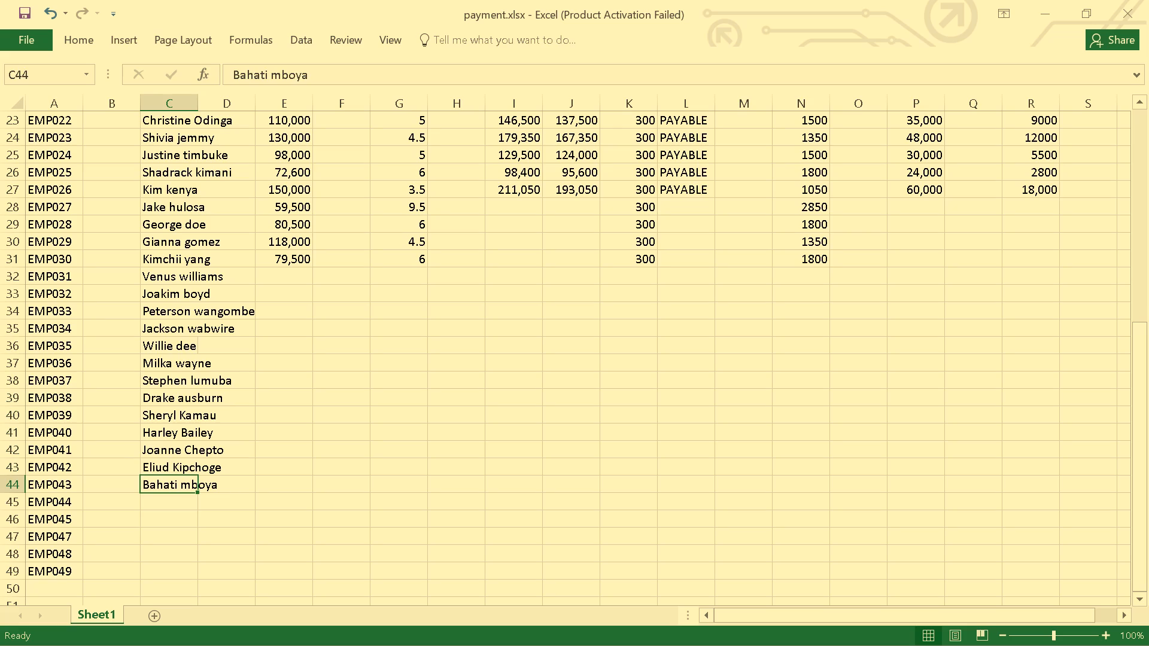
pyautogui.press('Down')
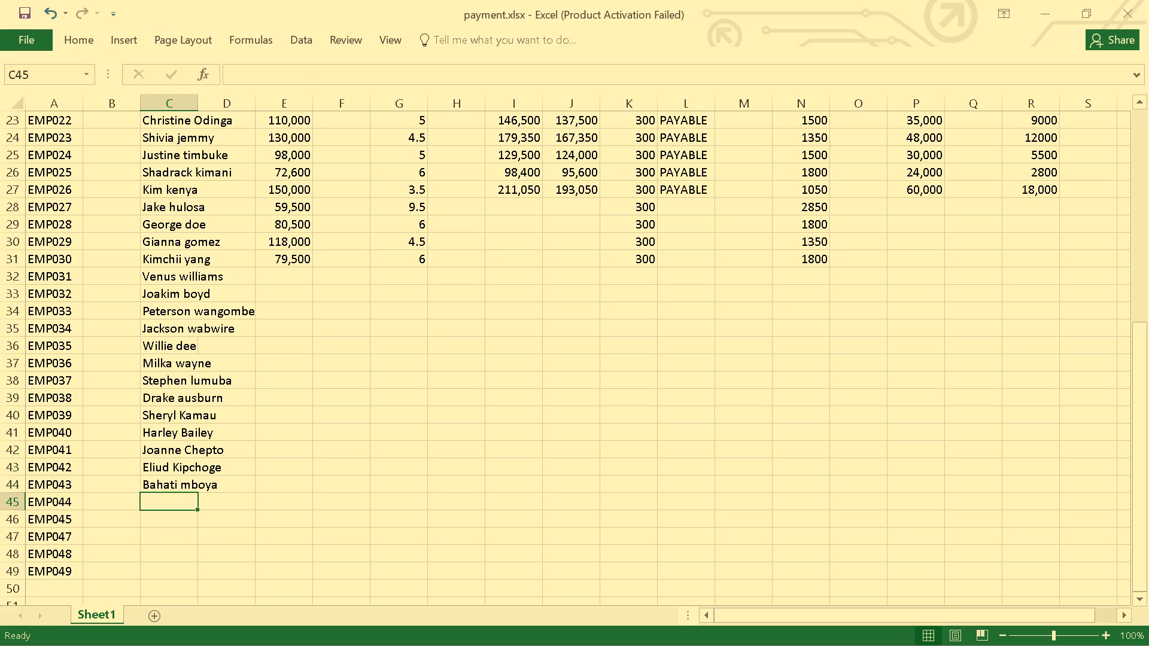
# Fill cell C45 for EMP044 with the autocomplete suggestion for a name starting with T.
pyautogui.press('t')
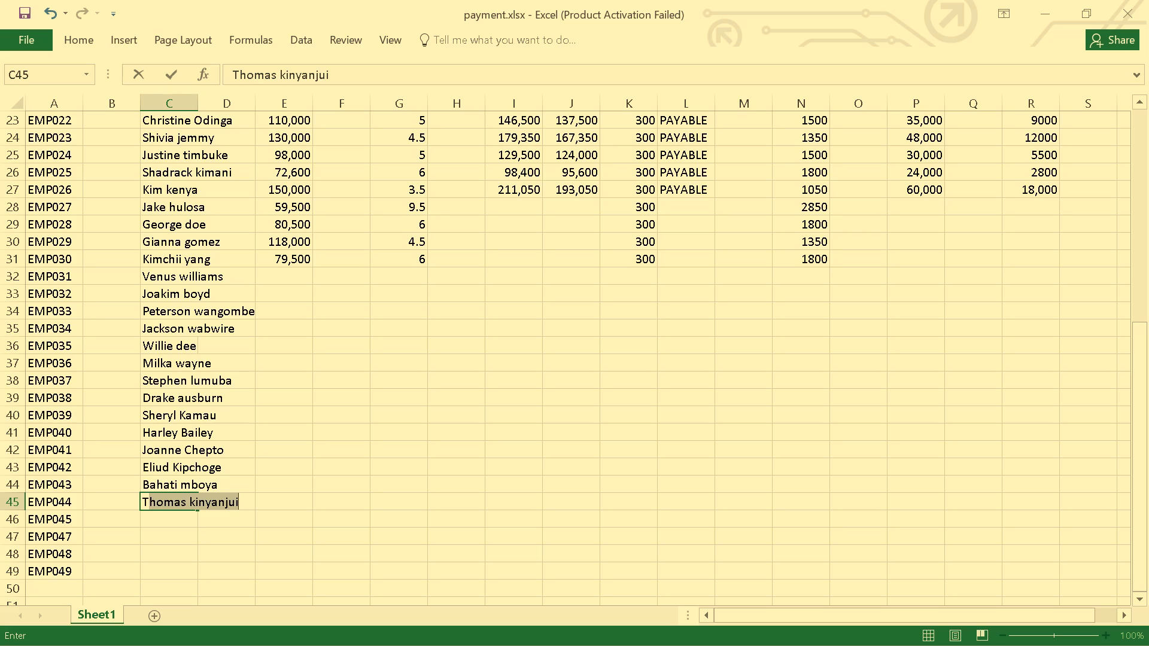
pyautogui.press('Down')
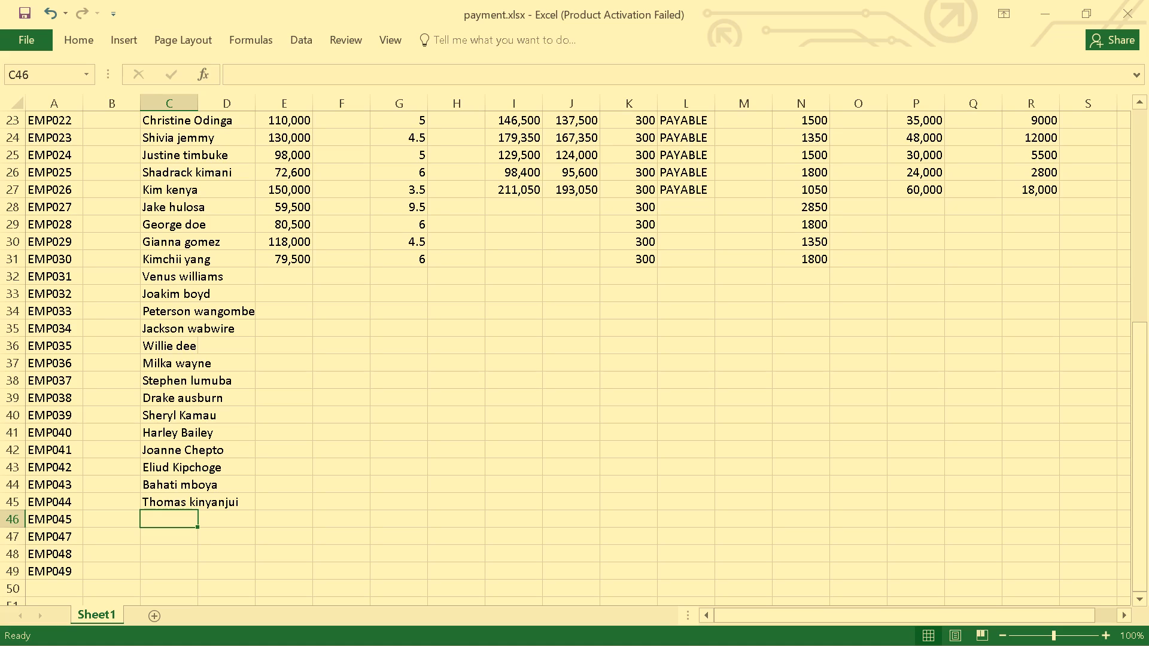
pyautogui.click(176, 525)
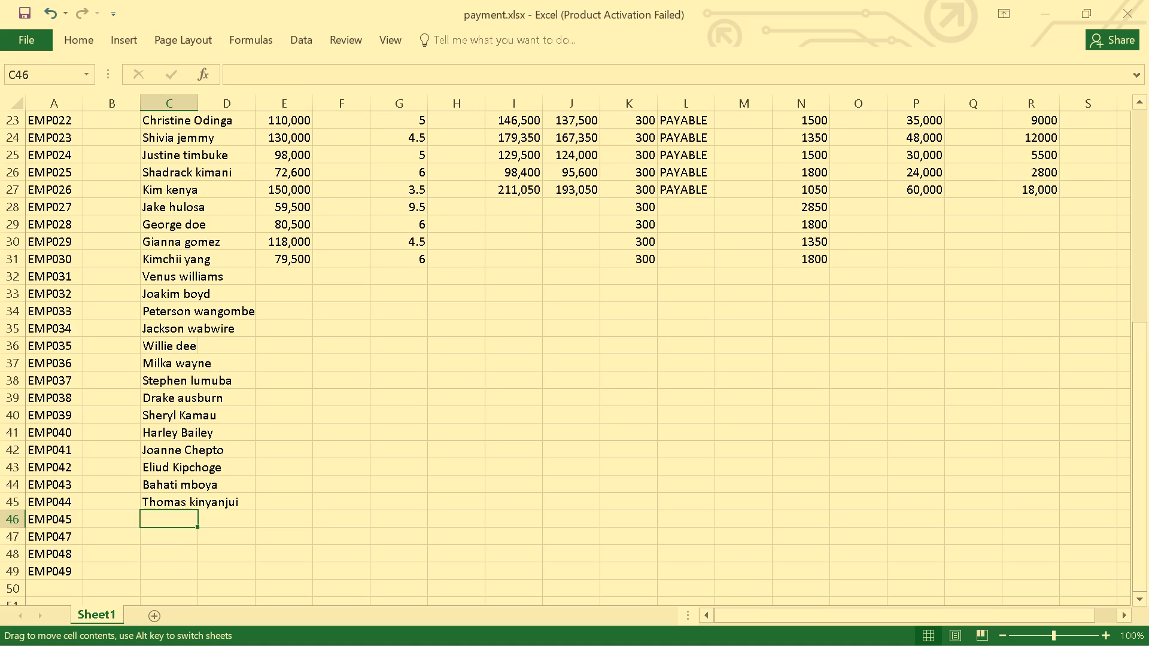
# Replace the name for EMP044 in cell C45 with the full name of the employee Tasha, capitalising both first name and surname.
pyautogui.click(187, 507)
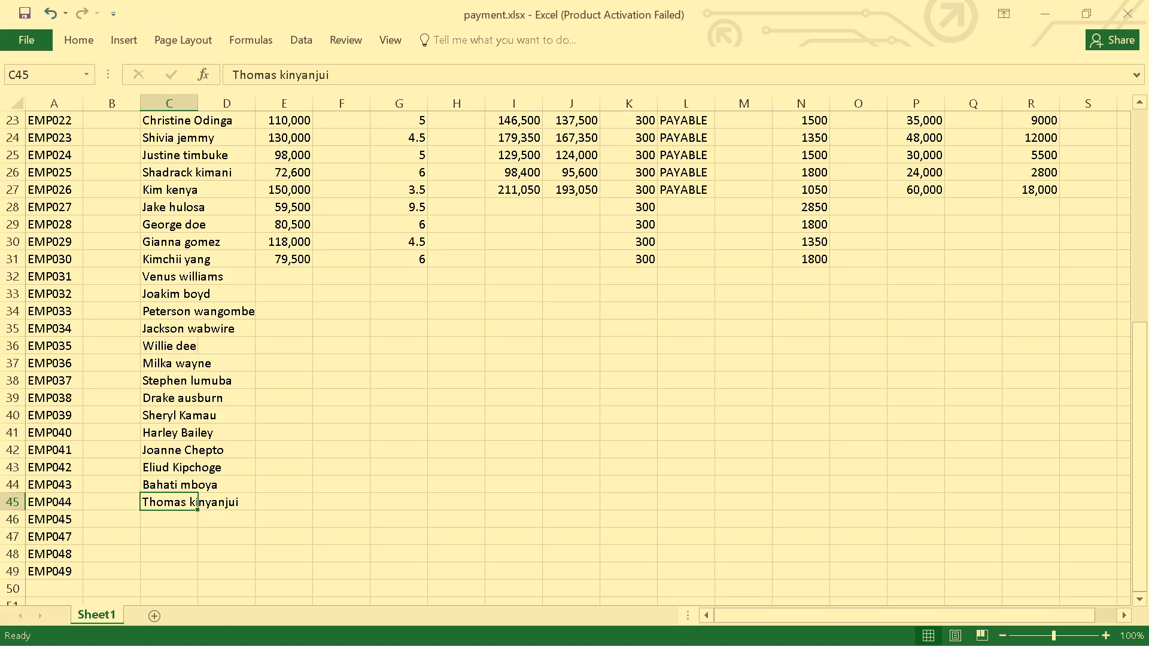
pyautogui.press('BackSpace')
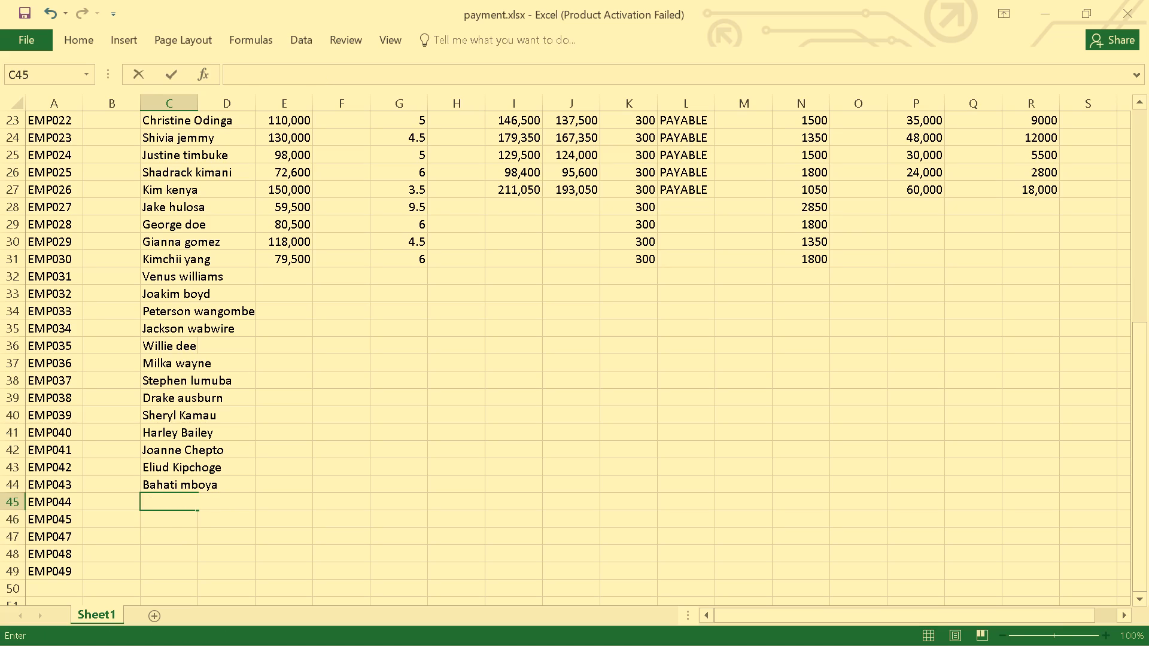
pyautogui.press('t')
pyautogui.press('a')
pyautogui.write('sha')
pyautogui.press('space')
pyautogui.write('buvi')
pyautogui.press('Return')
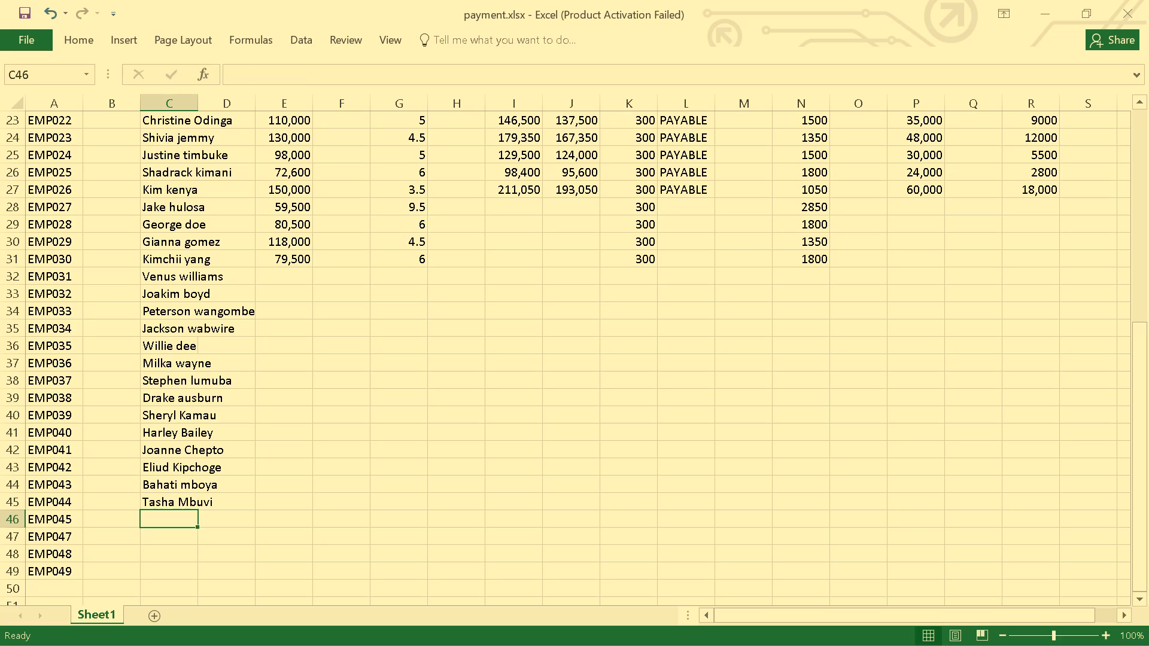
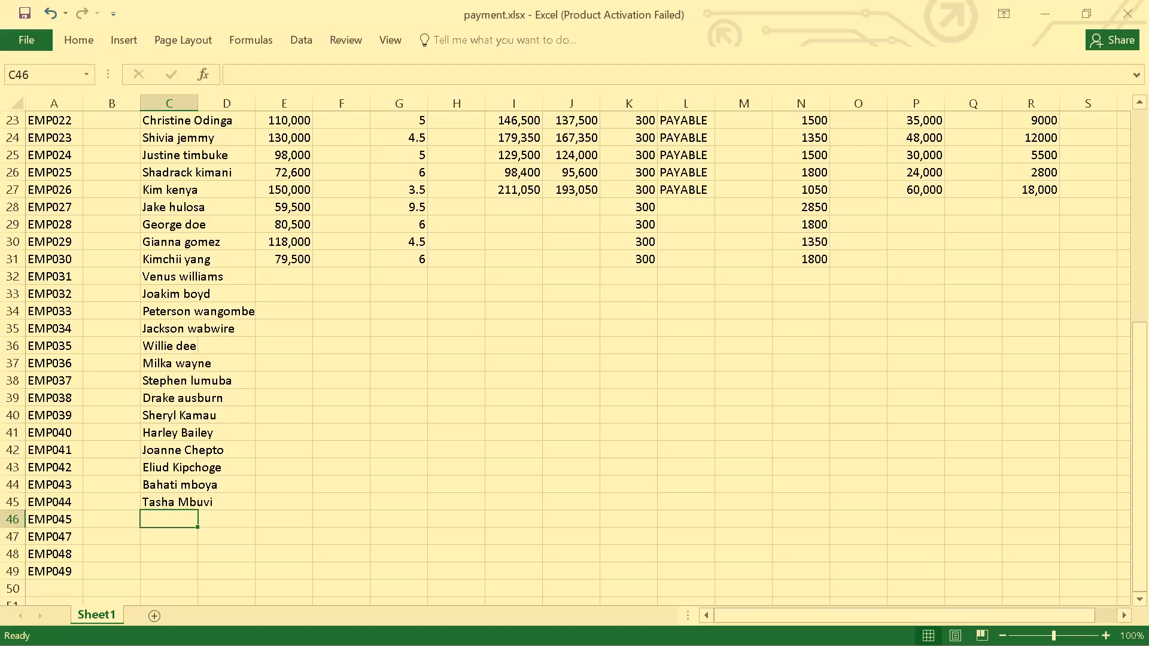
# Enter the full name of the employee Huddah for EMP045 in cell C46, capitalising both first name and surname.
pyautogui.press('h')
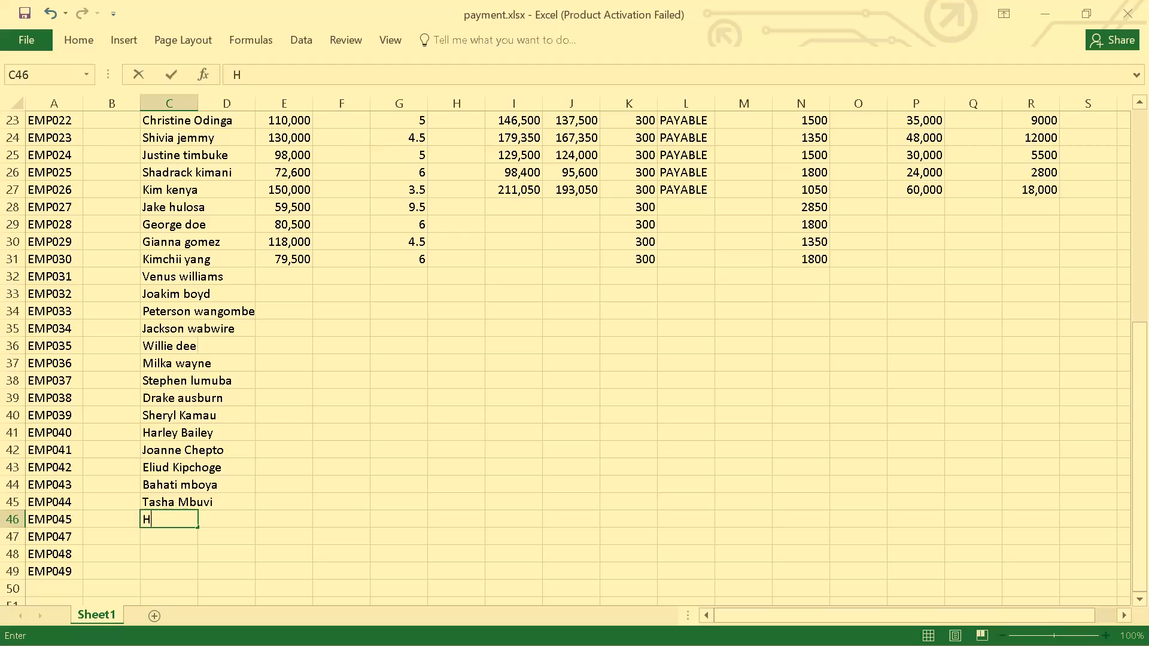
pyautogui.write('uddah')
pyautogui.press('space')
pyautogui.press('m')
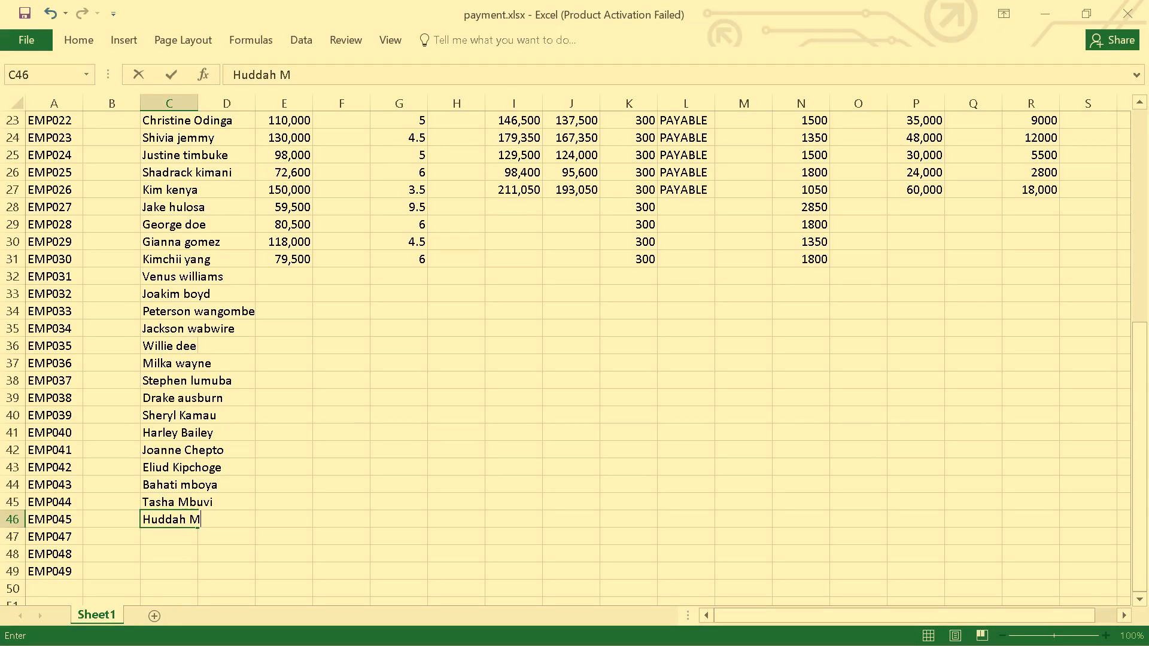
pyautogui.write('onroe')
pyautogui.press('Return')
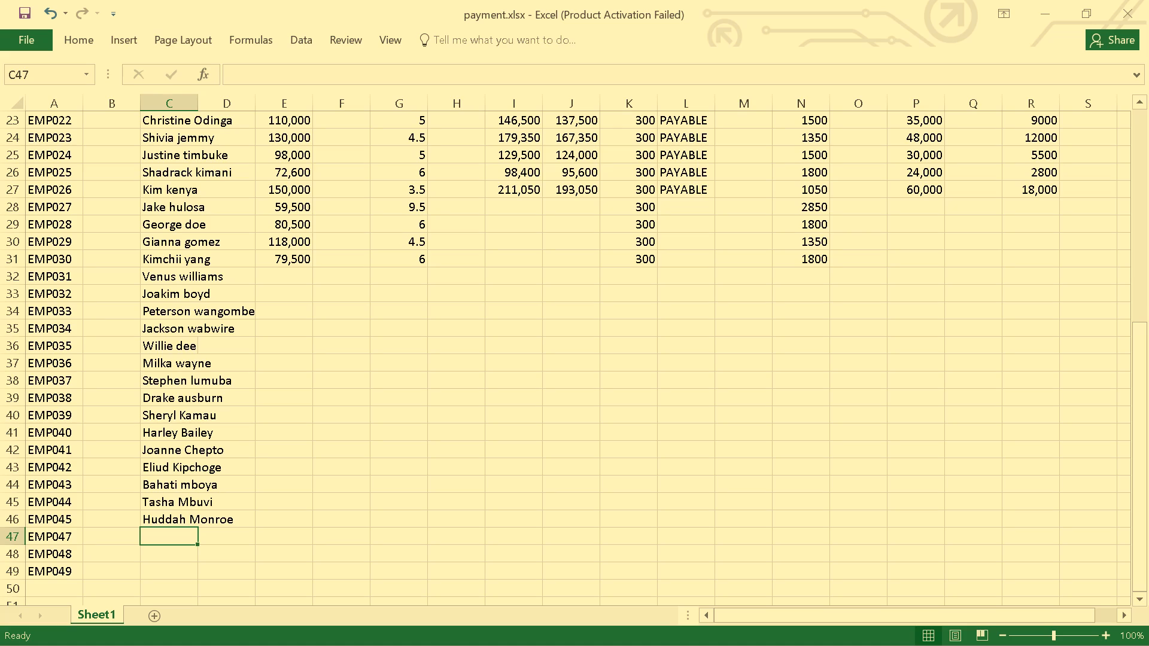
# Enter the full name of the employee Hamza for EMP047 in cell C47, with the surname in lowercase.
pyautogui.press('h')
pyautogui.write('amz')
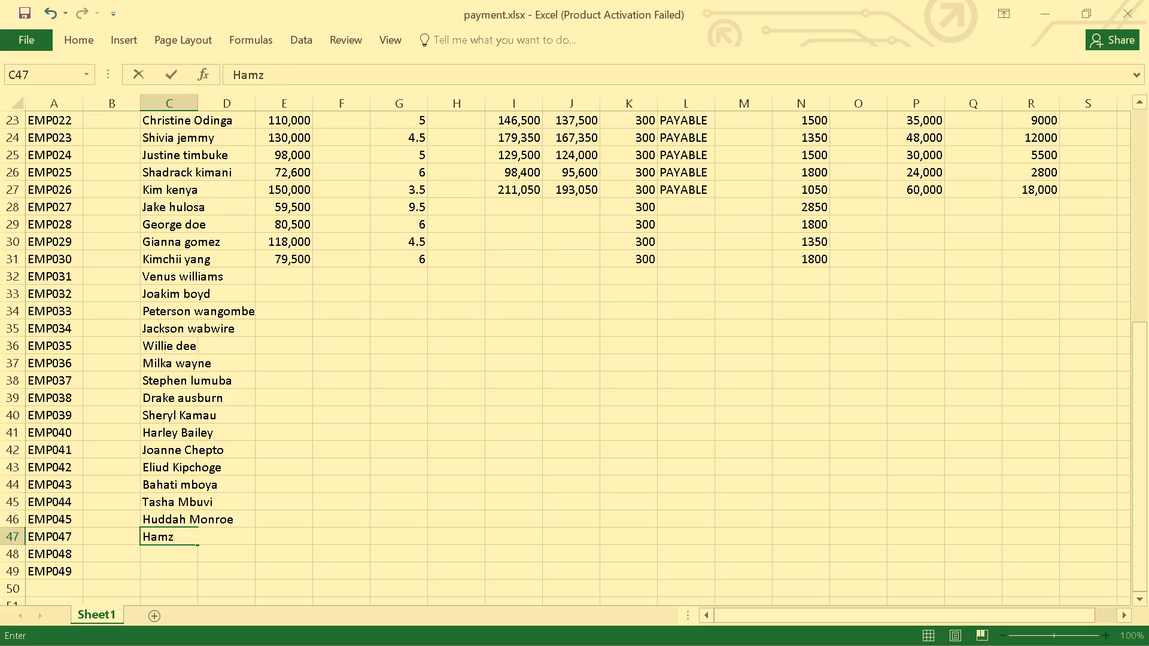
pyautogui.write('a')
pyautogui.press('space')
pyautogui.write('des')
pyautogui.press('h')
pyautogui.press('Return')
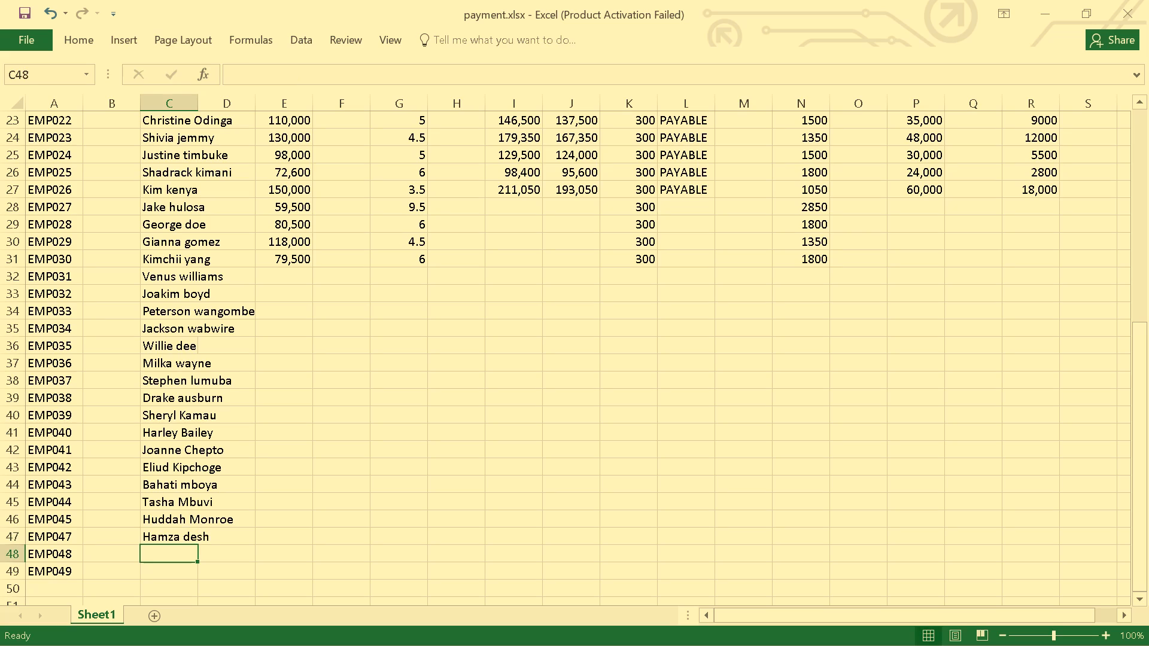
# Enter the full name of the employee Hassan for EMP048 in cell C48, capitalising both first name and surname.
pyautogui.scroll(-1, 155, 534)
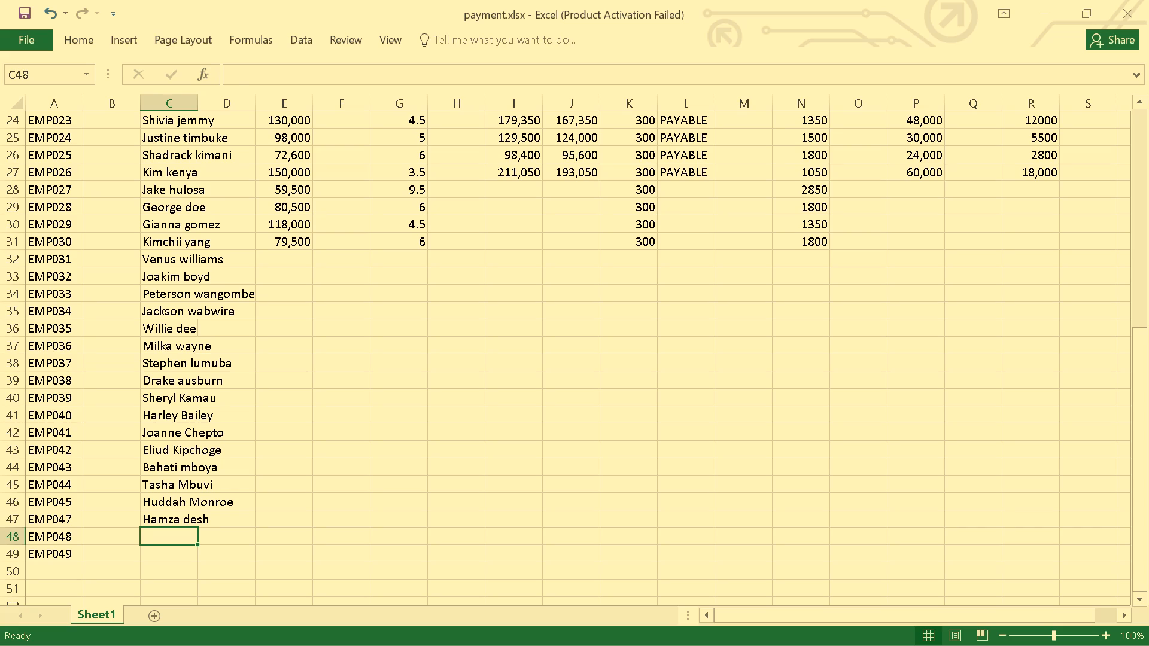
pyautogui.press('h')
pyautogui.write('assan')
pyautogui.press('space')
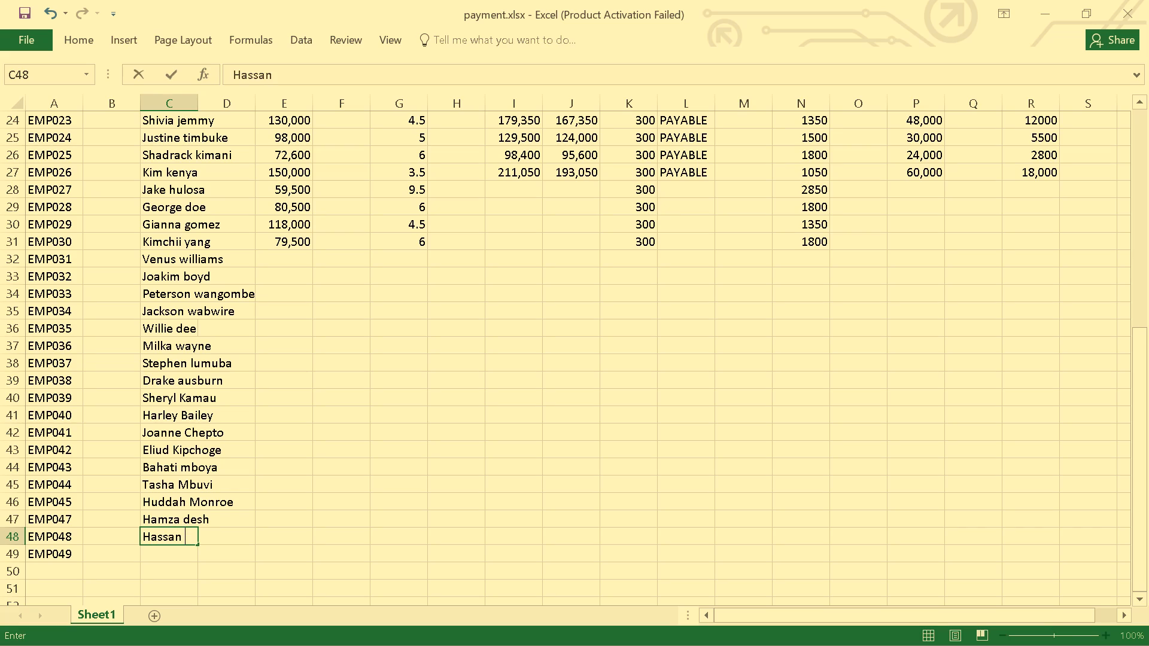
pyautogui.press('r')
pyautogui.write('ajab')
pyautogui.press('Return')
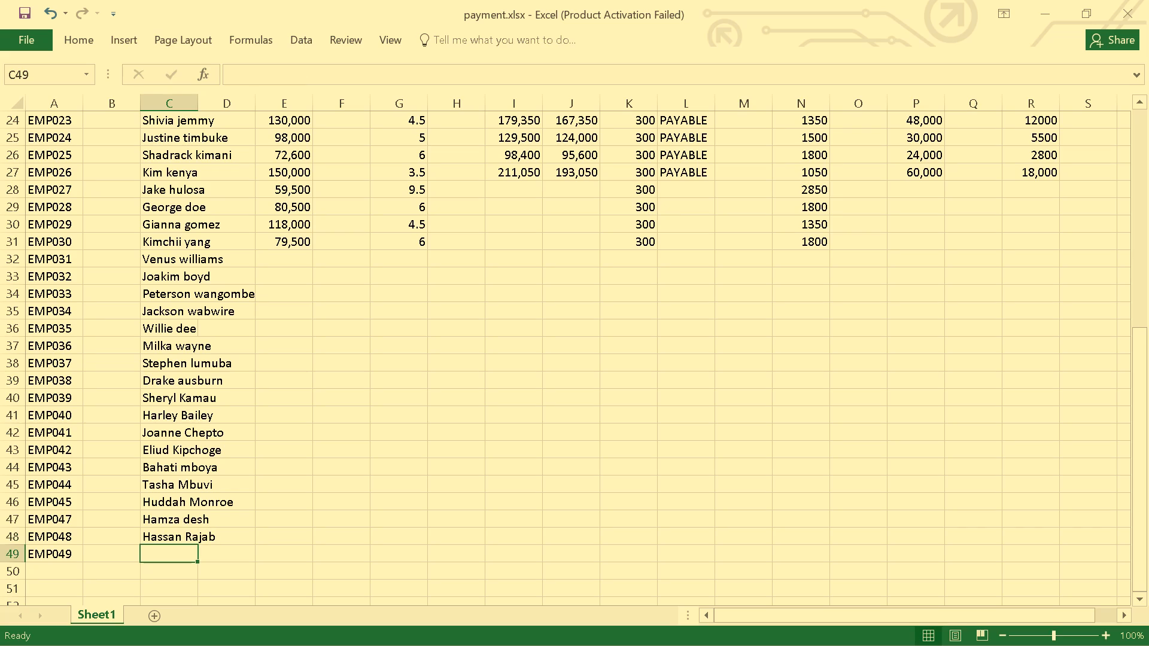
# Enter the full name of the employee Benjamin for EMP049 in cell C49, with the surname in lowercase, replacing the autocomplete suggestion.
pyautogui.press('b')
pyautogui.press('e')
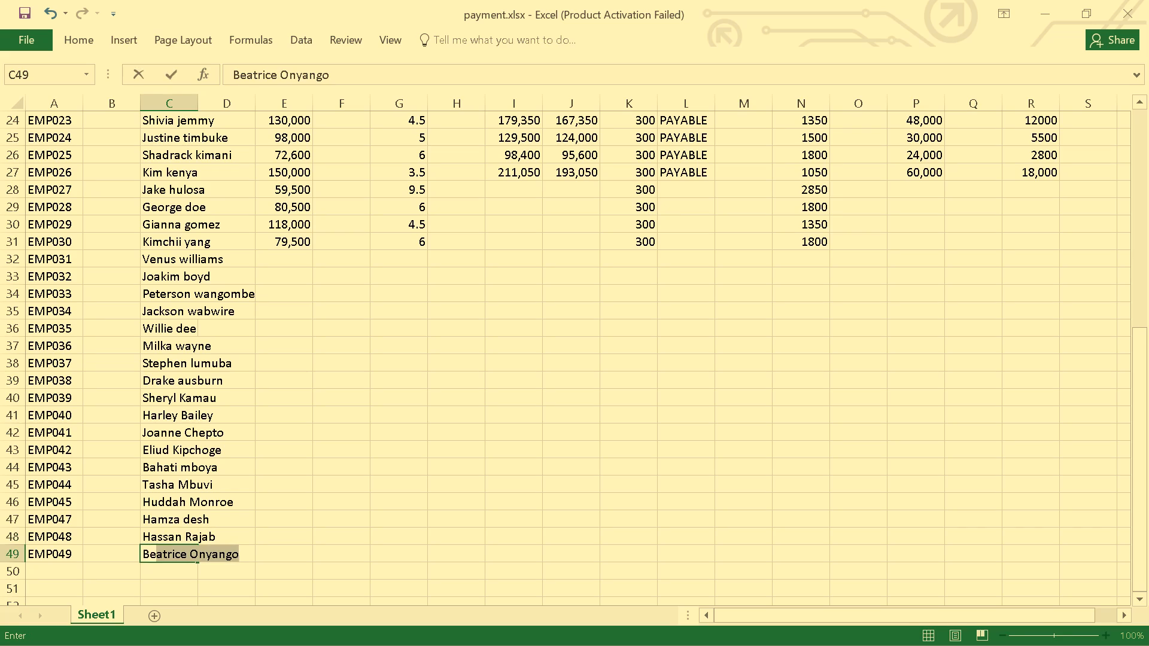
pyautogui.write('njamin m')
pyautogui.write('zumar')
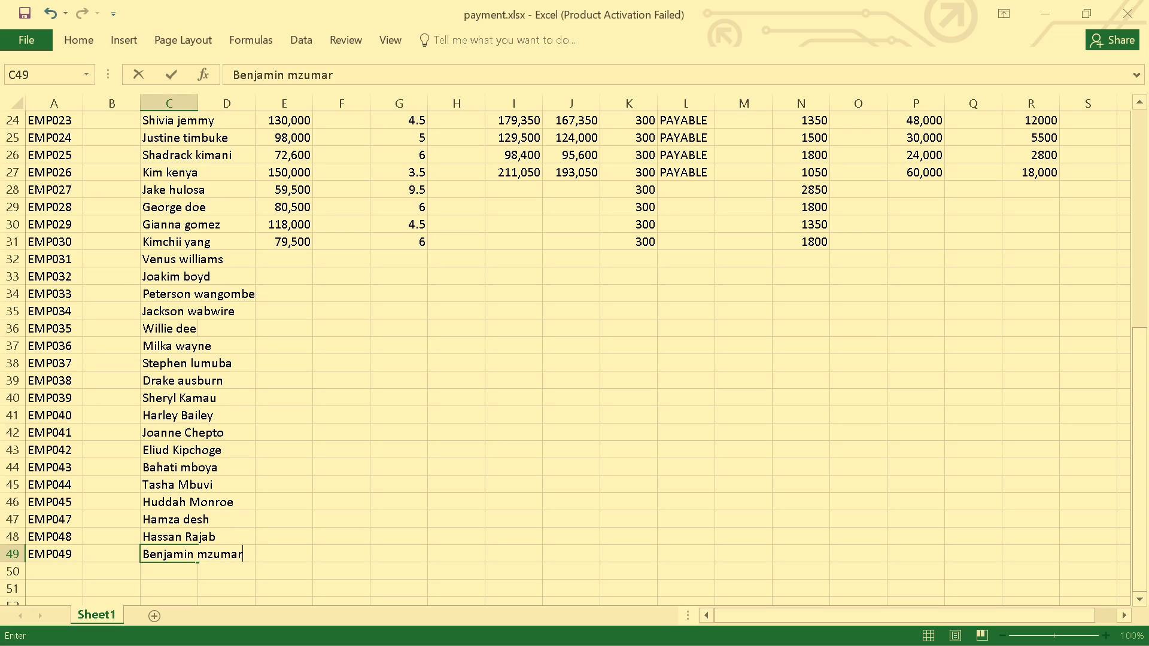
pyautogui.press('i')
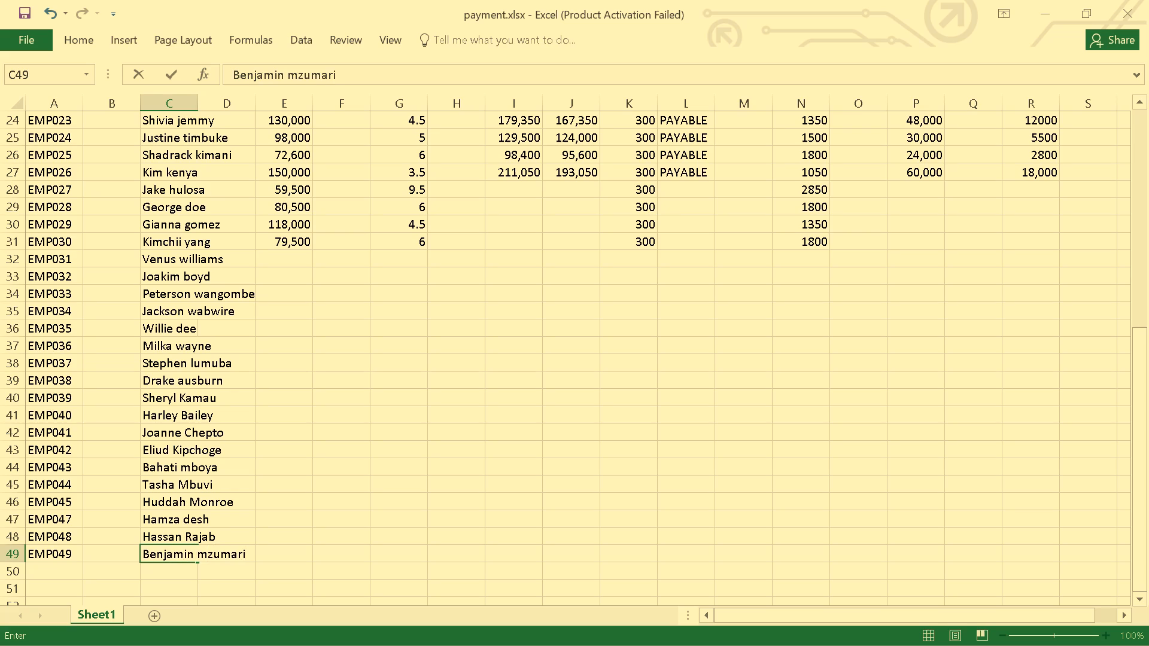
pyautogui.click(286, 255)
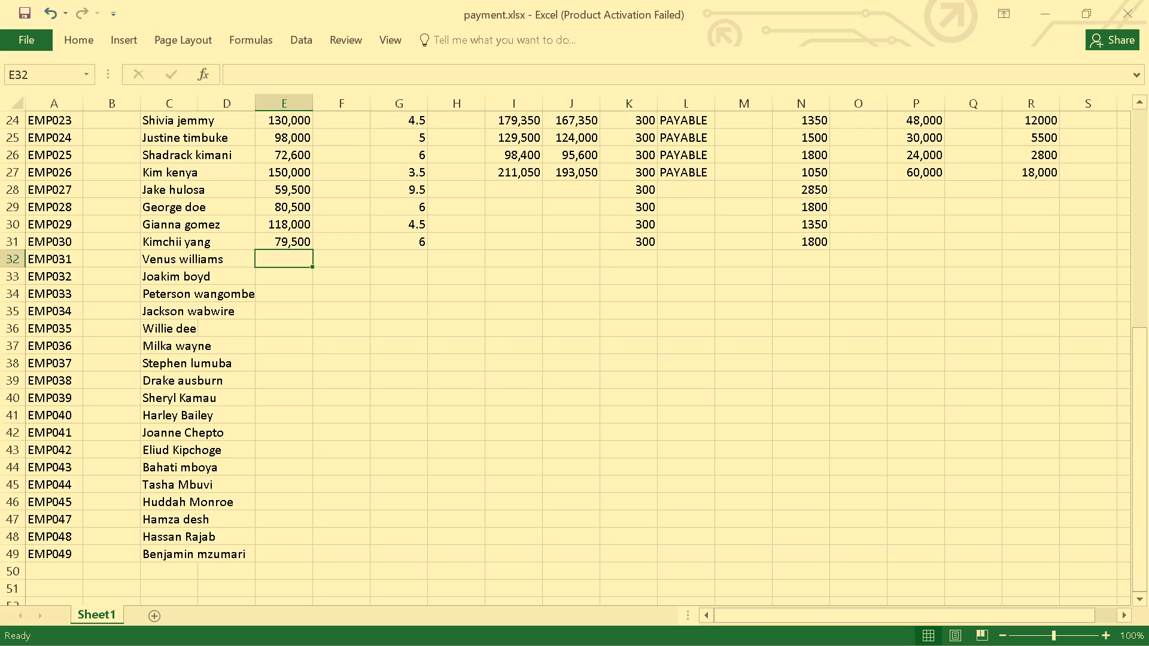
# Add the employee code EMP050 in cell A50, below EMP049.
pyautogui.click(49, 572)
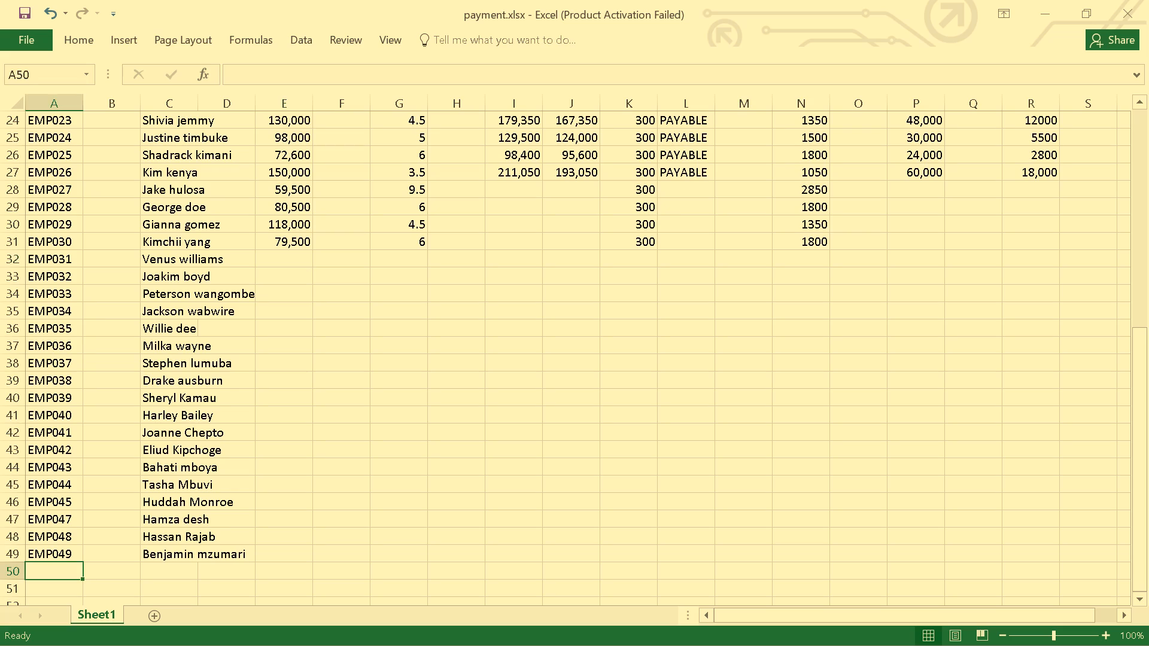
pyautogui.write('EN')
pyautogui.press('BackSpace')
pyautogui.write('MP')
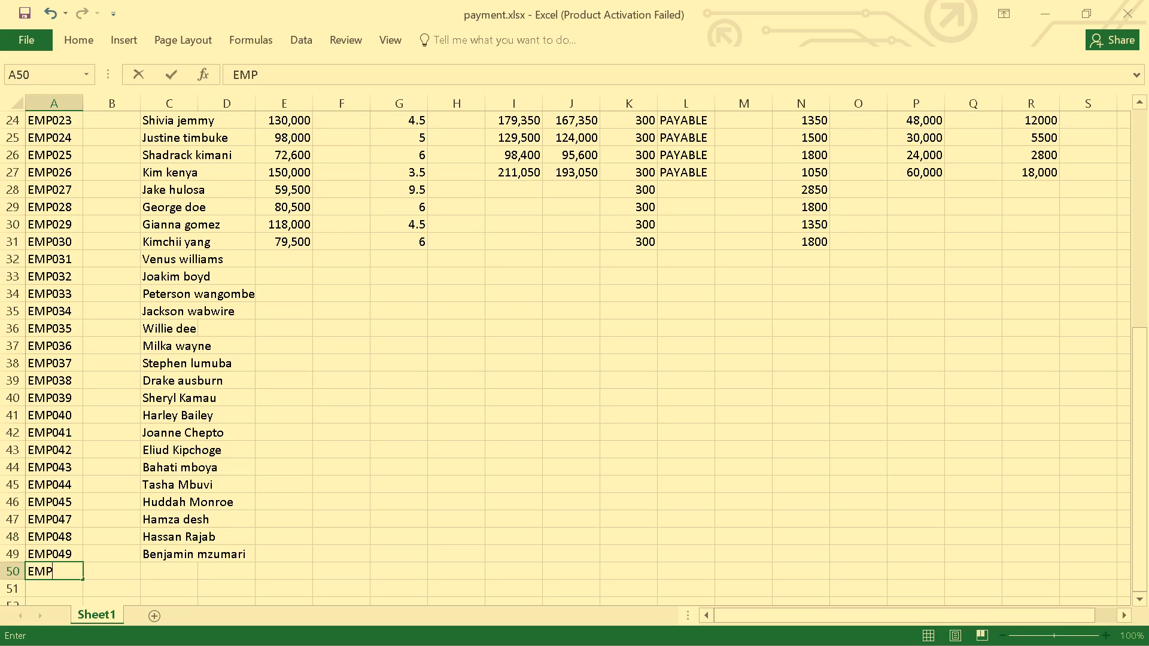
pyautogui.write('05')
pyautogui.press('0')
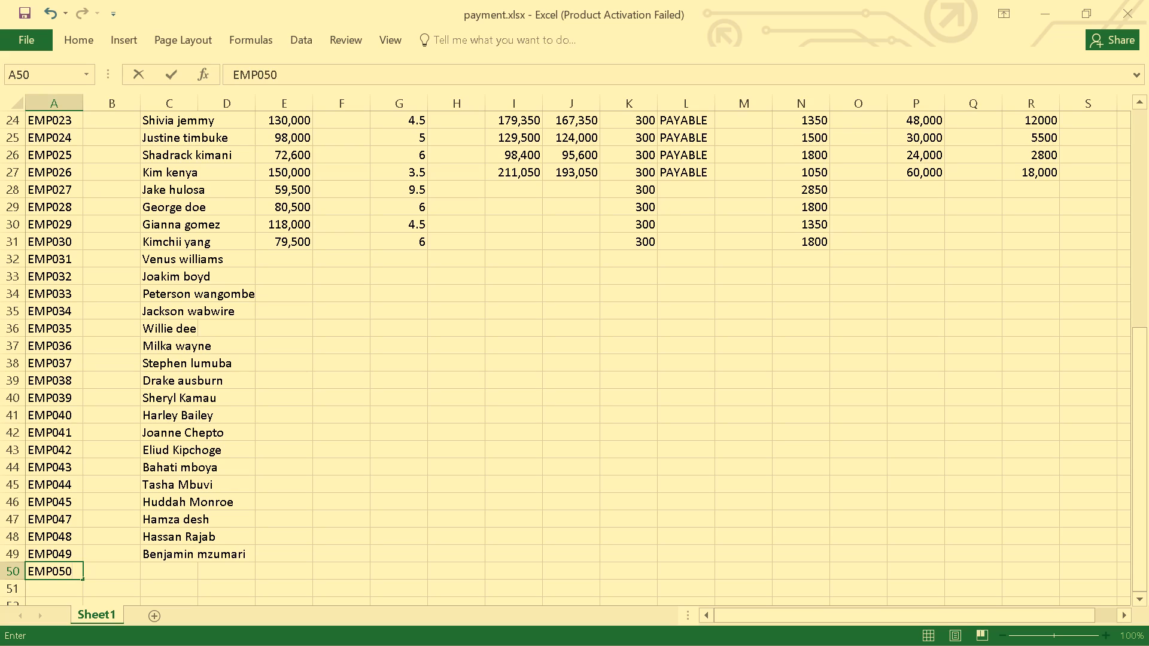
# Enter the full name of the employee Omosh for EMP050 in cell C50, with the surname in lowercase, replacing the autocomplete suggestion.
pyautogui.click(169, 569)
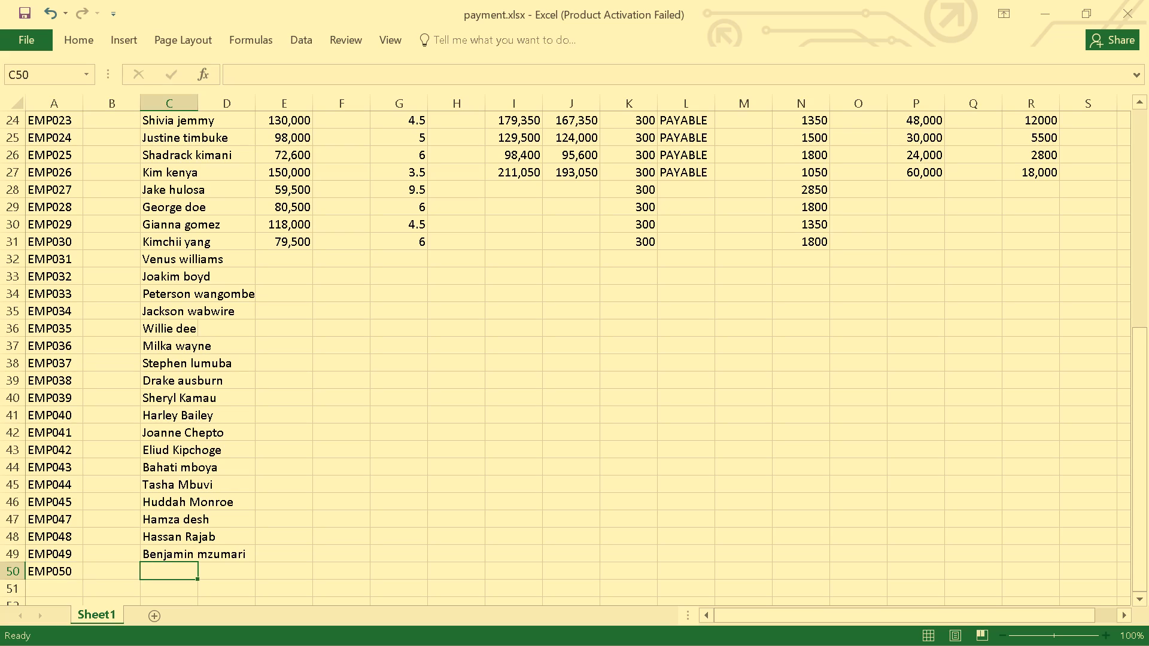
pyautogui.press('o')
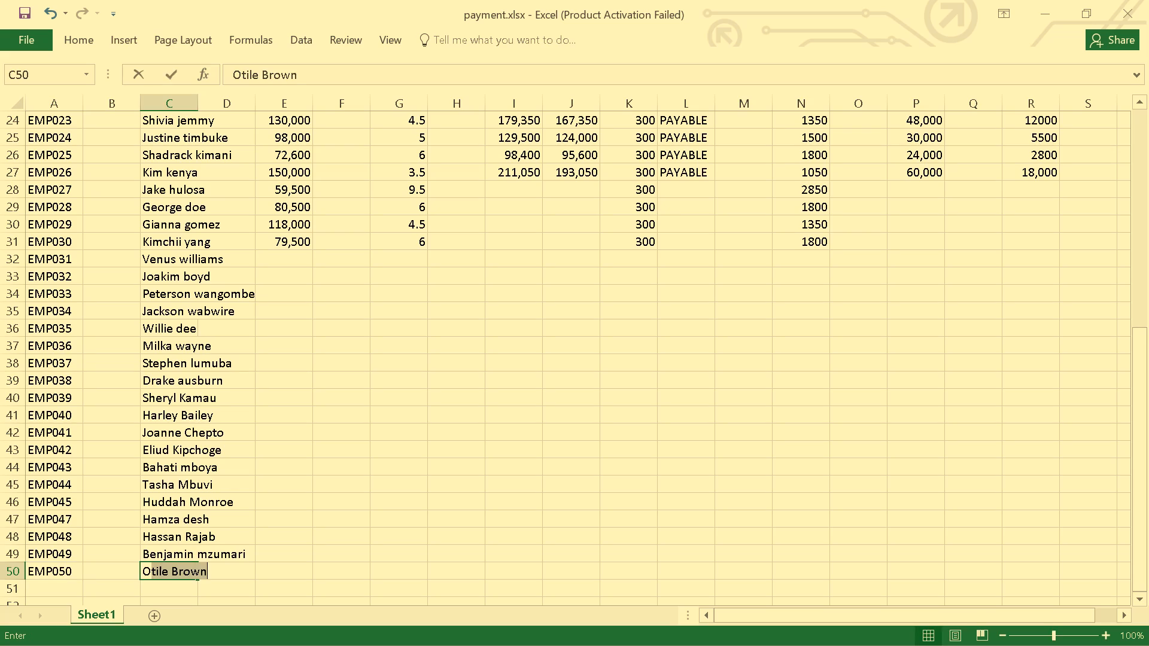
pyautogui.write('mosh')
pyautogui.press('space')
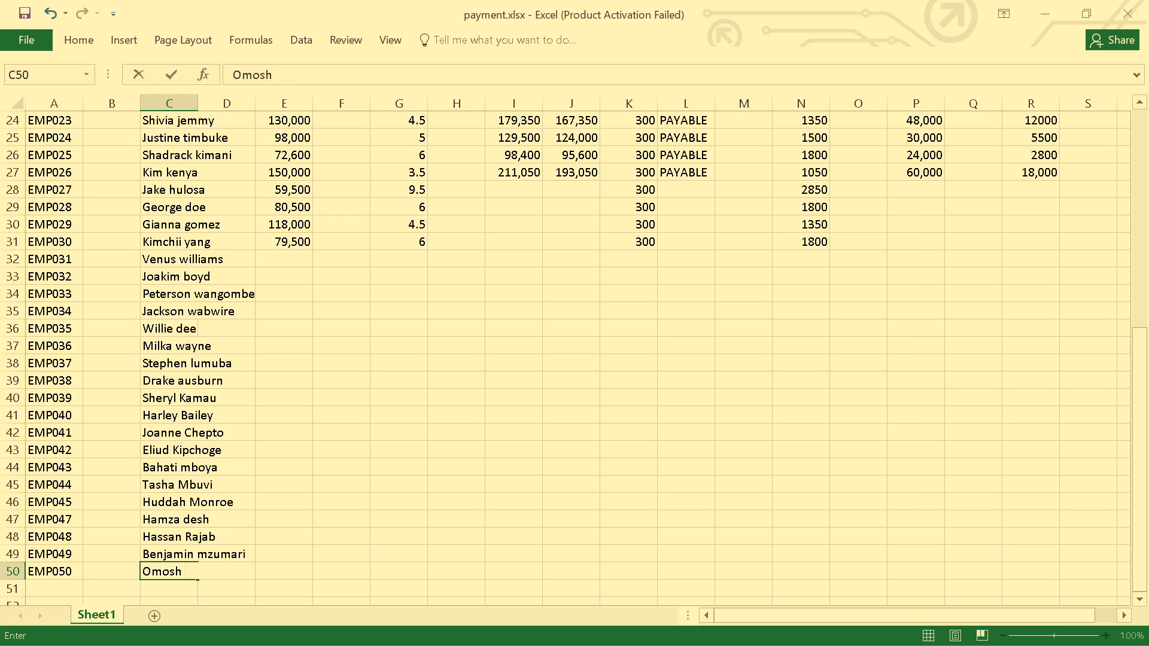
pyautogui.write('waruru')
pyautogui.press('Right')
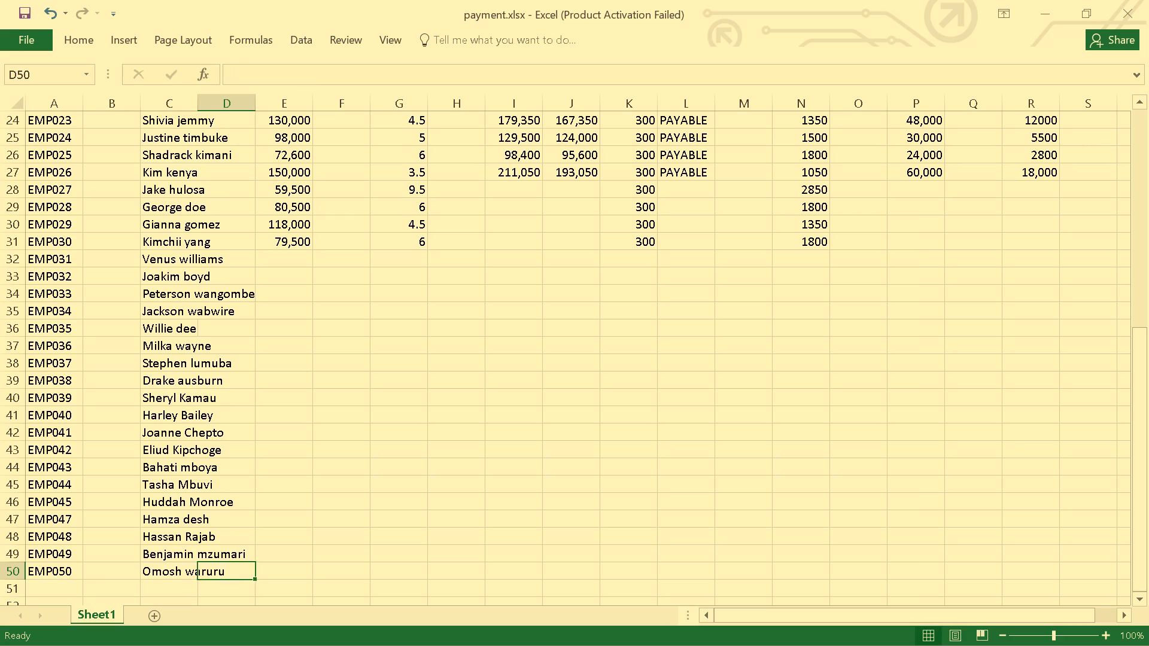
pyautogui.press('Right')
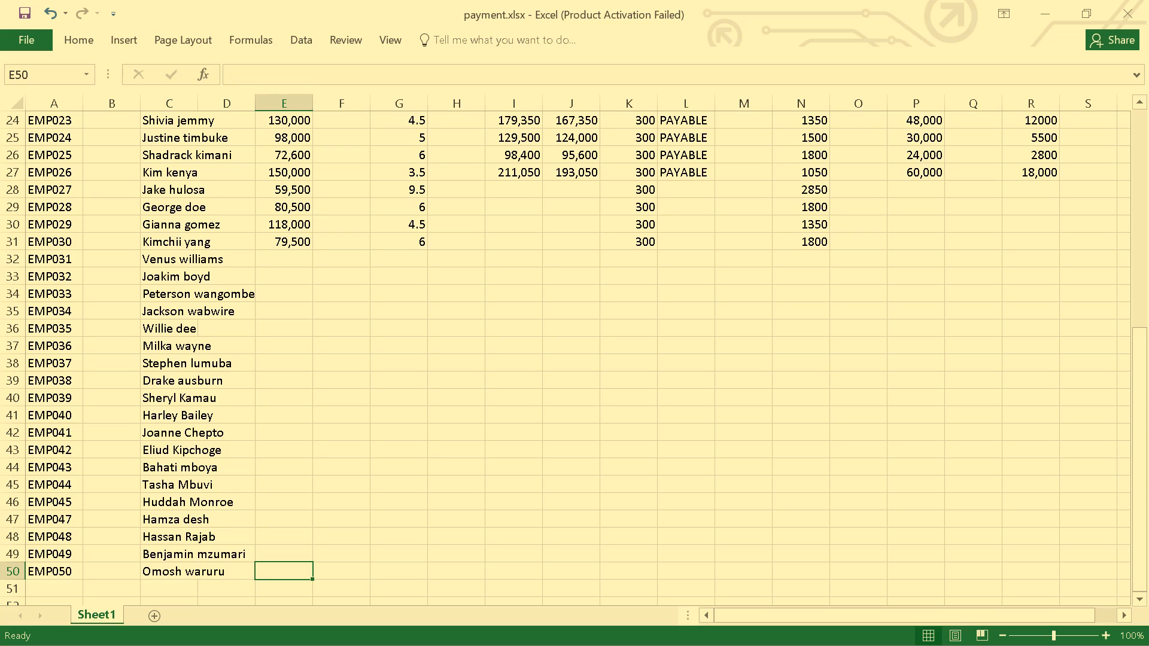
# Select the empty column E cell for EMP031, E32.
pyautogui.click(288, 263)
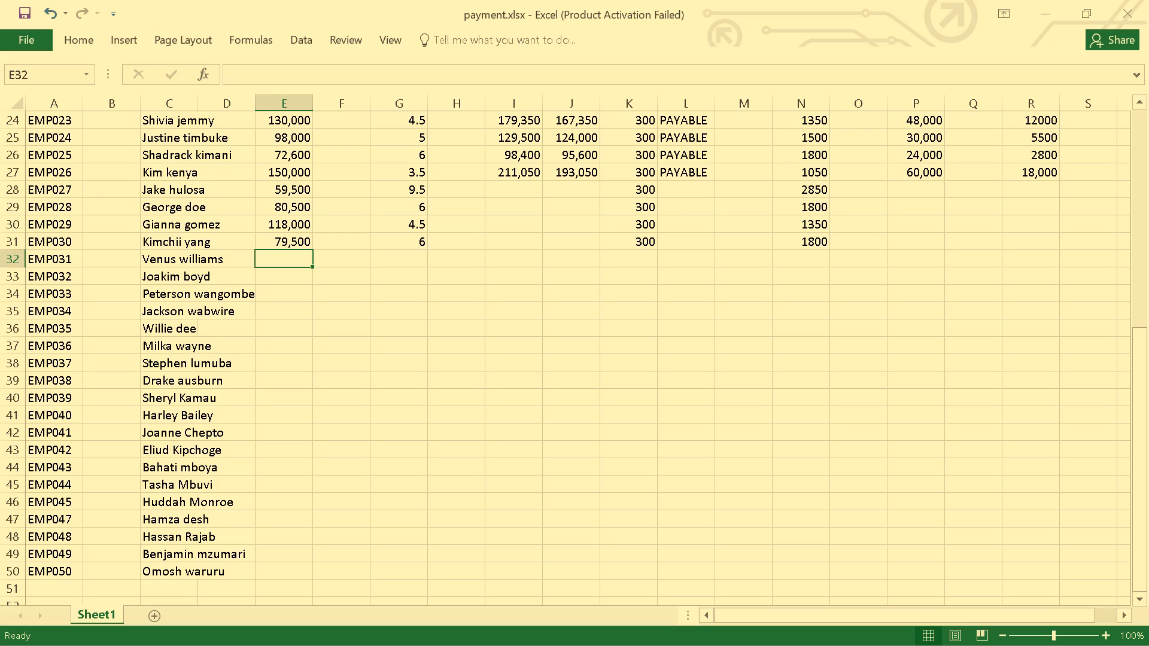
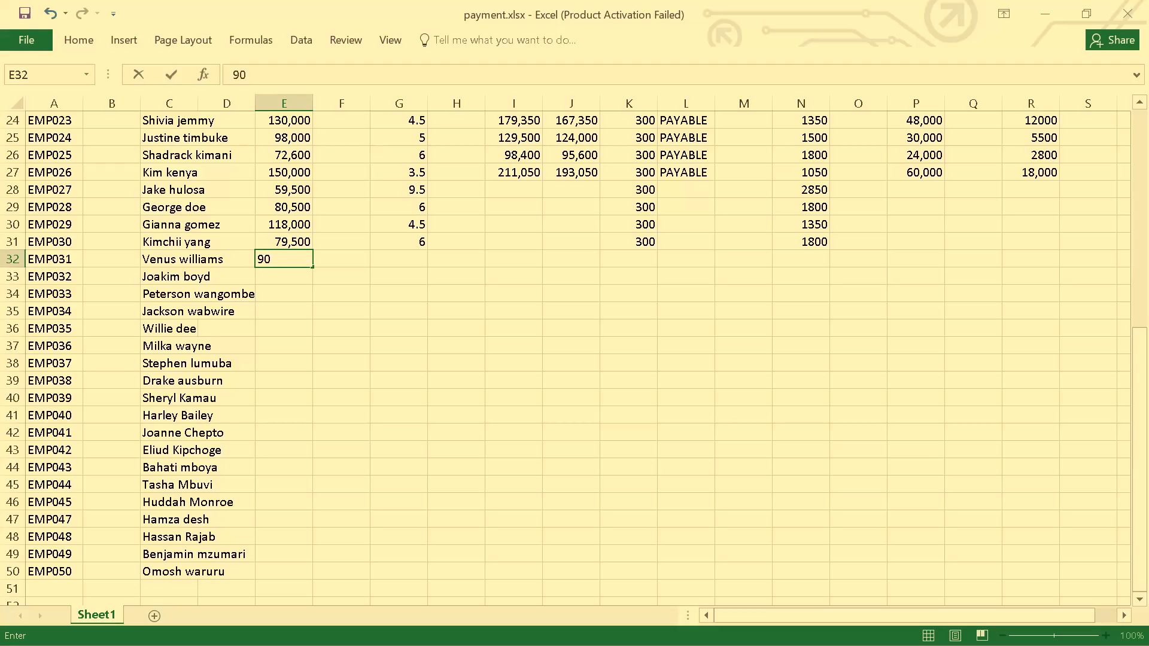
# Complete the column E amount for EMP031 in cell E32 as 90,000.
pyautogui.write('000')
pyautogui.press('Return')
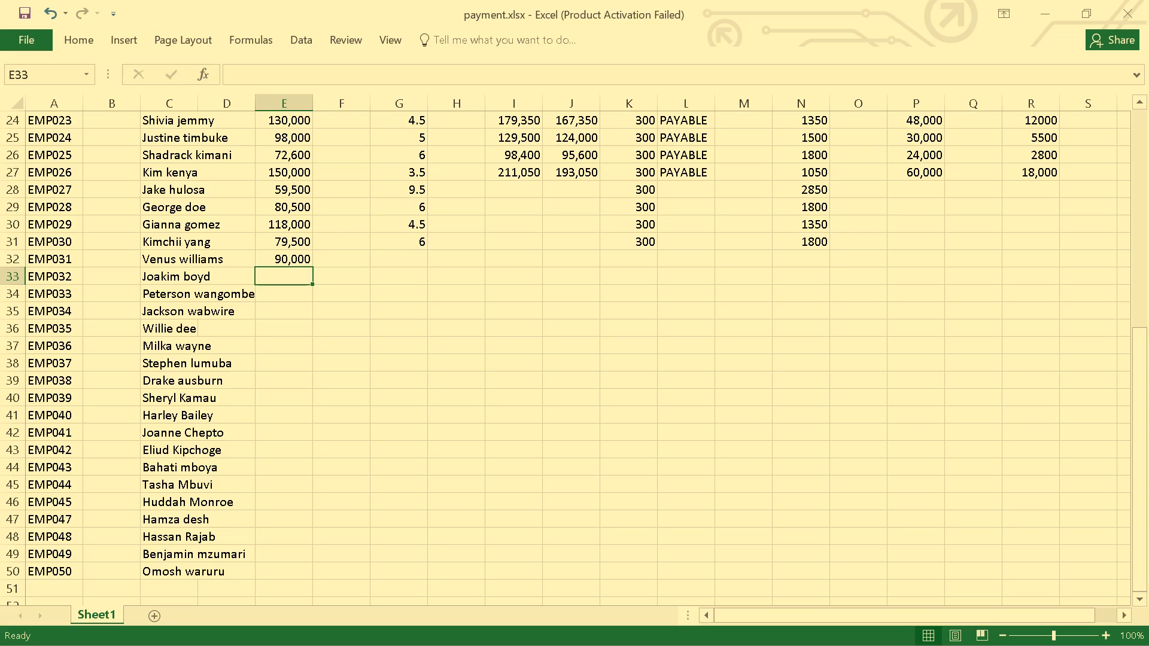
# Enter the amount 48,000 for EMP032 in cell E33, below the EMP031 amount.
pyautogui.click(282, 277)
pyautogui.press('5')
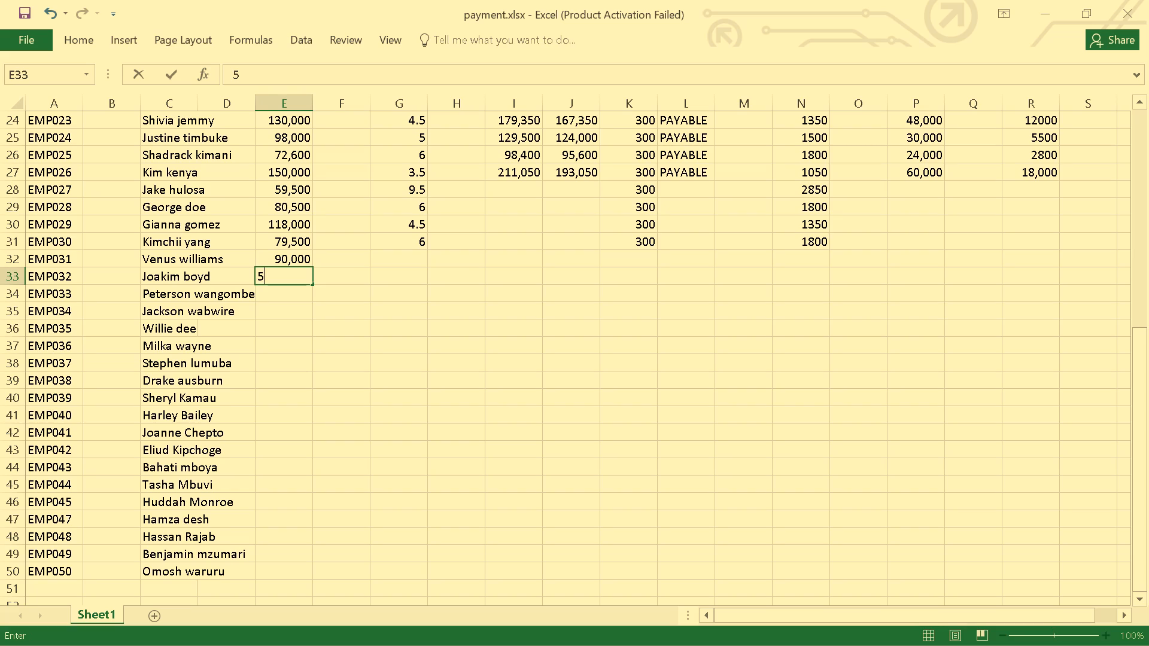
pyautogui.press('BackSpace')
pyautogui.write('48')
pyautogui.write(',000')
pyautogui.press('Return')
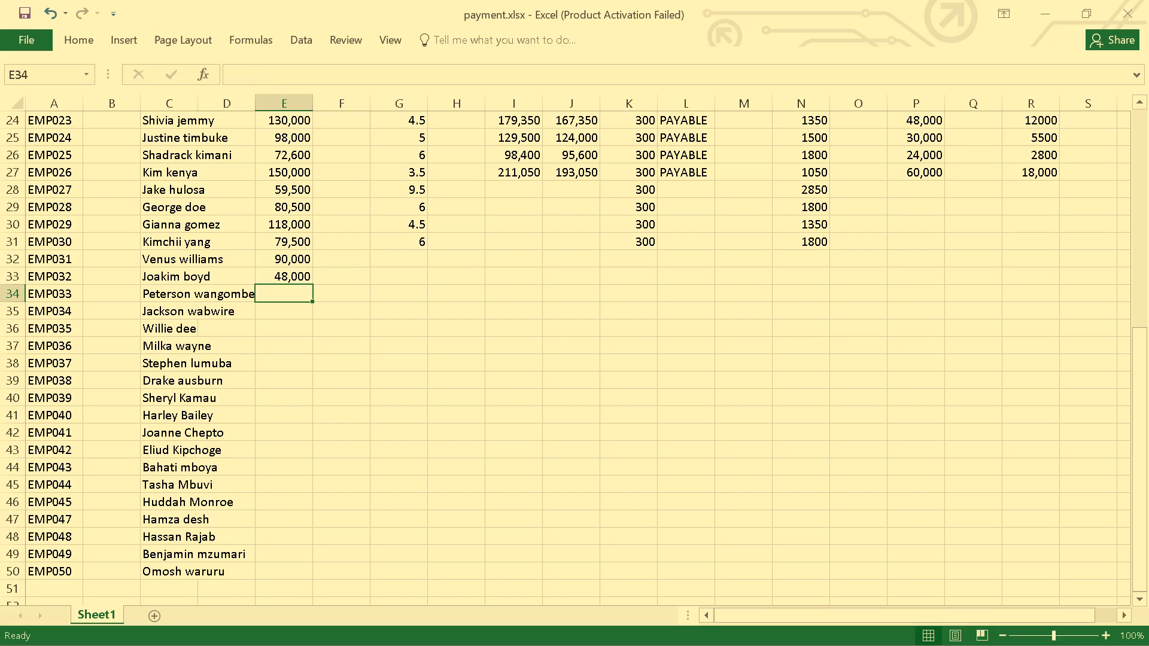
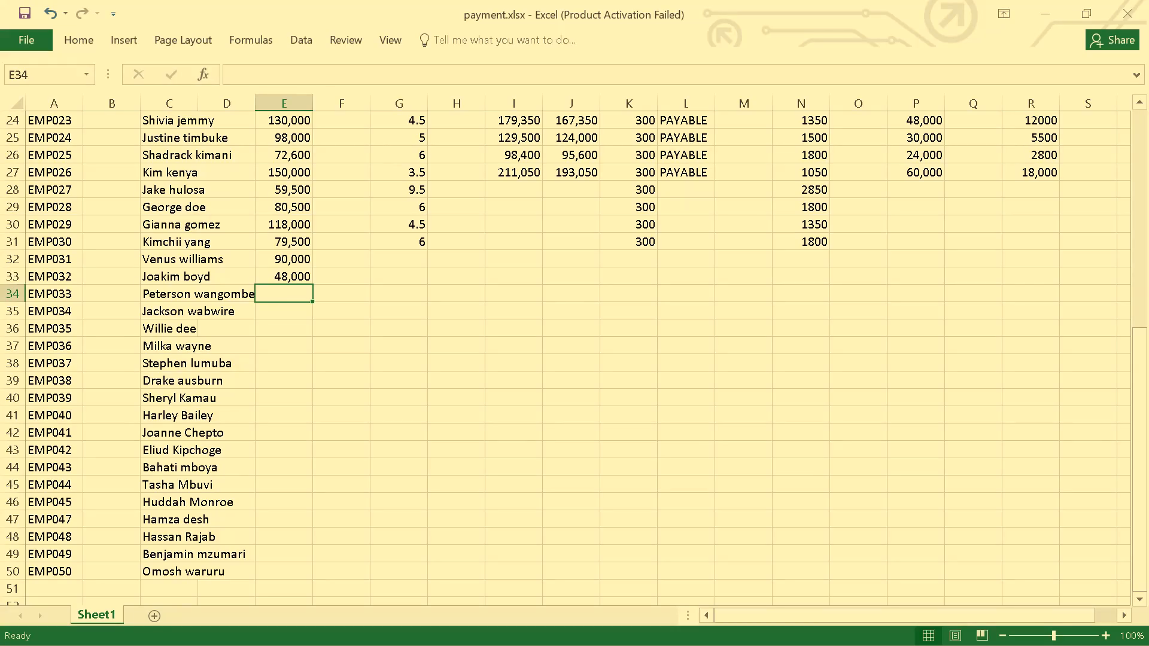
# Enter the amount 74,000 for EMP033 in cell E34, below the EMP032 amount.
pyautogui.click(274, 301)
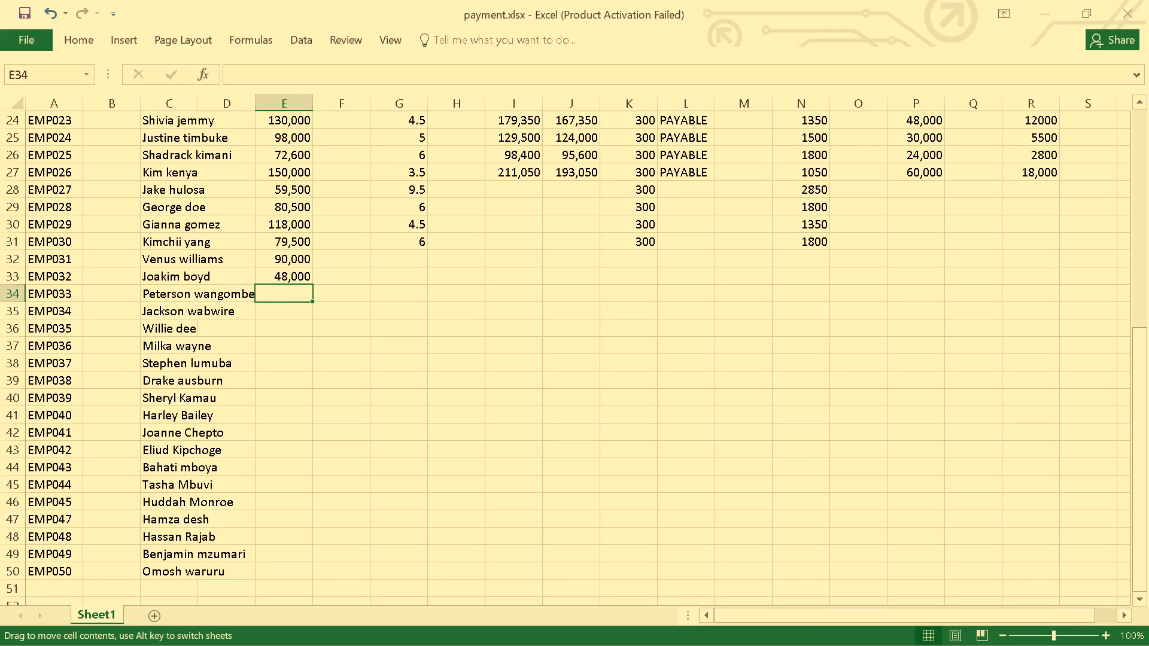
pyautogui.press('7')
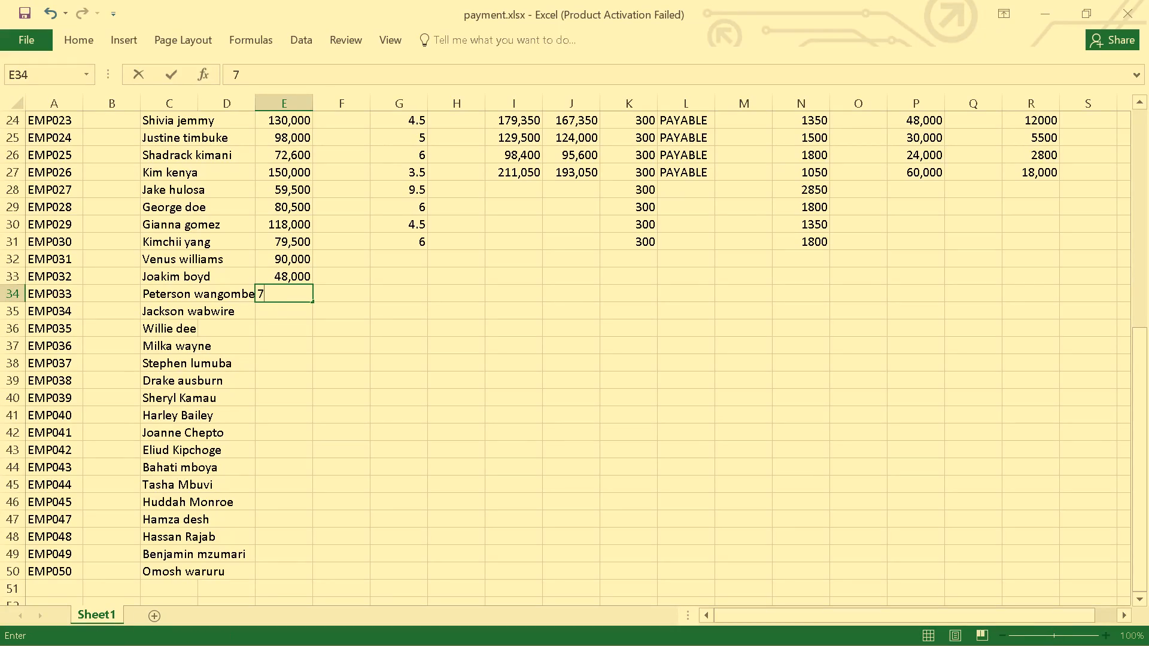
pyautogui.press('4')
pyautogui.write(',000')
pyautogui.press('Return')
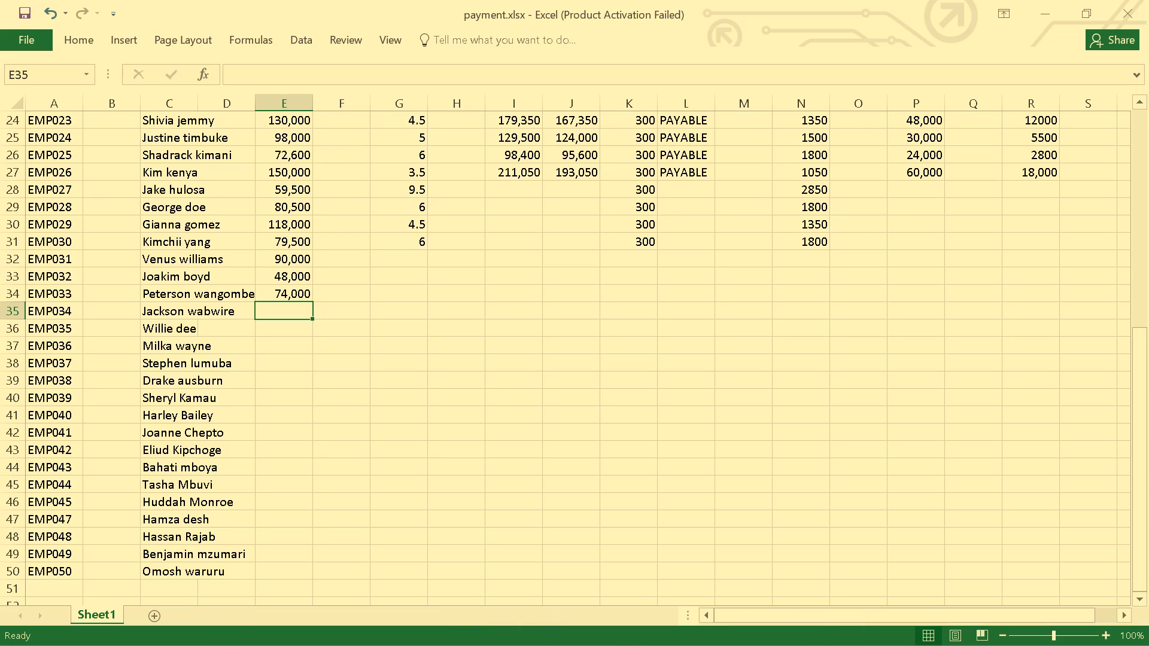
# Select cell E35 in the EMP034 row for entering that employee's column E amount.
pyautogui.click(290, 310)
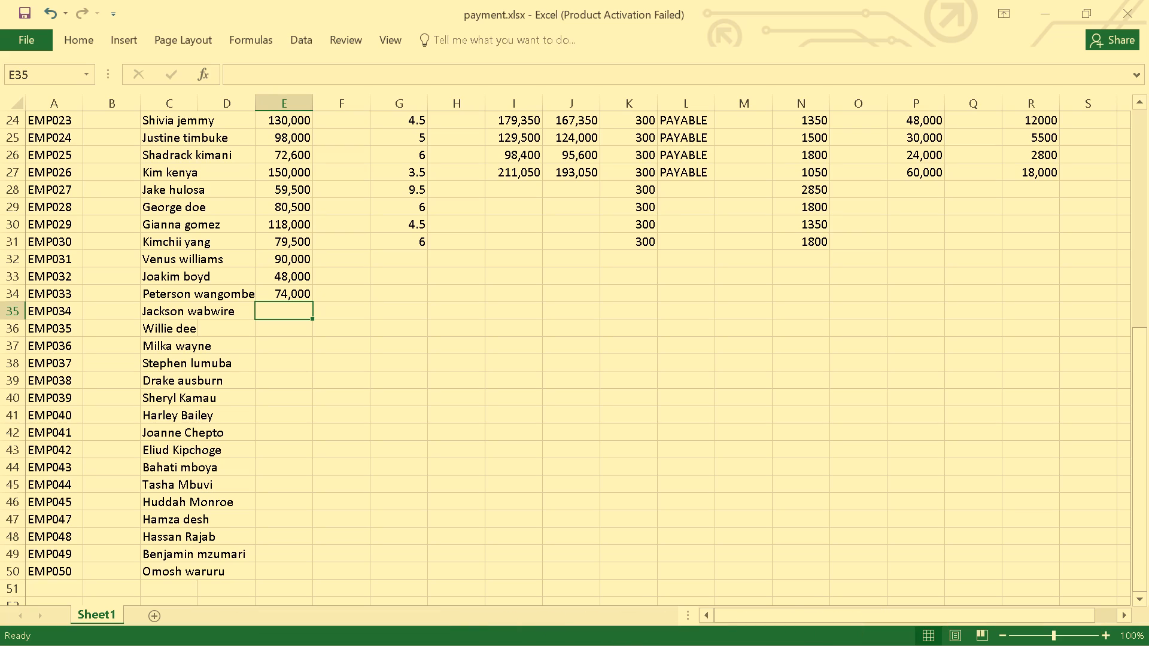
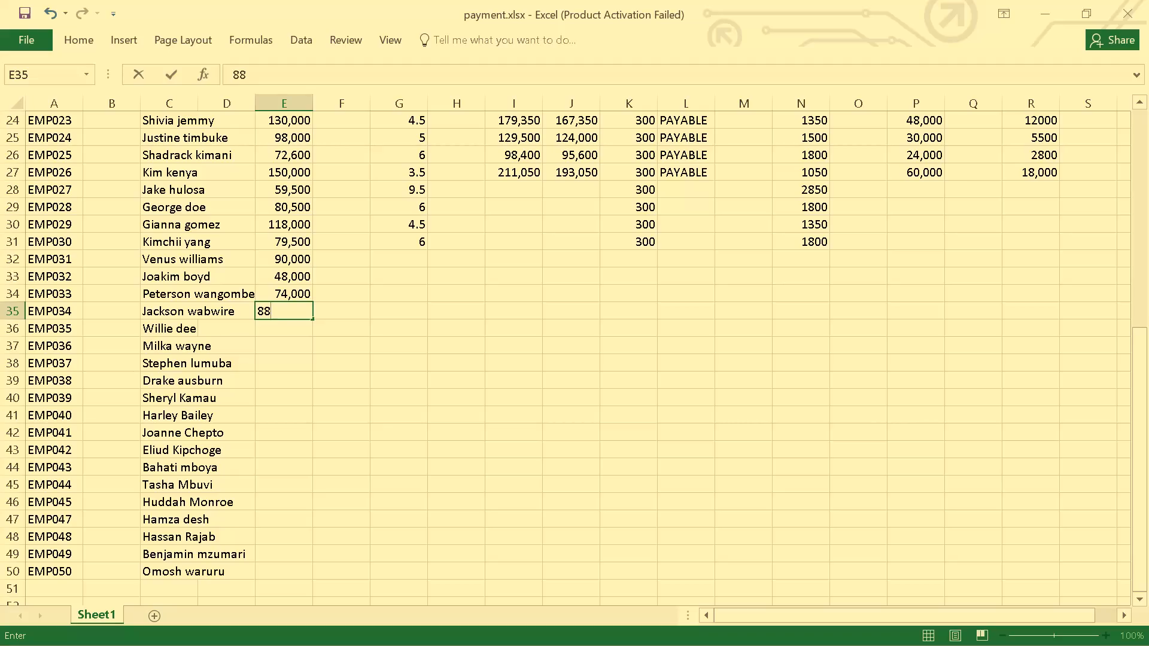
# Complete the EMP034 basic salary in cell E35 as 88,000.
pyautogui.write(',000')
pyautogui.press('Return')
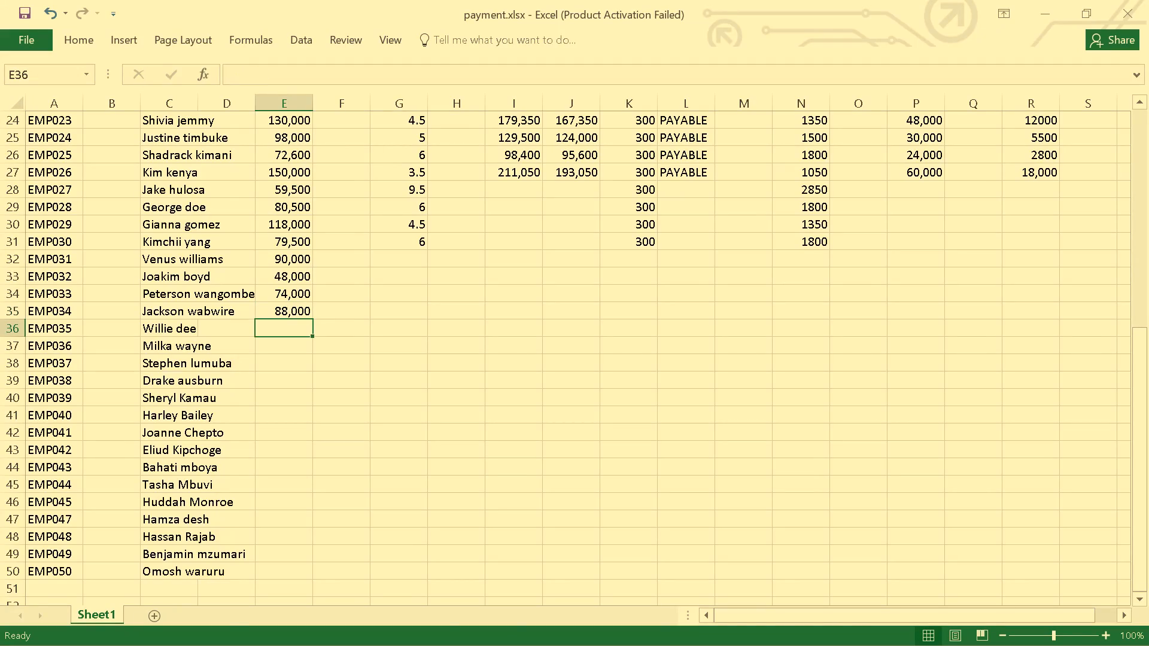
# Review the column headings and the earlier employees' payment entries, returning to the empty Basic Salary cell for EMP035.
pyautogui.scroll(2, 435, 446)
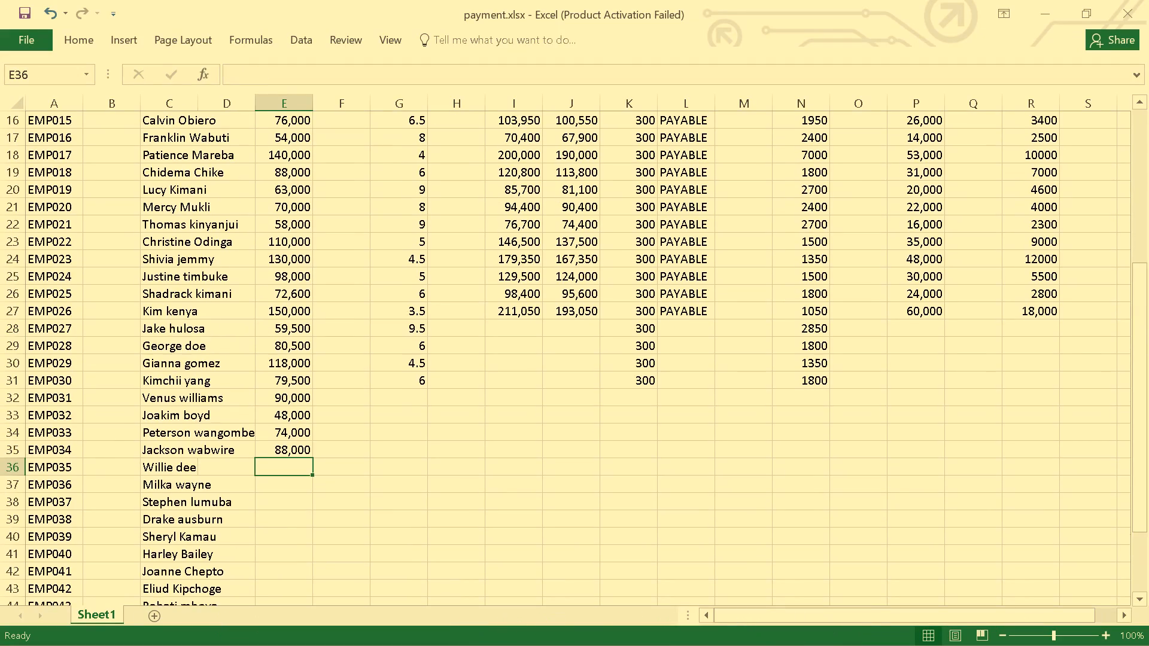
pyautogui.scroll(4, 435, 446)
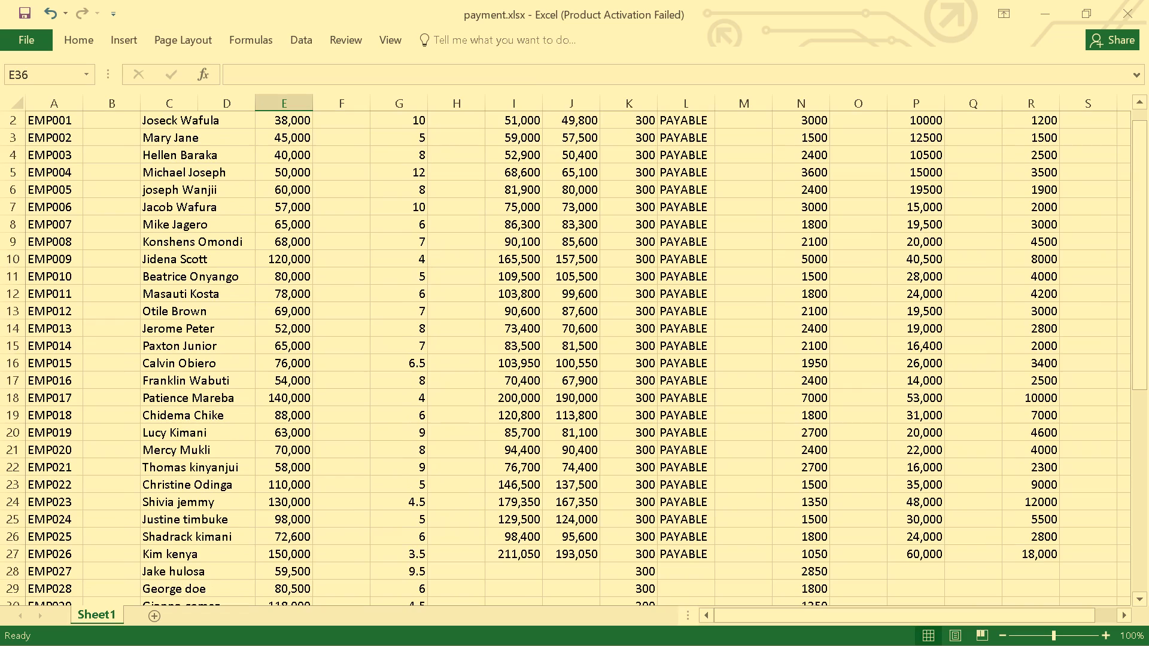
pyautogui.scroll(2, 435, 446)
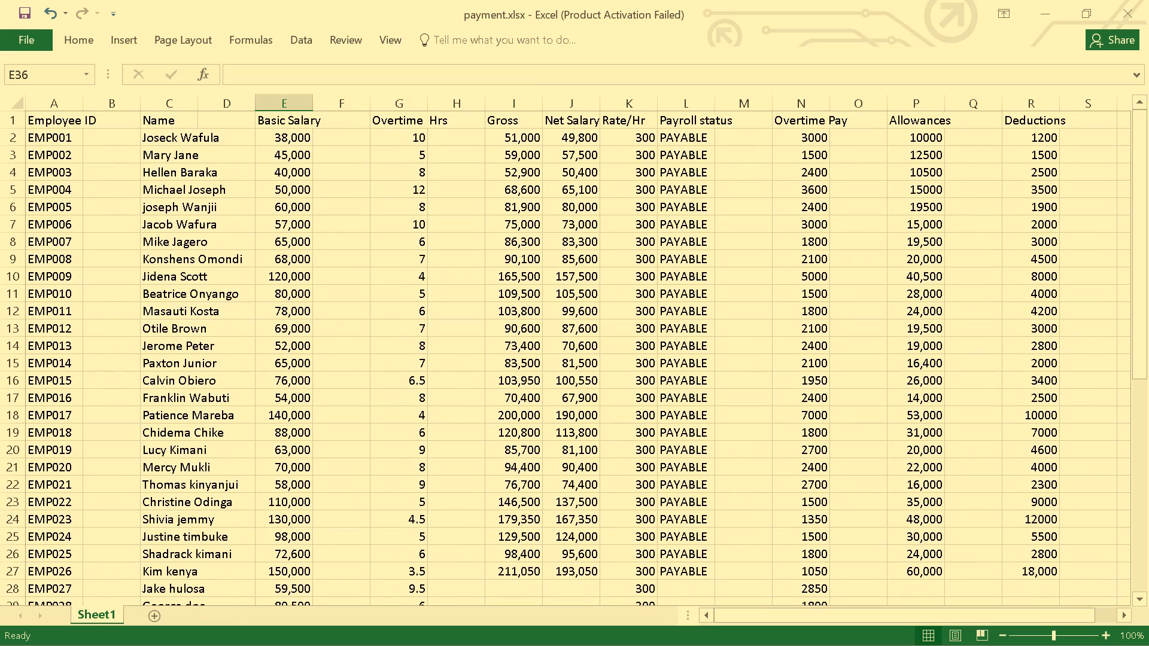
pyautogui.scroll(-4, 435, 446)
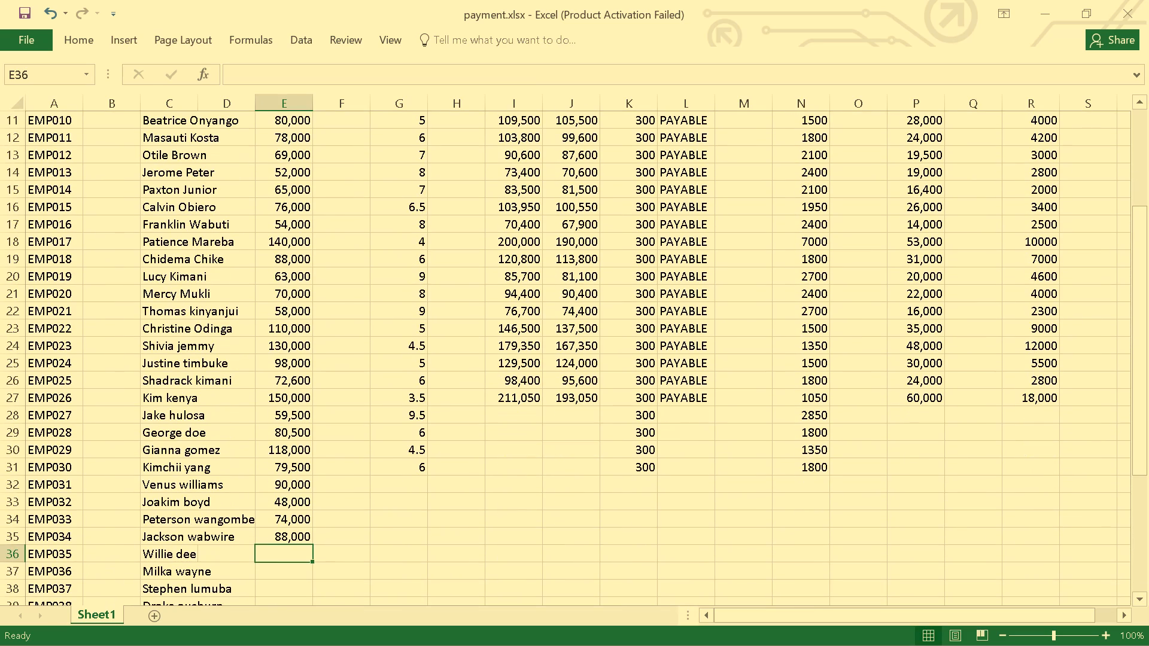
pyautogui.scroll(-1, 435, 446)
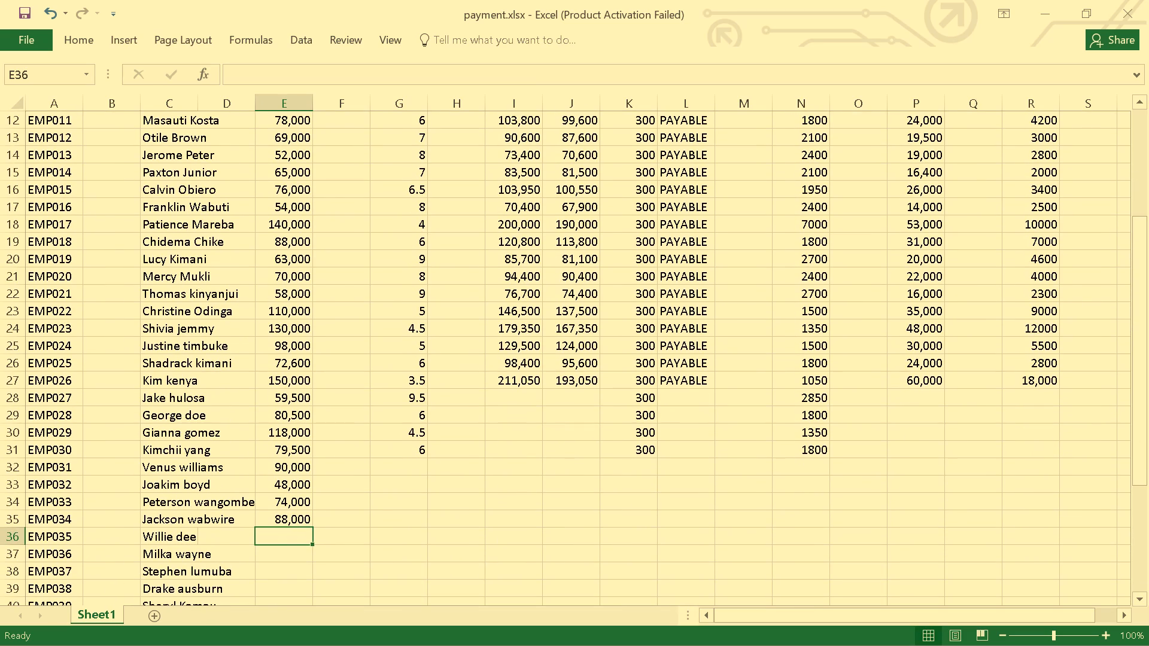
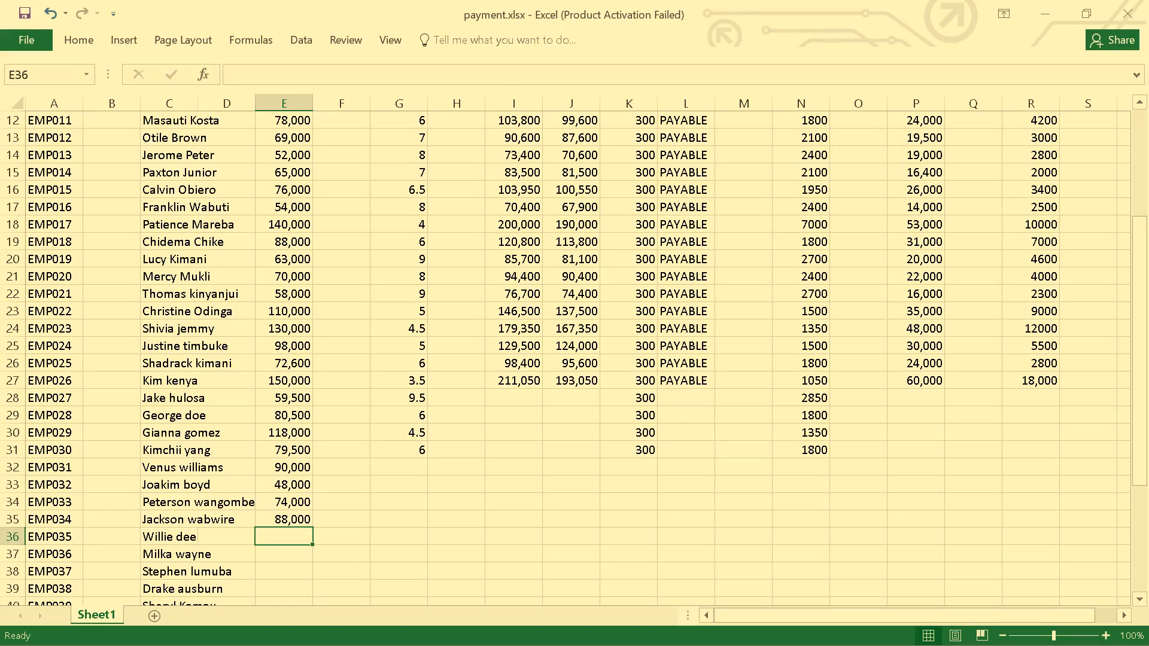
# Enter 75,000 as the basic salary for EMP035 in cell E36.
pyautogui.click(281, 543)
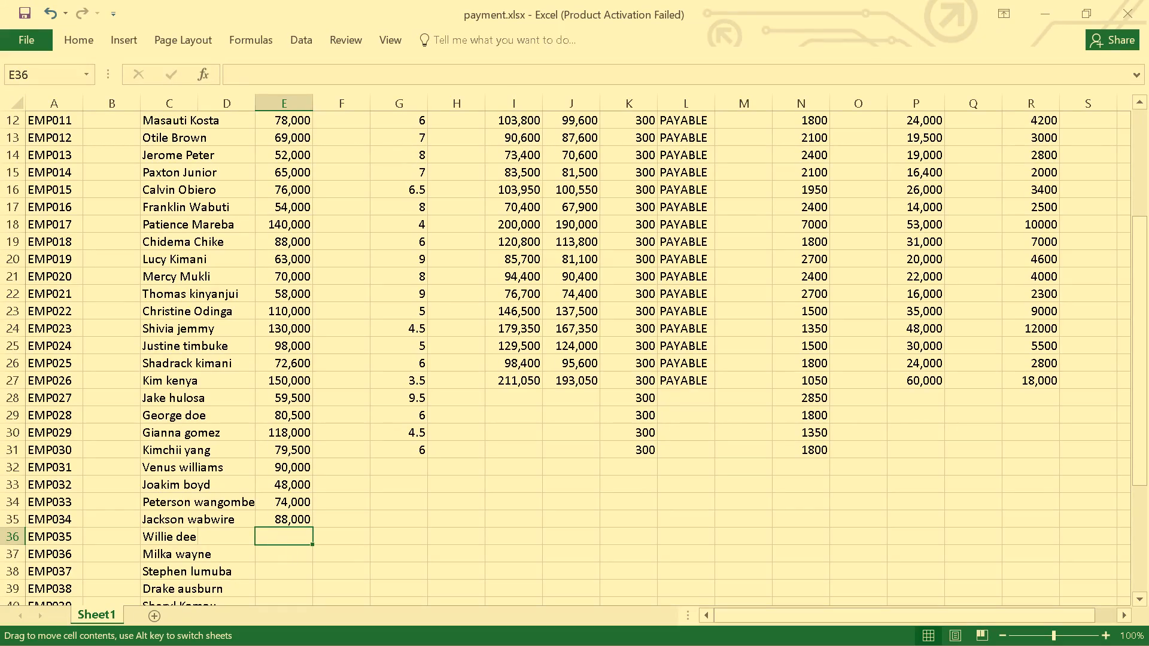
pyautogui.write('75')
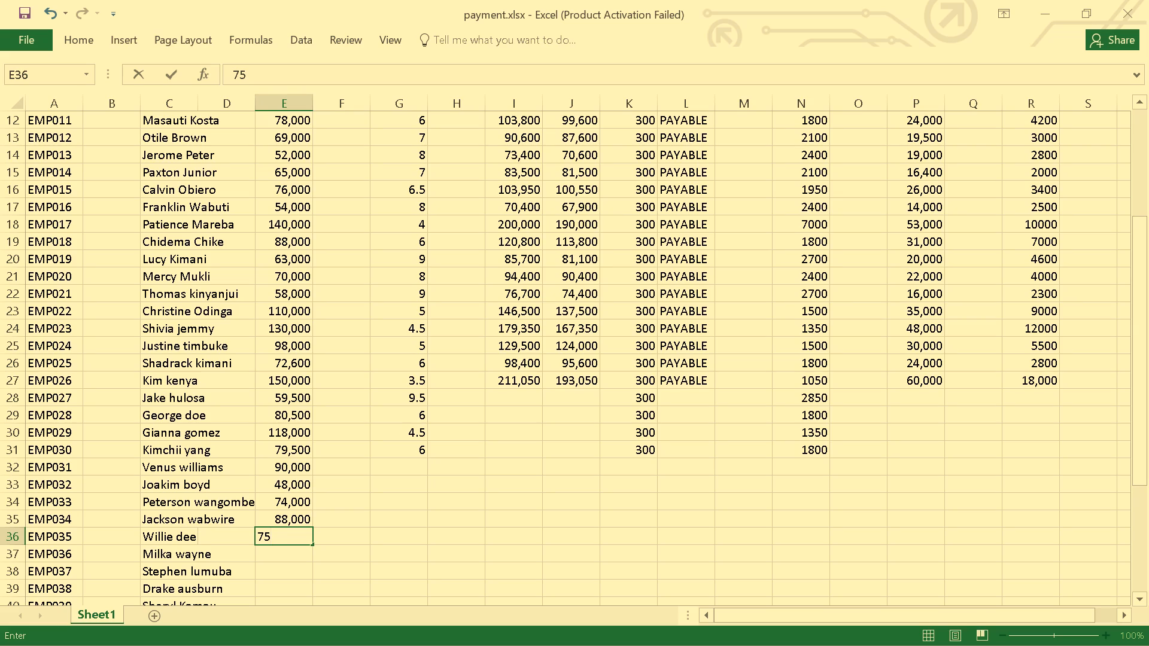
pyautogui.write(',00')
pyautogui.press('0')
pyautogui.press('Return')
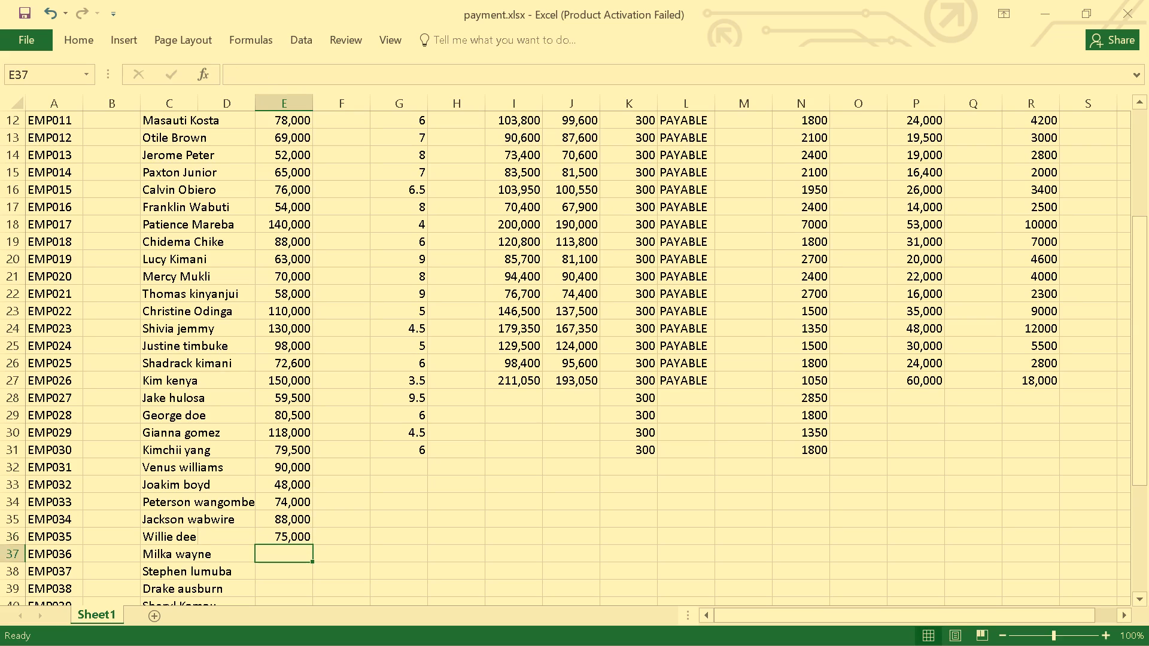
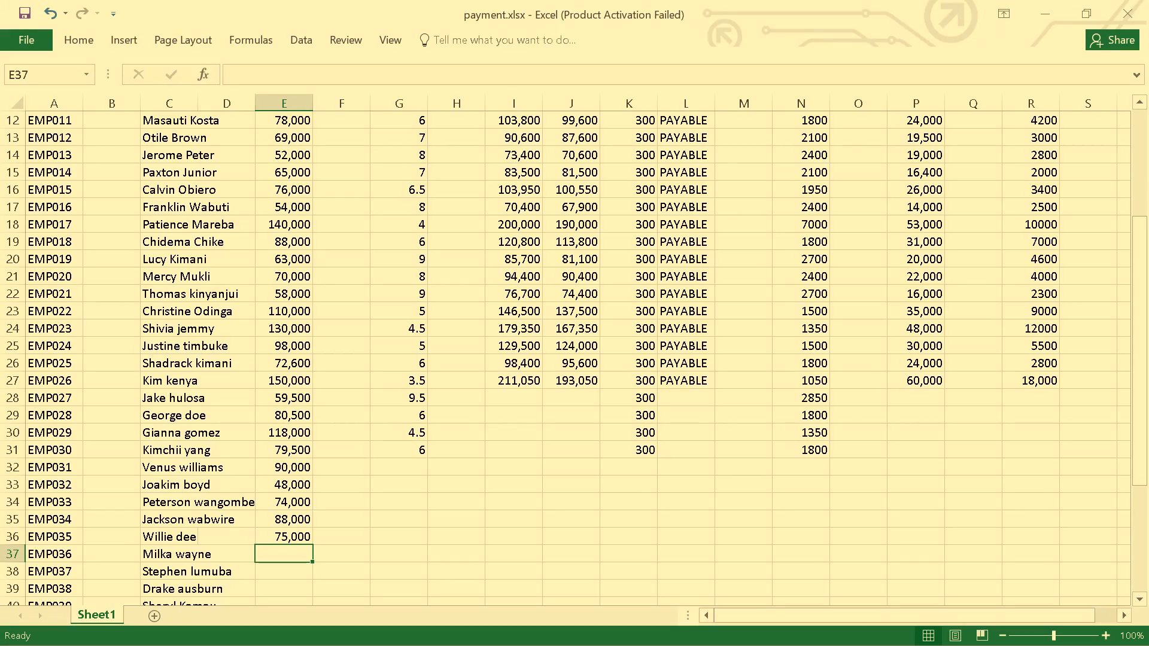
# Enter 76,000 as the basic salary for EMP036 in cell E37.
pyautogui.click(421, 470)
pyautogui.scroll(-1, 421, 470)
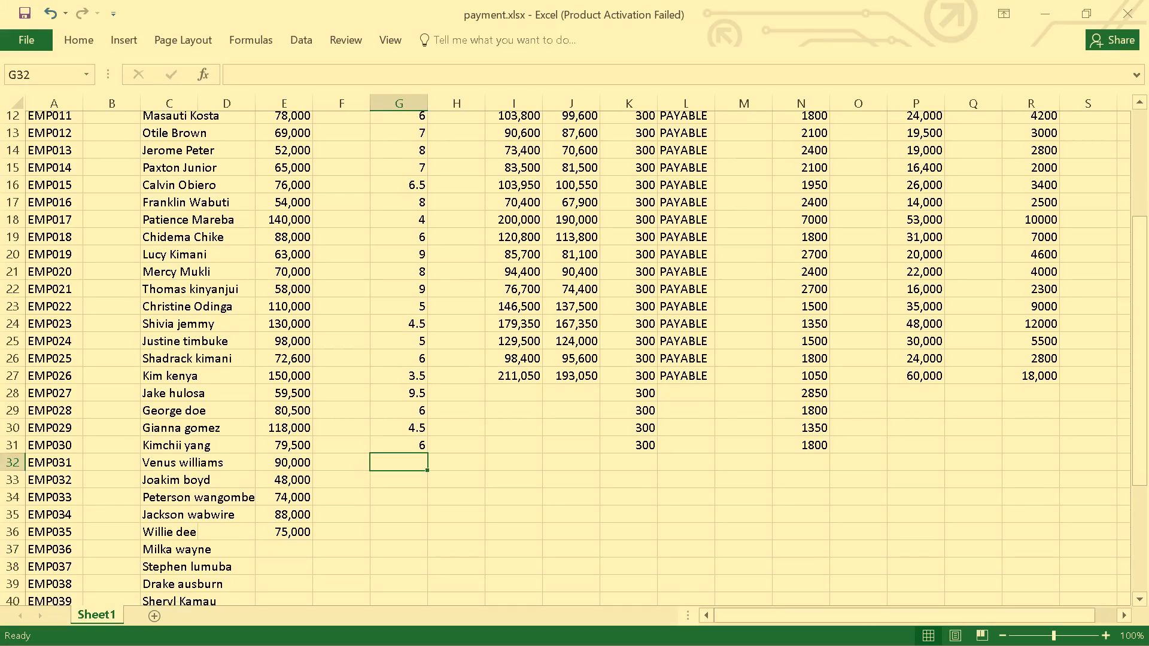
pyautogui.scroll(-1, 421, 470)
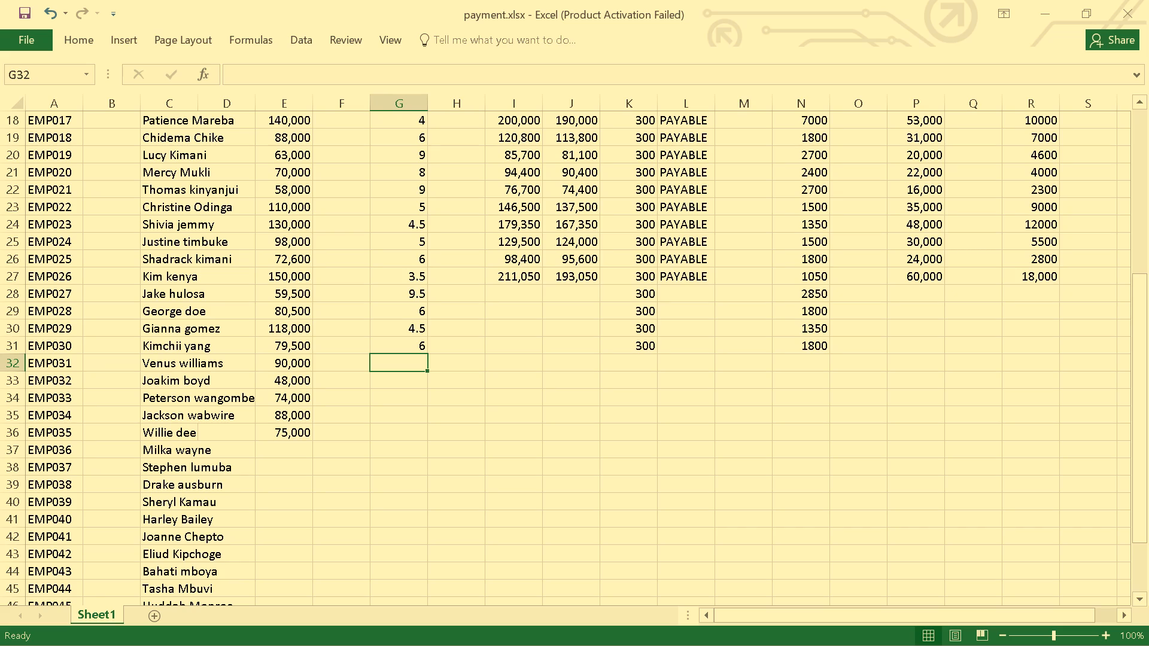
pyautogui.click(294, 446)
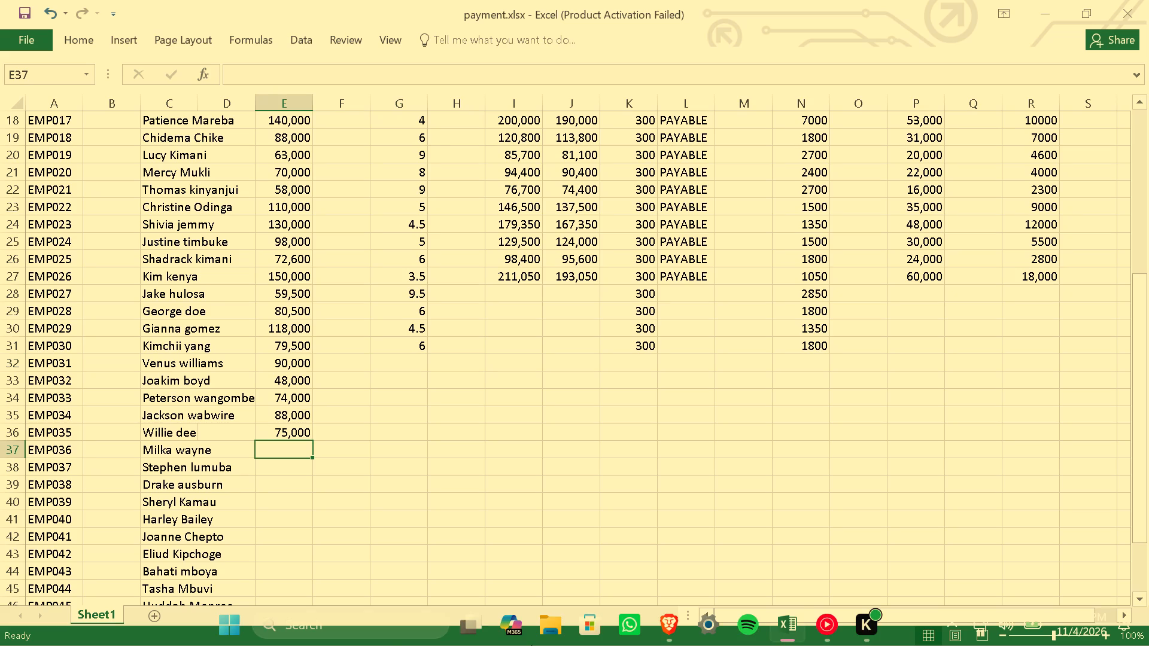
pyautogui.click(259, 449)
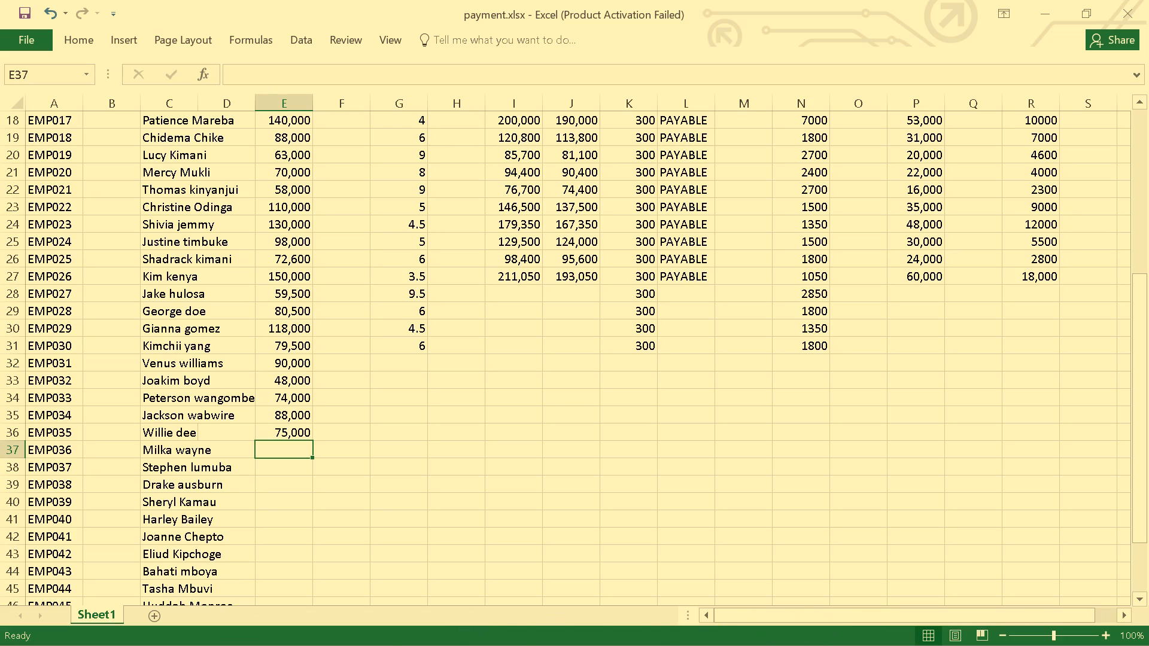
pyautogui.press('7')
pyautogui.press('6')
pyautogui.write('000')
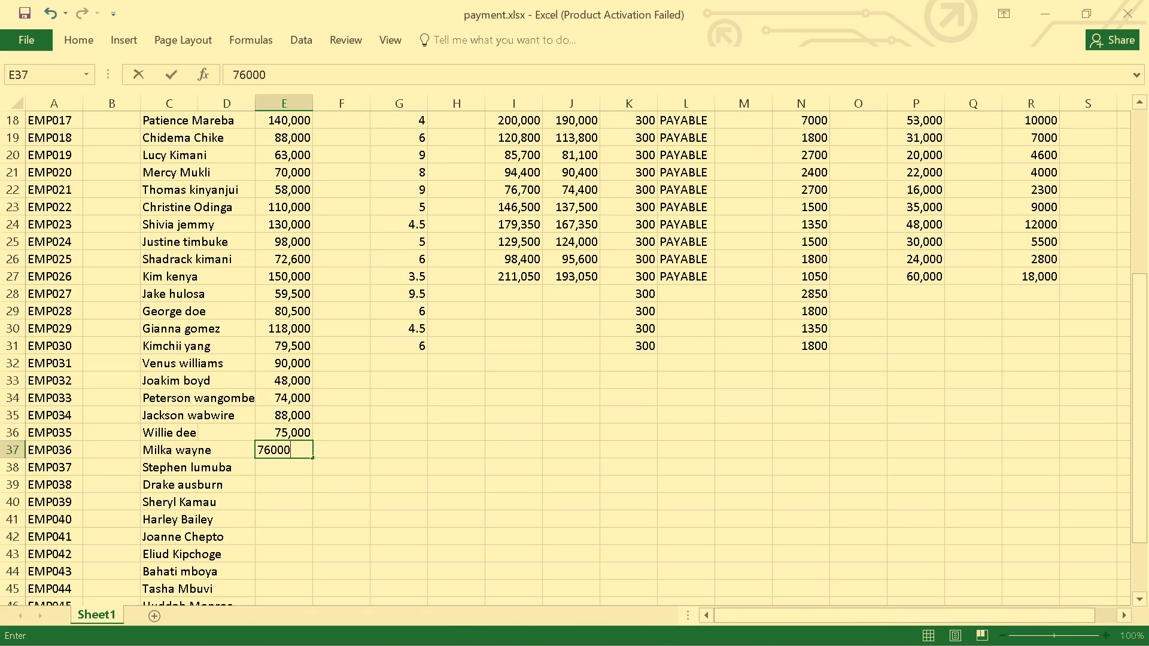
pyautogui.press('Return')
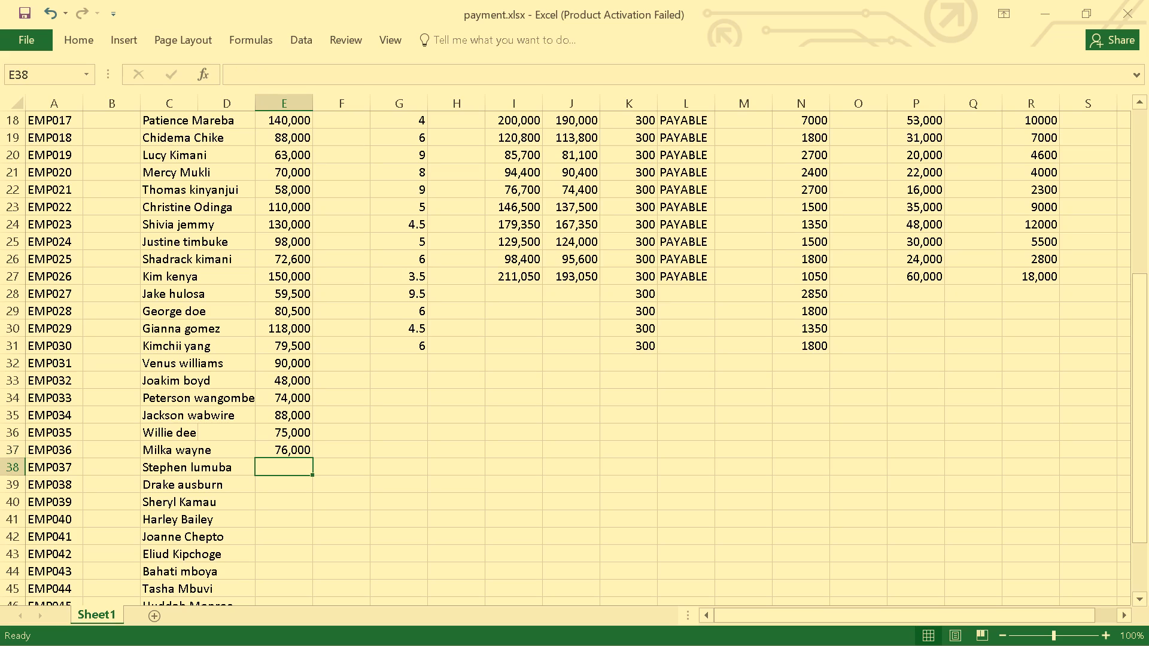
# Enter the basic salaries 42,000 for EMP037 in cell E38 and 66,000 for EMP038 in cell E39.
pyautogui.press('3')
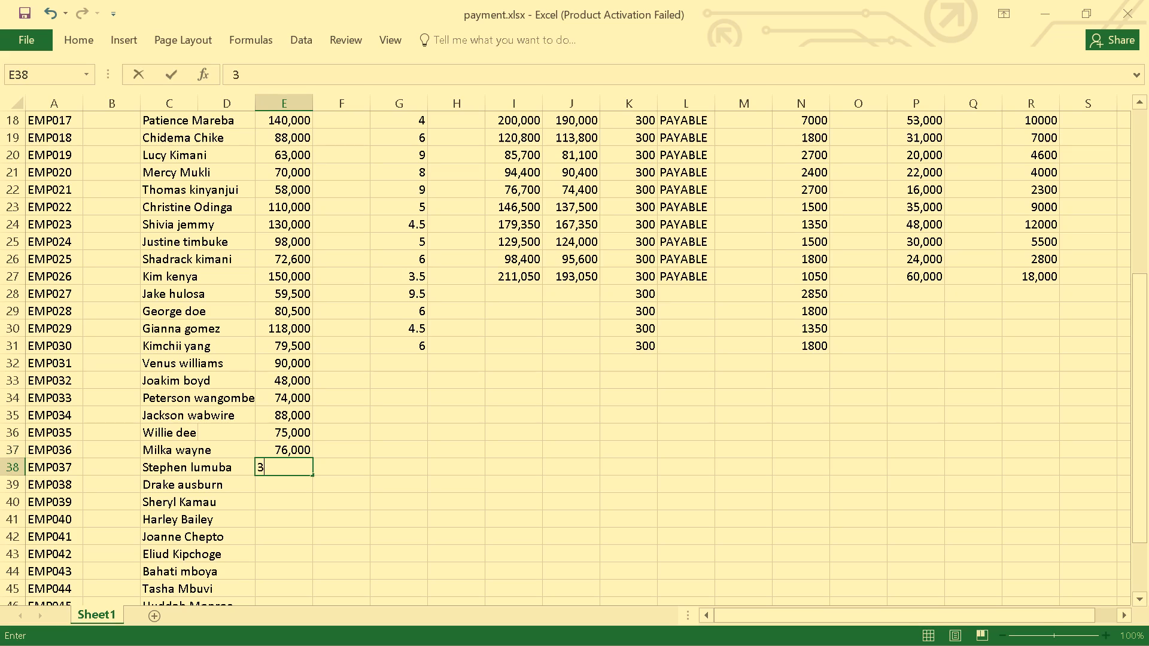
pyautogui.press('BackSpace')
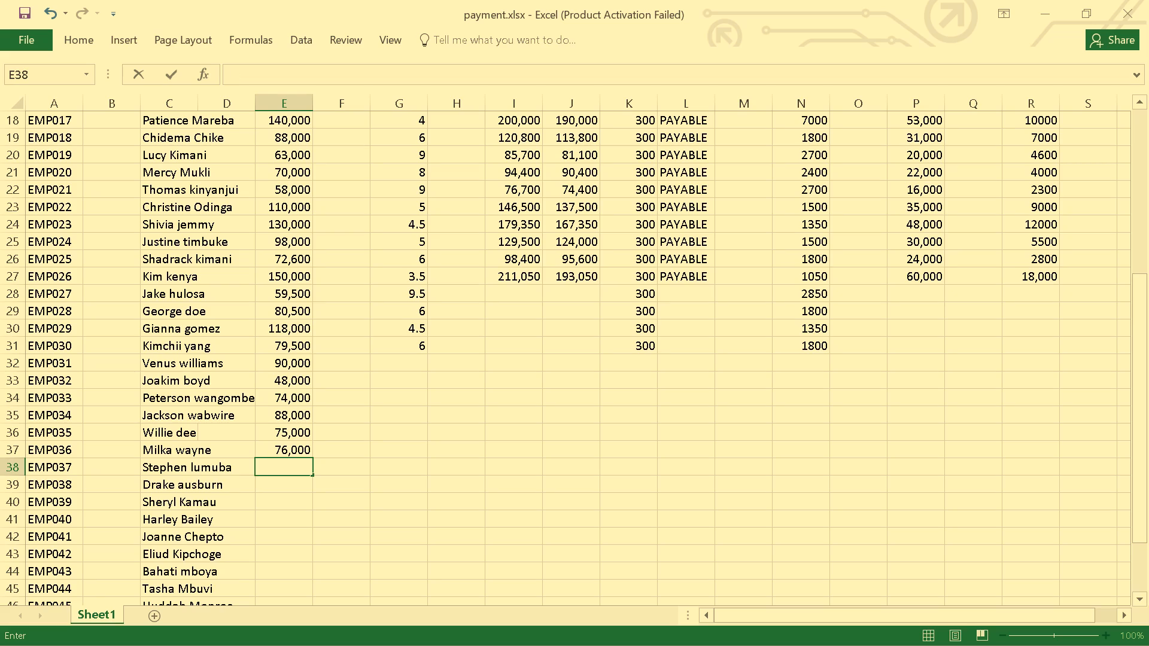
pyautogui.write('42000')
pyautogui.press('Return')
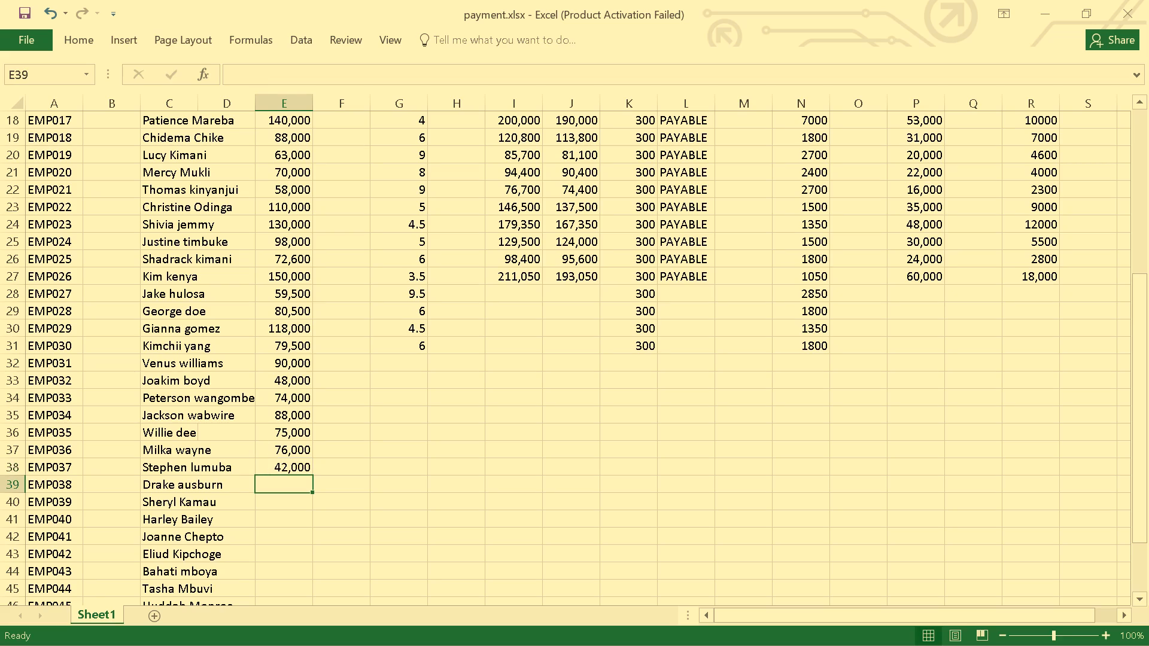
pyautogui.write('66')
pyautogui.write(',000')
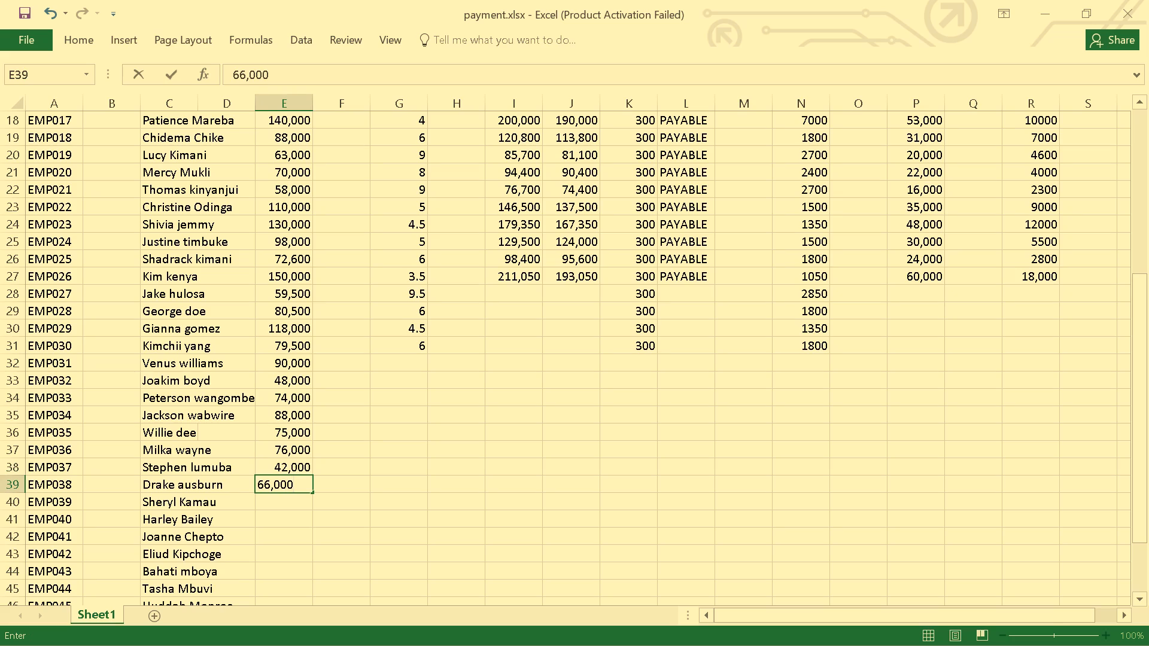
pyautogui.press('Return')
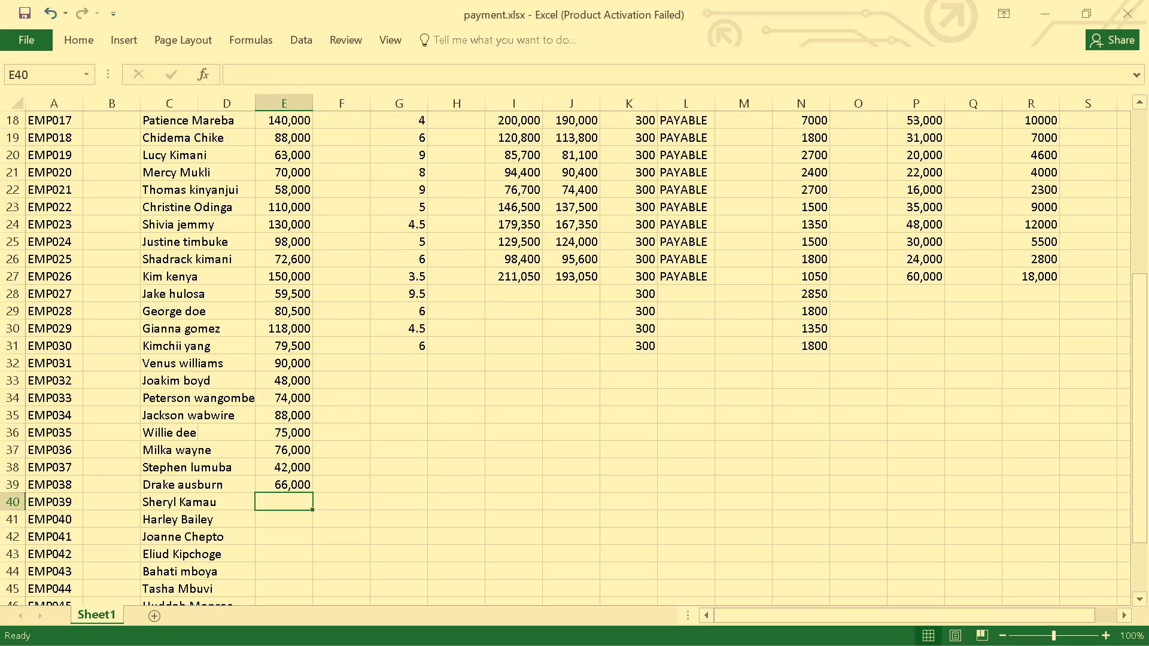
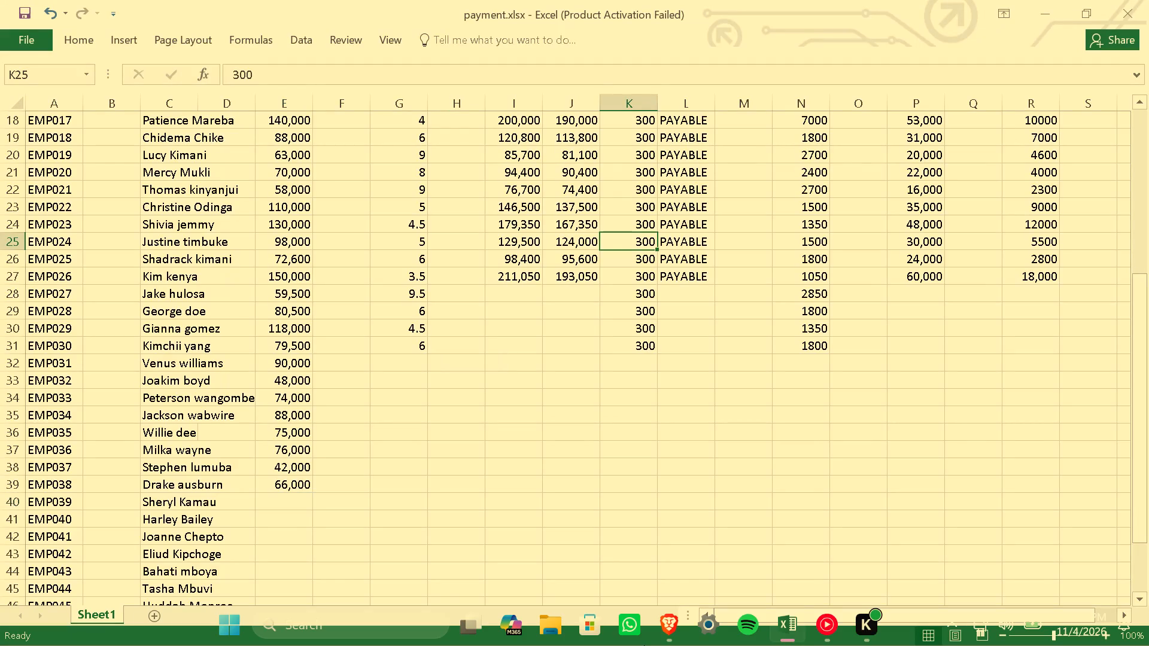
pyautogui.click(291, 495)
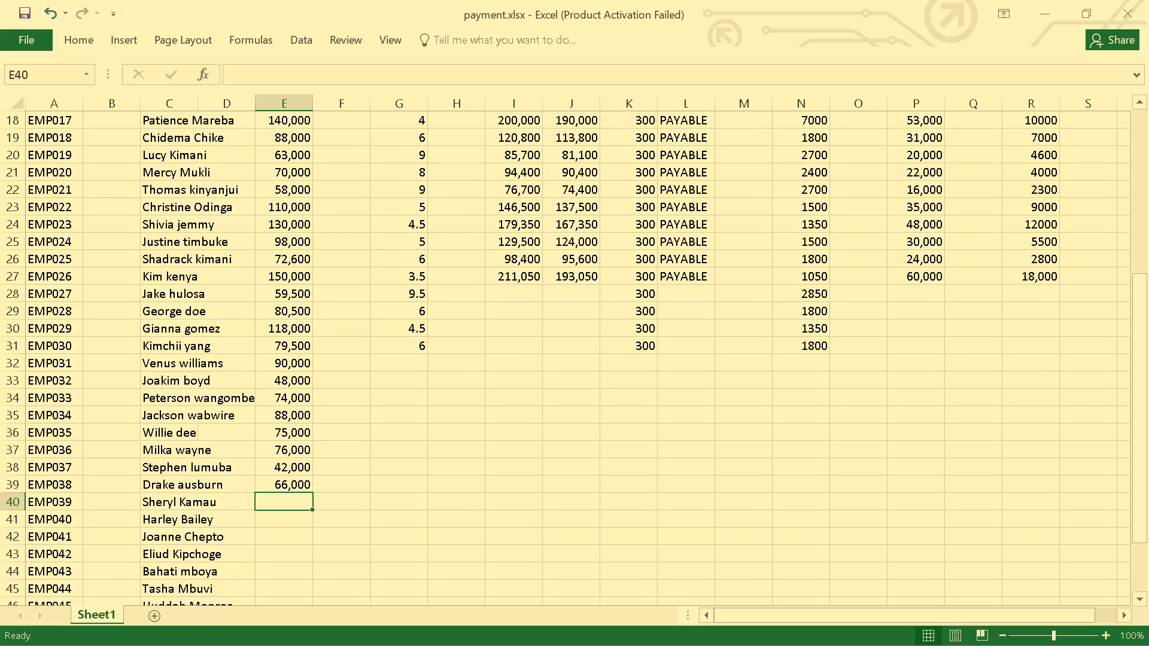
pyautogui.click(276, 376)
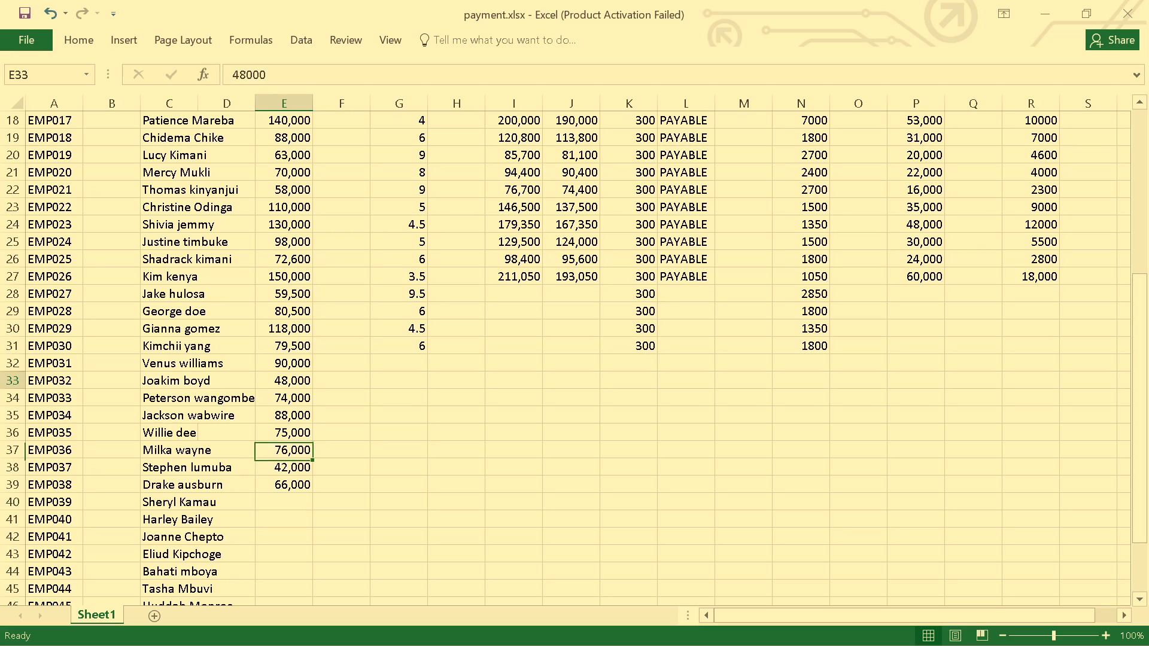
pyautogui.scroll(4, 276, 376)
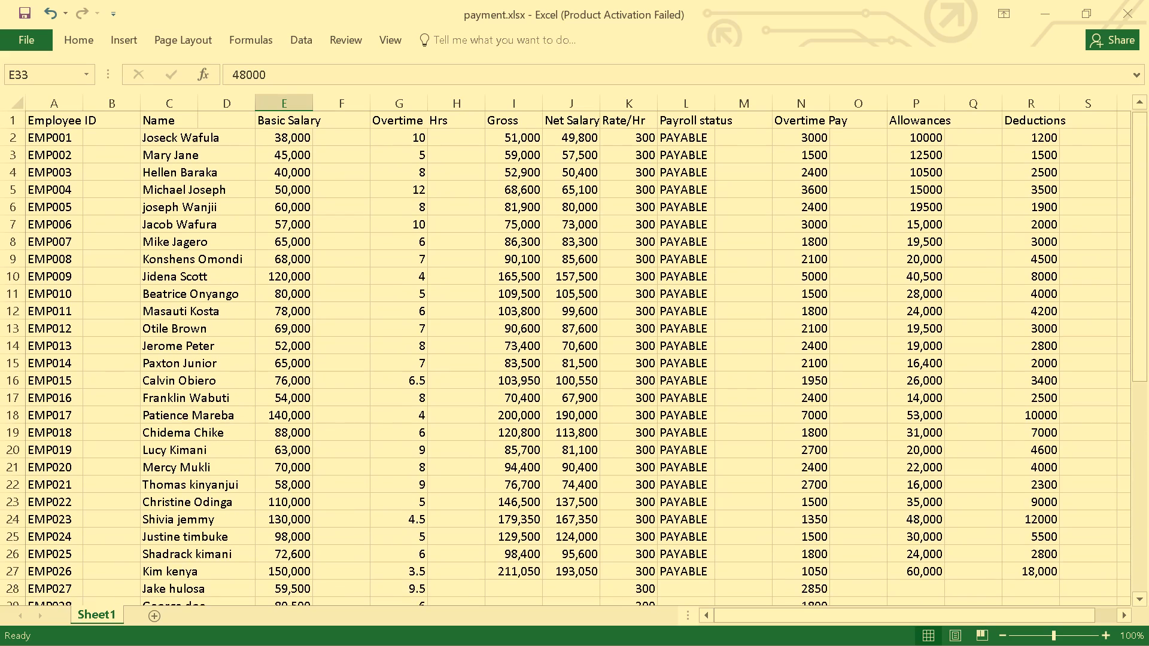
pyautogui.scroll(-4, 276, 376)
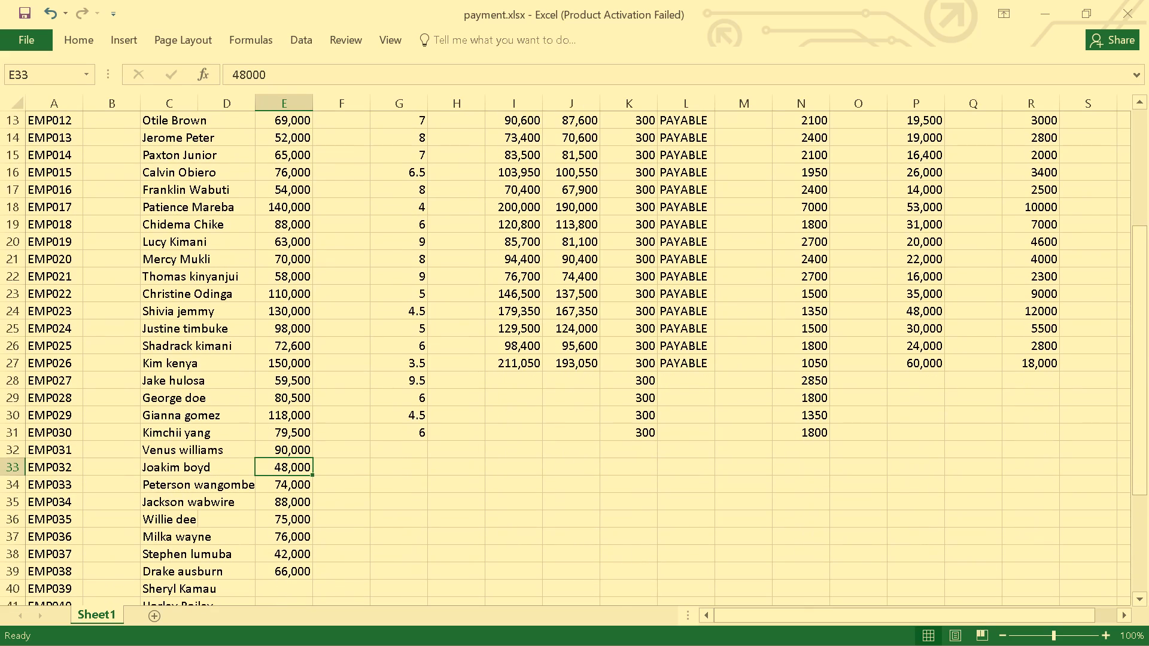
pyautogui.scroll(-1, 276, 376)
pyautogui.click(297, 462)
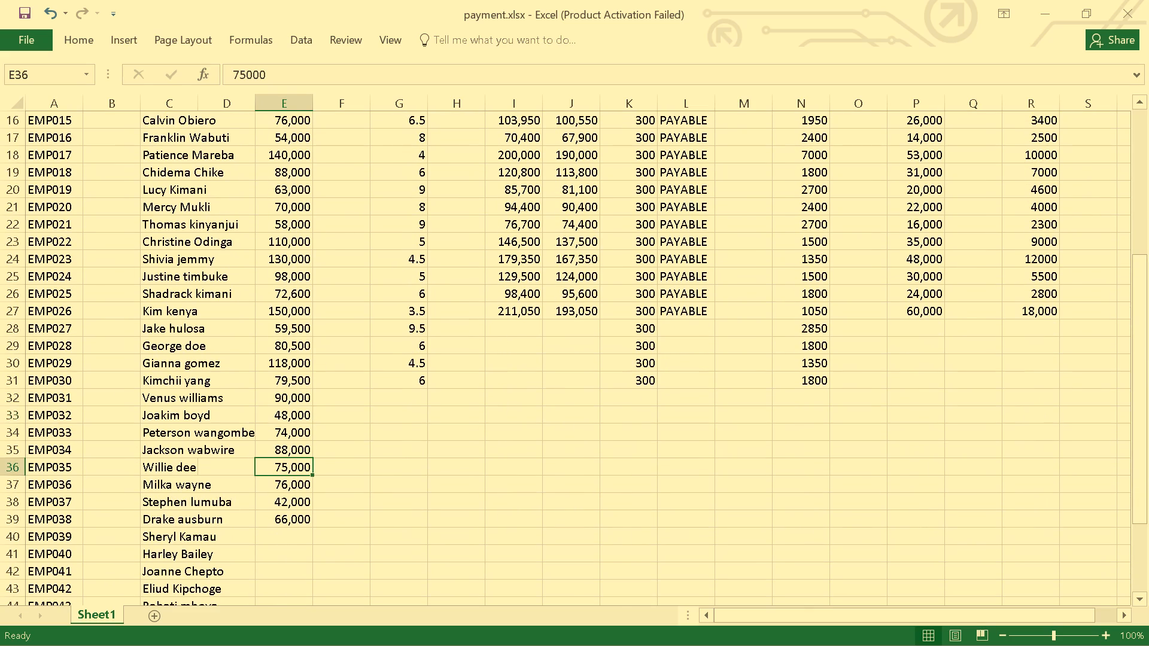
pyautogui.click(288, 515)
pyautogui.click(288, 537)
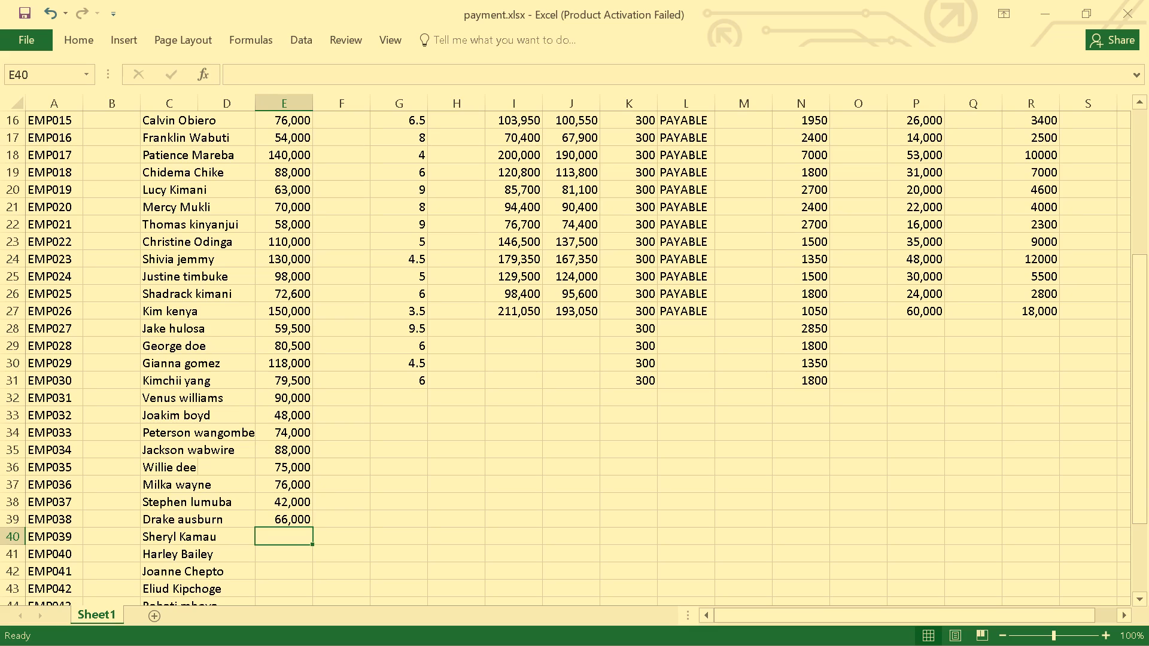
pyautogui.press('5')
pyautogui.write('7000')
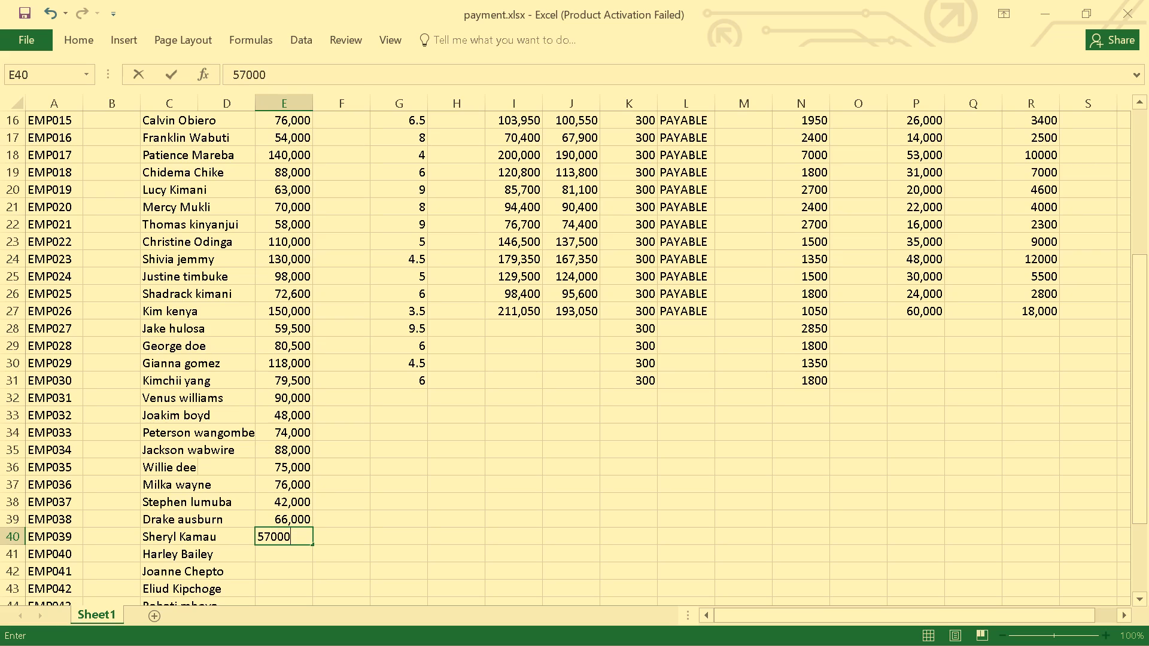
pyautogui.press('BackSpace')
pyautogui.press('BackSpace')
pyautogui.press('BackSpace')
pyautogui.press('BackSpace')
pyautogui.press('8')
pyautogui.press('7')
pyautogui.write('00')
pyautogui.press('Return')
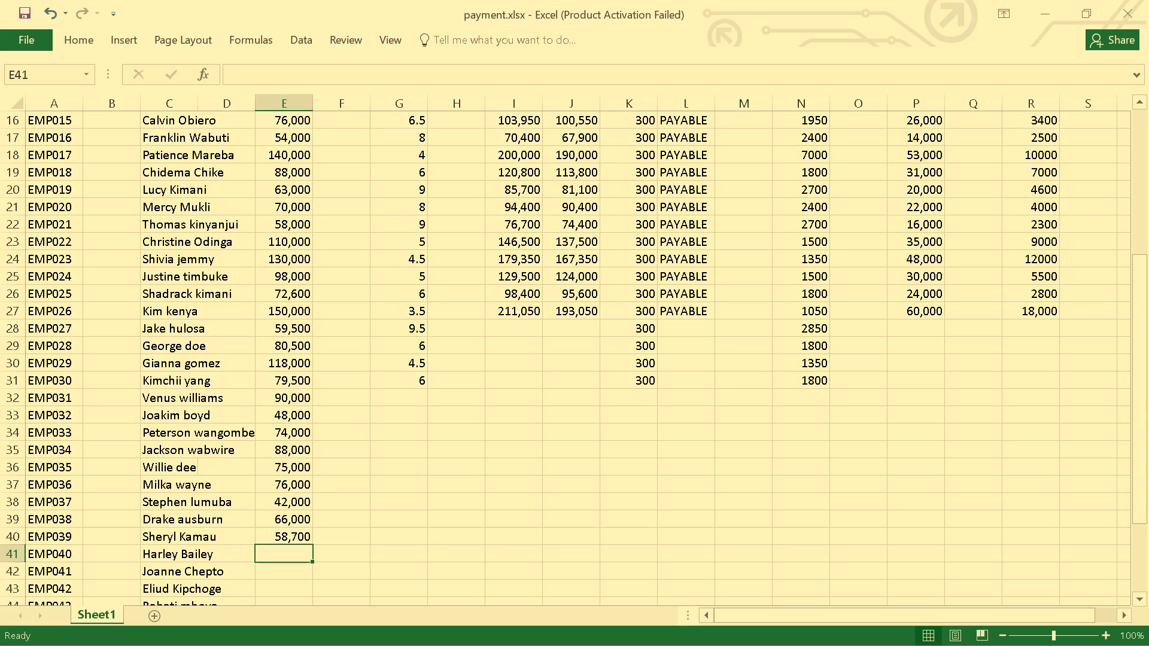
# Enter 30,000 as the basic salary for EMP040 in cell E41.
pyautogui.press('Down')
pyautogui.press('Down')
pyautogui.scroll(-1, 288, 537)
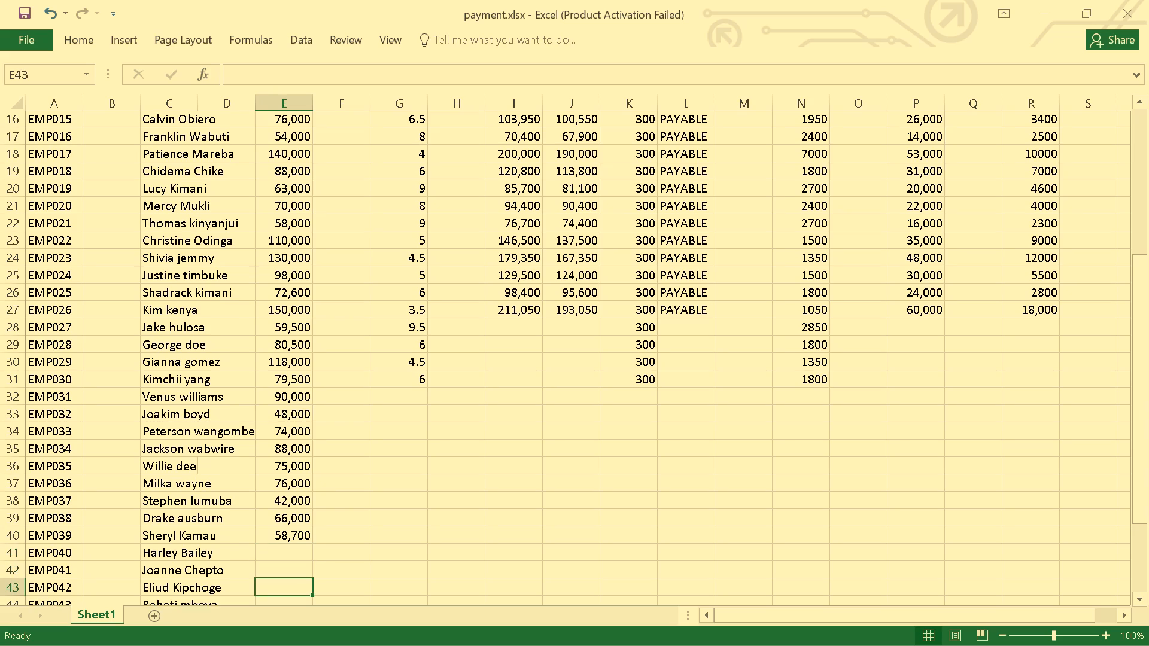
pyautogui.scroll(-2, 288, 537)
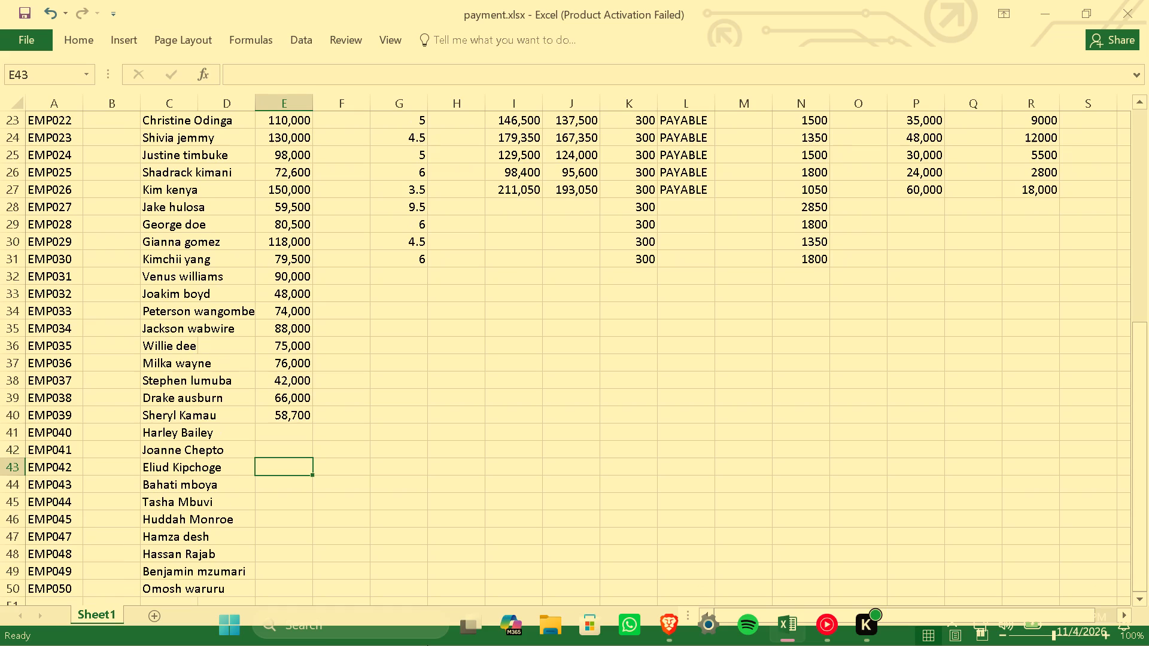
pyautogui.scroll(2, 569, 279)
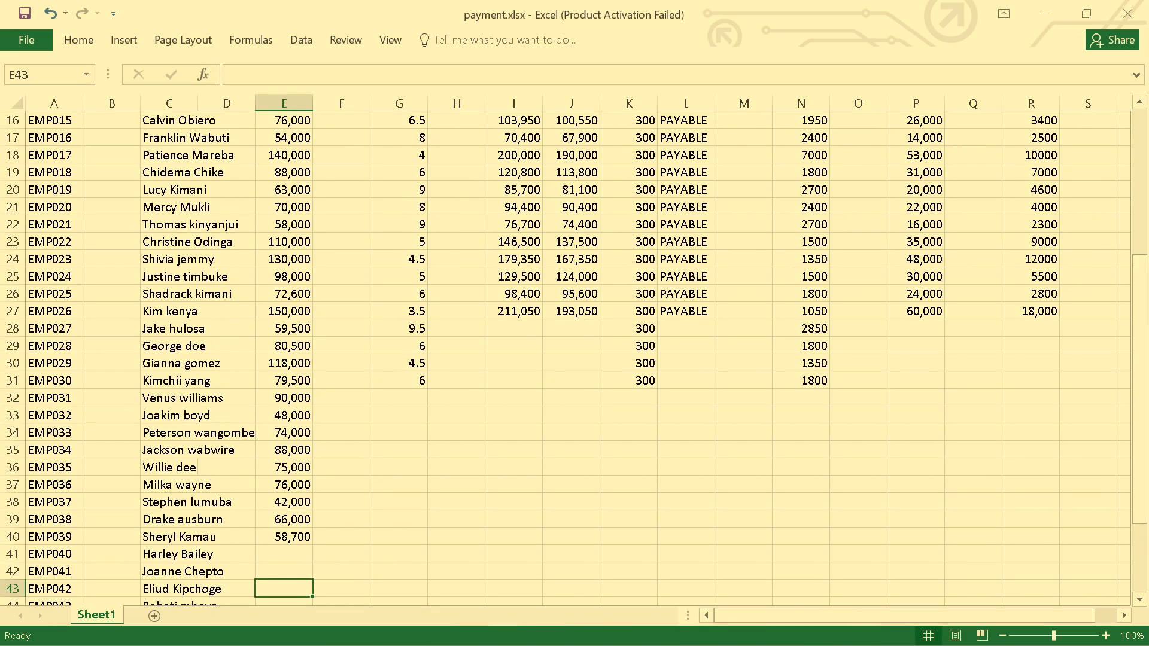
pyautogui.scroll(-2, 458, 444)
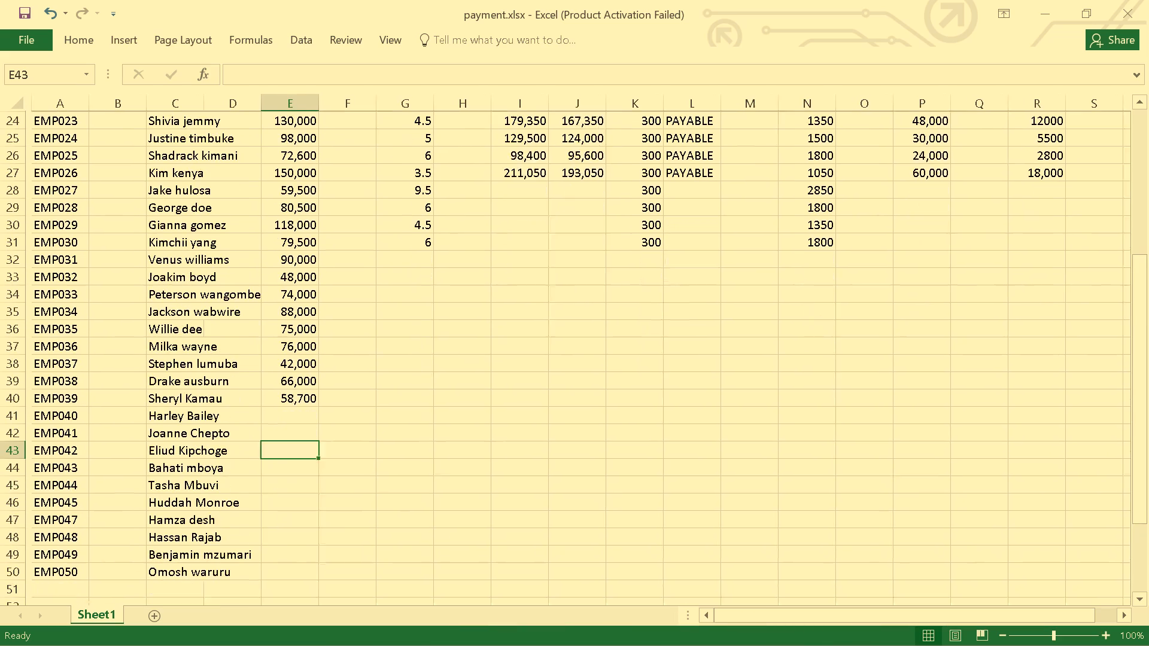
pyautogui.click(290, 425)
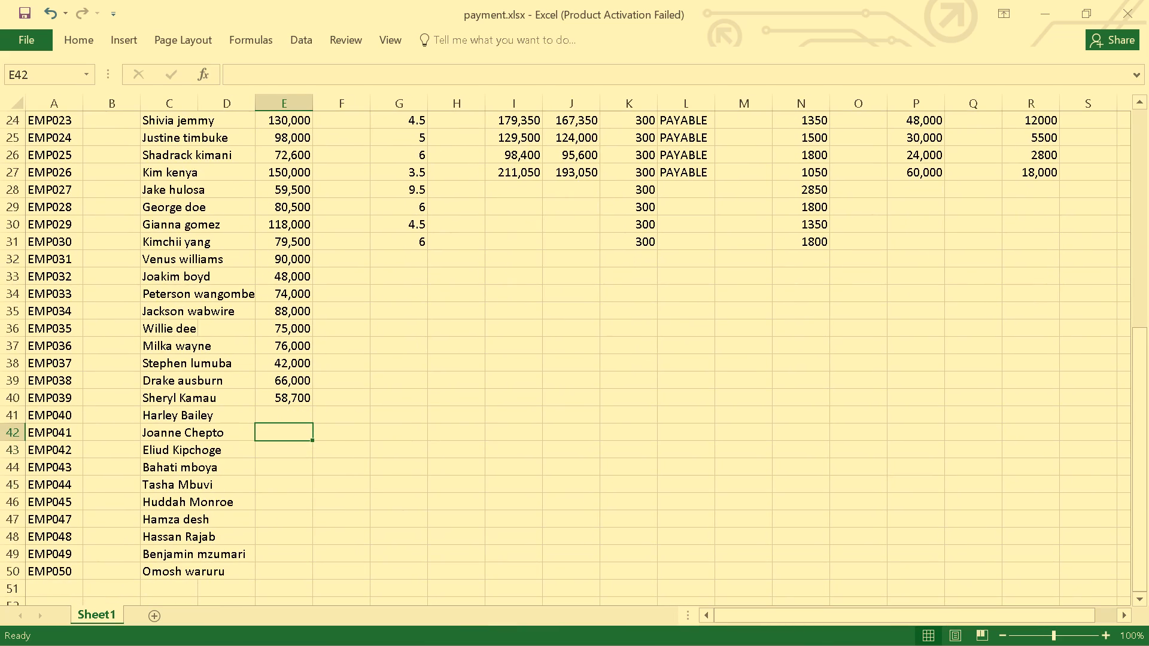
pyautogui.click(295, 418)
pyautogui.press('3')
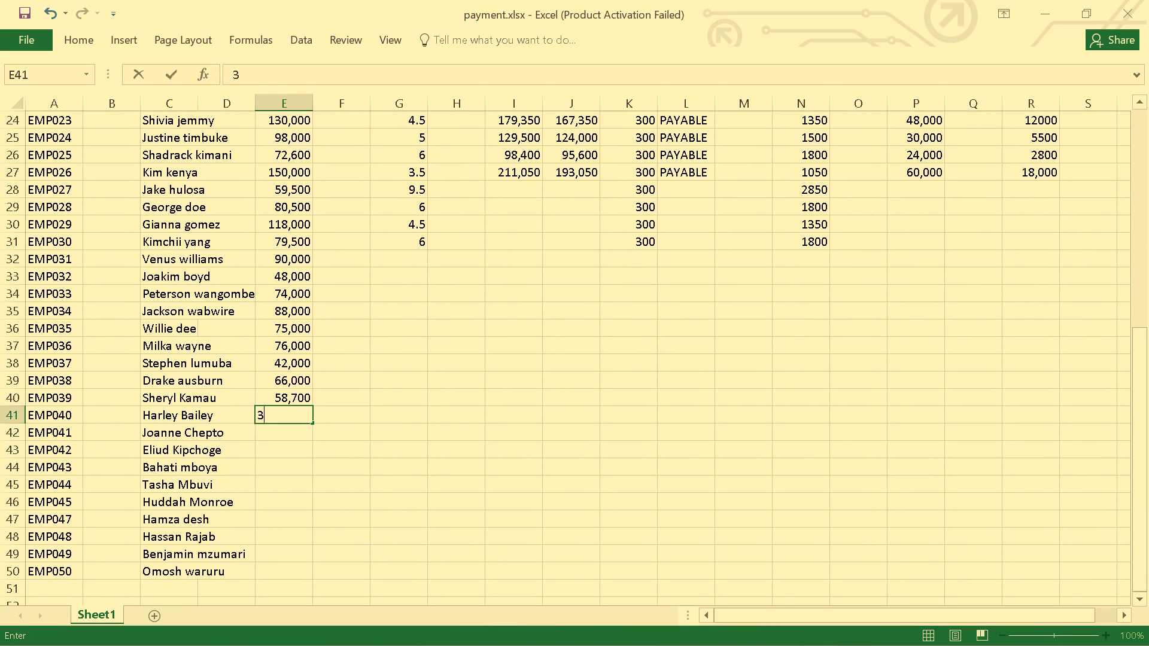
pyautogui.press('0')
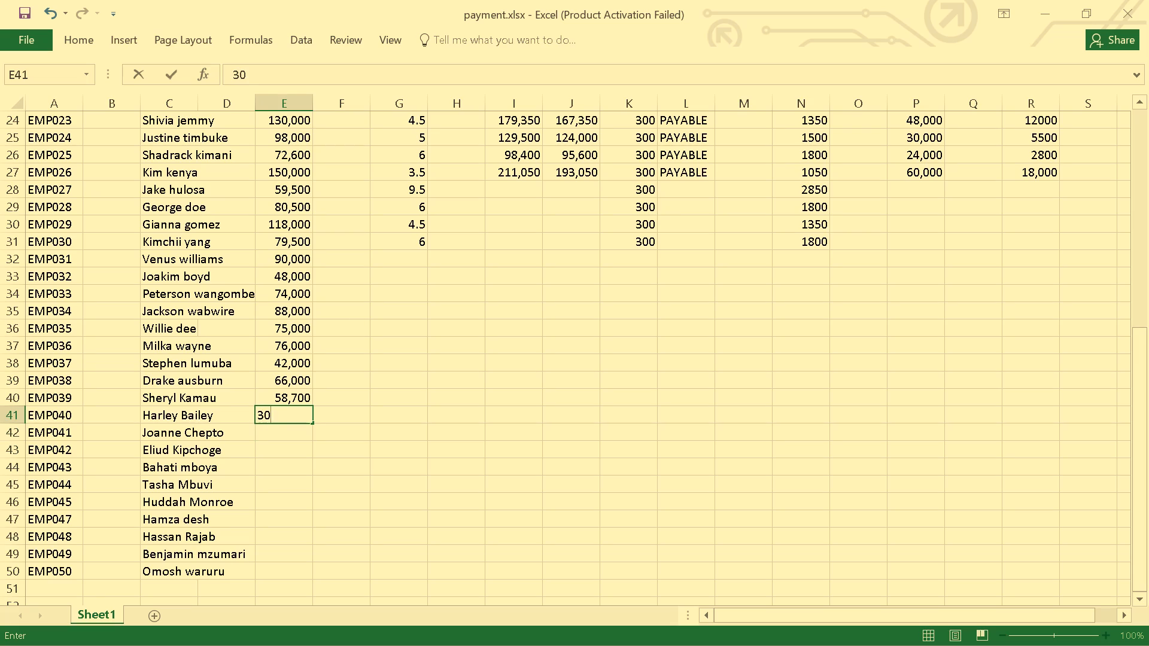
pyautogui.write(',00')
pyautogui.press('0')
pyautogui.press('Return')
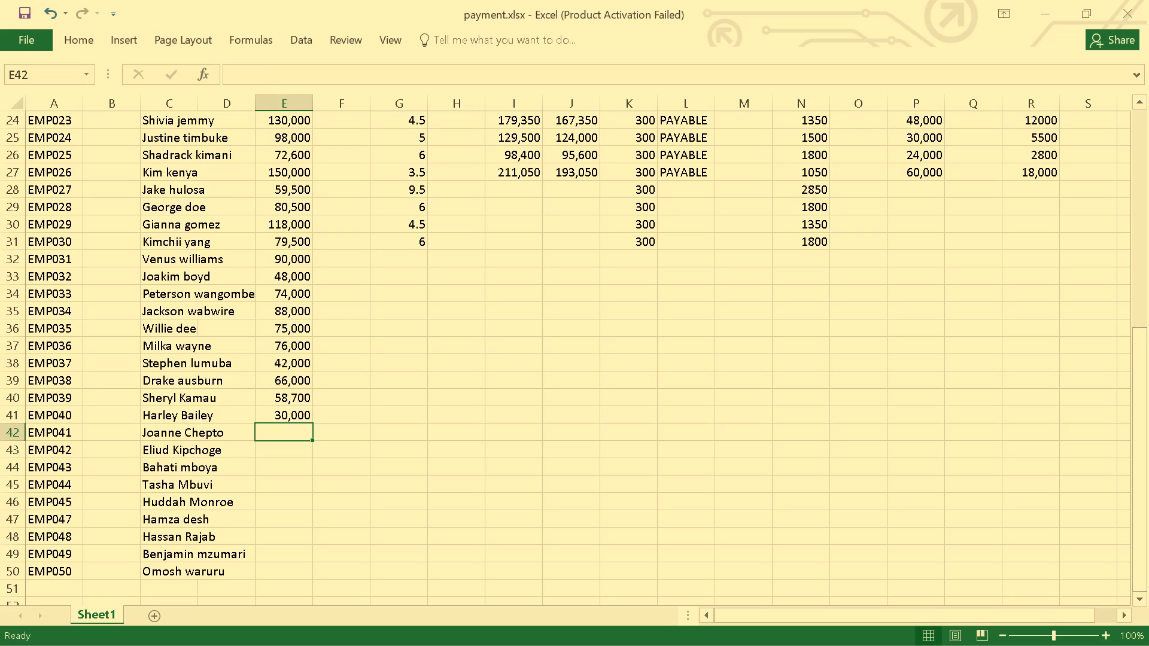
# Enter the basic salaries 29,800 for EMP041 in cell E42 and 112,000 for EMP042 in cell E43.
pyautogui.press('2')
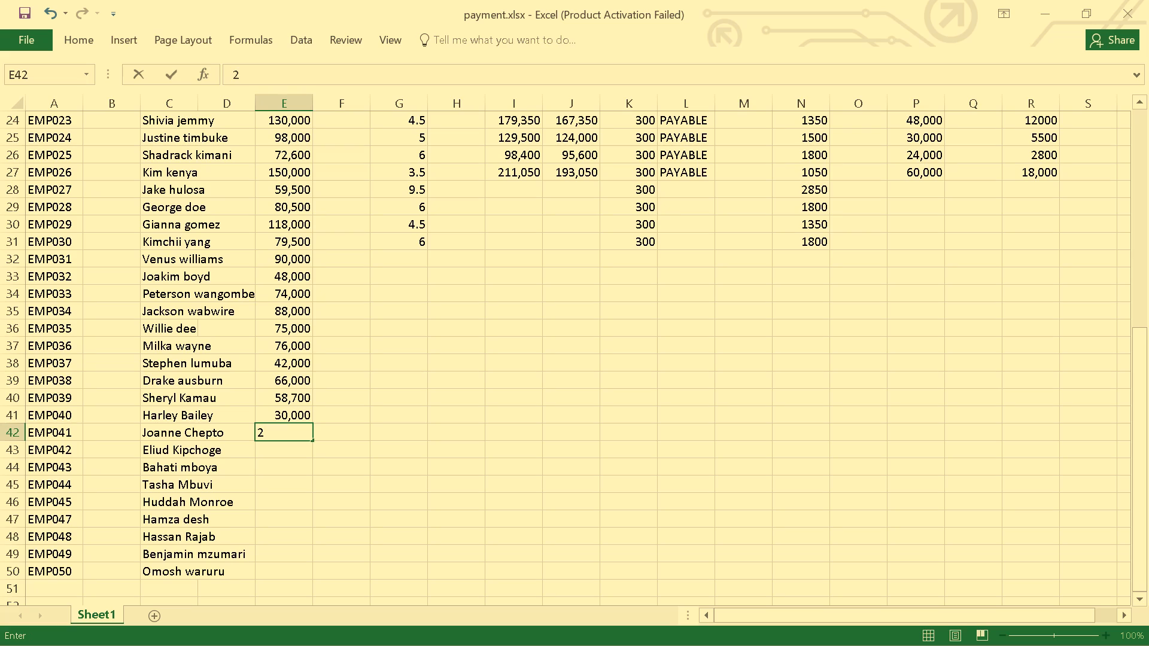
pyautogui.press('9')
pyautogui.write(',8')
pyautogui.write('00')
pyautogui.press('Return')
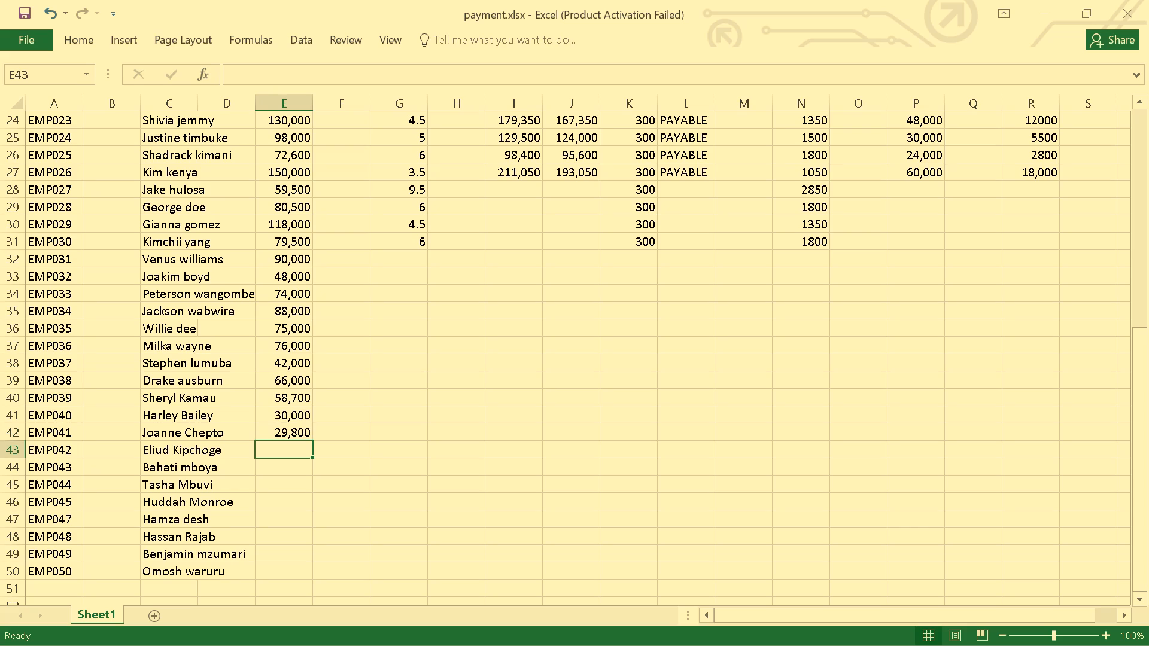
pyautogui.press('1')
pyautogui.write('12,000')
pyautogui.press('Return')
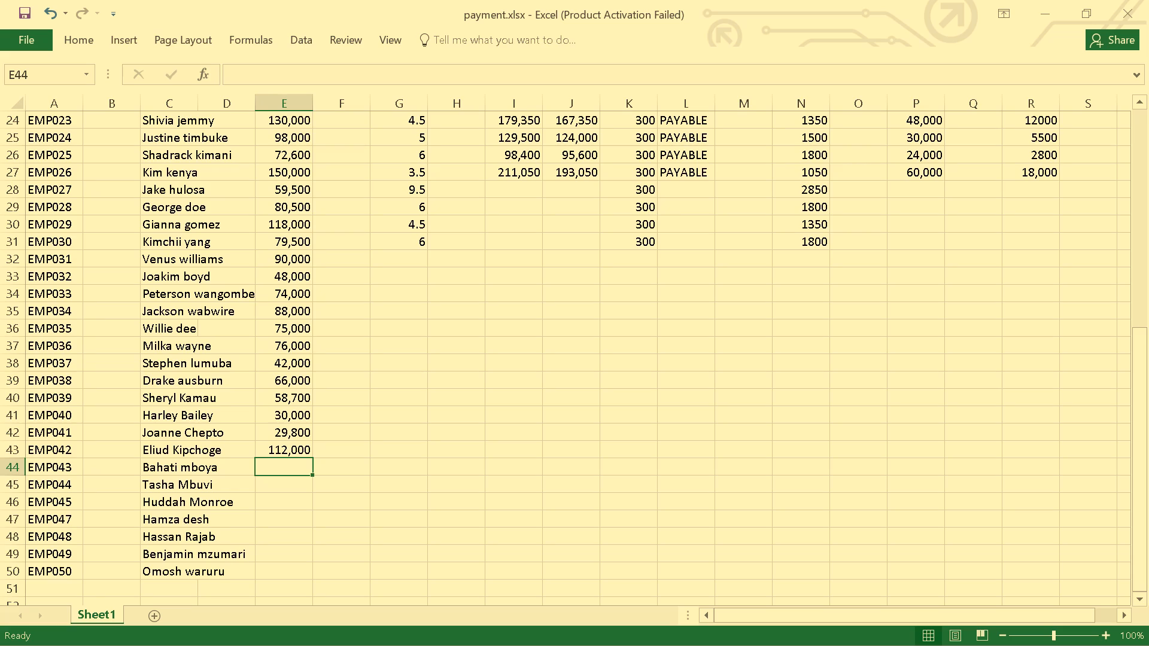
# Enter the basic salaries 89,000 for EMP043 in cell E44 and 49,000 for EMP044 in cell E45.
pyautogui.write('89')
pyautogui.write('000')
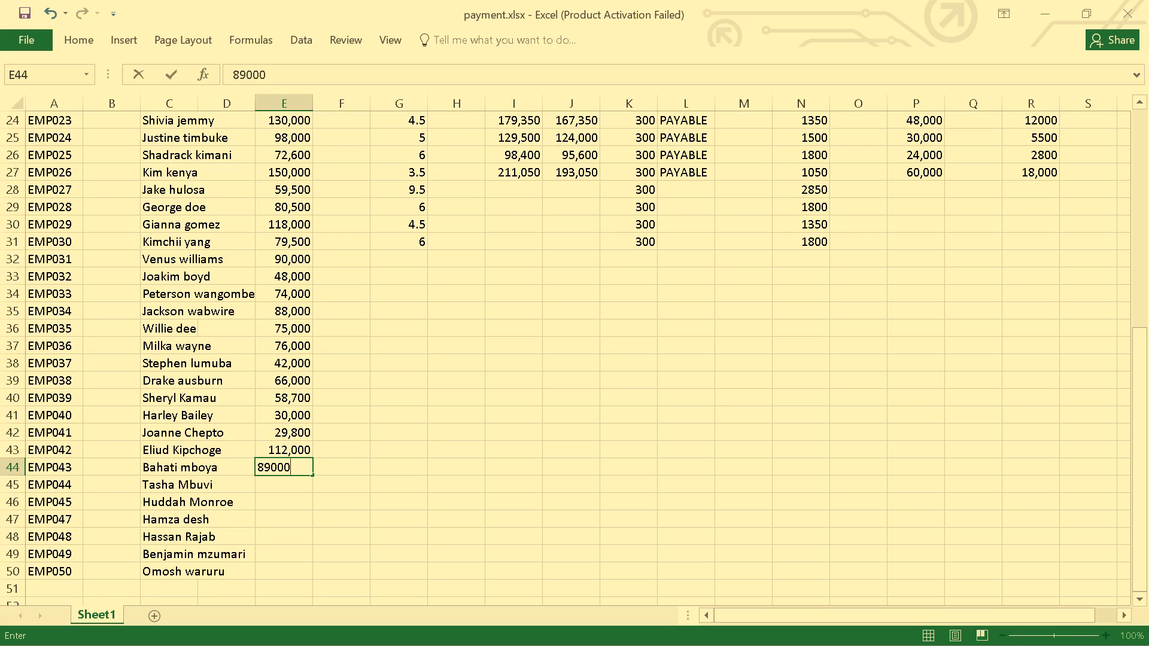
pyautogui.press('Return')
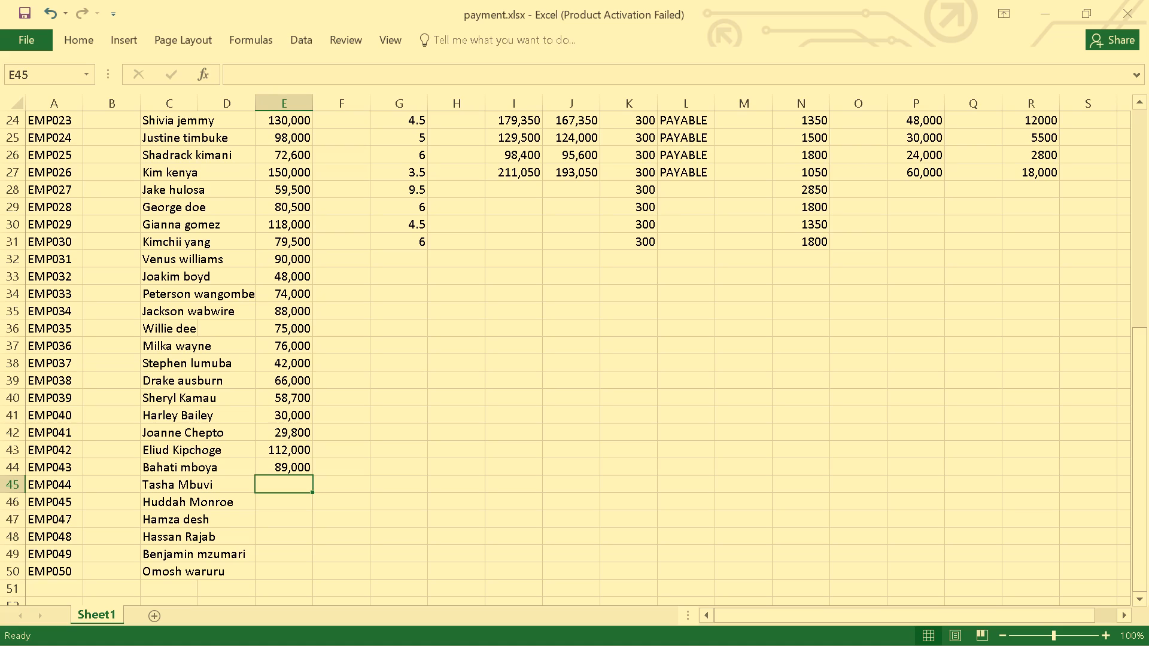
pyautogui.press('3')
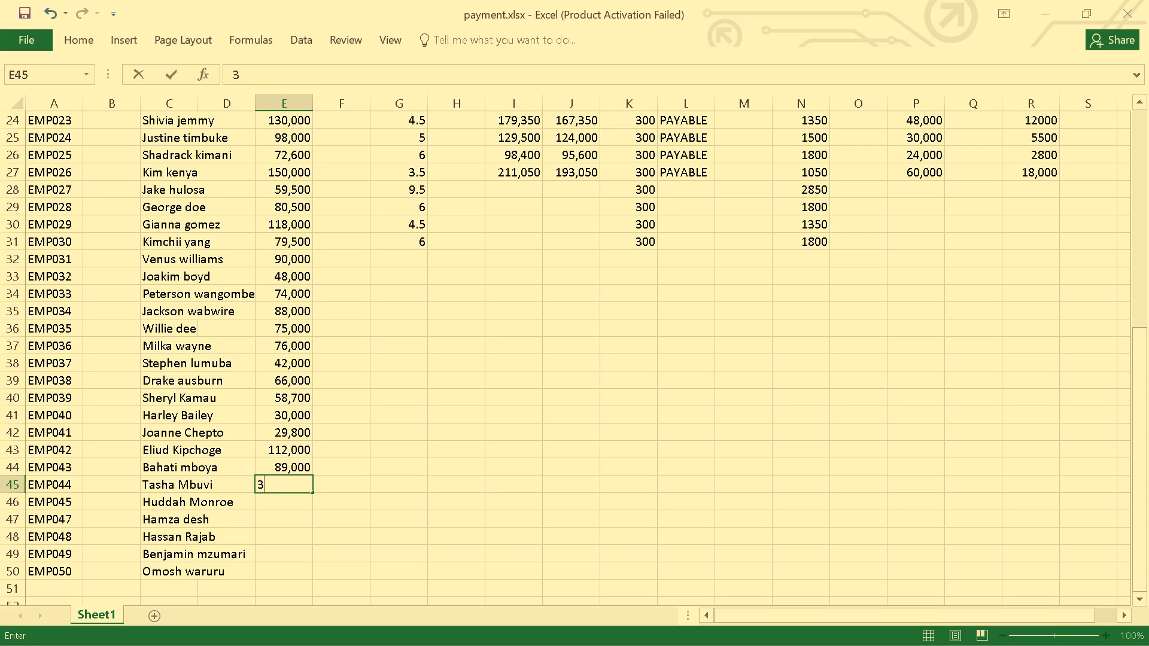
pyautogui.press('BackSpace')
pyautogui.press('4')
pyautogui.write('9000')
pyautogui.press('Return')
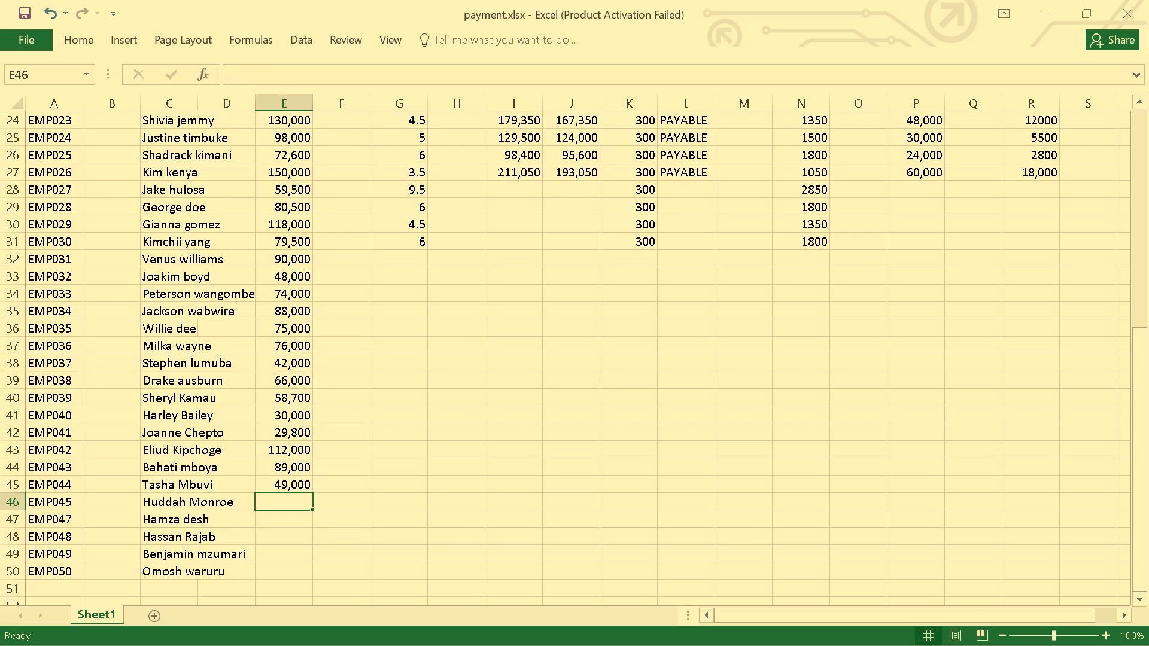
# Enter 123,000 as the basic salary for EMP045 in cell E46.
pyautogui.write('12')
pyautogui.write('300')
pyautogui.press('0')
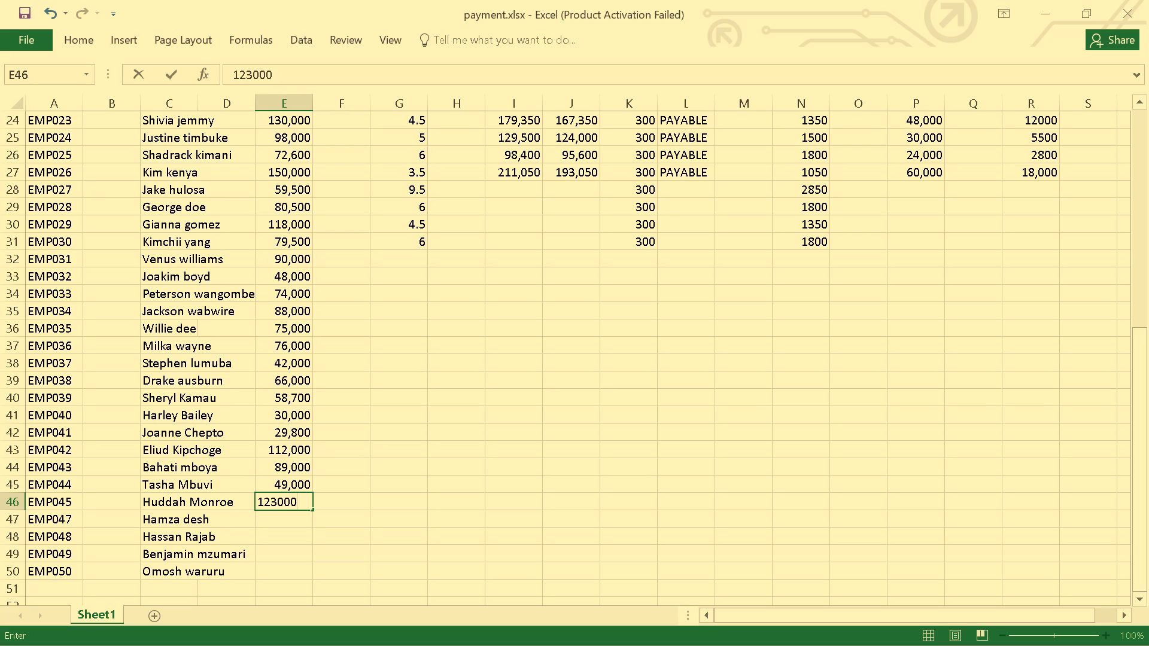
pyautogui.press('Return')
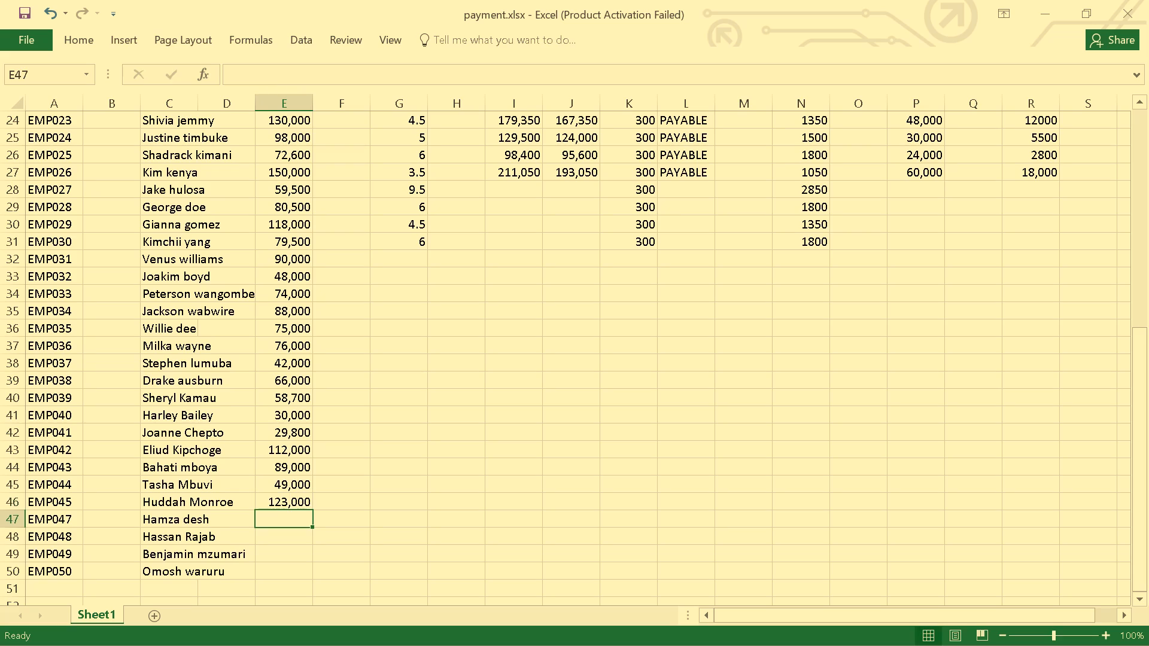
# Enter the basic salaries 200,000 for EMP047 in cell E47 and 60,000 for EMP048 in cell E48.
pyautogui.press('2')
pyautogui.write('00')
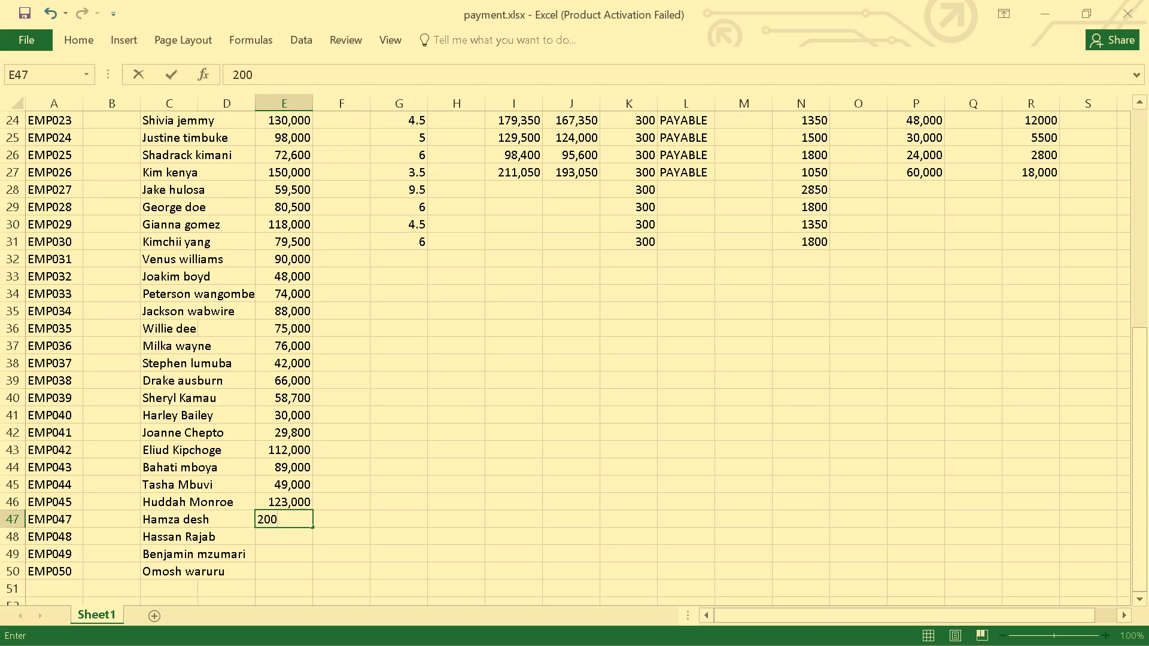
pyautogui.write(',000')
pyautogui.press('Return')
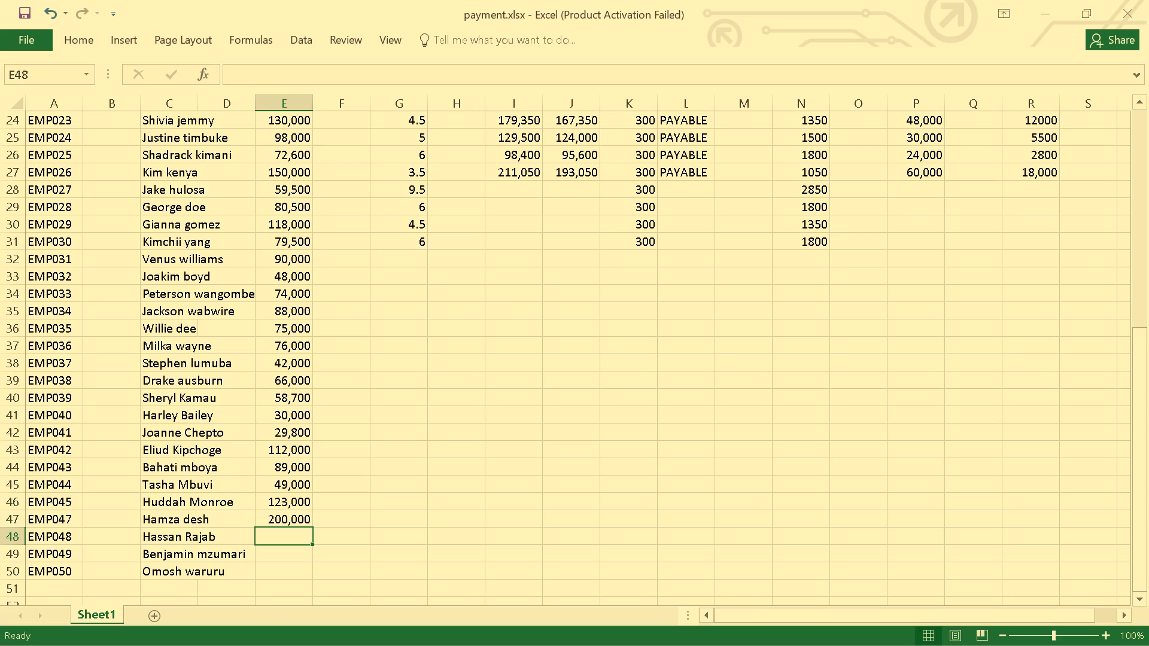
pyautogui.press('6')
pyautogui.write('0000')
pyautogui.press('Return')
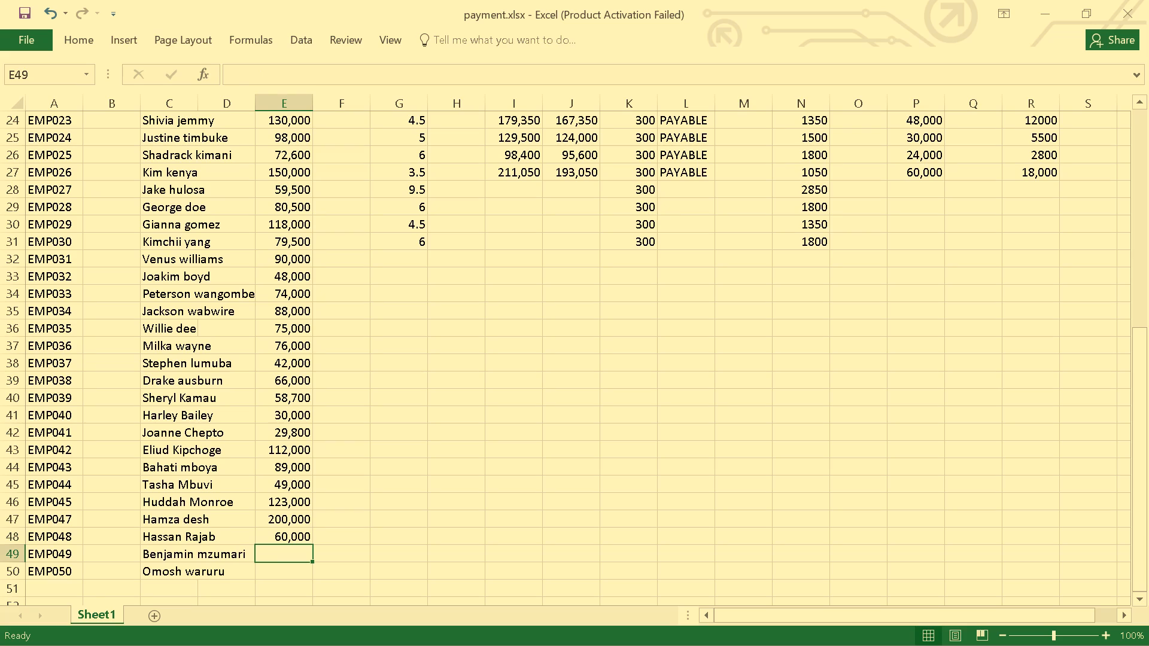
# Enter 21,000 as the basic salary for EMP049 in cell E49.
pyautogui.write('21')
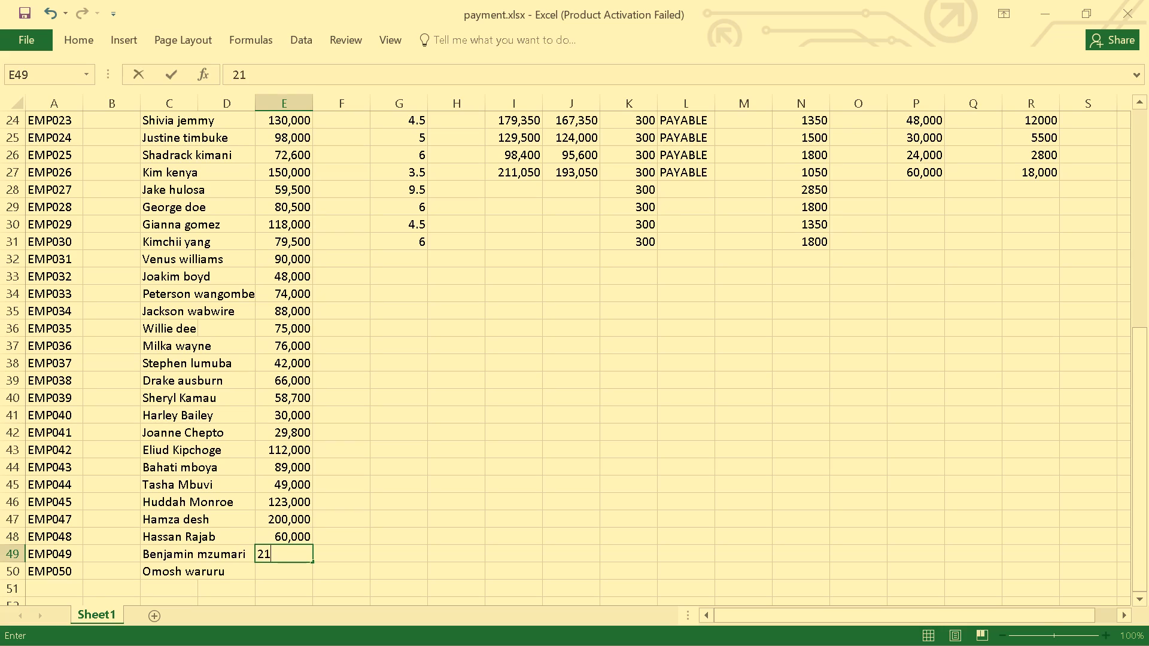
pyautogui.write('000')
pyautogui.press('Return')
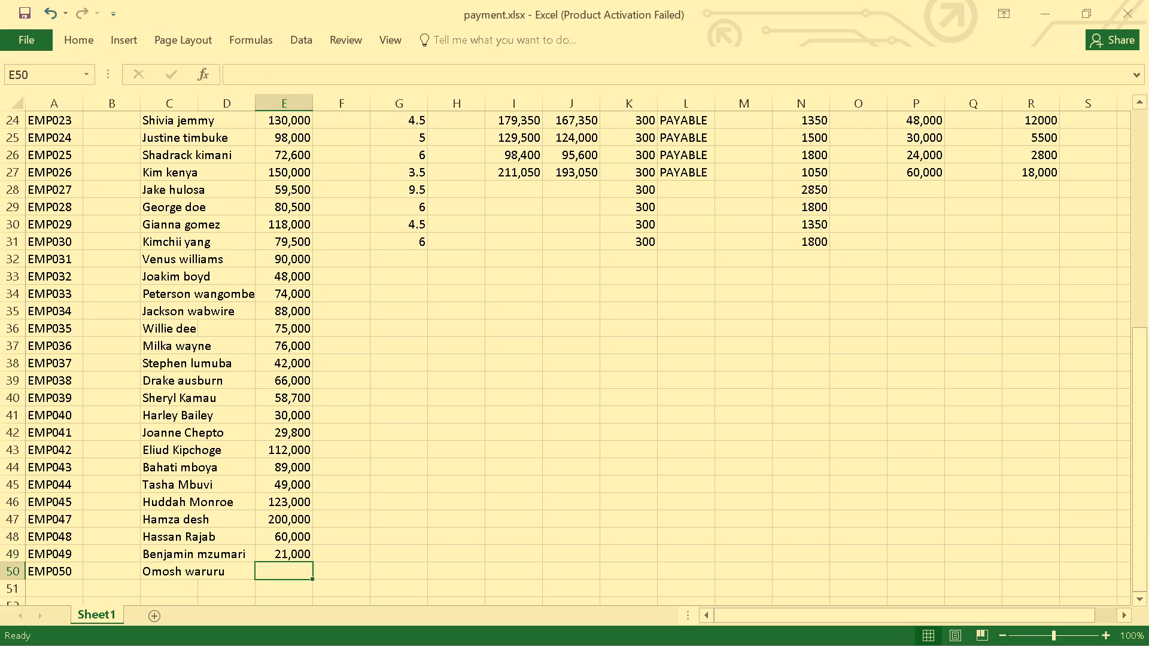
# Change the basic salary for EMP049 in cell E49 to 41,000.
pyautogui.click(286, 556)
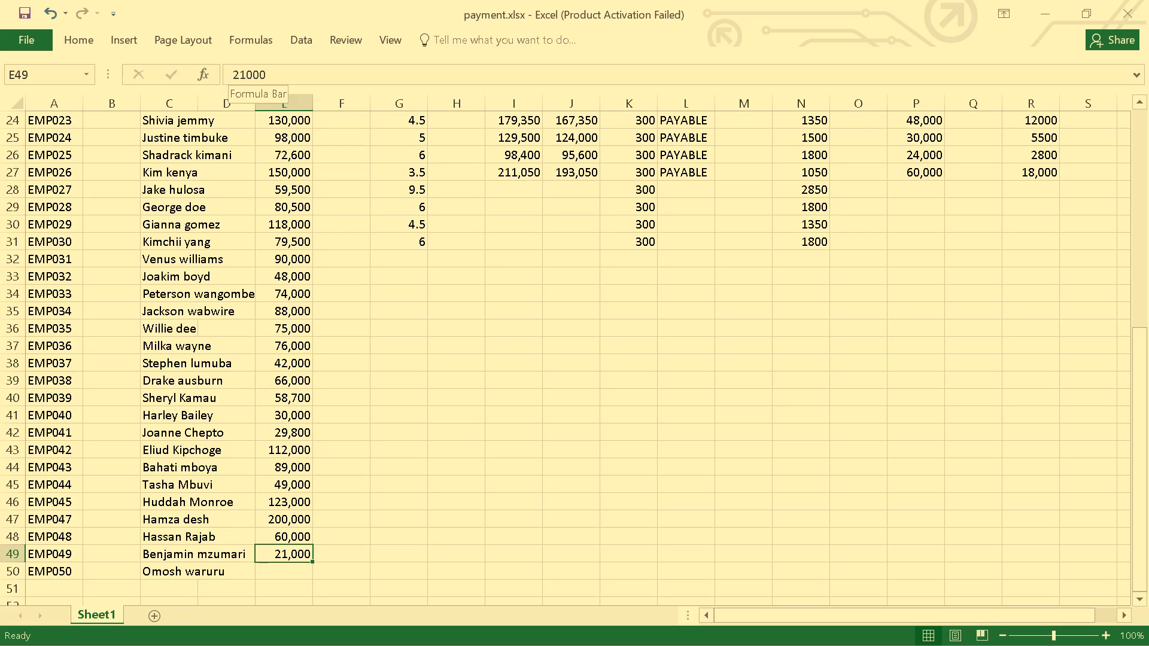
pyautogui.click(238, 74)
pyautogui.press('BackSpace')
pyautogui.press('4')
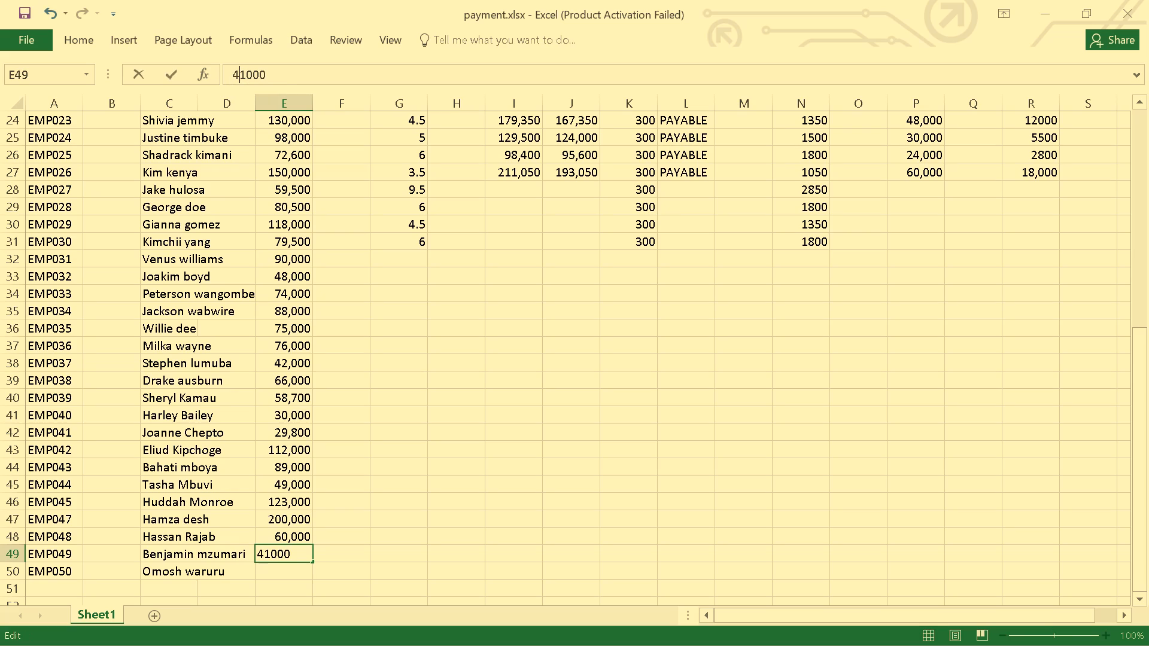
pyautogui.click(248, 75)
pyautogui.press('Return')
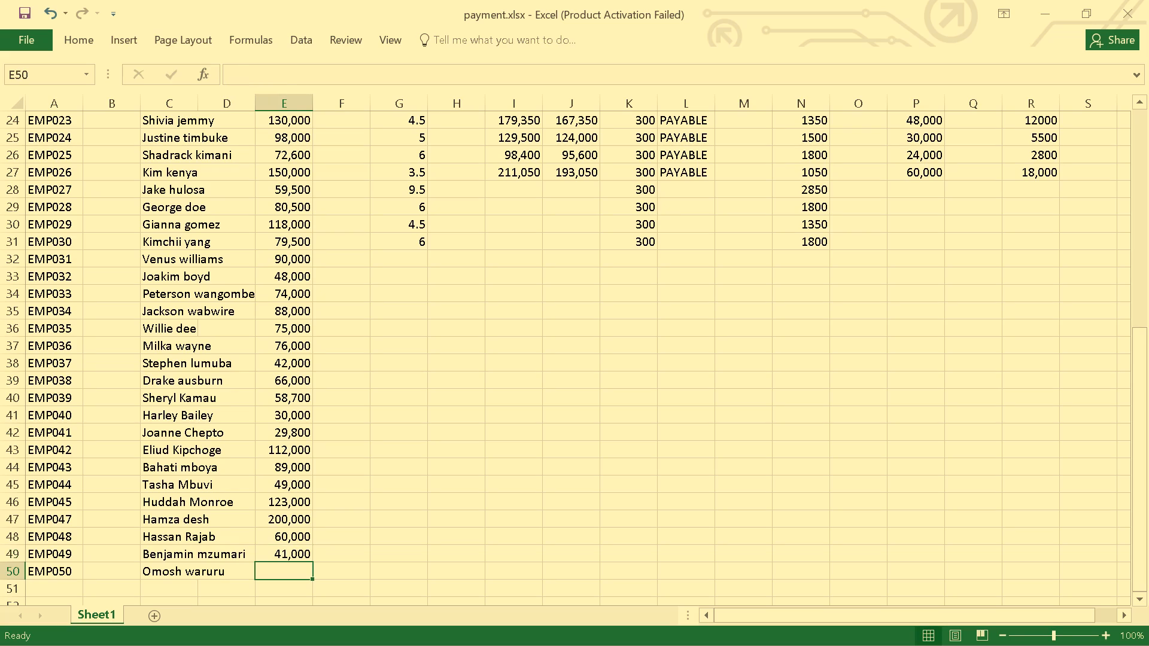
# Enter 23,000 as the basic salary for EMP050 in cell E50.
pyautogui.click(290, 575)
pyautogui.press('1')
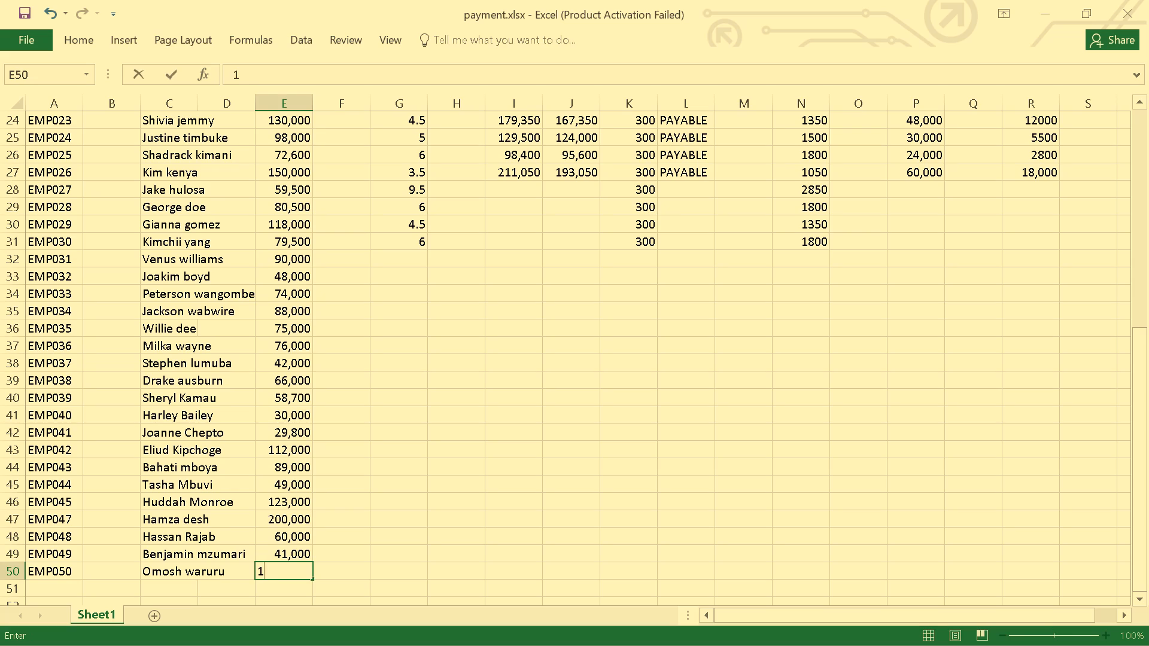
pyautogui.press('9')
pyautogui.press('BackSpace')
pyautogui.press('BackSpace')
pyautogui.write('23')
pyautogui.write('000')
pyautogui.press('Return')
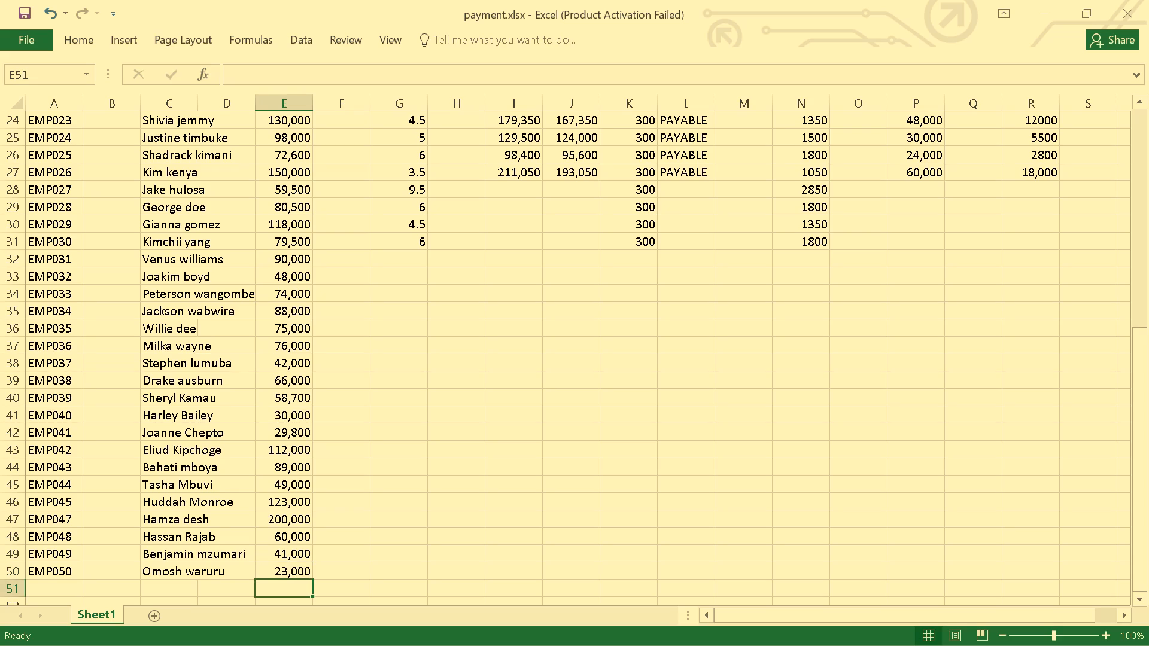
# Change the basic salary for EMP050 in cell E50 to 33,000.
pyautogui.click(299, 574)
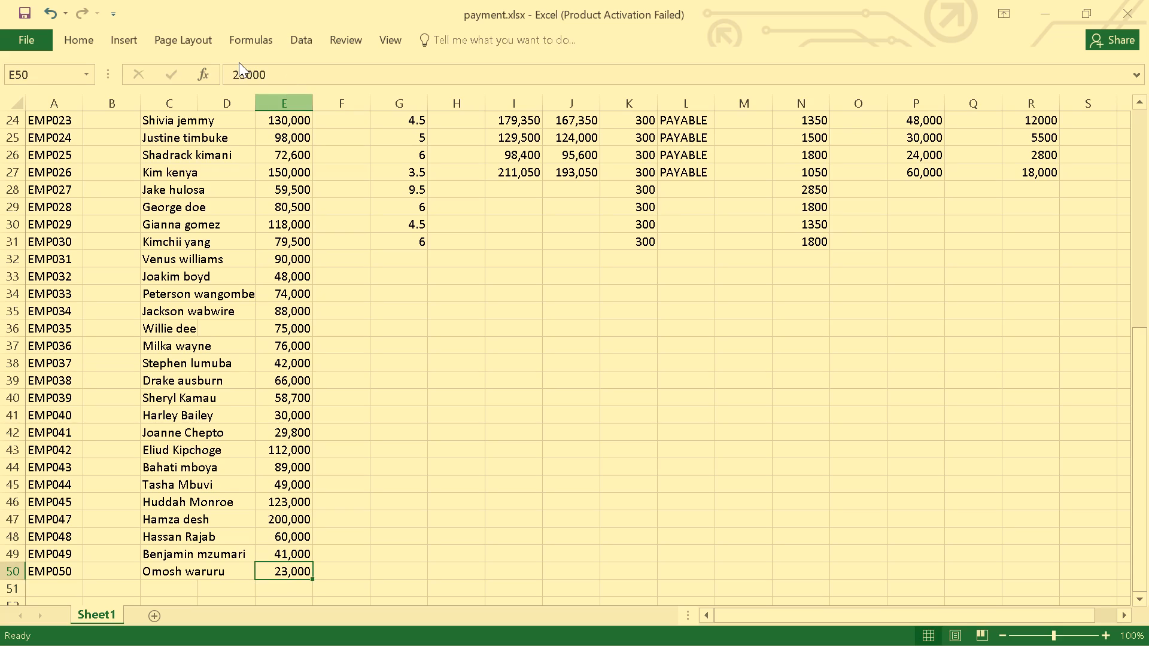
pyautogui.click(241, 76)
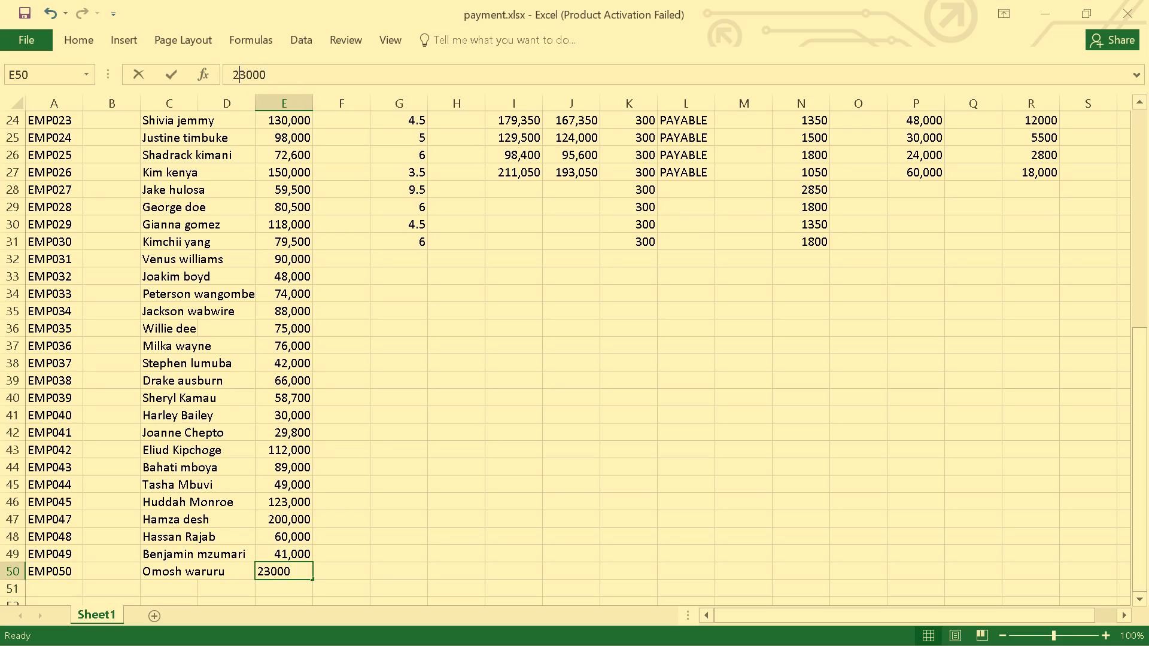
pyautogui.press('BackSpace')
pyautogui.press('3')
pyautogui.press('Return')
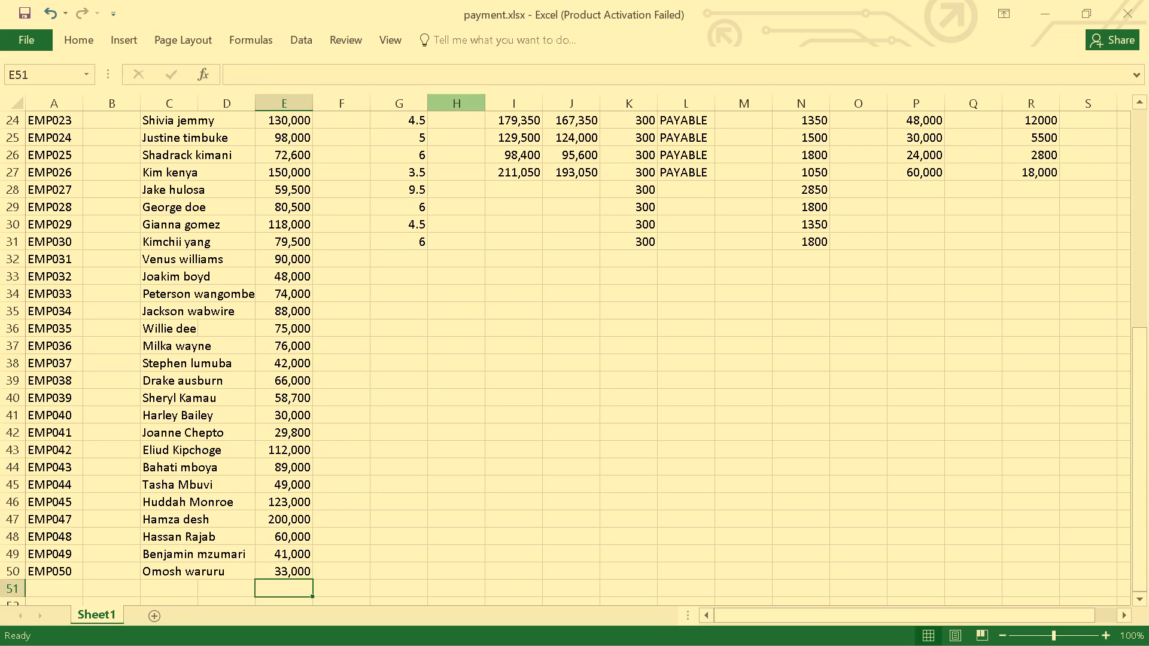
# Enter the column G values 6, 10, 6 and 6 for EMP031 to EMP034 in cells G32 to G35.
pyautogui.scroll(1, 433, 266)
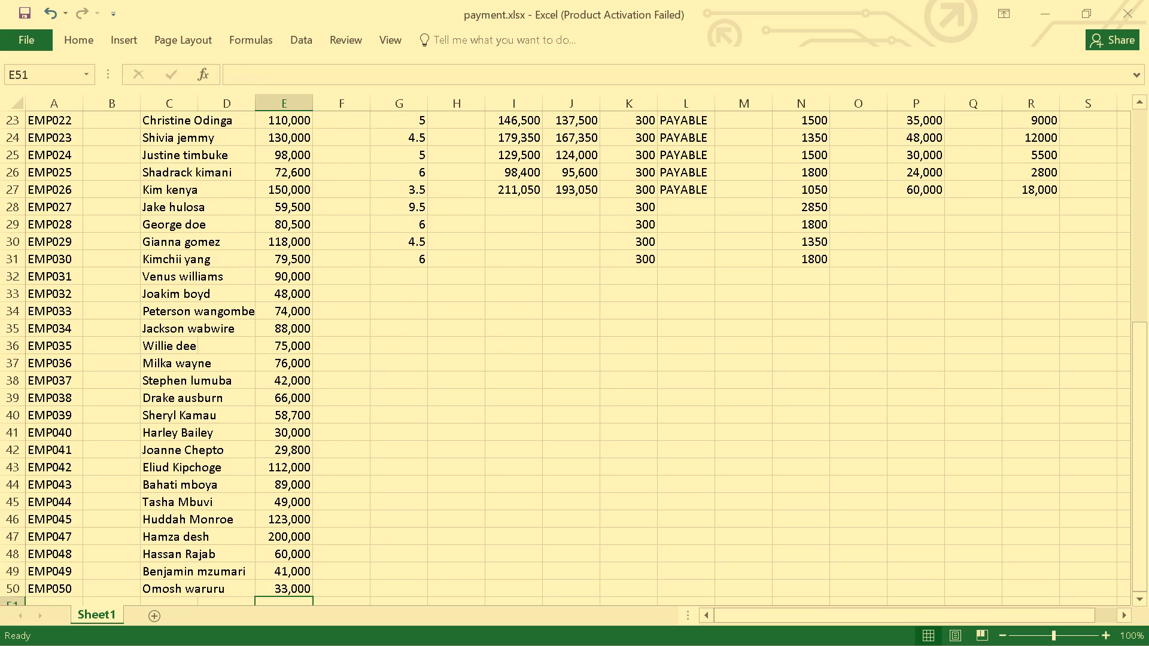
pyautogui.click(408, 274)
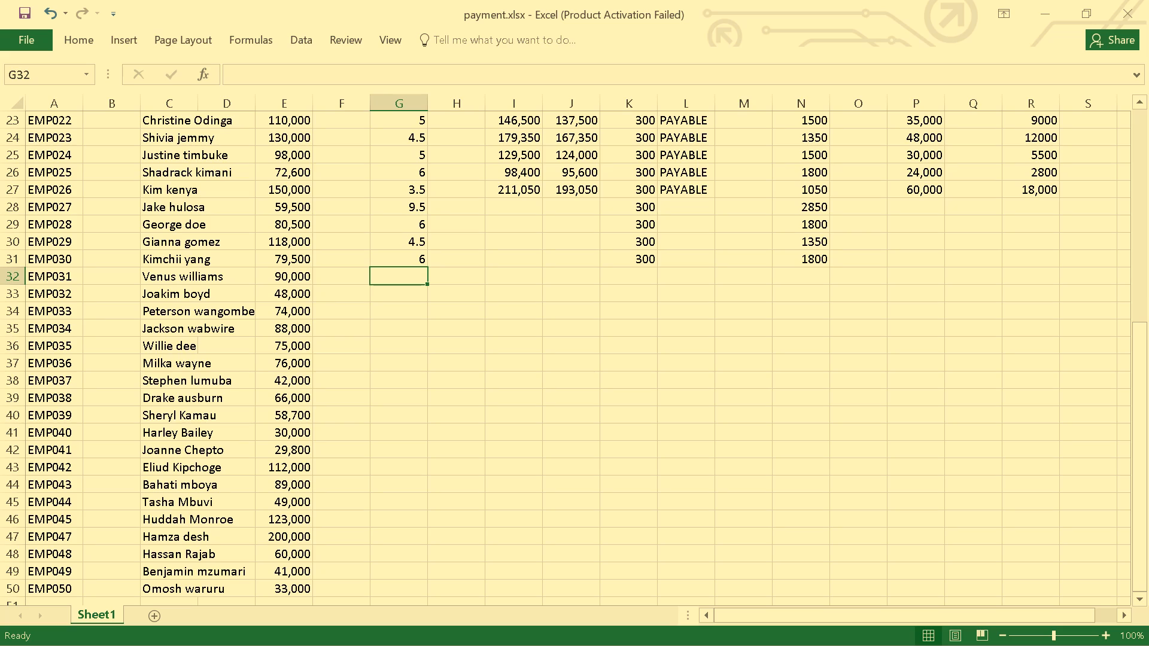
pyautogui.press('6')
pyautogui.press('Return')
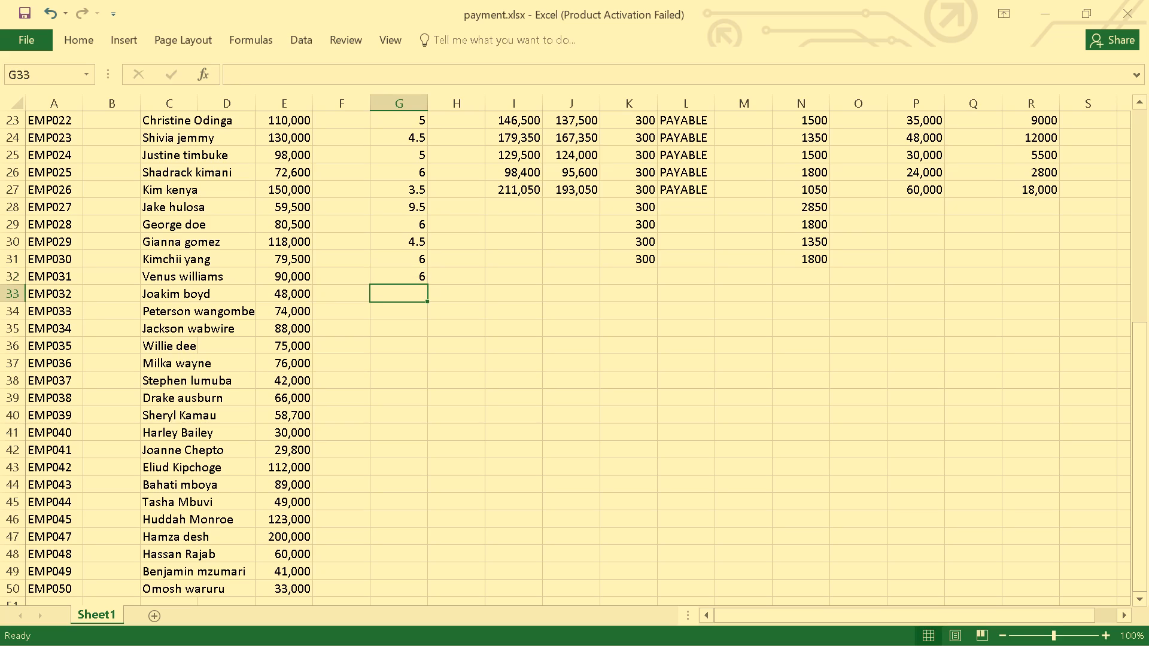
pyautogui.press('1')
pyautogui.press('0')
pyautogui.press('Return')
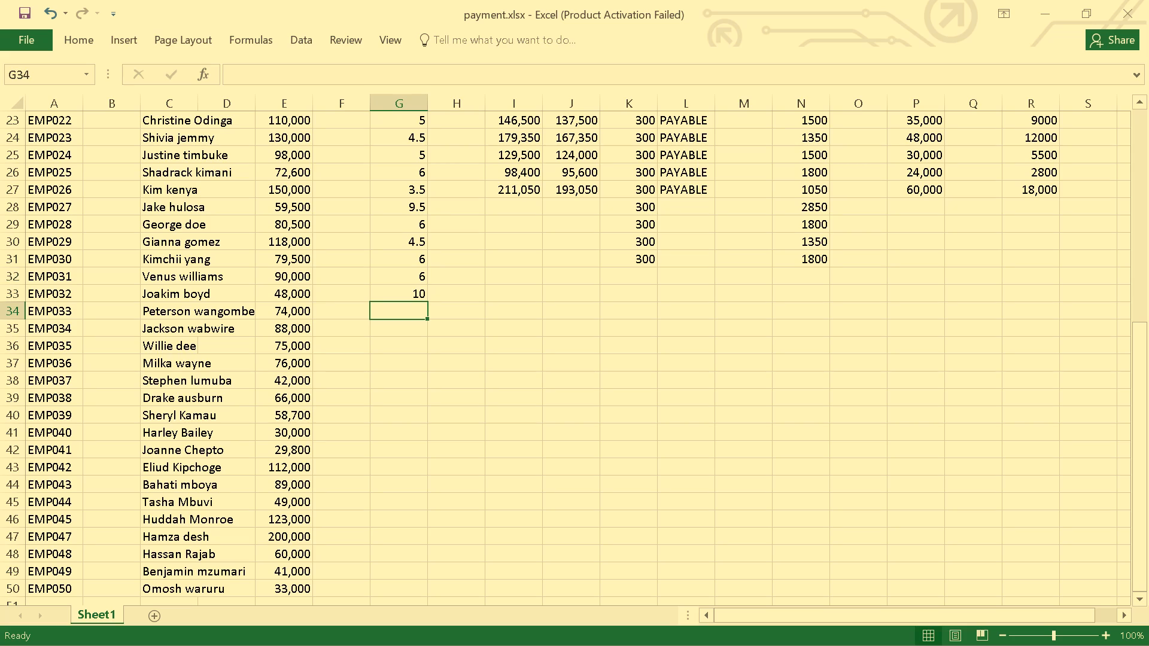
pyautogui.press('6')
pyautogui.press('Return')
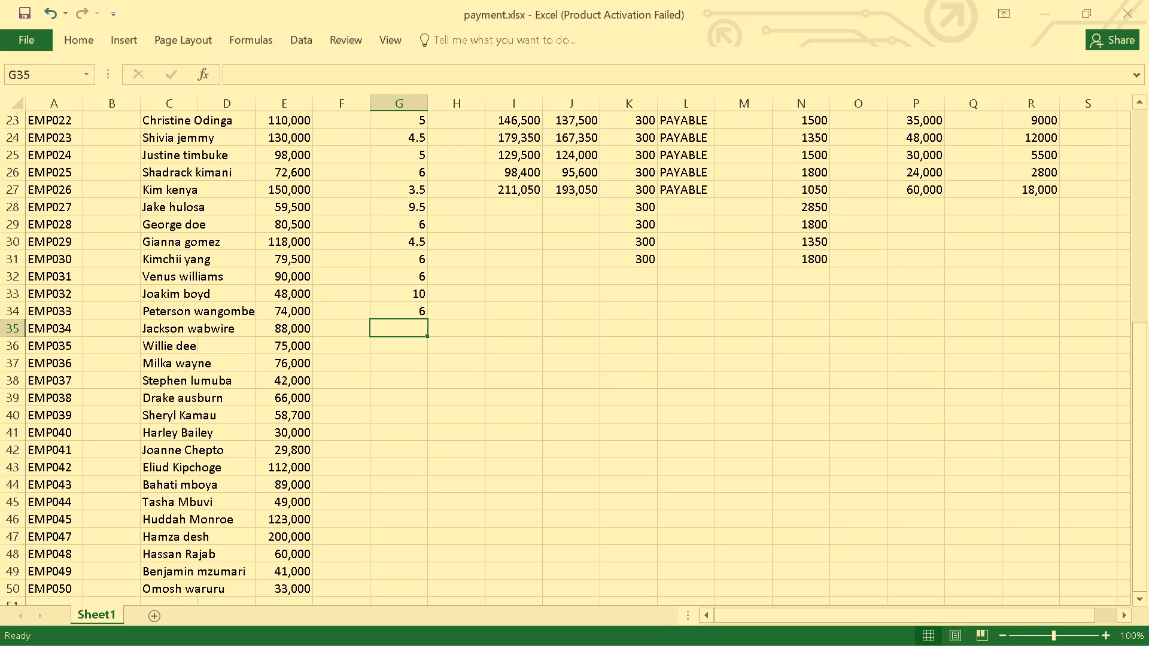
pyautogui.press('6')
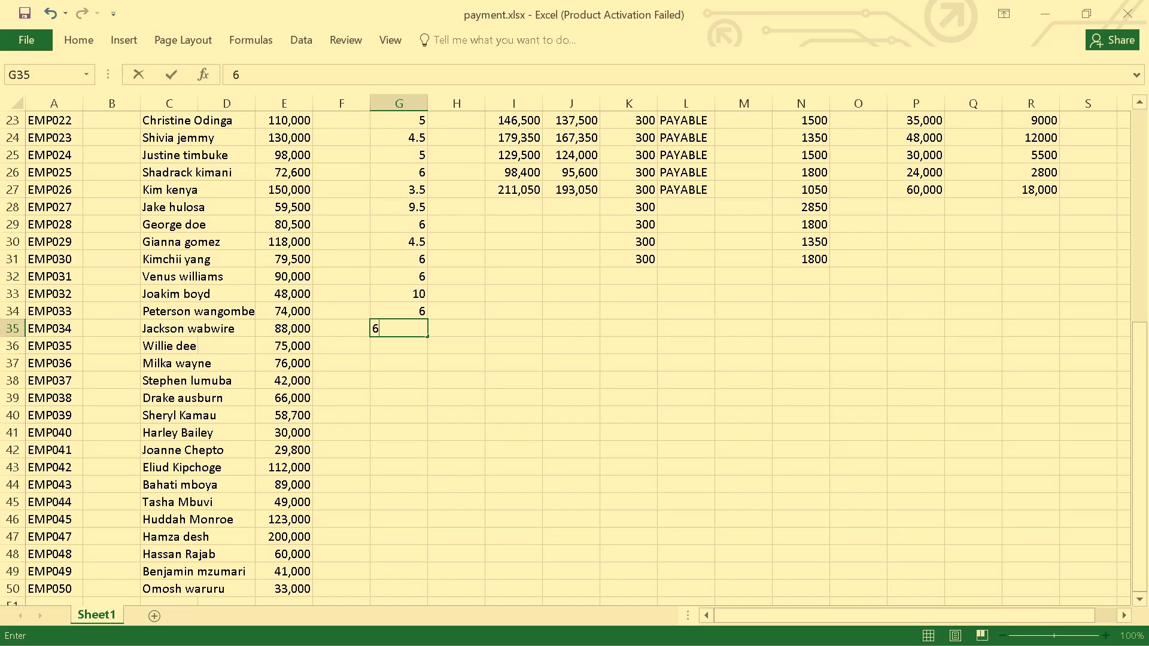
pyautogui.press('Return')
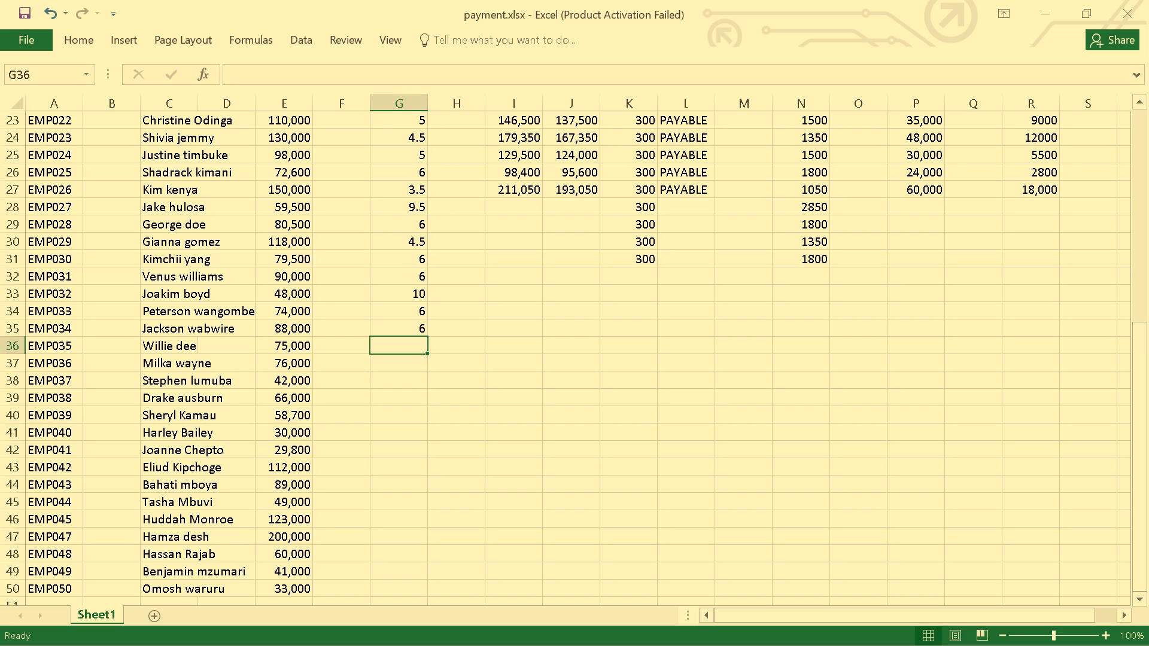
# Enter the column G values 7, 6, 12, 6 and 8 for EMP035 to EMP039 in cells G36 to G40.
pyautogui.click(415, 344)
pyautogui.press('7')
pyautogui.press('Return')
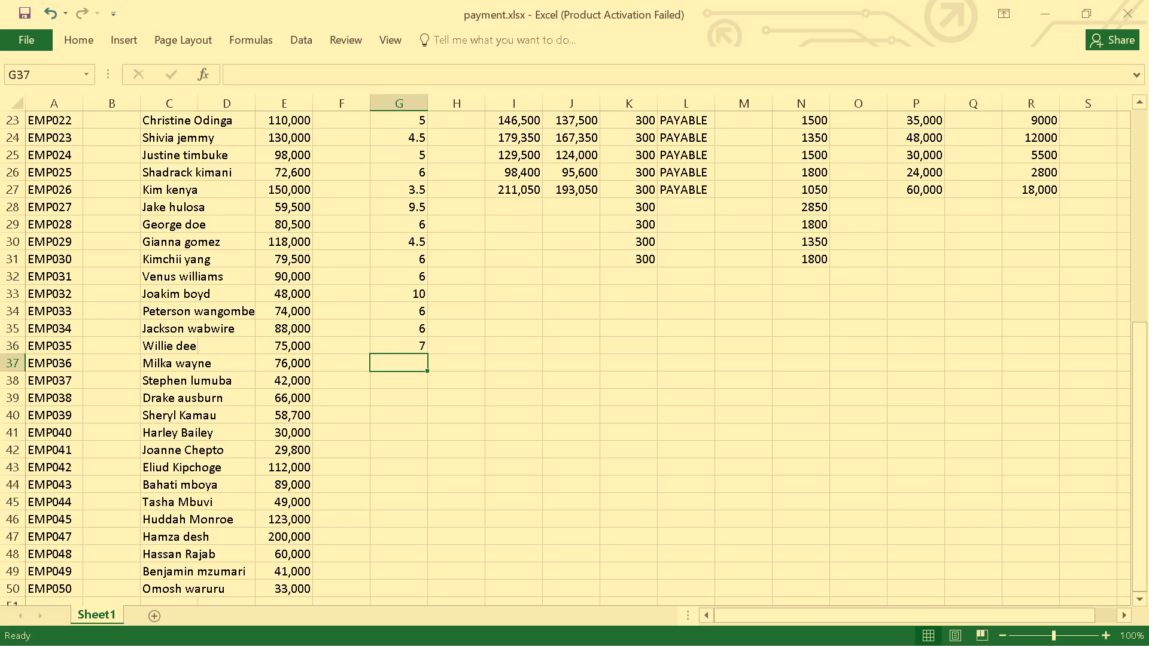
pyautogui.press('6')
pyautogui.press('Return')
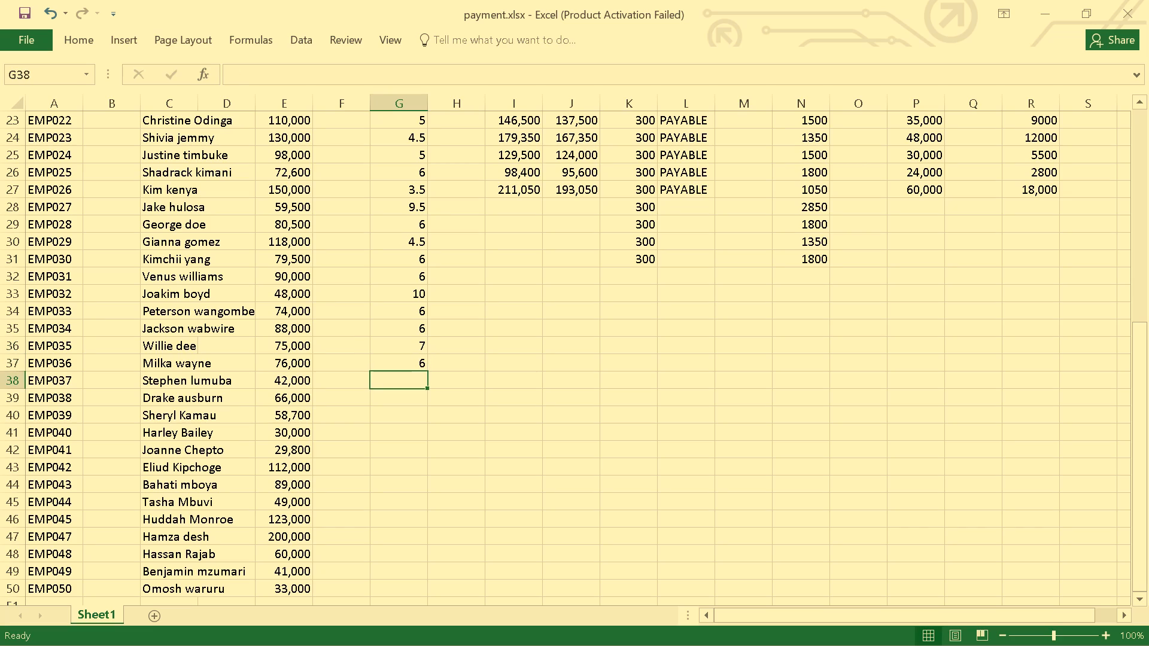
pyautogui.write('12')
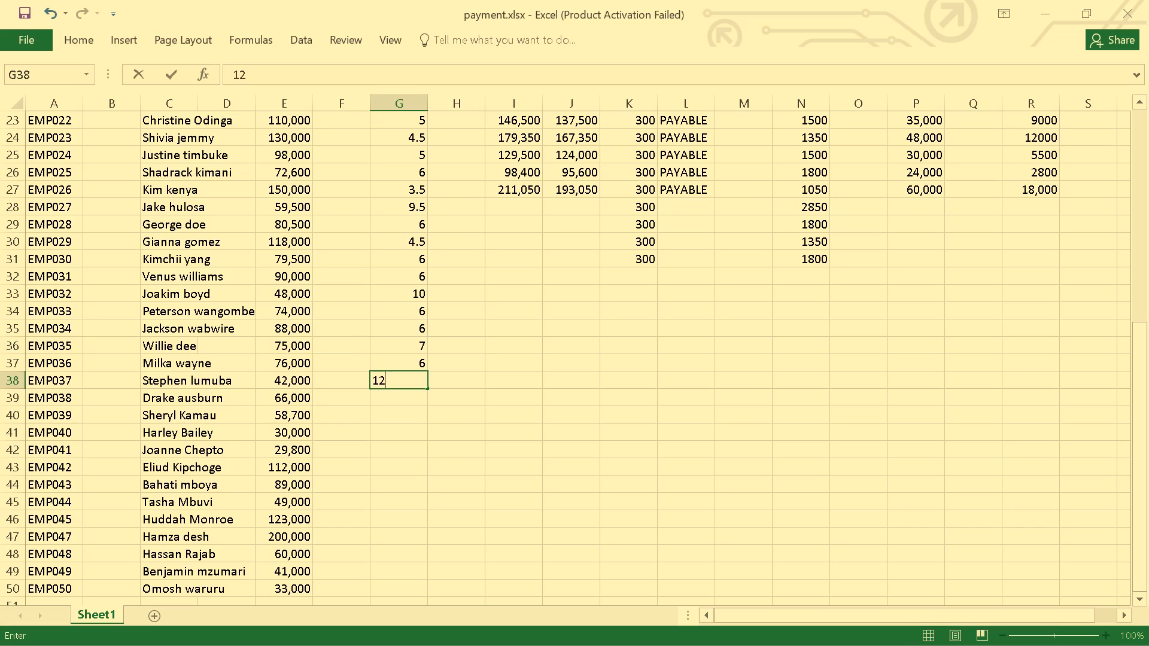
pyautogui.press('Return')
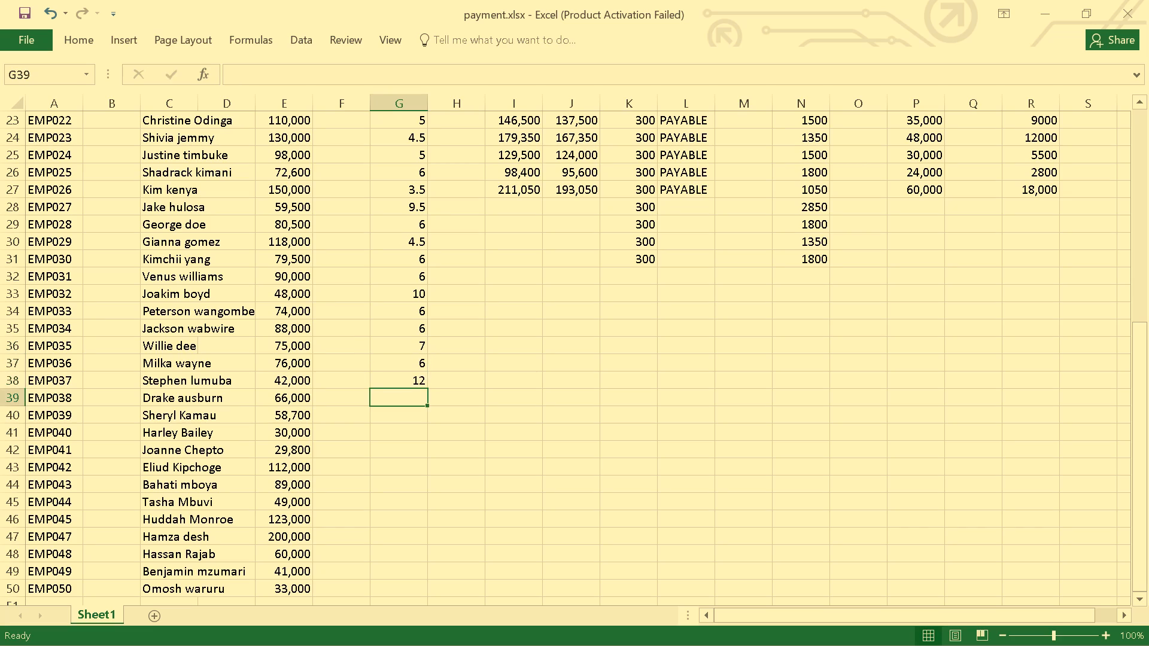
pyautogui.press('6')
pyautogui.press('Return')
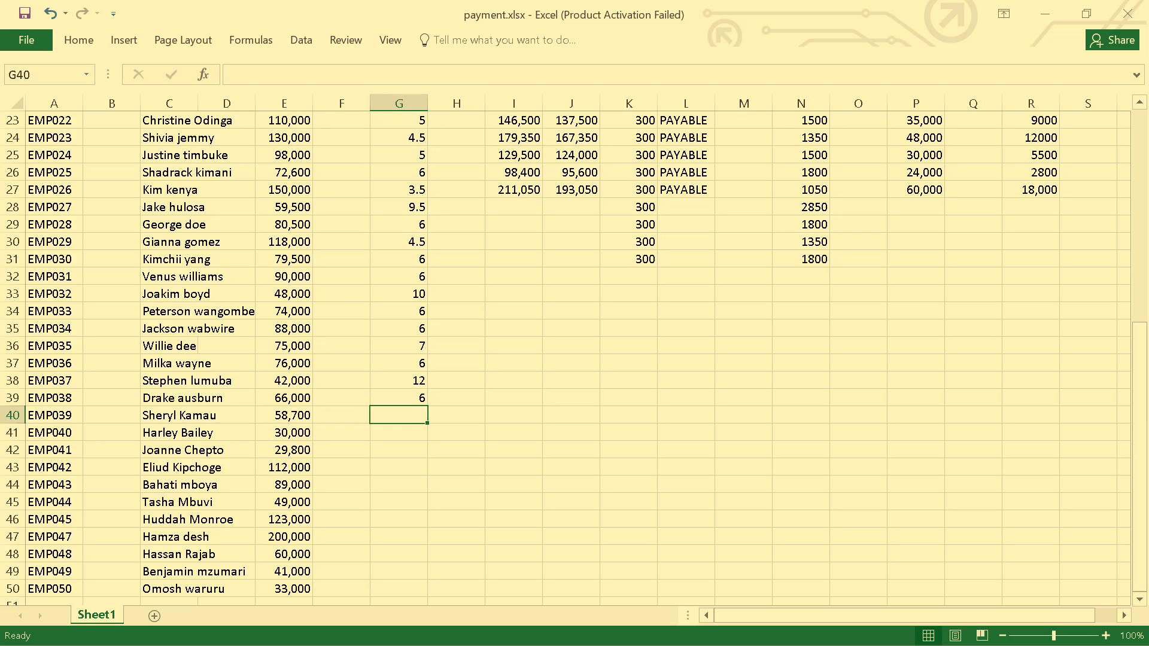
pyautogui.press('8')
pyautogui.press('Return')
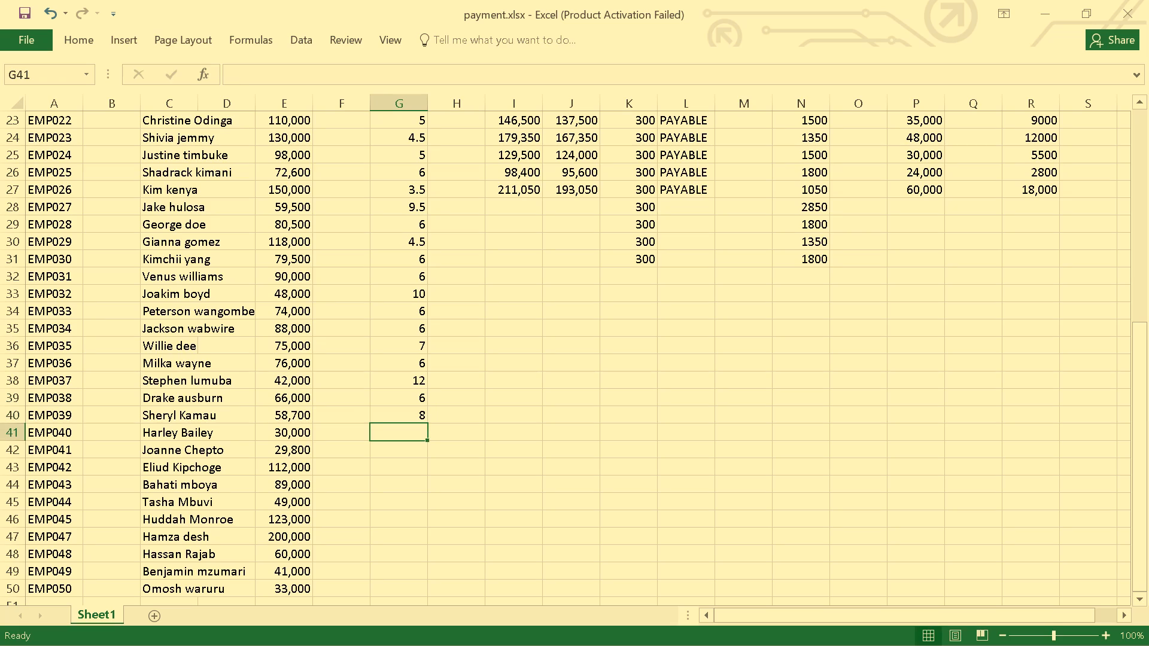
# Enter the column G values 16, 15, 6 and 6 for EMP040 to EMP043 in cells G41 to G44.
pyautogui.write('12')
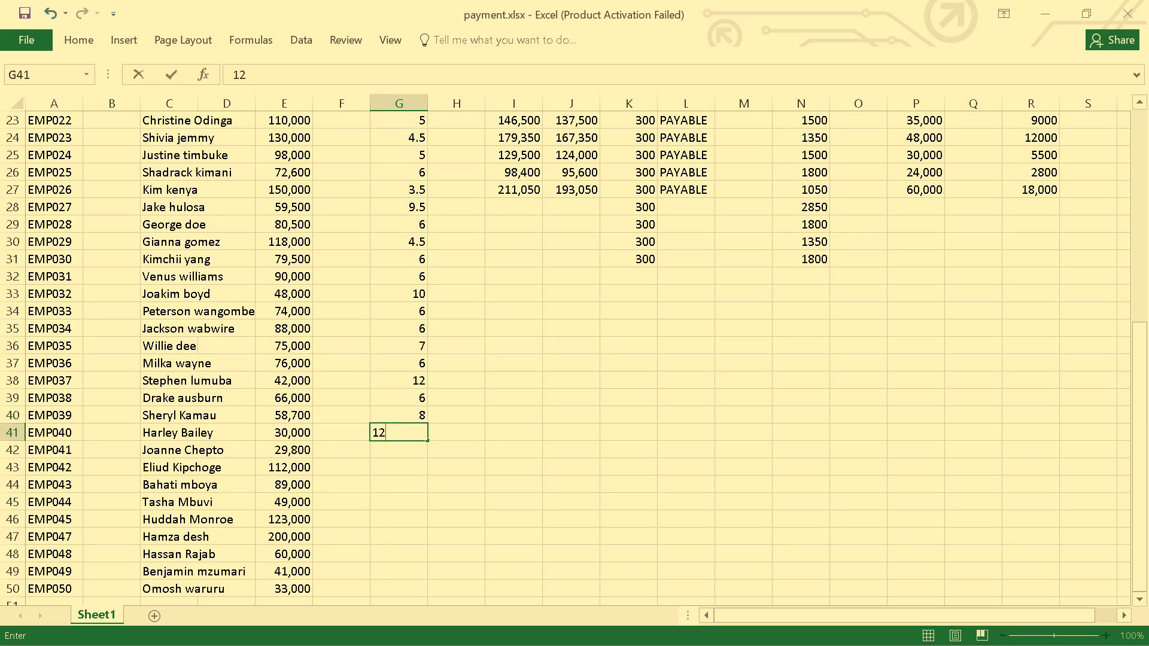
pyautogui.press('BackSpace')
pyautogui.press('6')
pyautogui.press('Return')
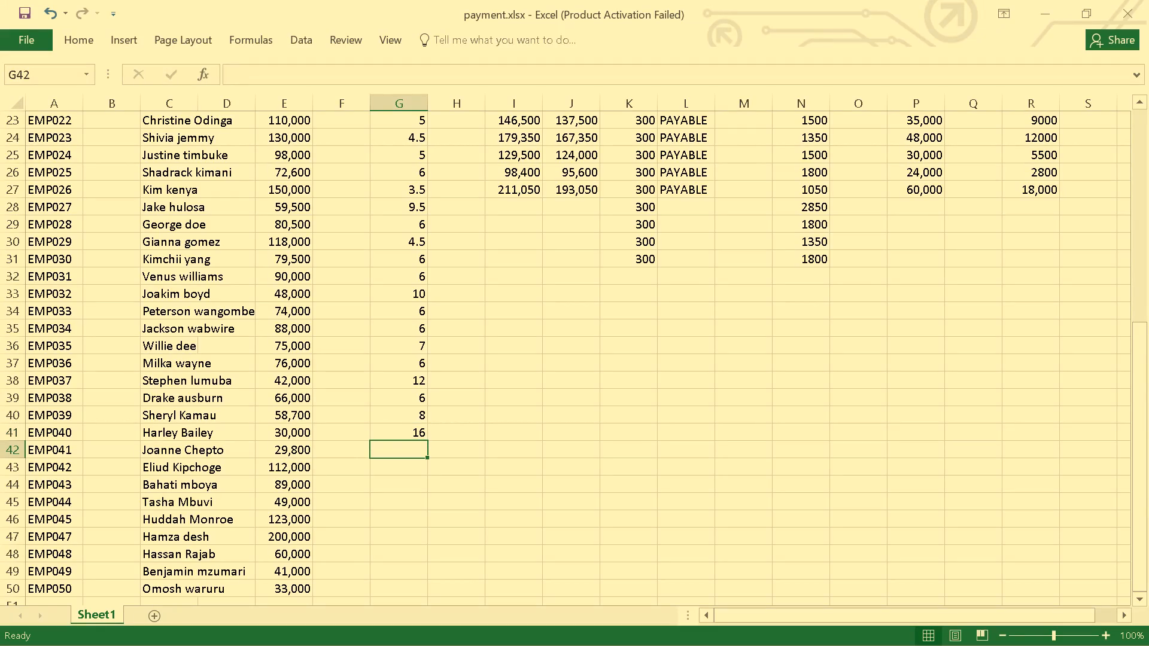
pyautogui.press('1')
pyautogui.press('5')
pyautogui.press('Return')
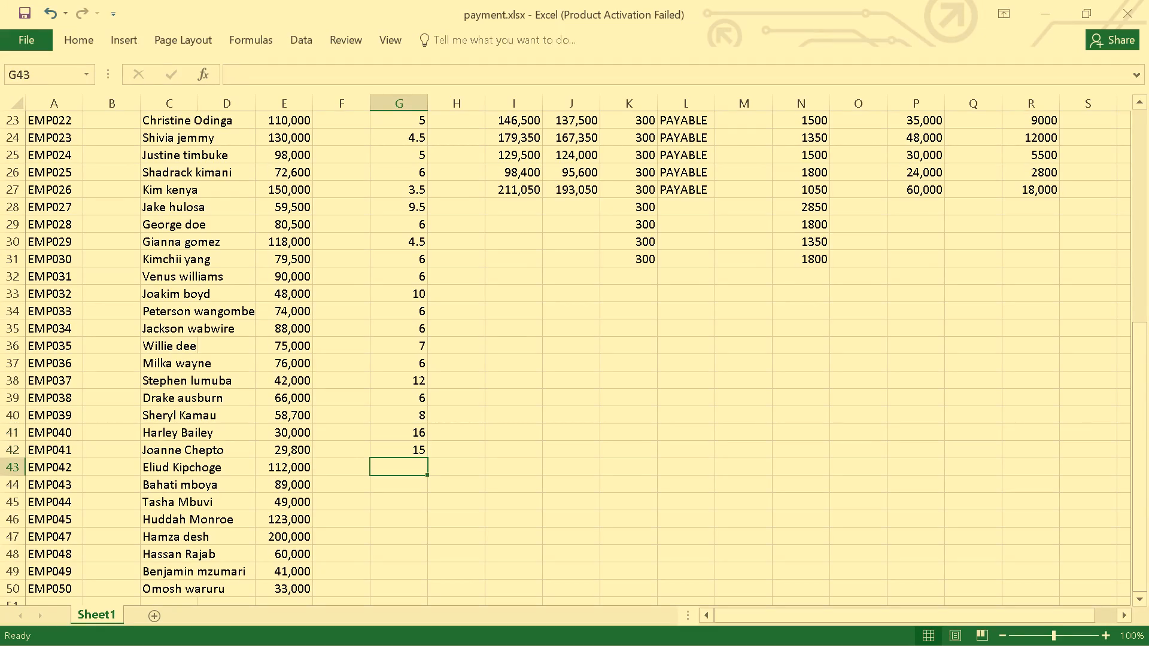
pyautogui.press('6')
pyautogui.press('Return')
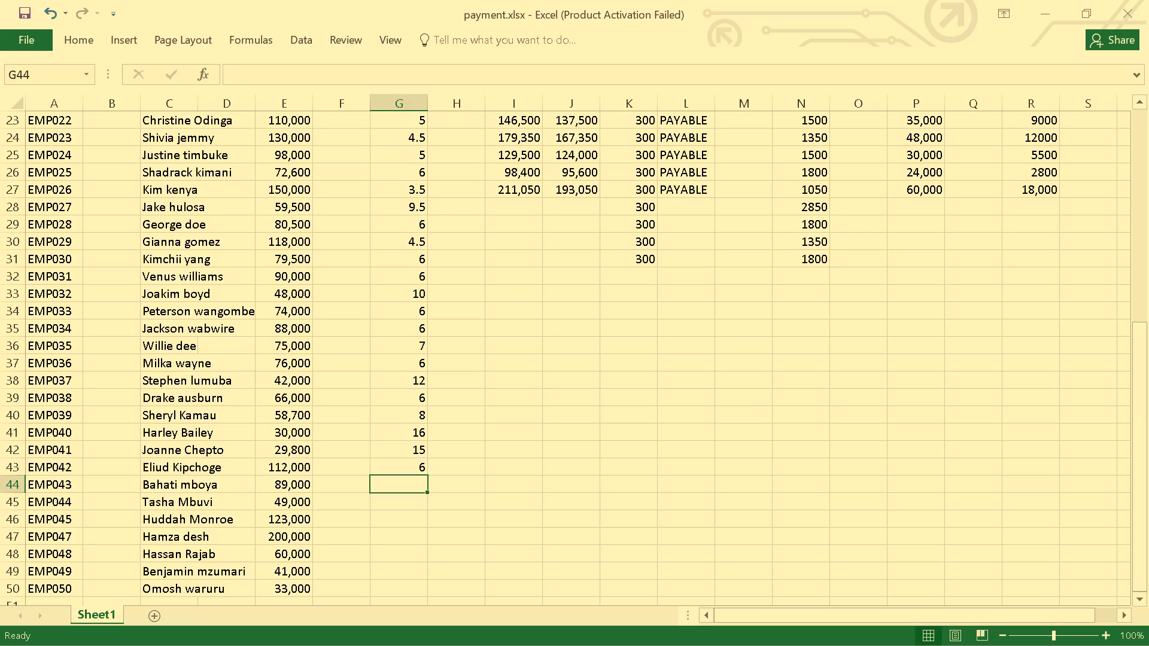
pyautogui.press('6')
pyautogui.press('Return')
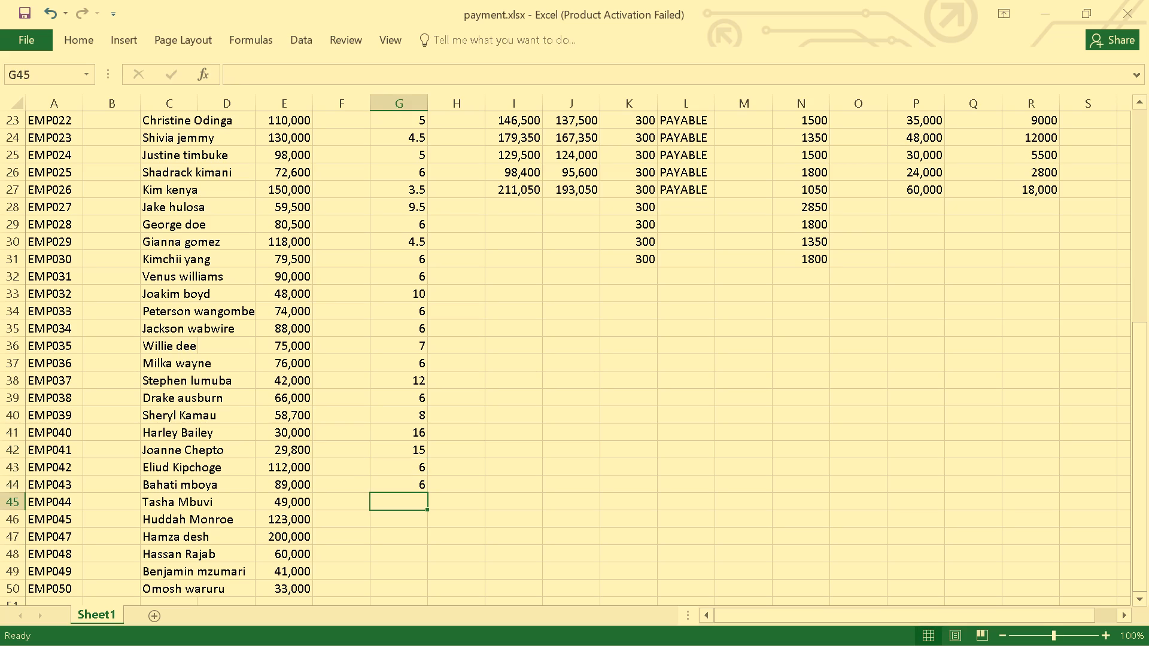
# Enter the column G values 12, 3.5 and 2.5 for EMP044, EMP045 and EMP047 in cells G45 to G47.
pyautogui.press('1')
pyautogui.press('2')
pyautogui.press('Return')
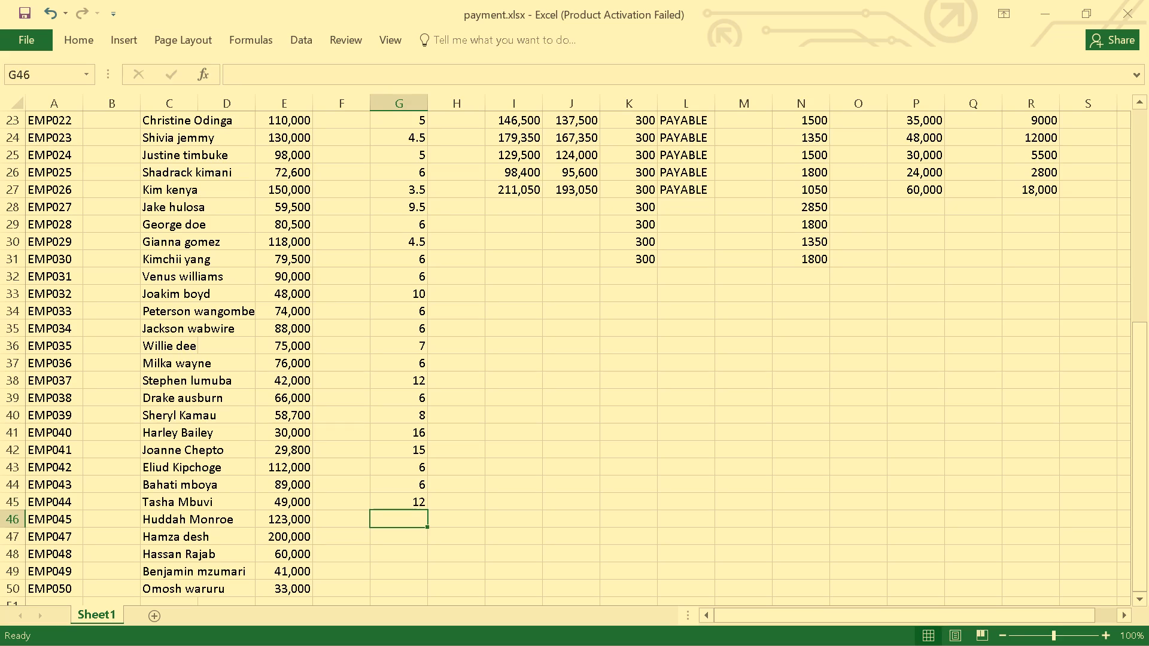
pyautogui.press('3')
pyautogui.write('.5')
pyautogui.press('Return')
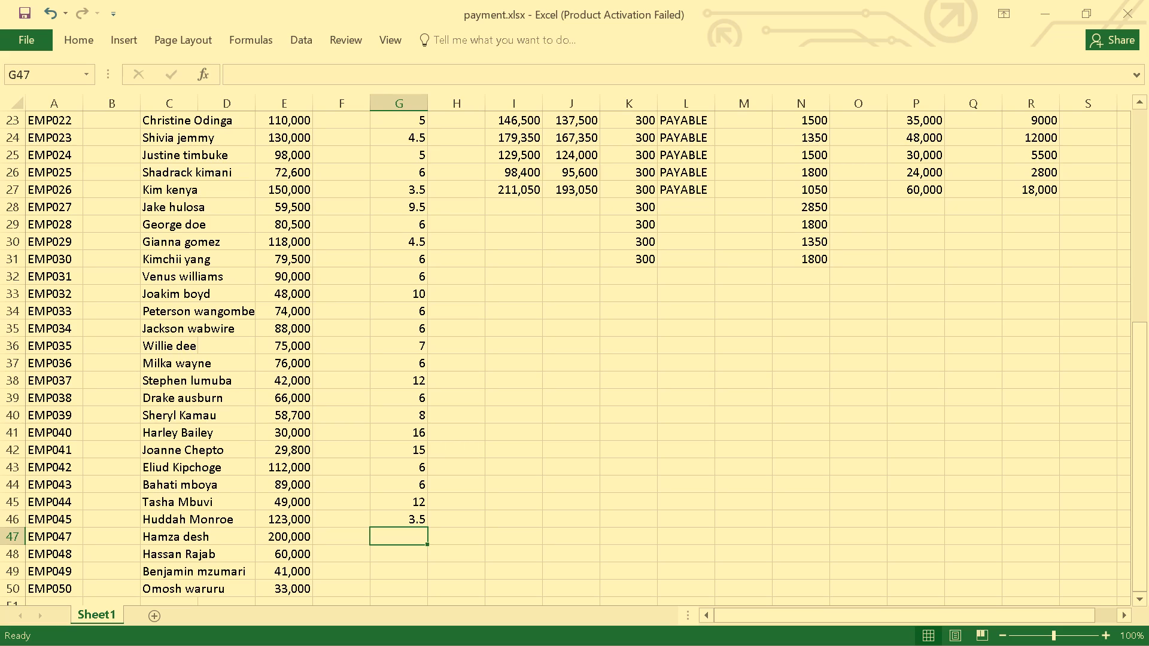
pyautogui.press('2')
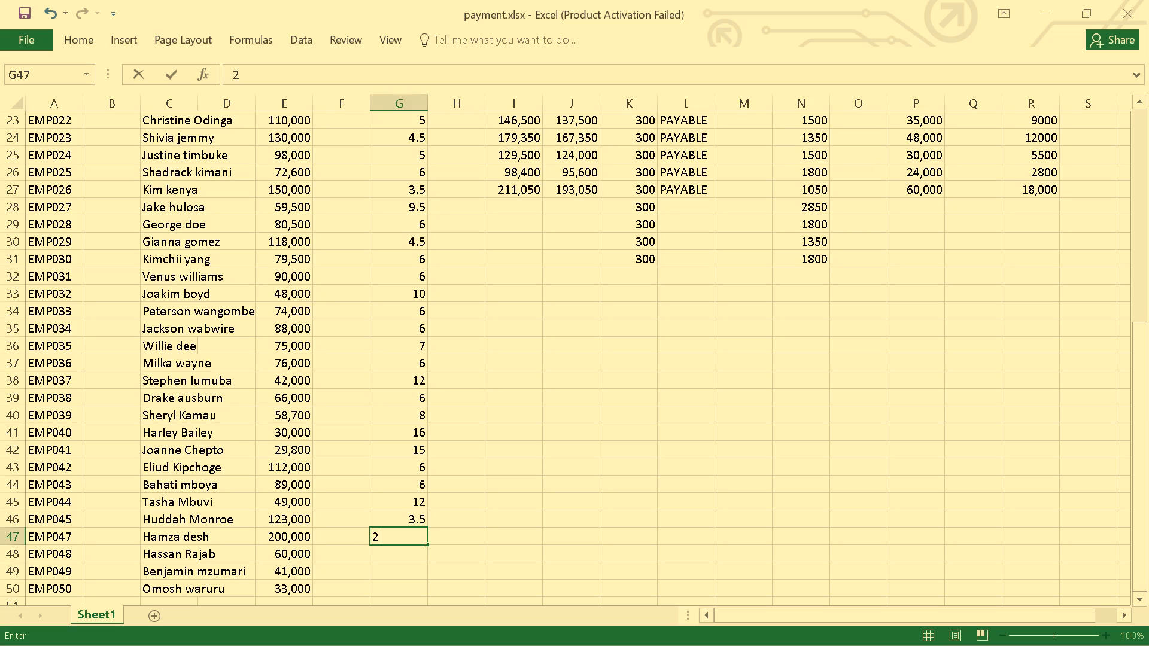
pyautogui.press('.')
pyautogui.press('5')
pyautogui.press('Return')
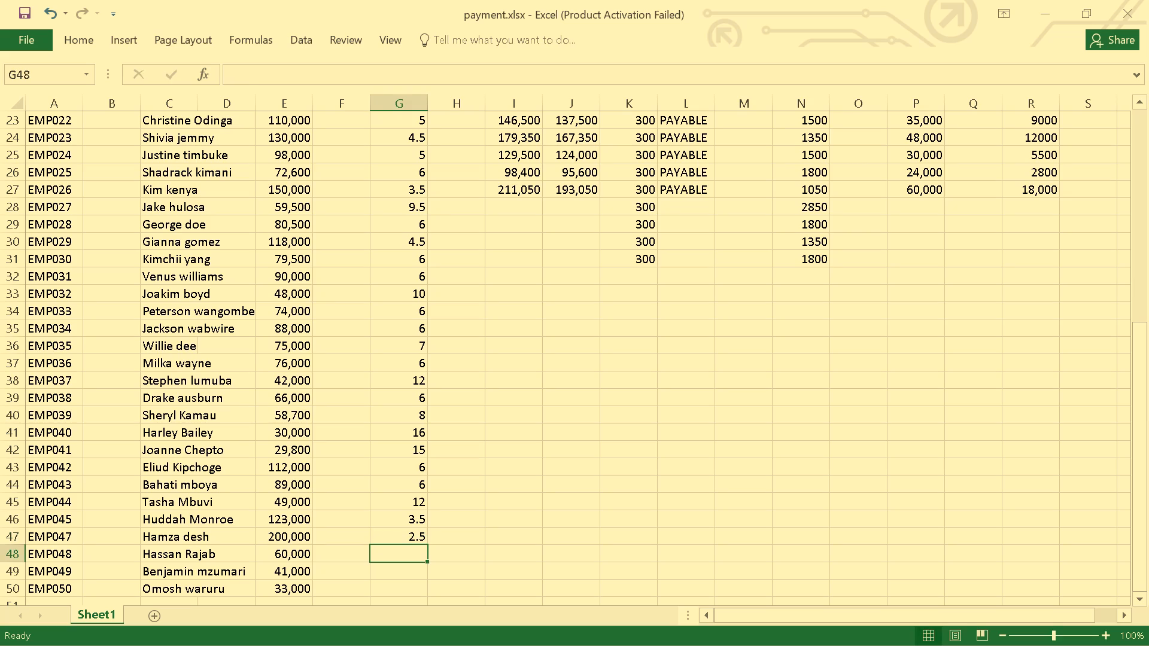
# Enter the column G values 5, 10 and 13 for EMP048 to EMP050 in cells G48 to G50.
pyautogui.press('5')
pyautogui.press('Return')
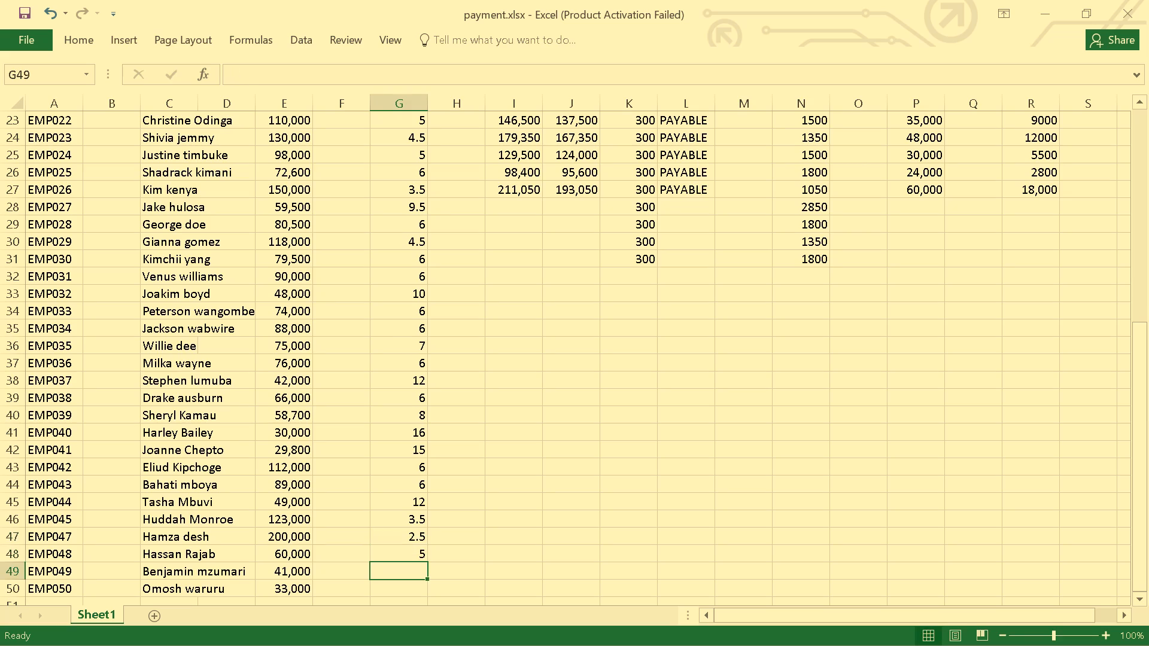
pyautogui.write('10')
pyautogui.press('Return')
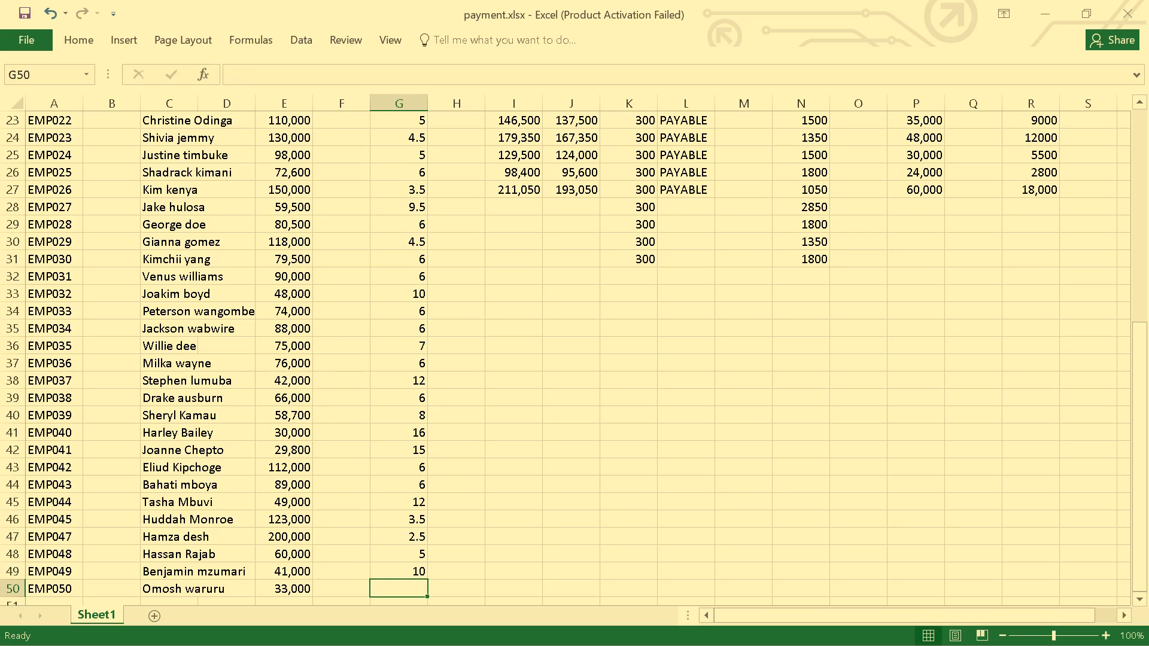
pyautogui.press('1')
pyautogui.press('3')
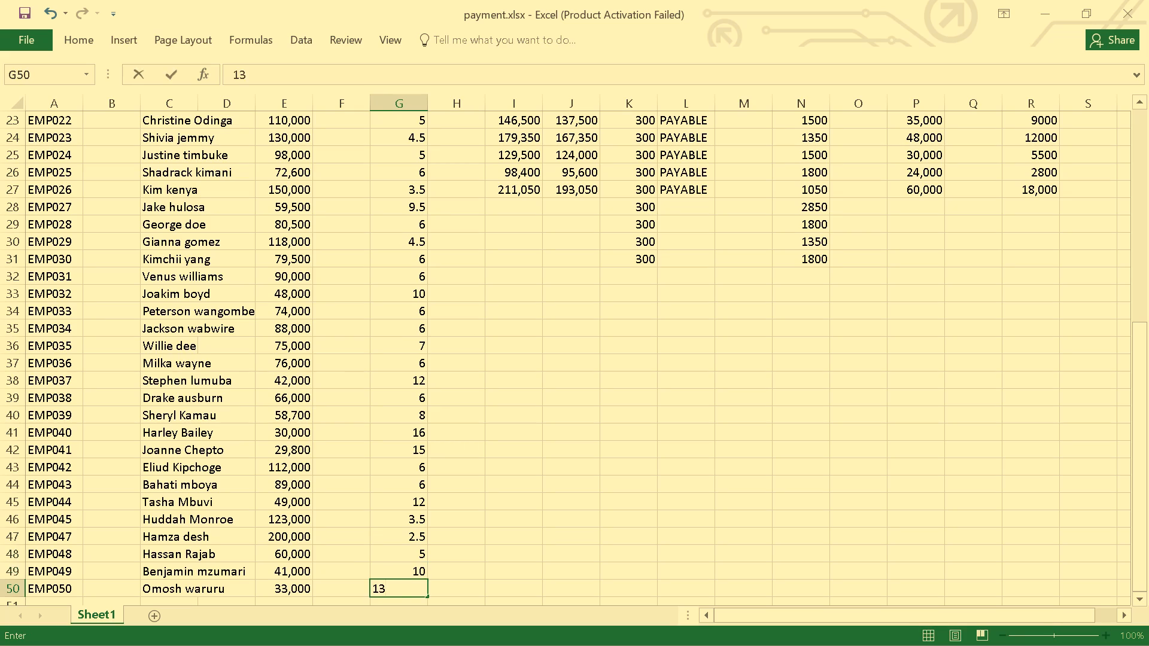
pyautogui.press('Return')
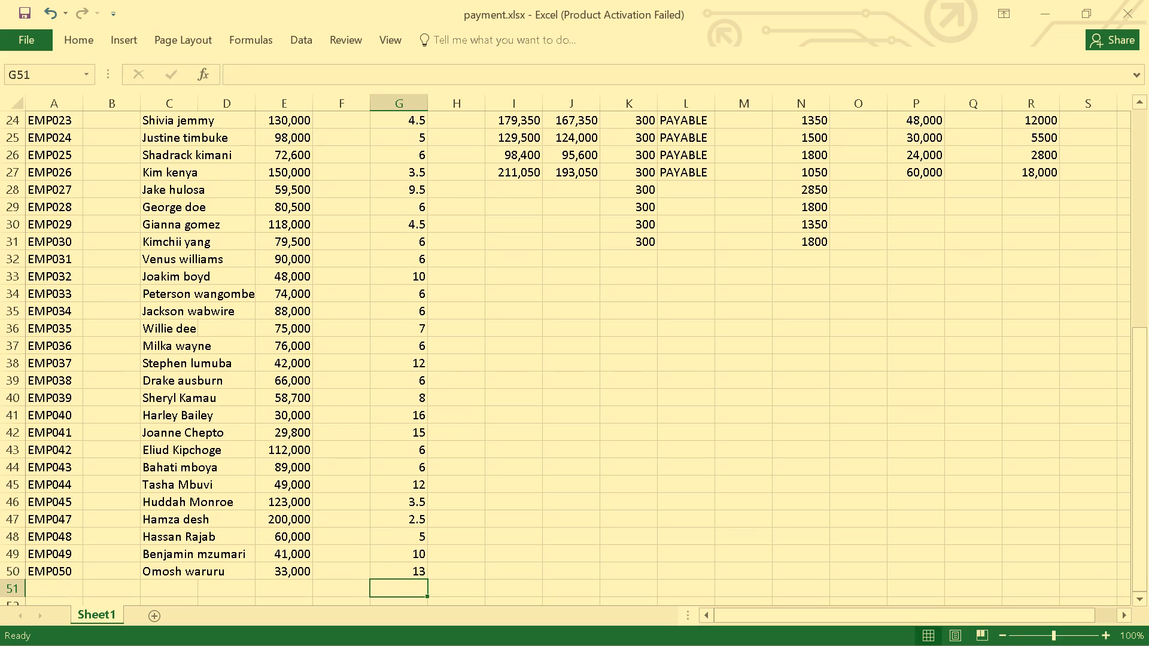
# Enter 300 in column K for EMP031 and EMP032, in cells K32 and K33.
pyautogui.scroll(2, 568, 308)
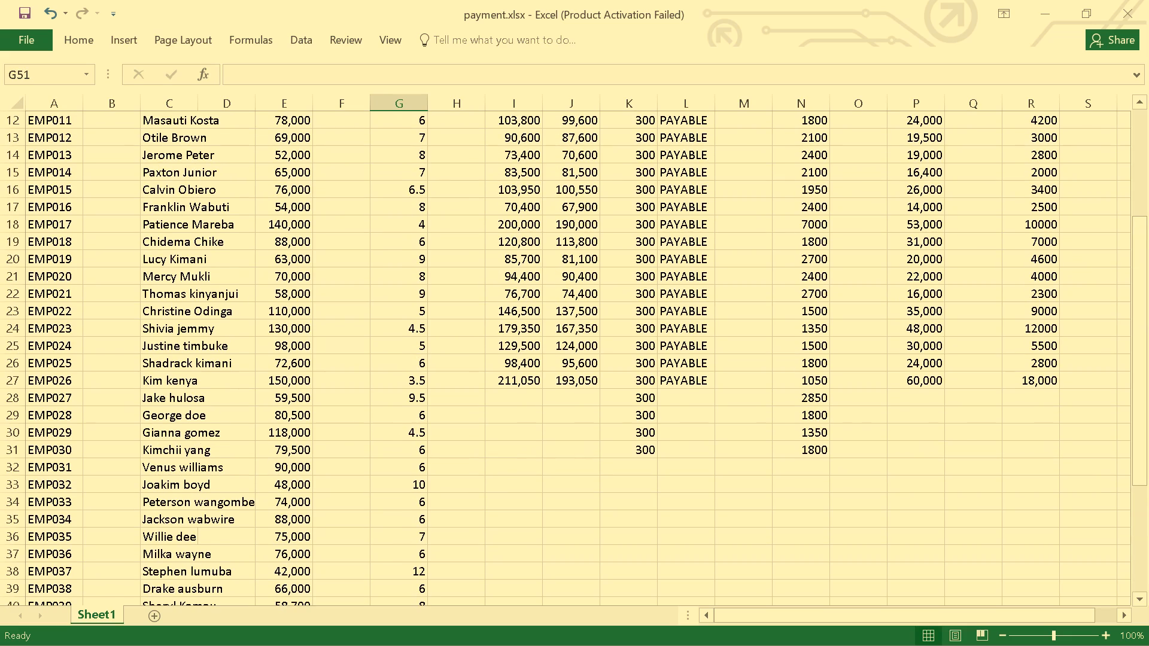
pyautogui.scroll(3, 859, 442)
pyautogui.scroll(-3, 859, 442)
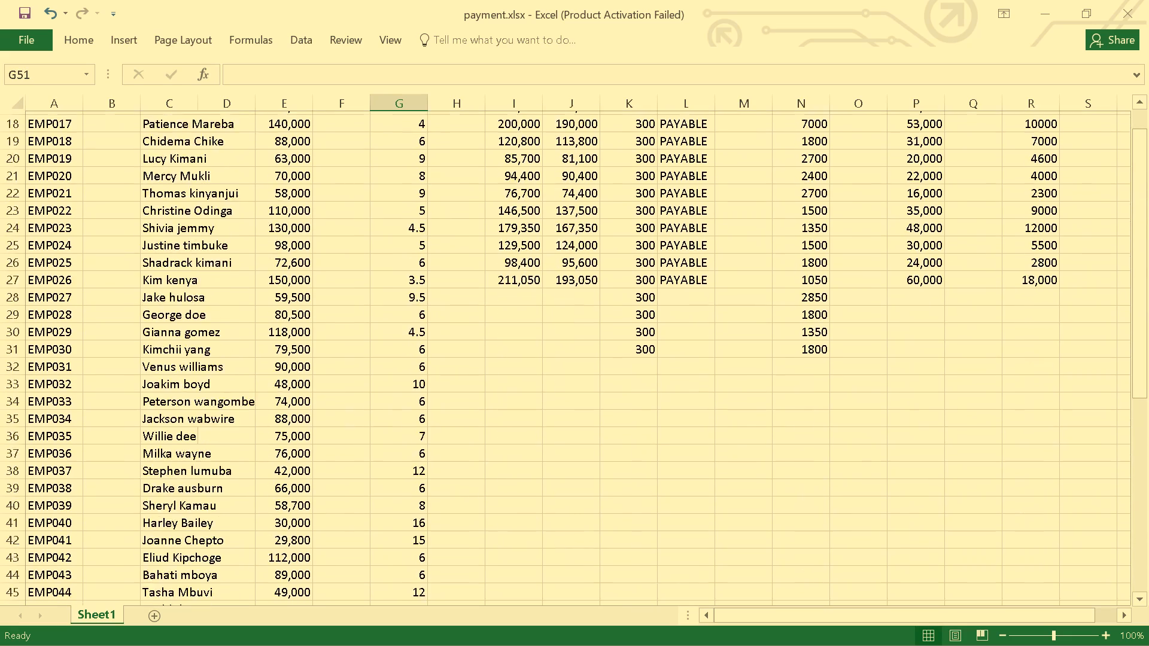
pyautogui.click(919, 260)
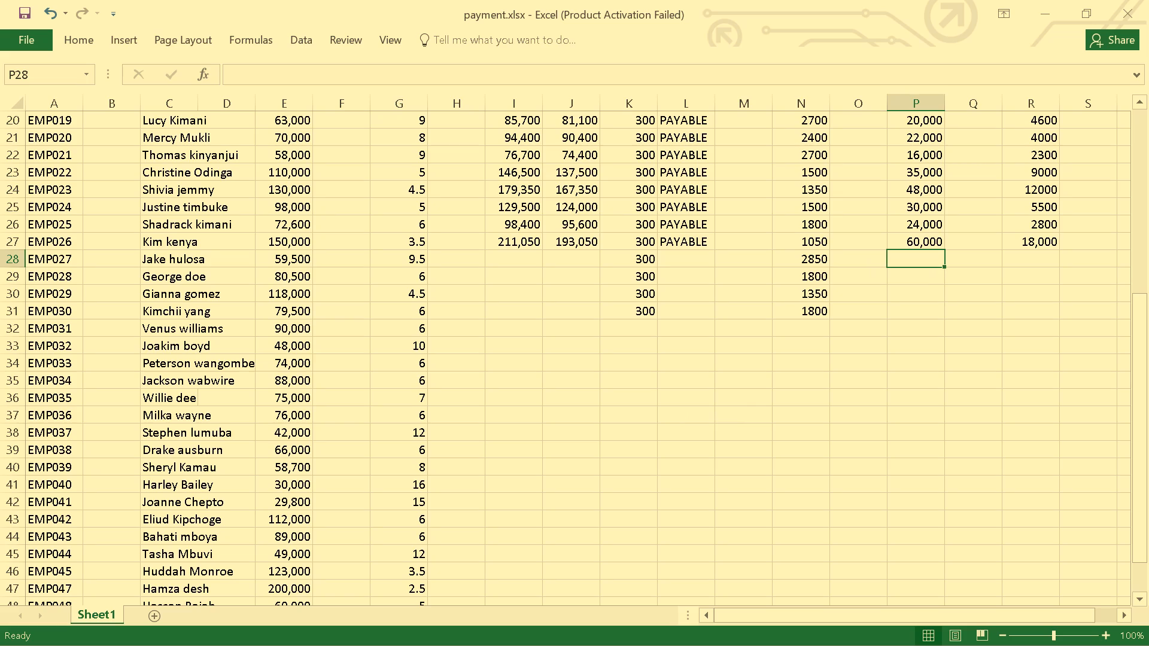
pyautogui.click(643, 327)
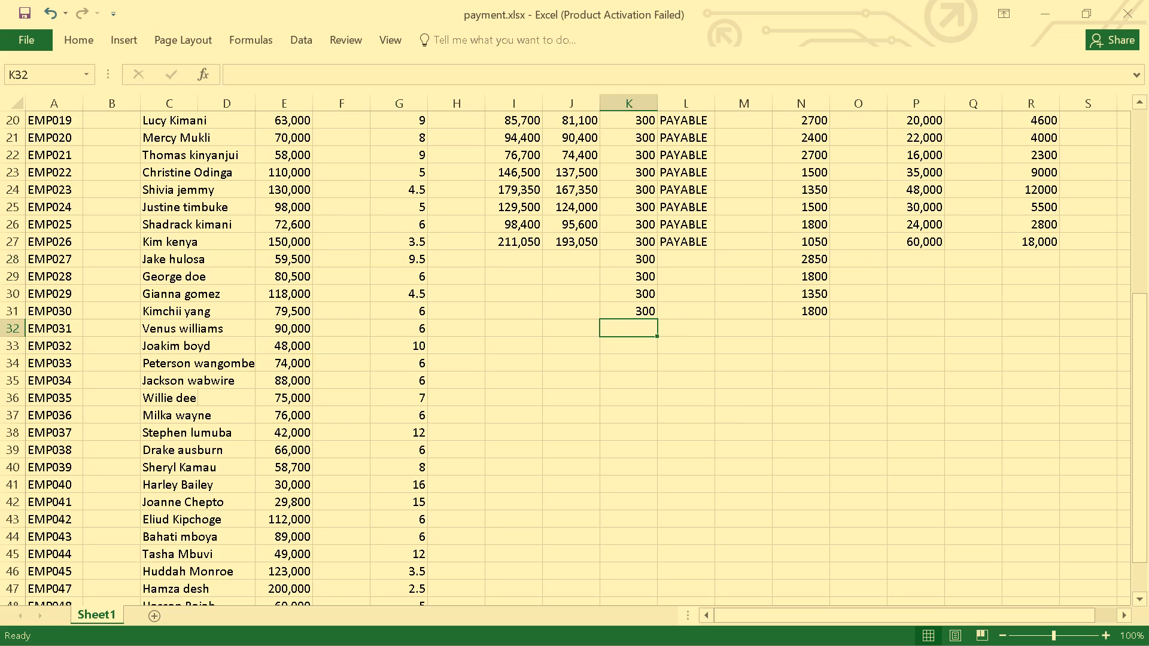
pyautogui.press('3')
pyautogui.write('00')
pyautogui.press('Return')
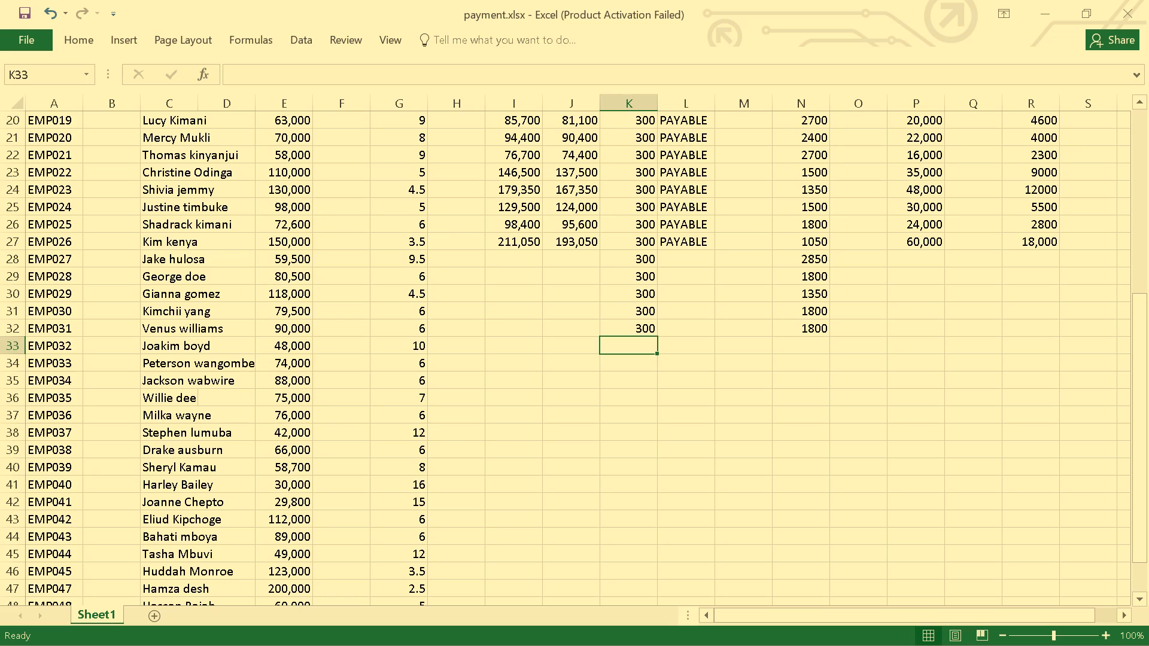
pyautogui.press('3')
pyautogui.press('0')
pyautogui.press('0')
pyautogui.press('Return')
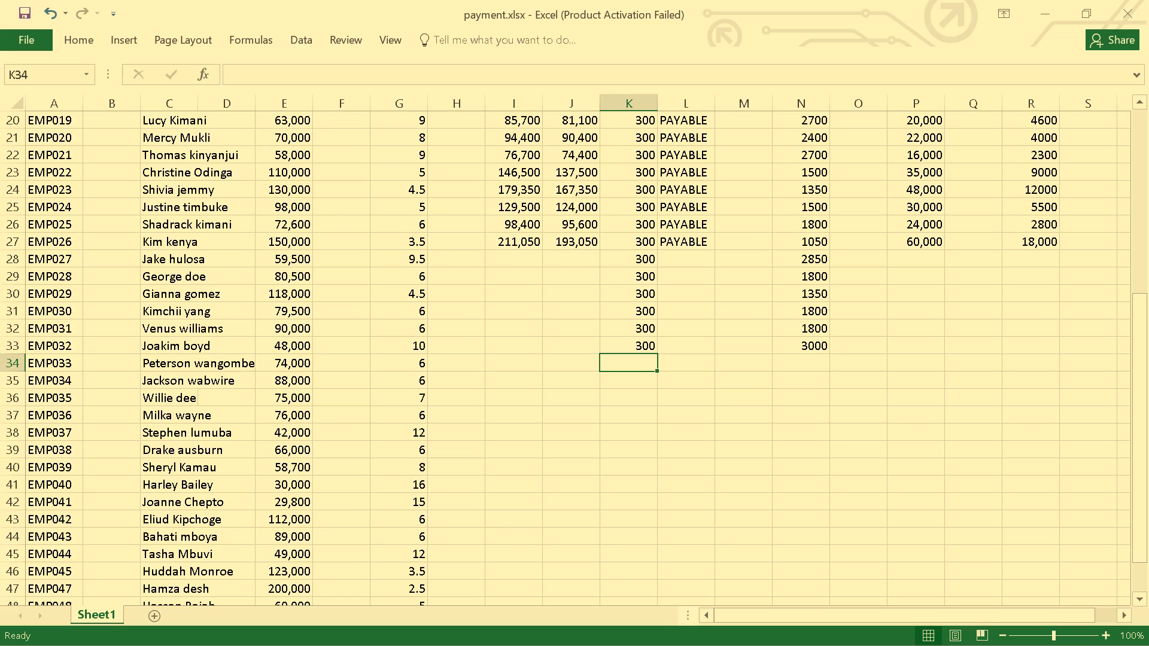
# Enter 300 in column K for EMP033 and EMP034, in cells K34 and K35.
pyautogui.press('3')
pyautogui.write('00')
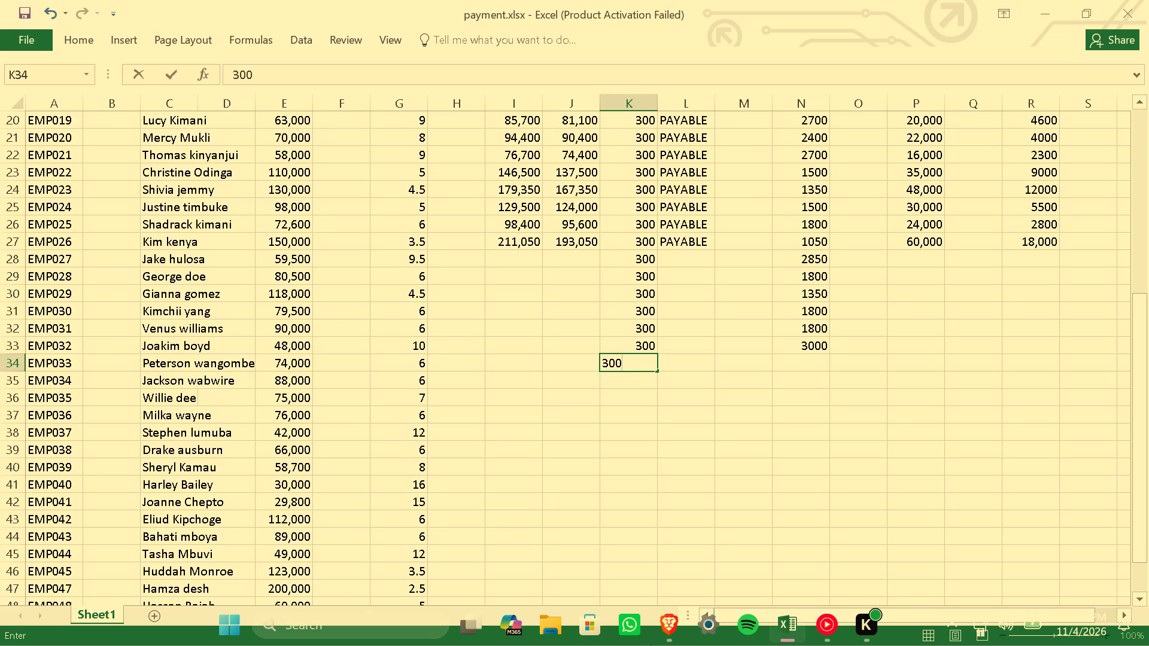
pyautogui.press('Return')
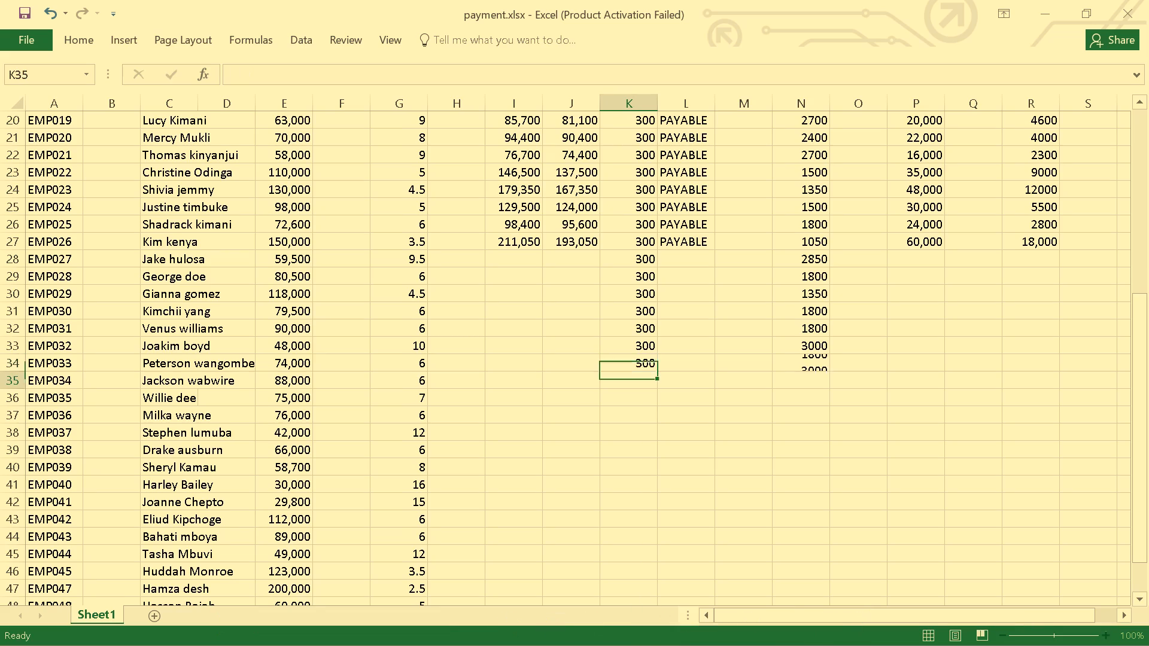
pyautogui.press('4')
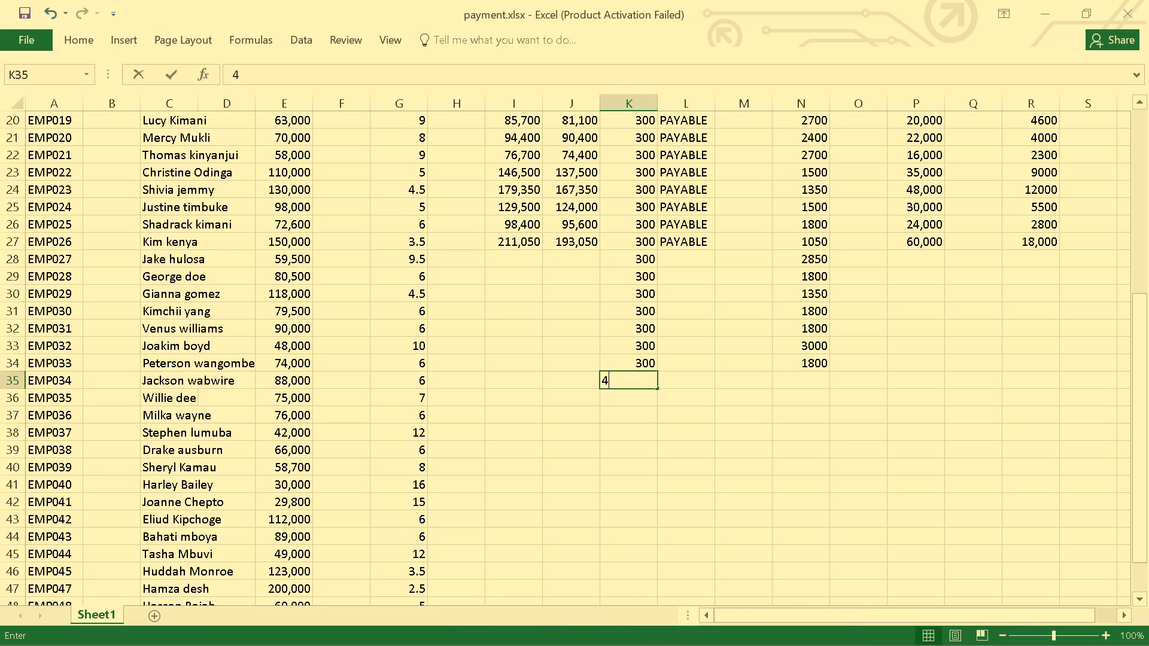
pyautogui.press('BackSpace')
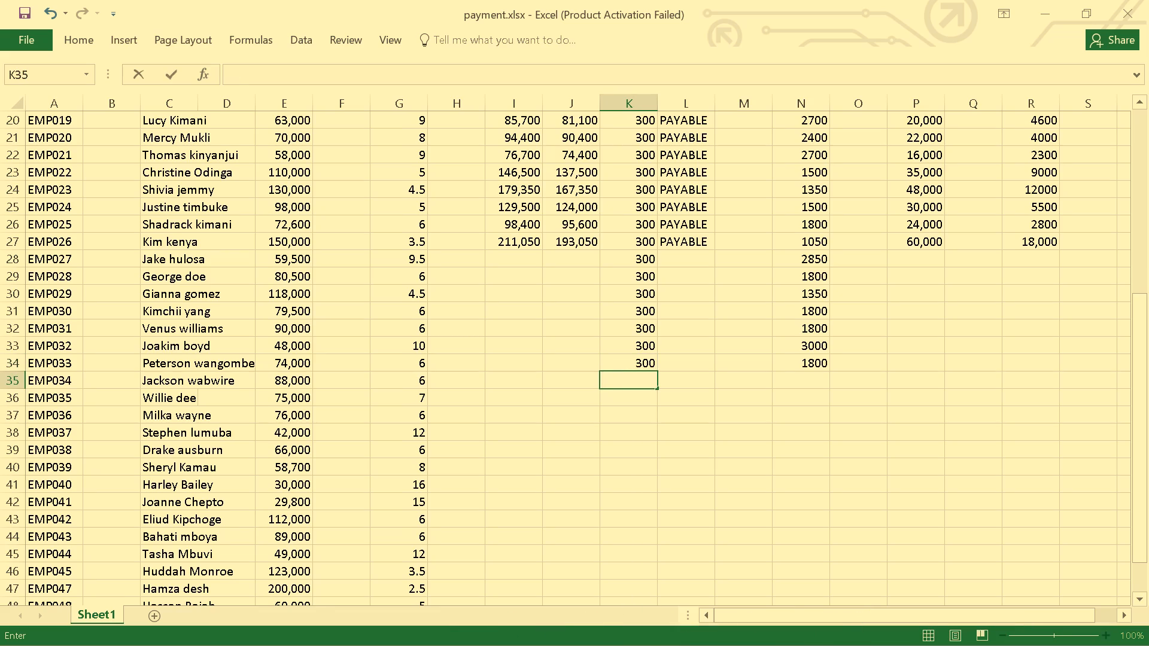
pyautogui.press('3')
pyautogui.write('00')
pyautogui.press('Return')
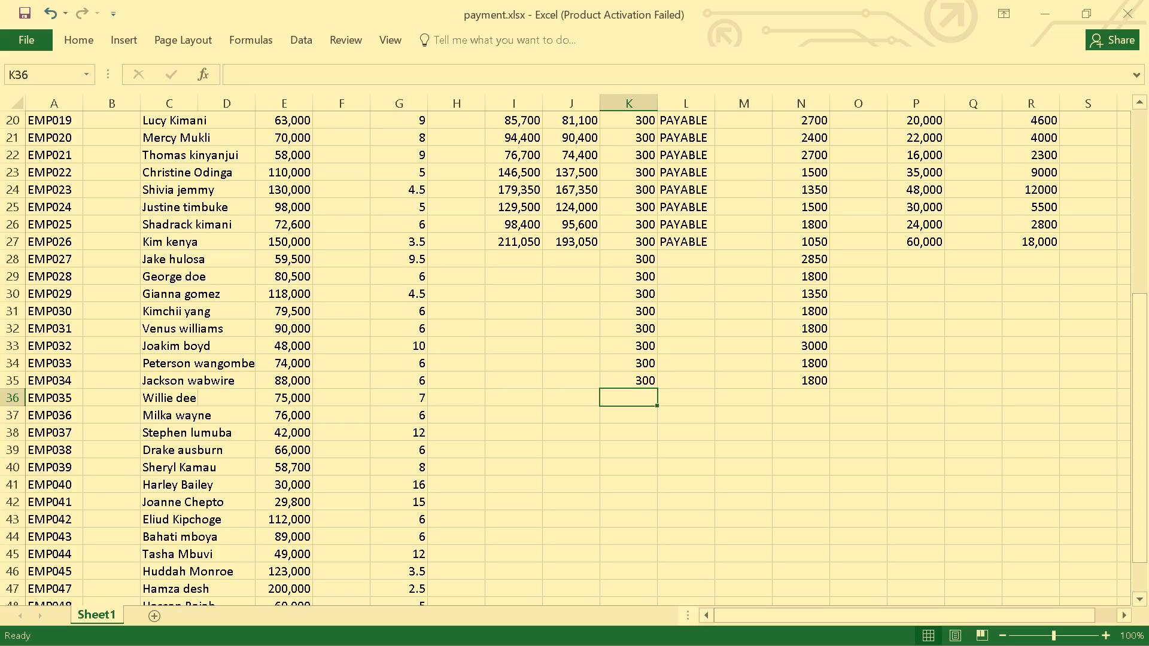
pyautogui.click(419, 382)
pyautogui.press('BackSpace')
pyautogui.press('5')
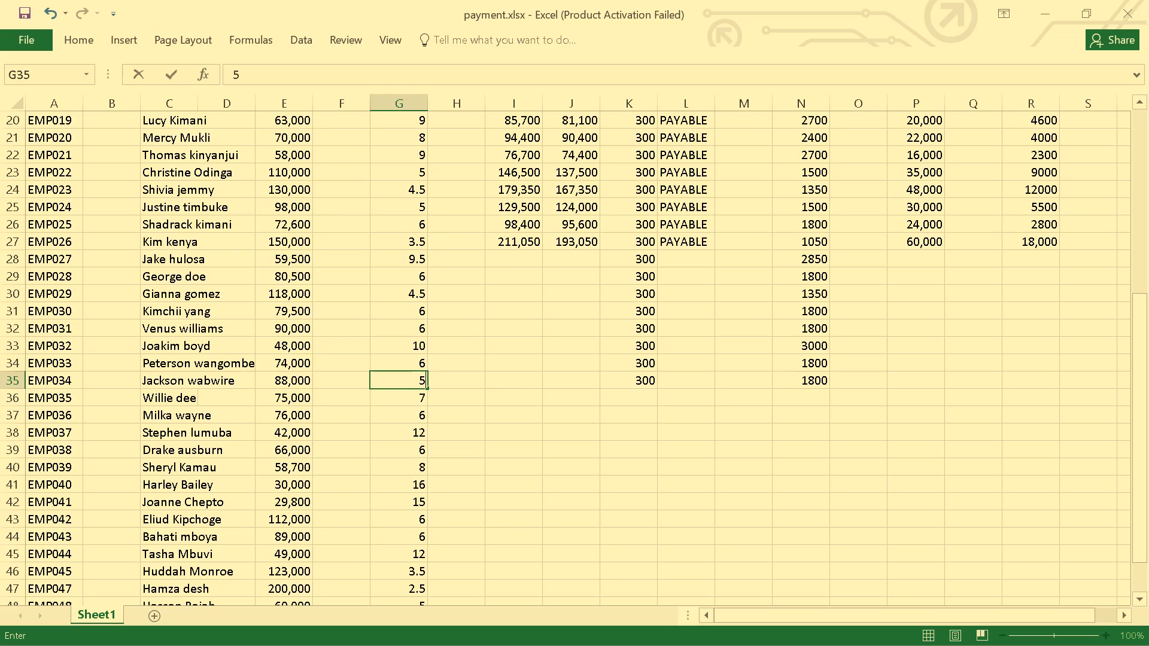
pyautogui.press('Return')
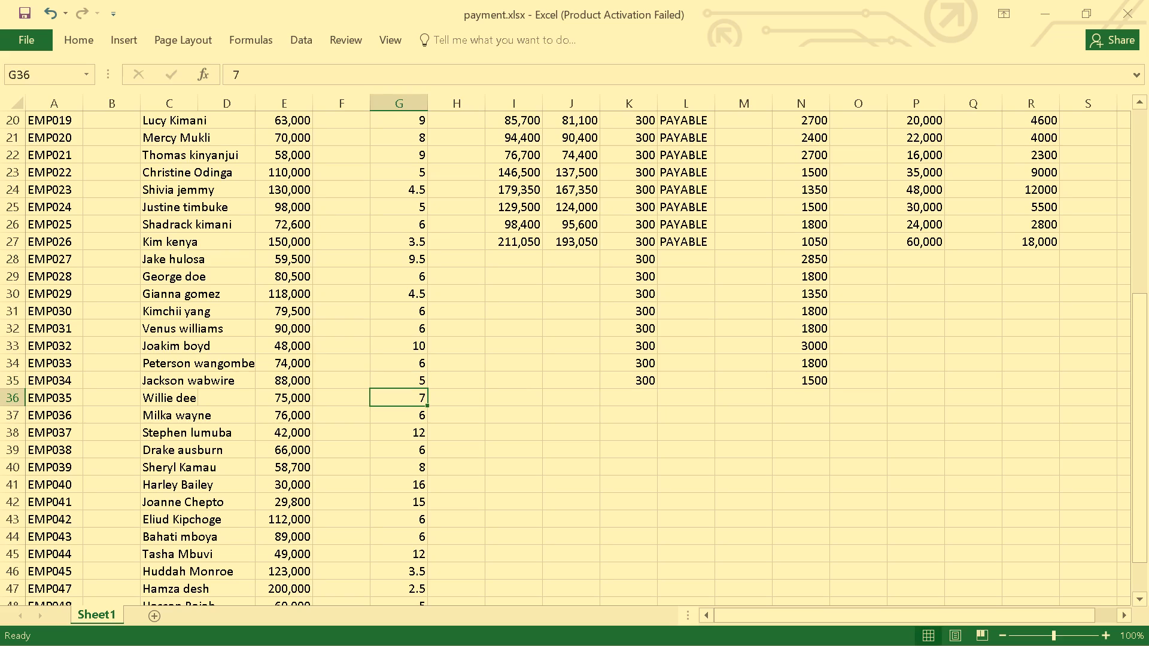
# Change the column G value for EMP035 in cell G36 to 6.
pyautogui.click(637, 396)
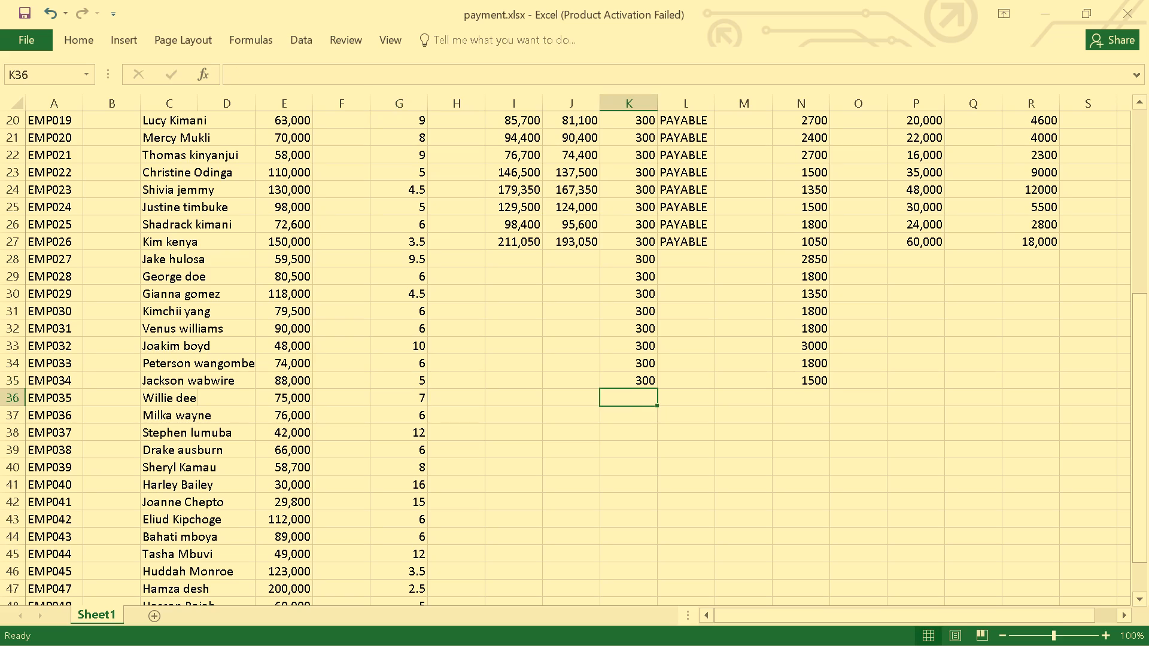
pyautogui.click(414, 397)
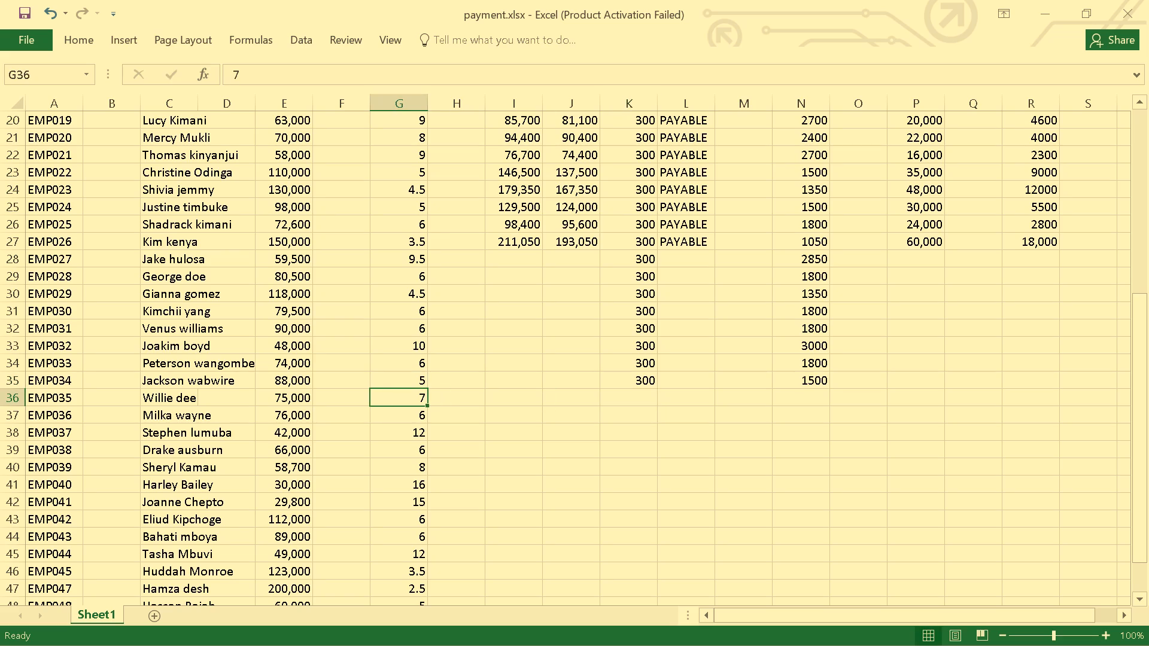
pyautogui.press('BackSpace')
pyautogui.press('6')
pyautogui.press('Return')
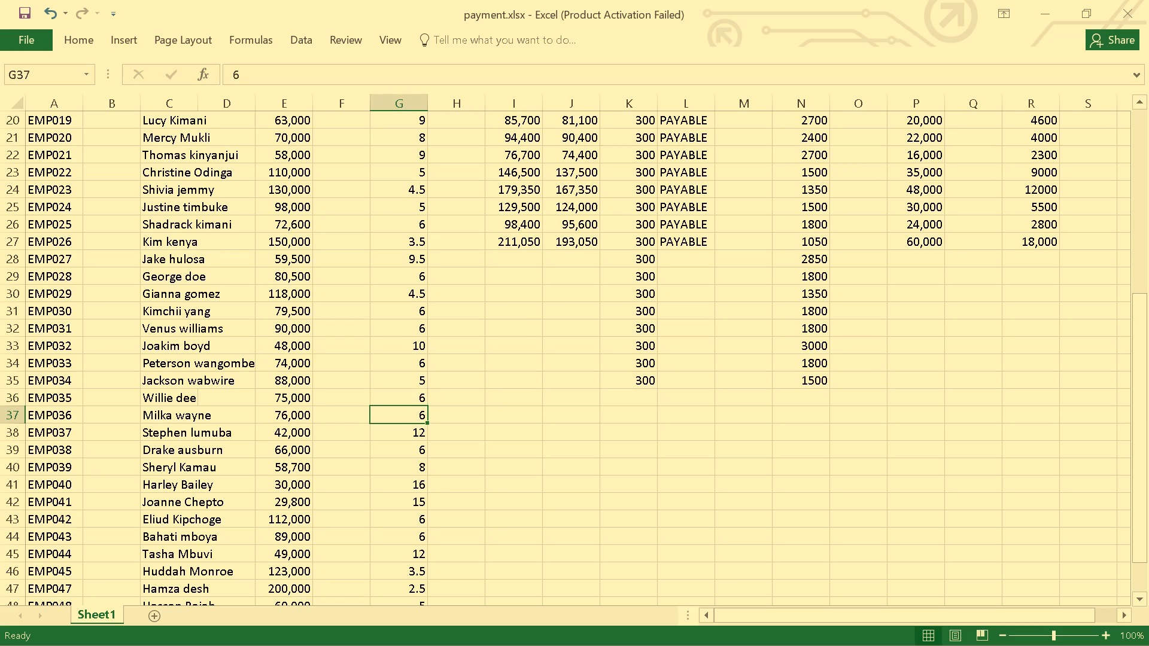
# Enter 300 in column K for EMP035, EMP036 and EMP037, in cells K36 to K38.
pyautogui.click(648, 403)
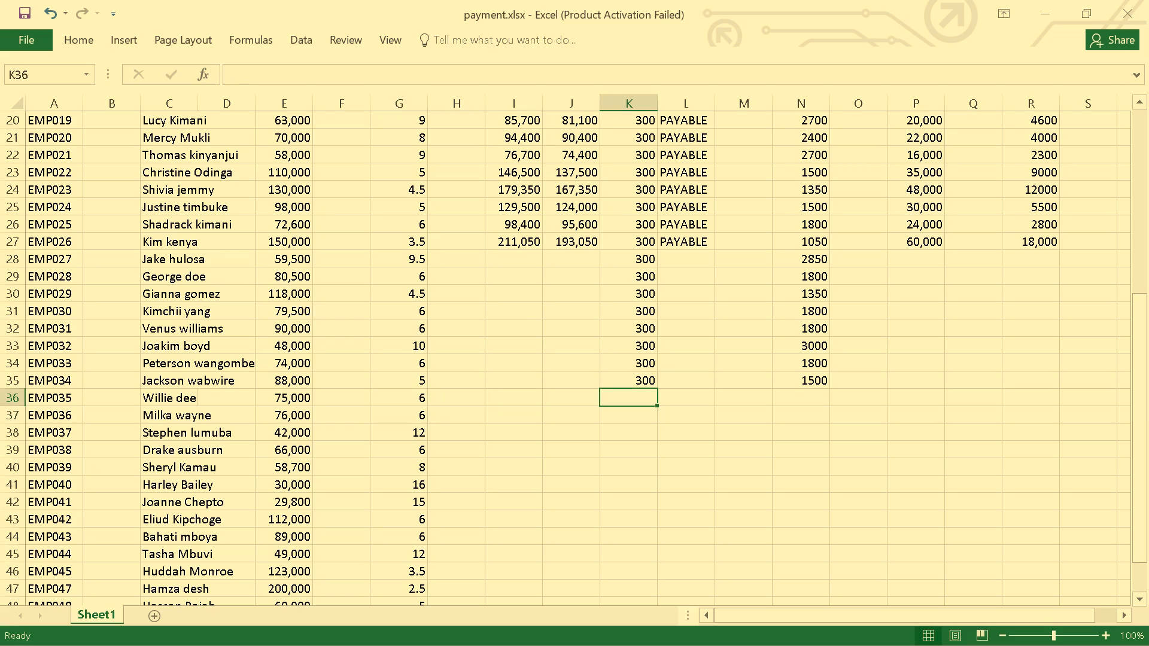
pyautogui.write('300')
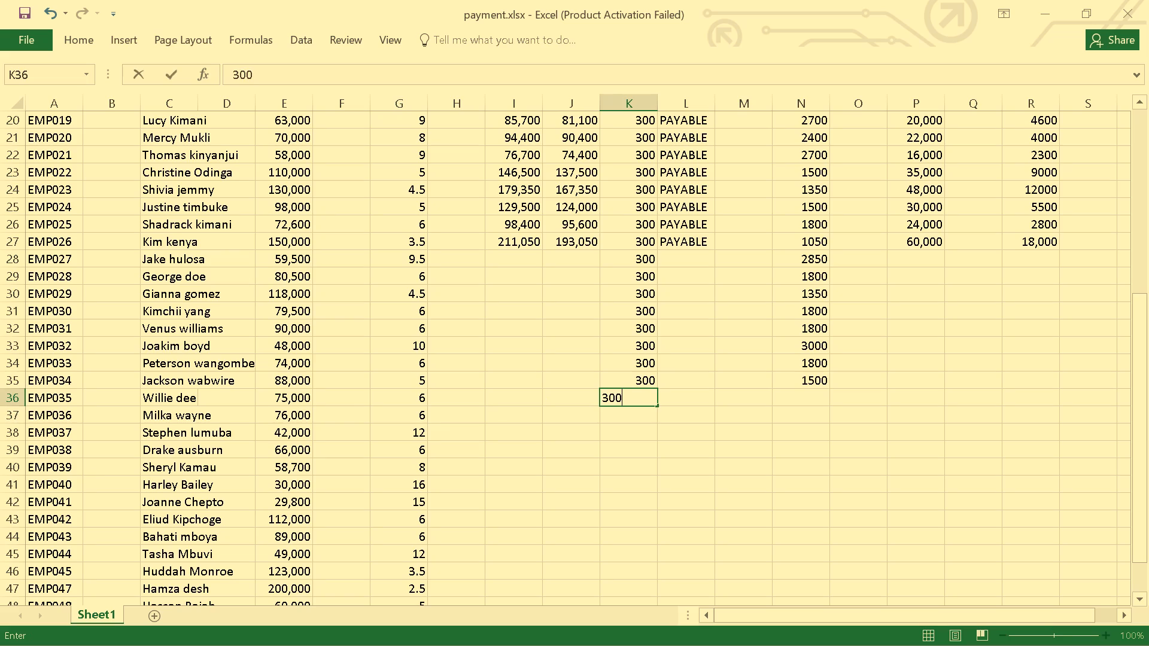
pyautogui.press('Return')
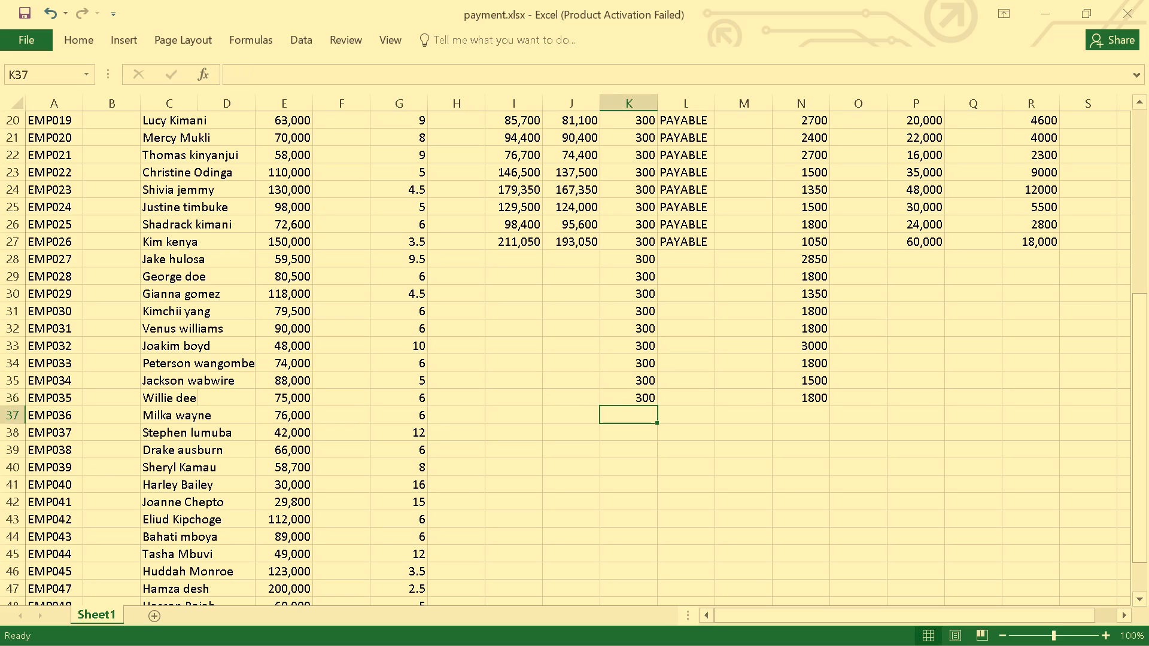
pyautogui.write('300')
pyautogui.press('Return')
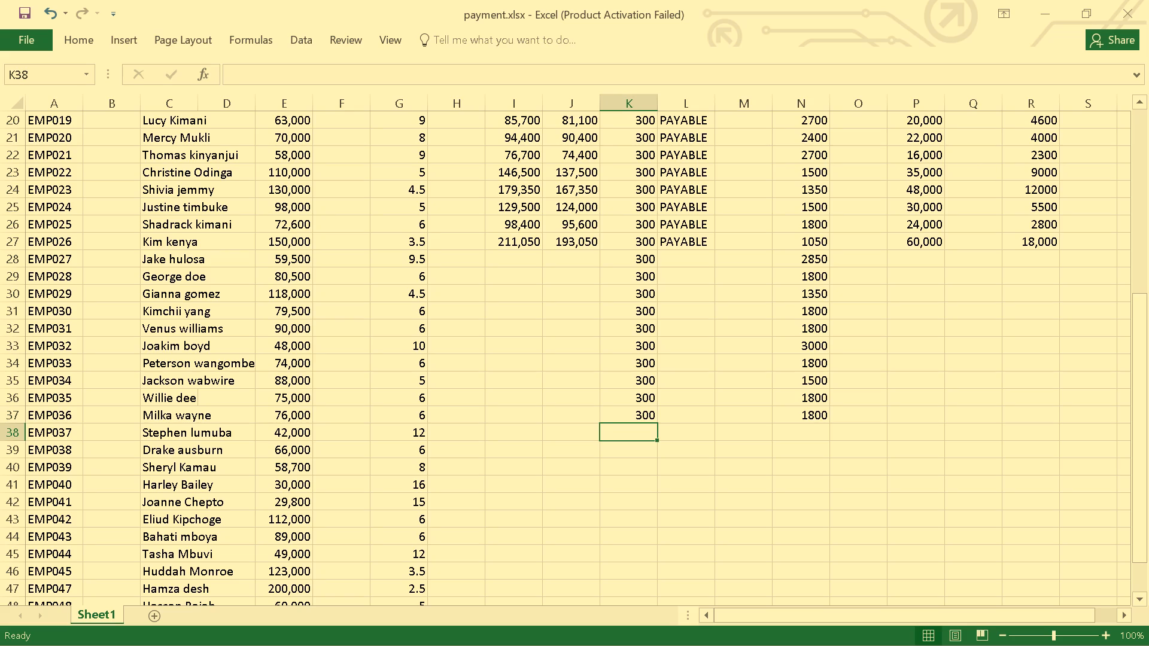
pyautogui.press('3')
pyautogui.write('00')
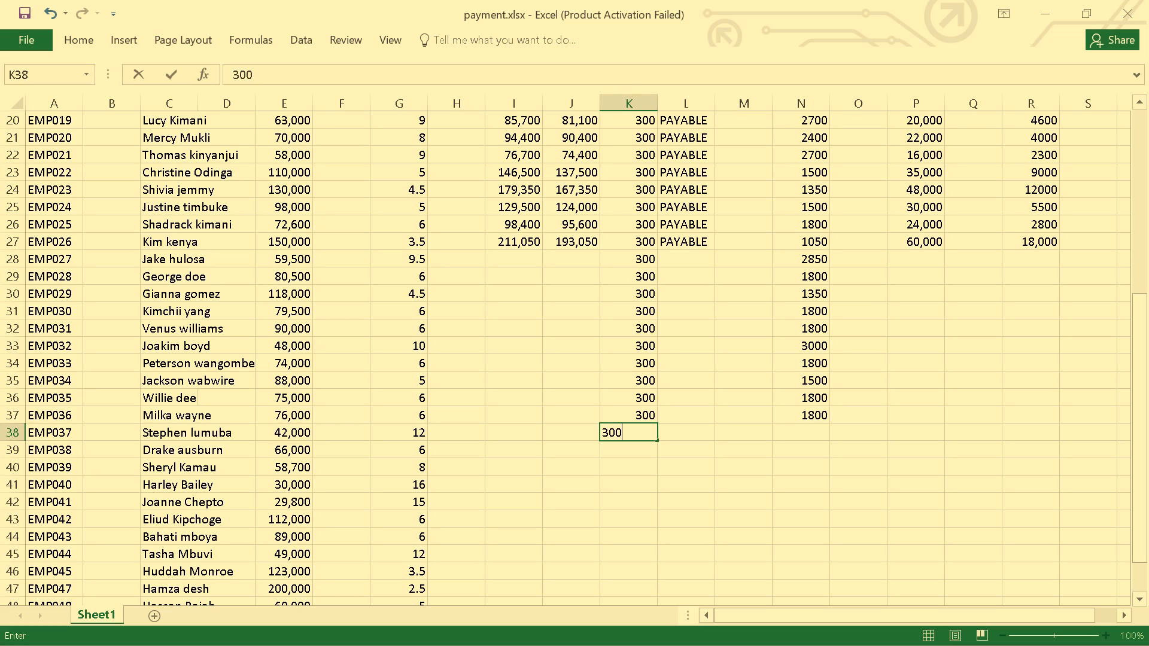
pyautogui.press('Return')
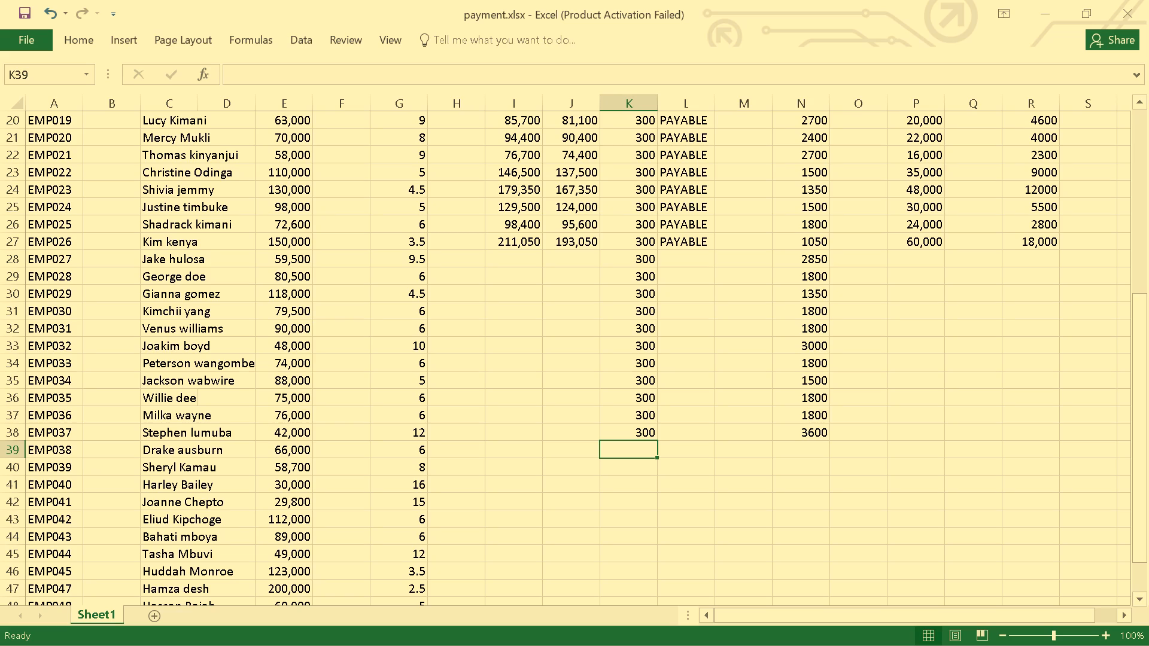
# Enter 300 in column K for EMP038 to EMP041, in cells K39 to K42.
pyautogui.press('3')
pyautogui.write('00')
pyautogui.press('Return')
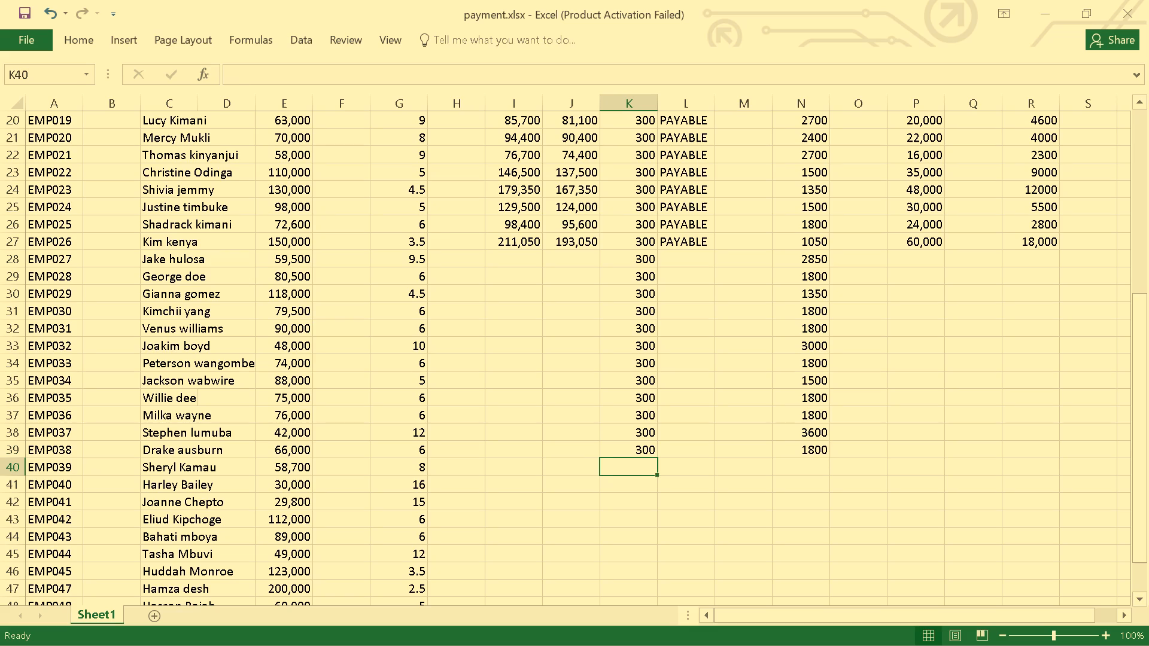
pyautogui.write('300')
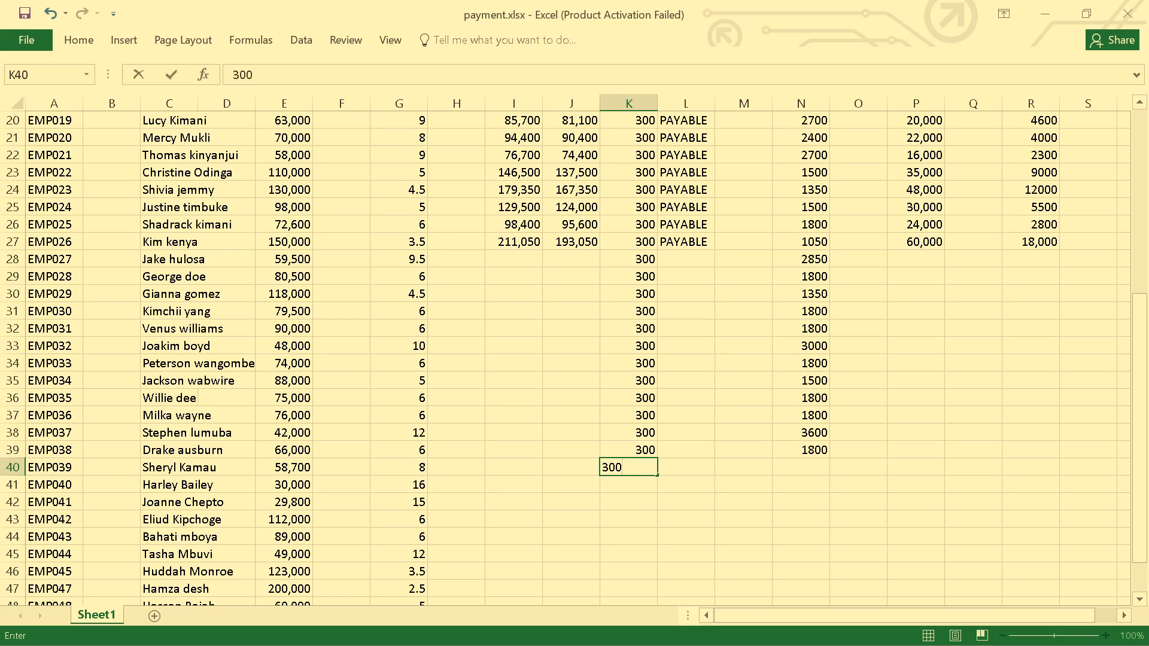
pyautogui.press('Return')
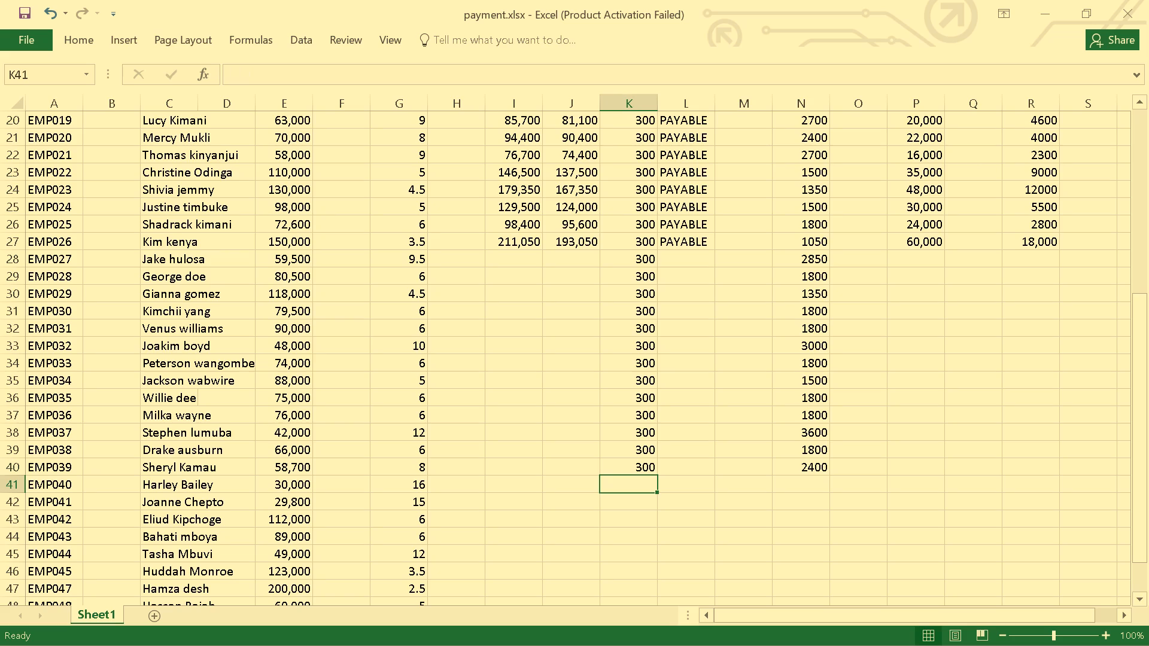
pyautogui.write('300')
pyautogui.press('Return')
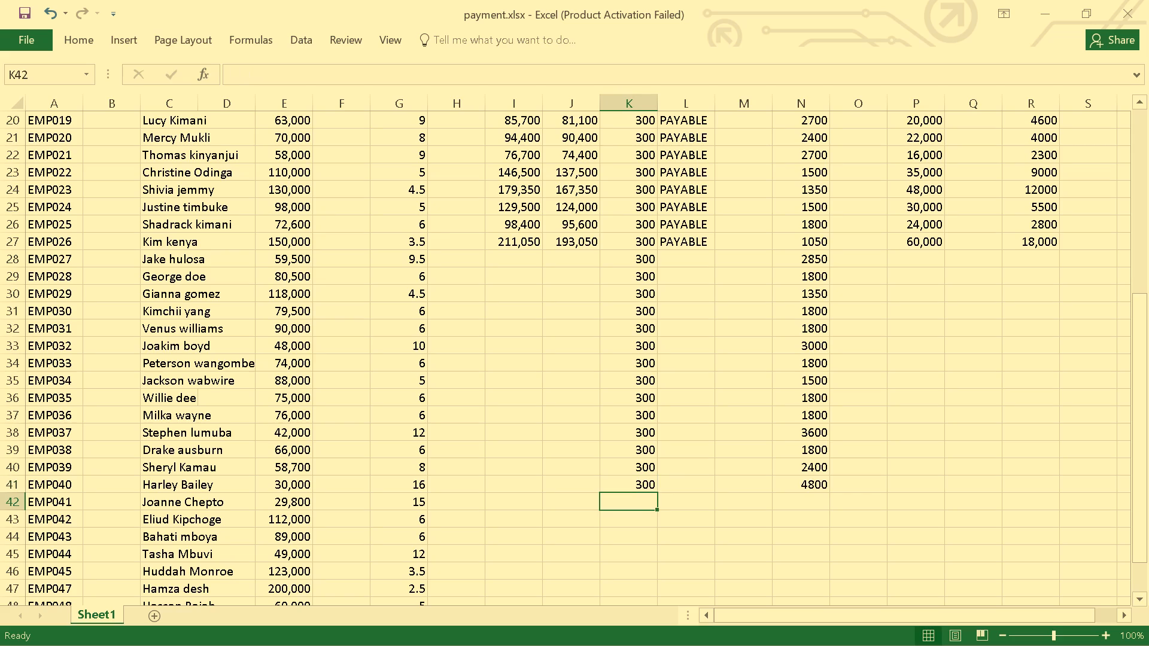
pyautogui.write('300')
pyautogui.press('Return')
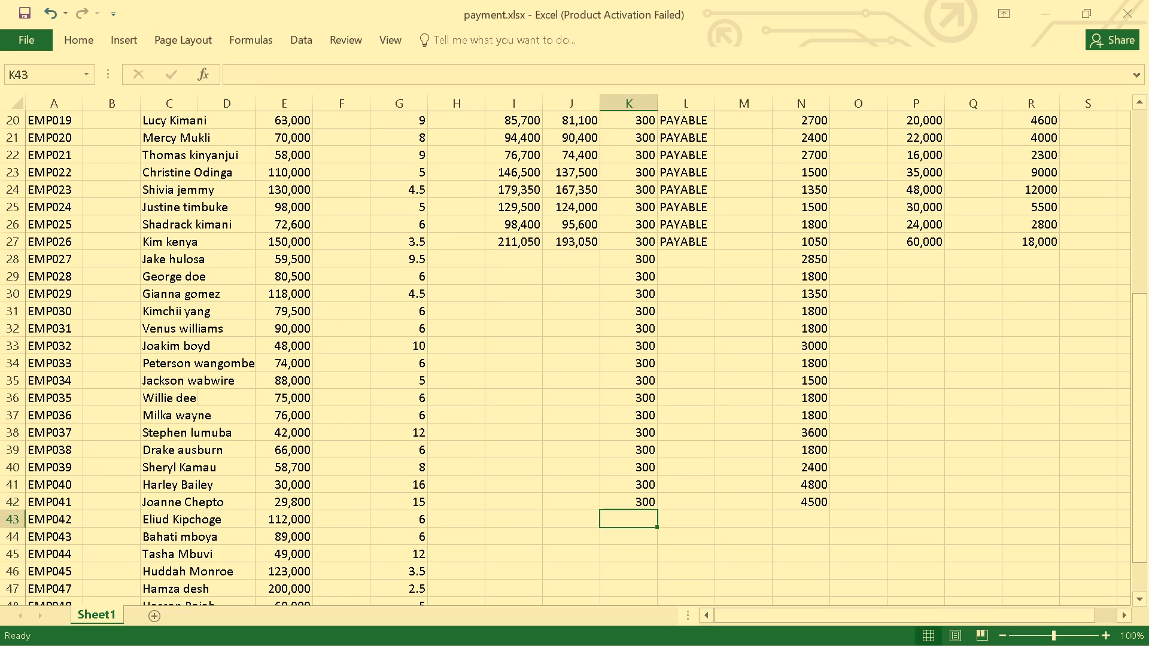
# Continue the column K entries for the remaining employees from EMP042 to EMP050, starting in cell K43.
pyautogui.scroll(-2, 648, 403)
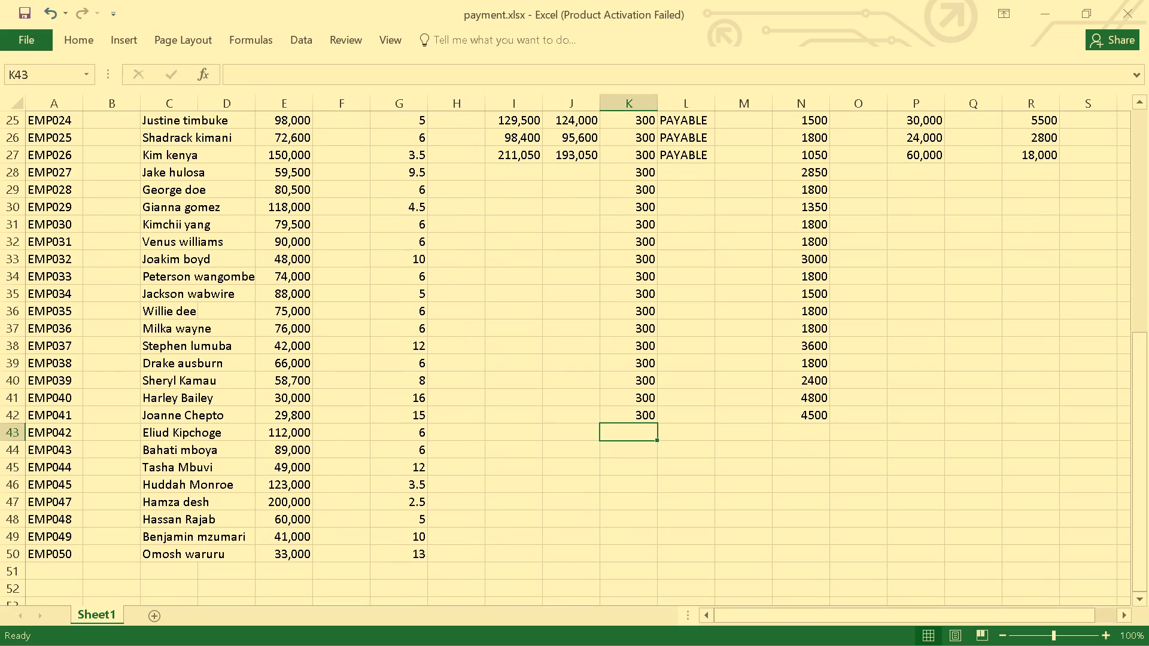
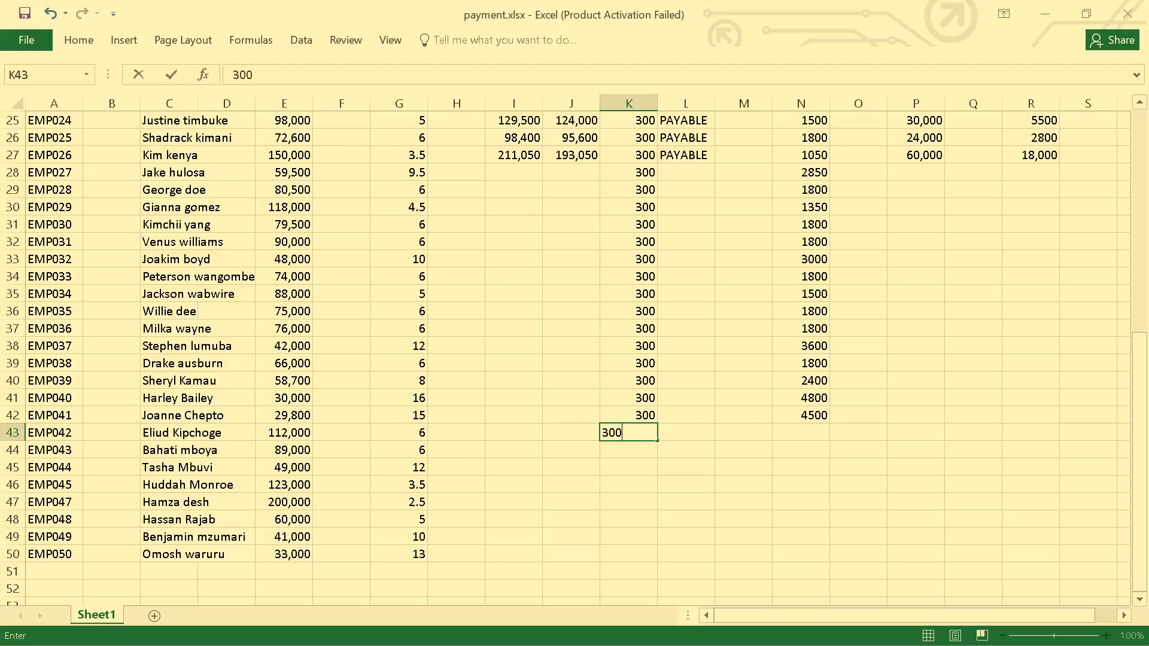
# Enter 300 as the Rate/Hr for EMP042 to EMP045, in cells K43 to K46.
pyautogui.press('Return')
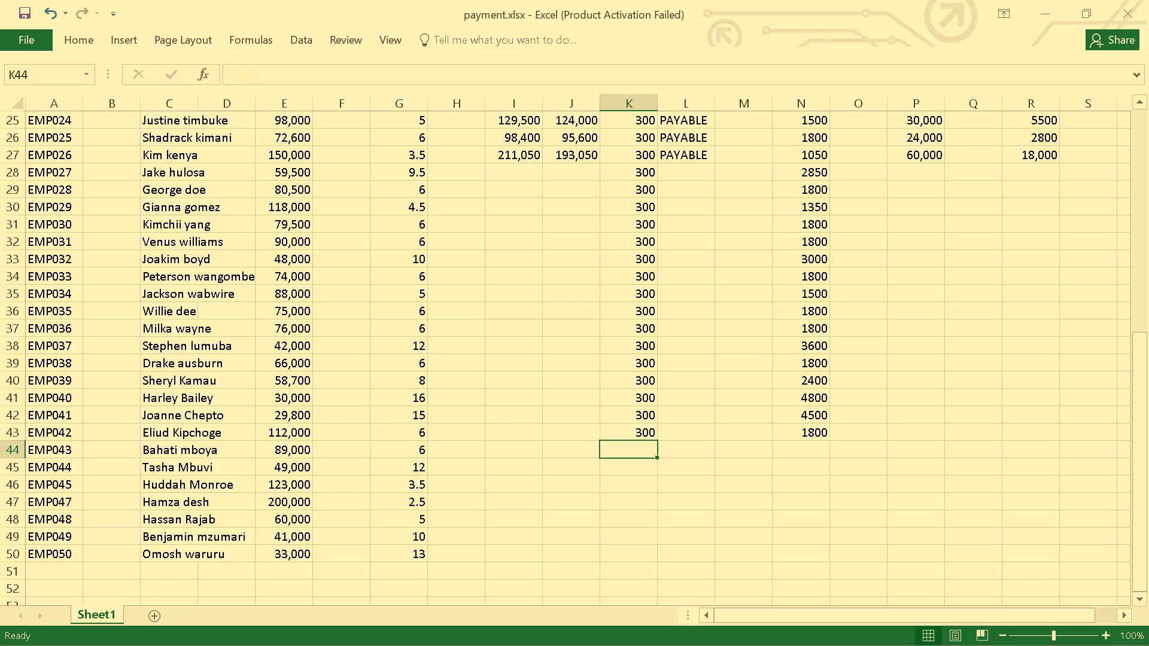
pyautogui.write('300')
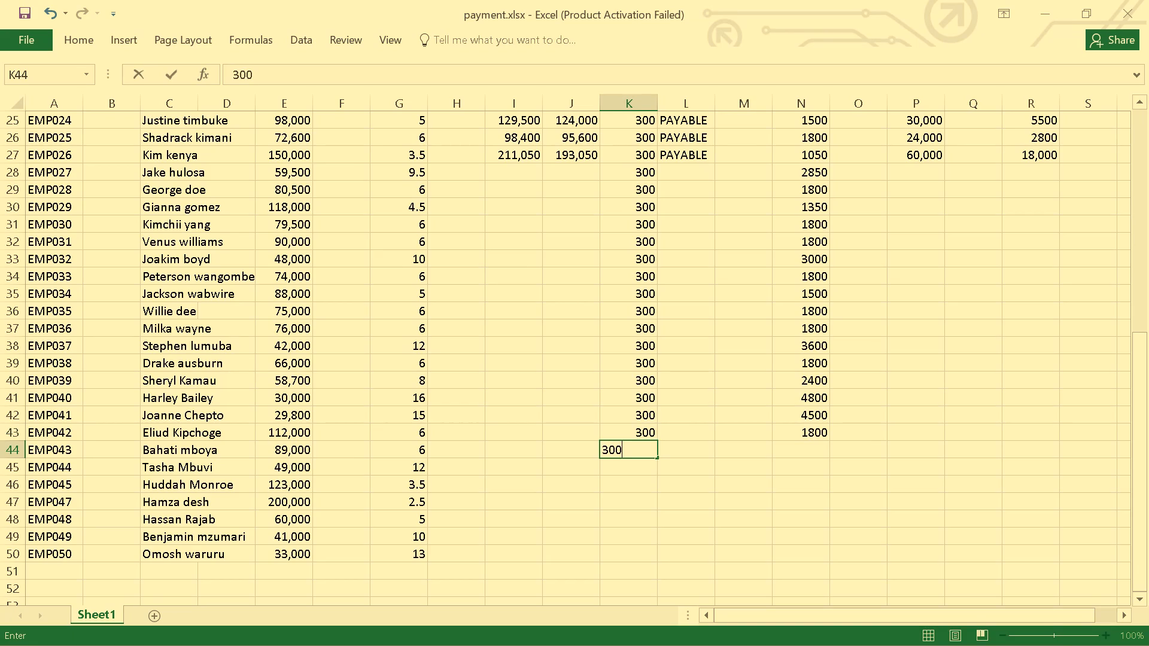
pyautogui.press('Return')
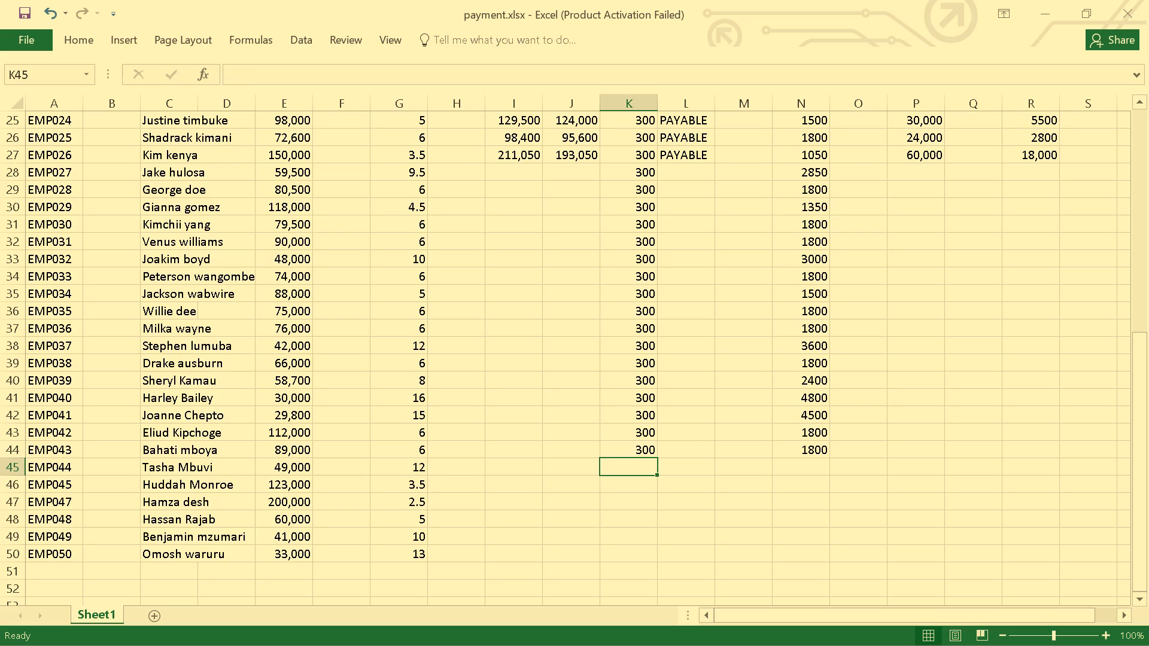
pyautogui.press('3')
pyautogui.write('00')
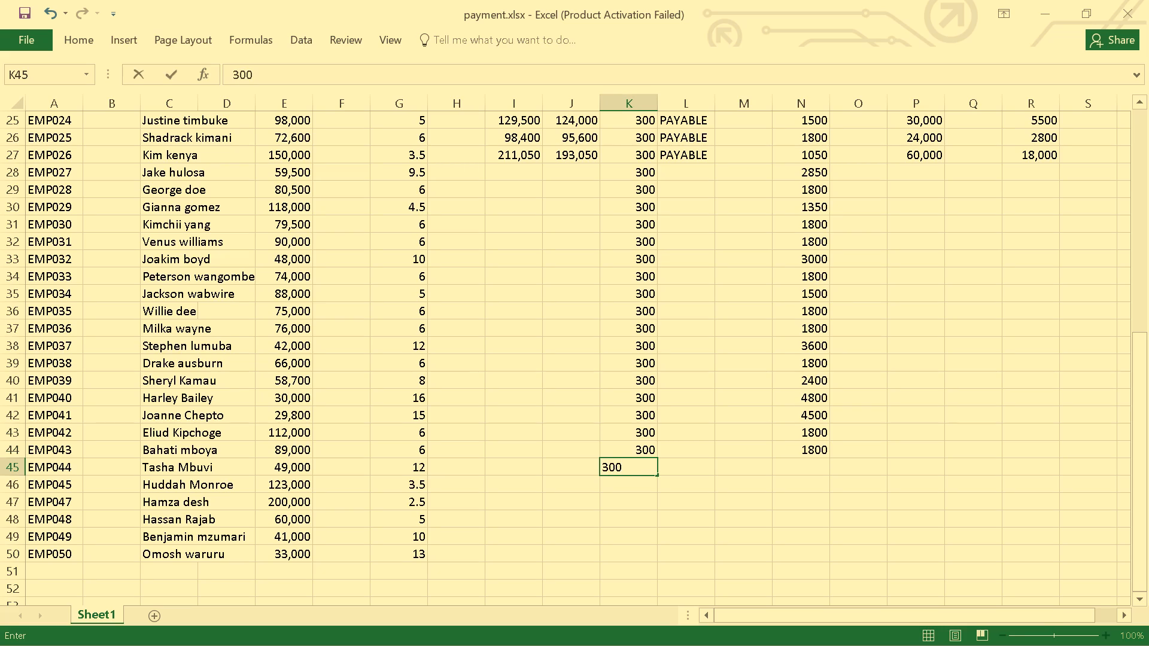
pyautogui.press('Return')
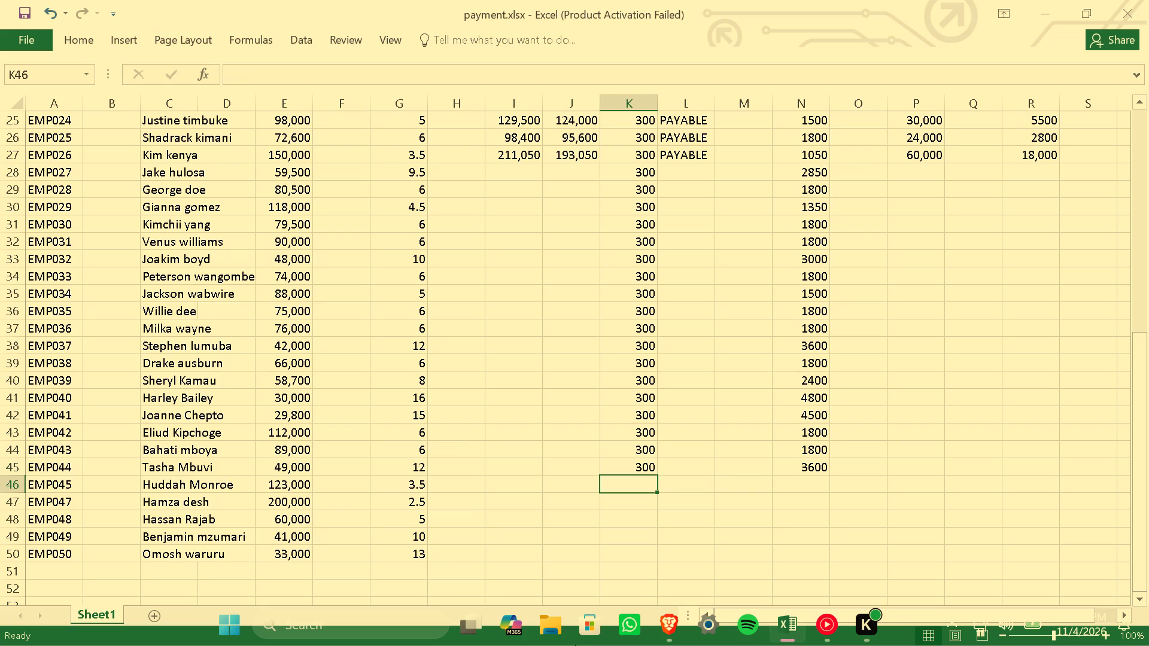
pyautogui.click(643, 467)
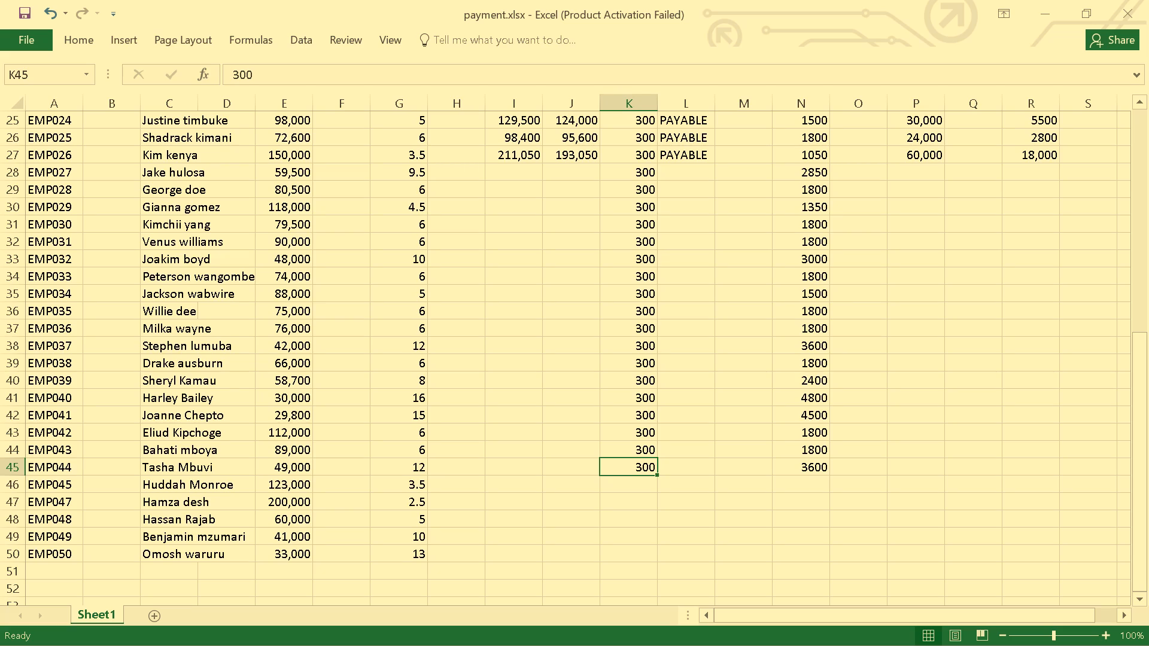
pyautogui.press('Down')
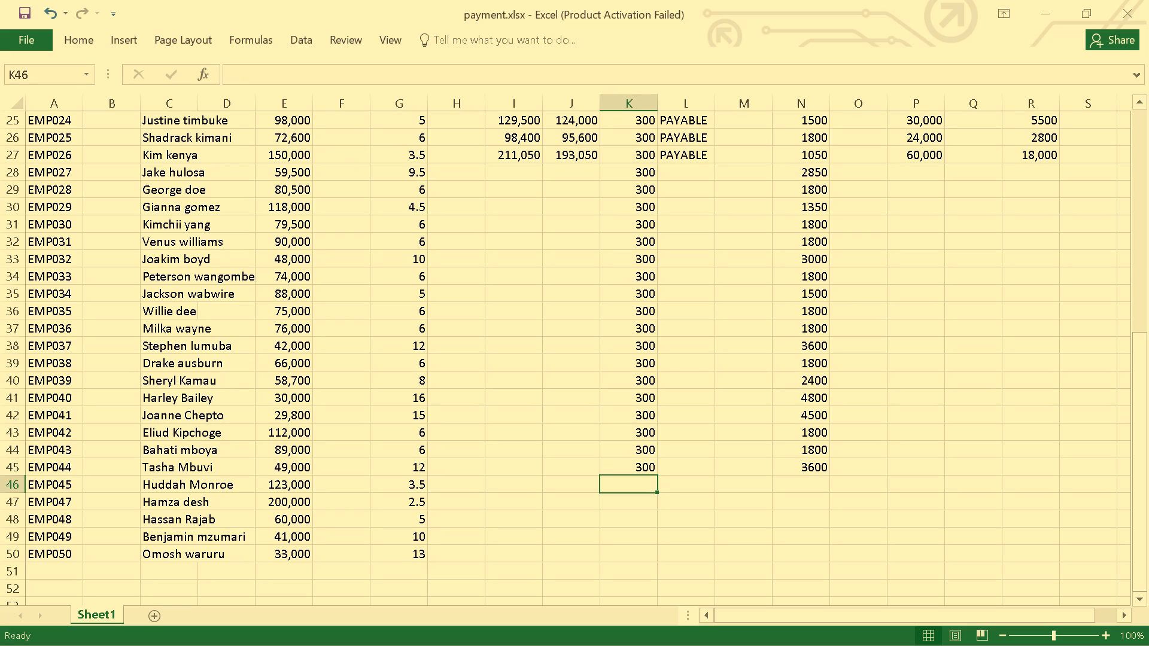
pyautogui.write('300')
pyautogui.press('Return')
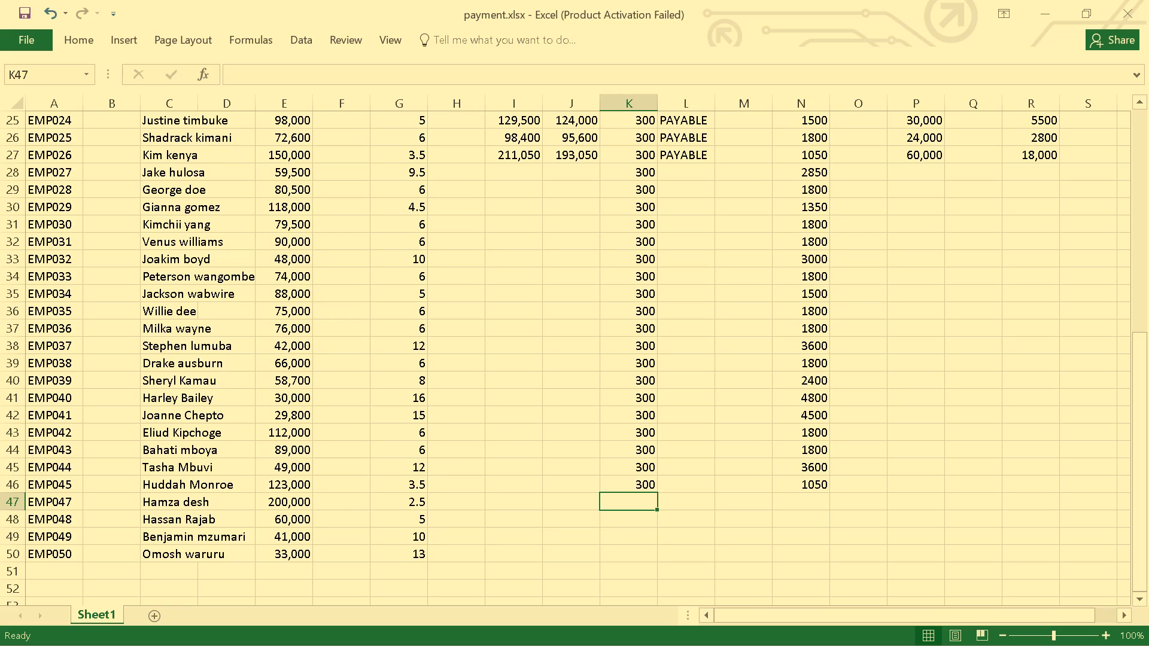
# Enter 300 as the Rate/Hr for EMP047 to EMP050, in cells K47 to K50.
pyautogui.press('3')
pyautogui.write('00')
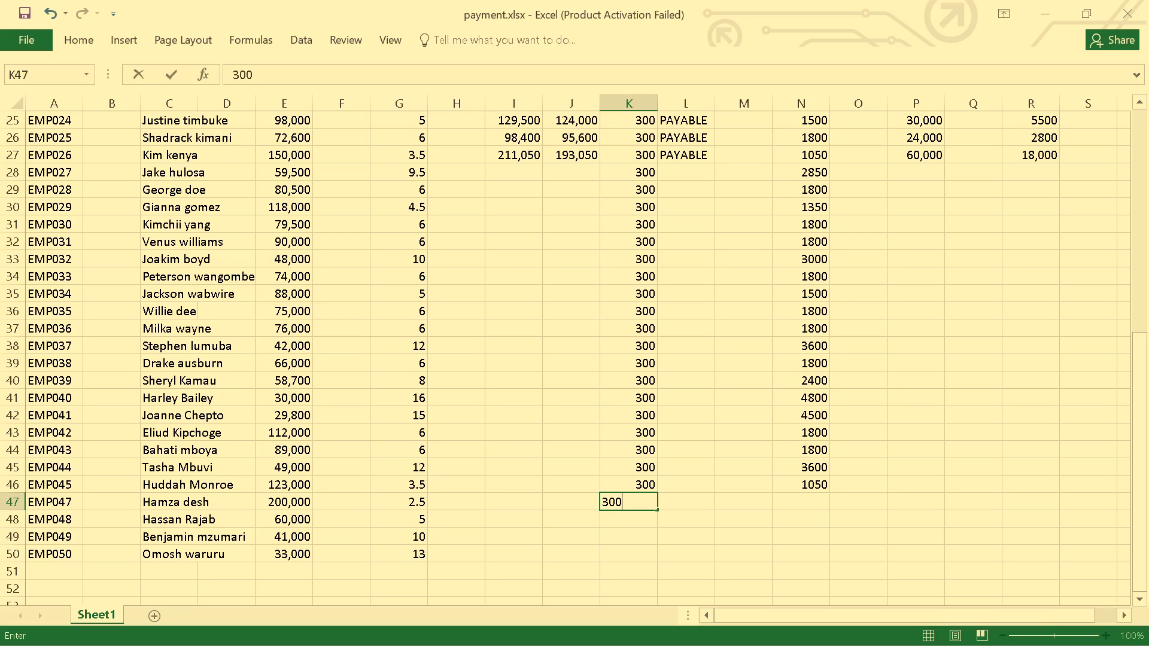
pyautogui.press('Return')
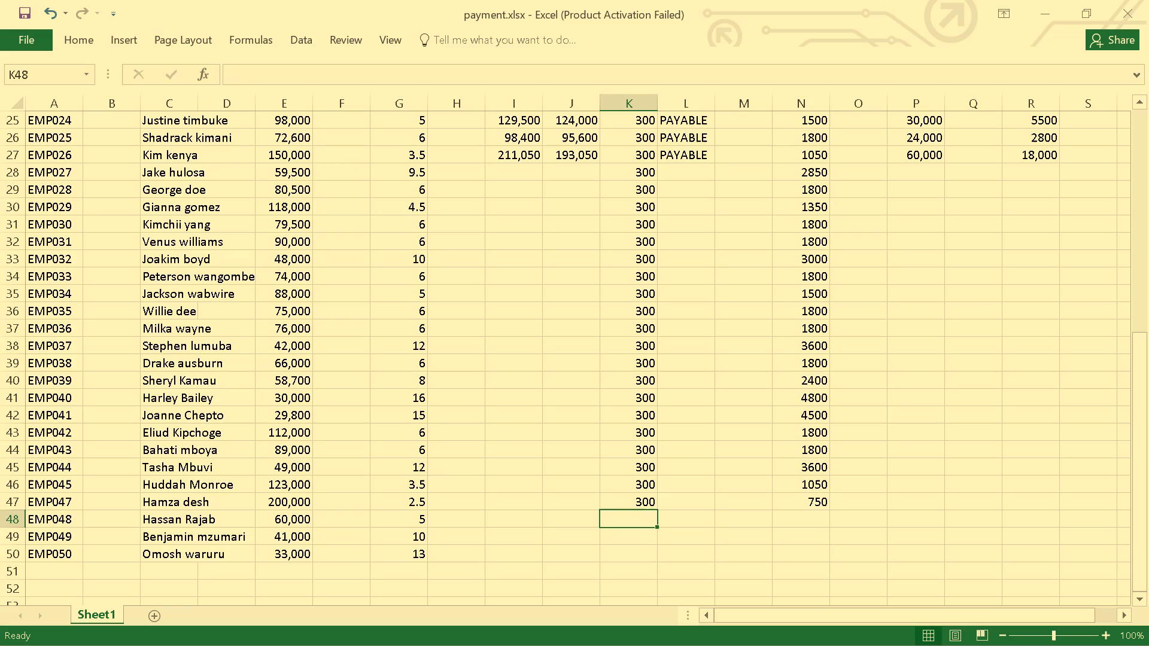
pyautogui.press('3')
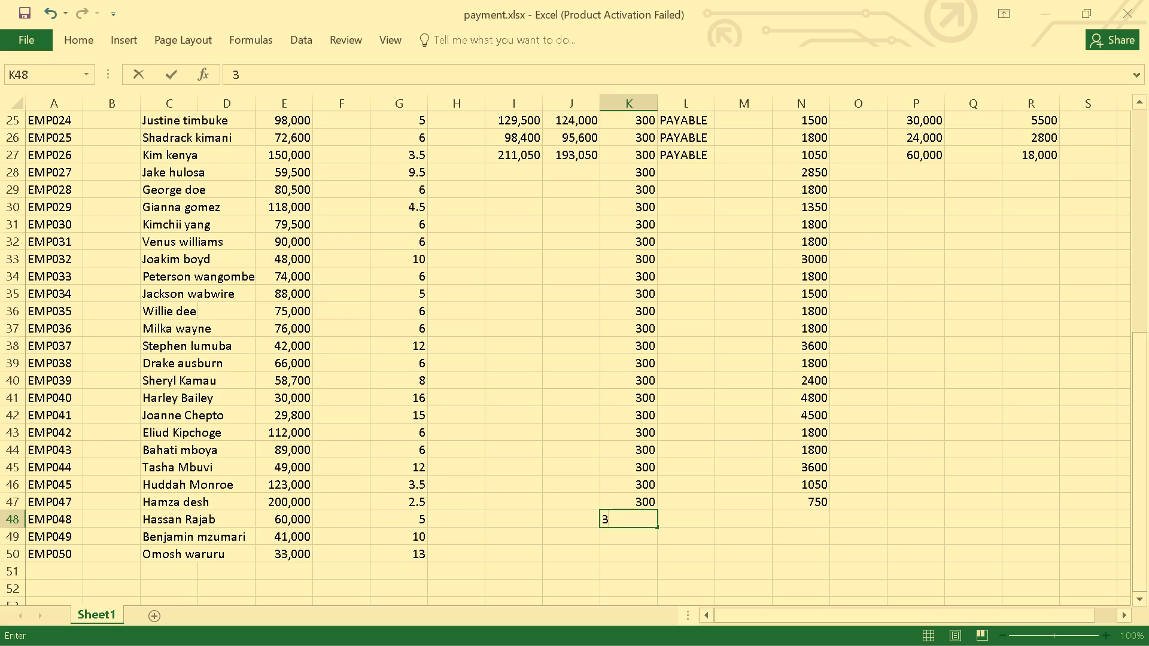
pyautogui.write('00')
pyautogui.press('Return')
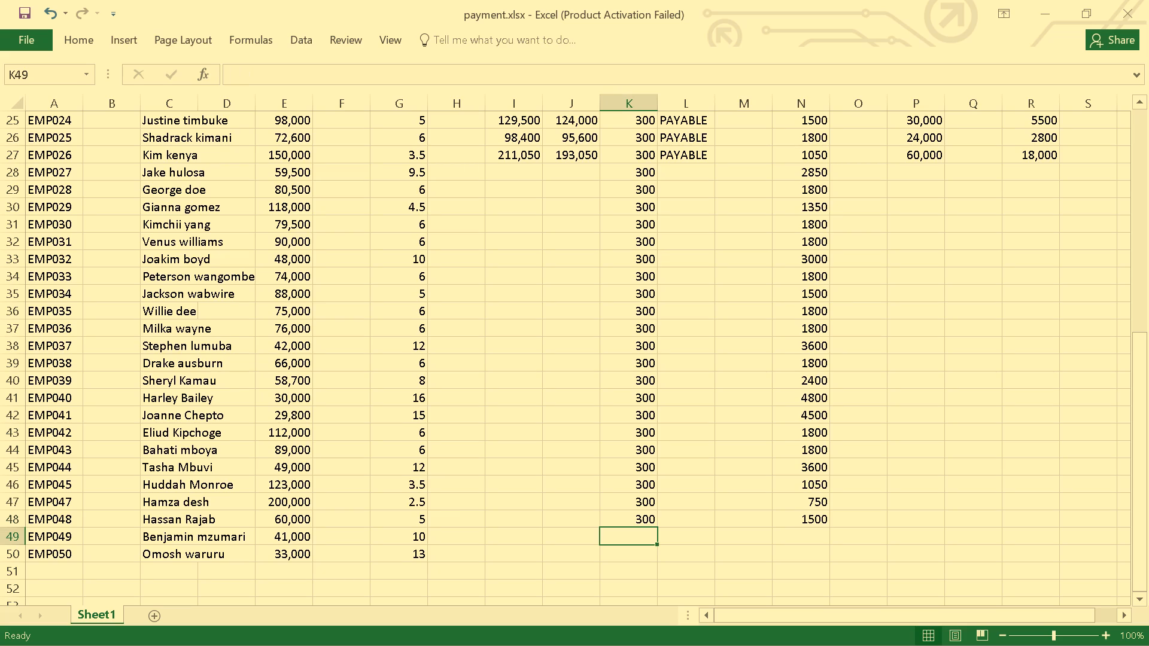
pyautogui.write('300')
pyautogui.press('Return')
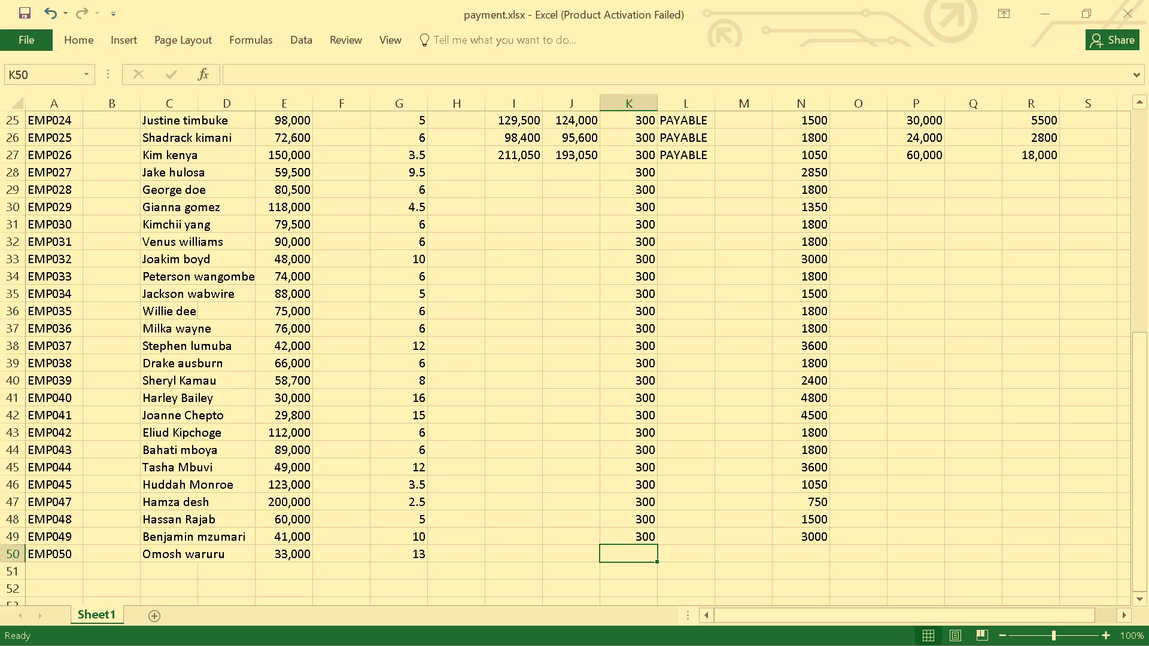
pyautogui.write('399')
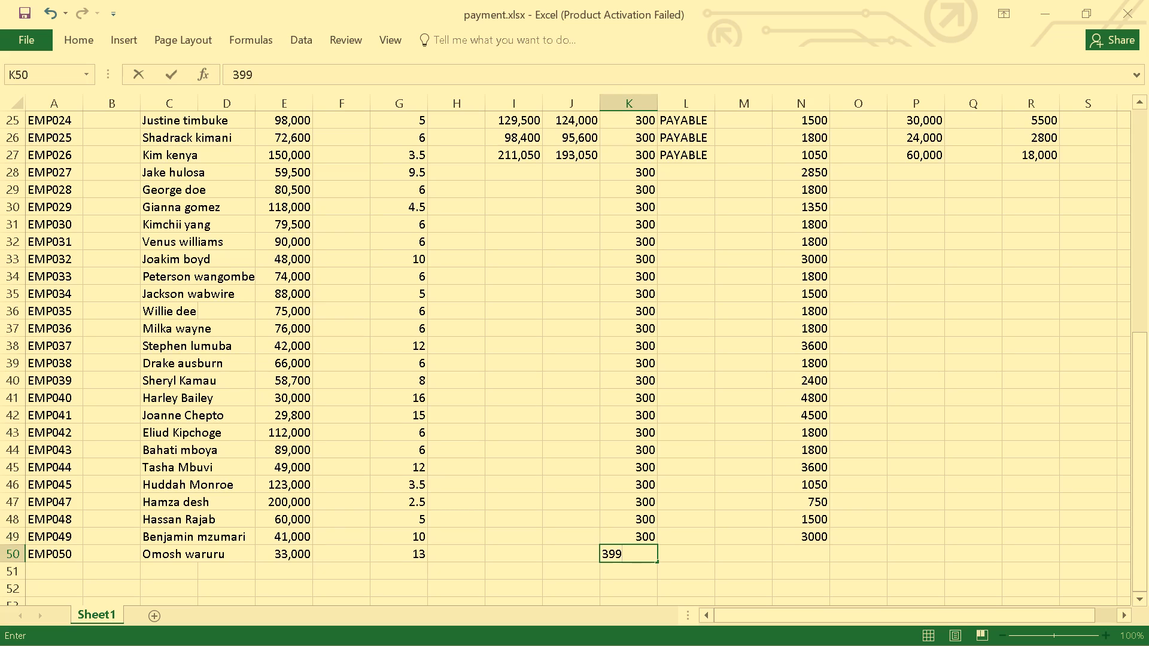
pyautogui.press('BackSpace')
pyautogui.press('BackSpace')
pyautogui.write('00')
pyautogui.press('Return')
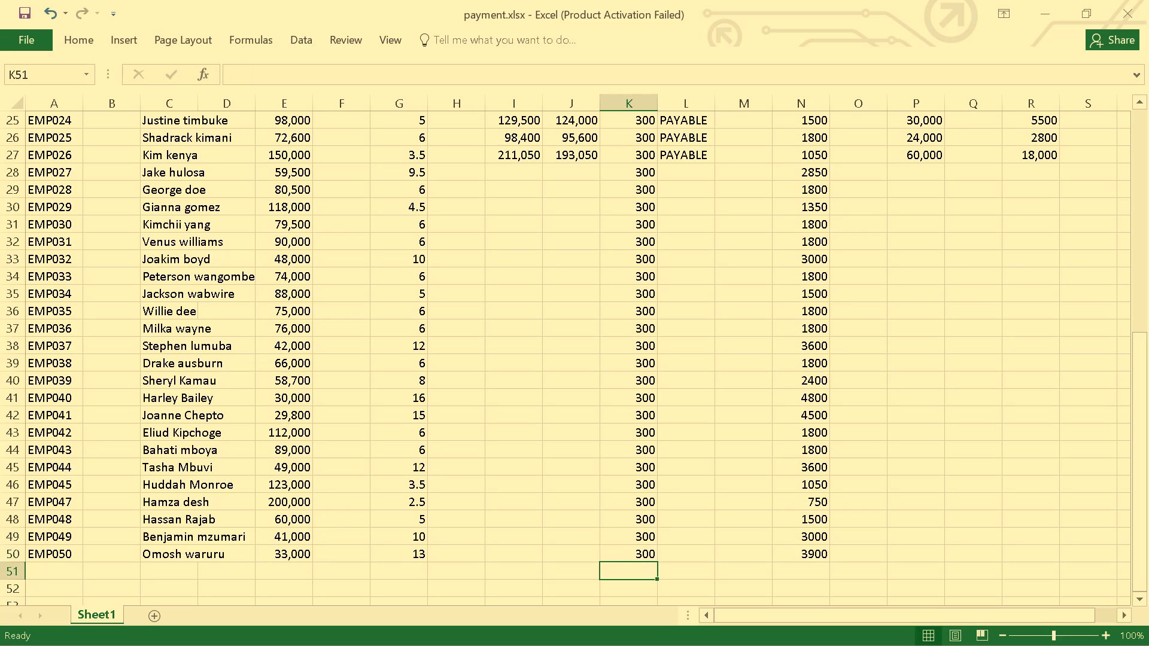
# Review the payroll rows from EMP001 to EMP050, checking which columns are filled in for each employee.
pyautogui.scroll(2, 892, 392)
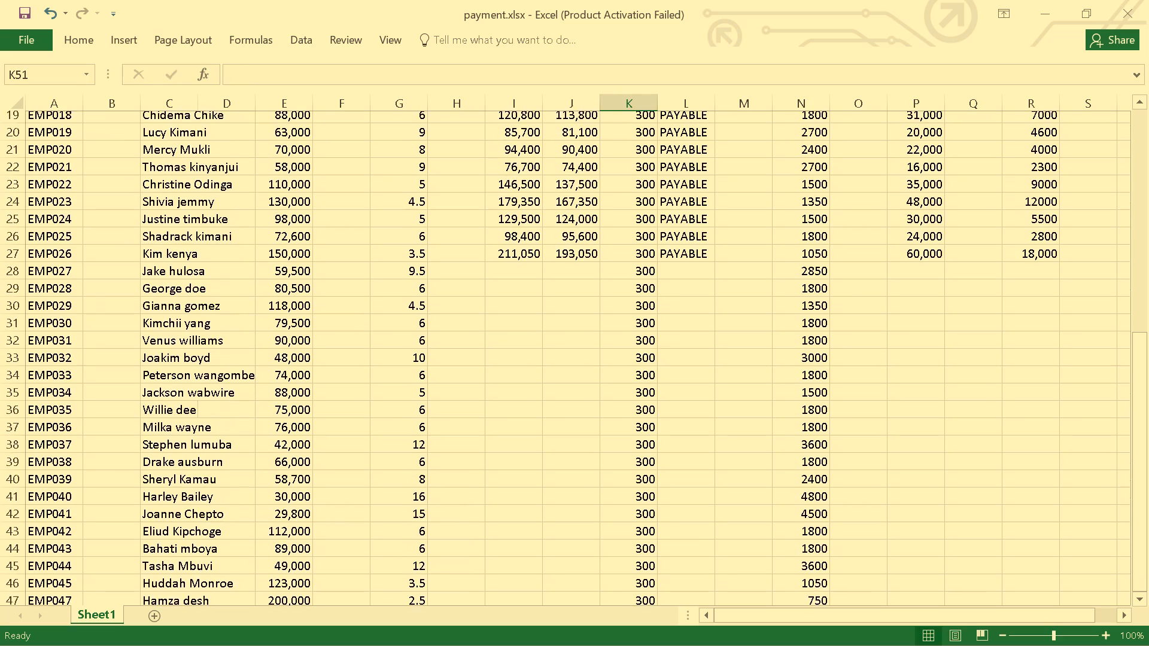
pyautogui.scroll(-4, 892, 392)
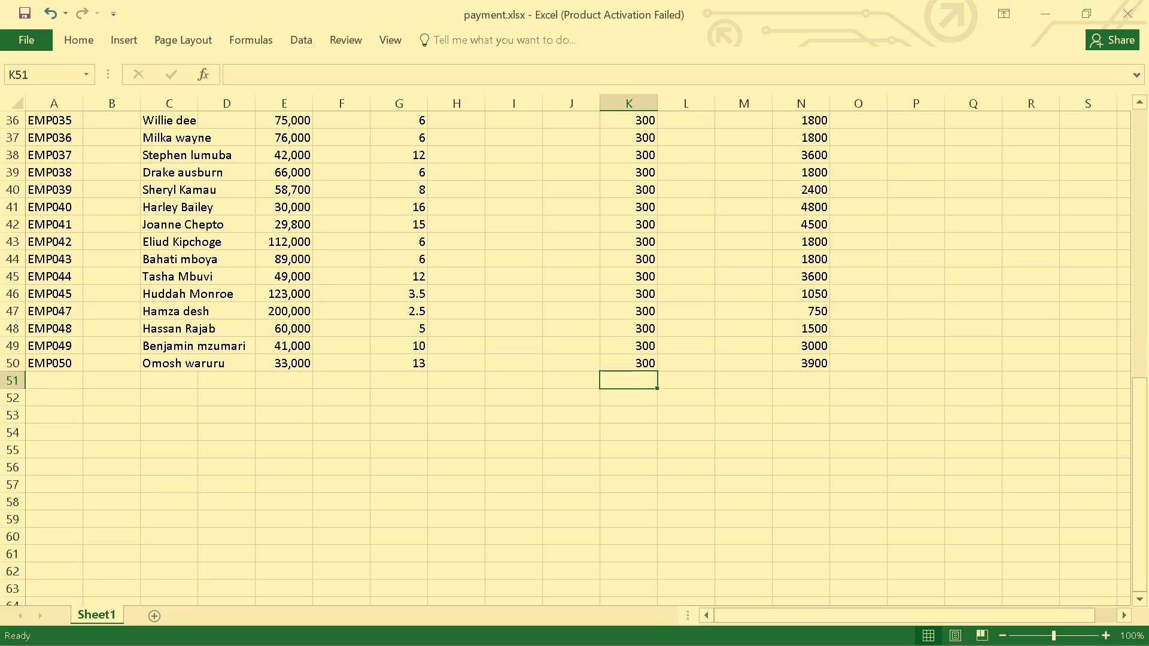
pyautogui.scroll(3, 892, 392)
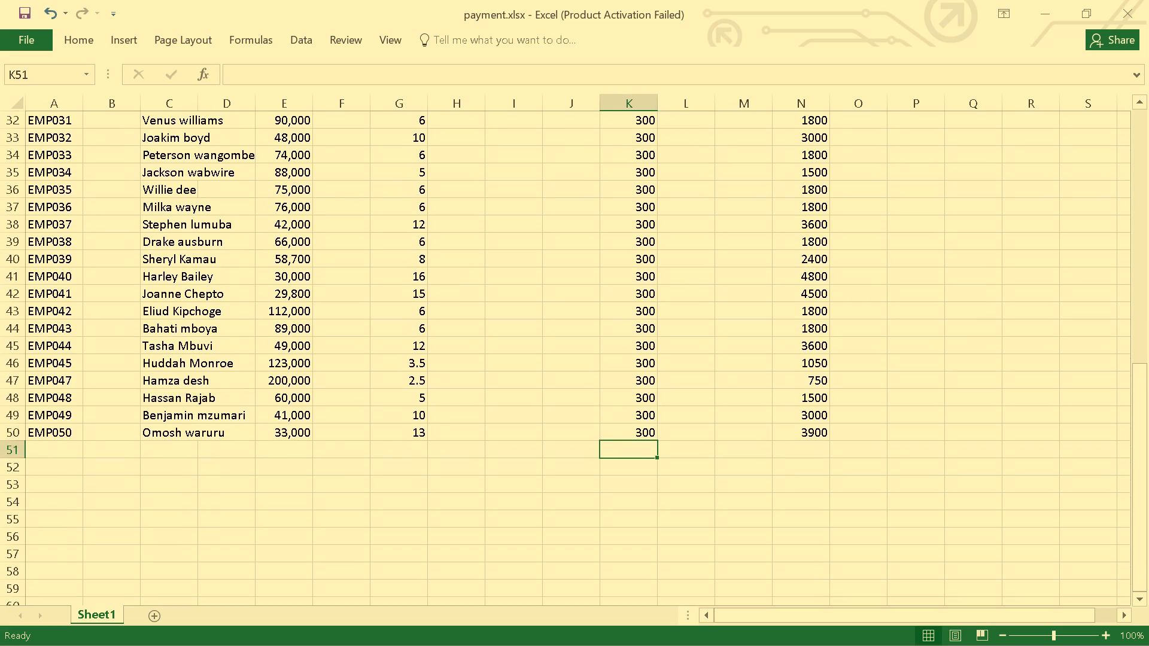
pyautogui.scroll(1, 892, 392)
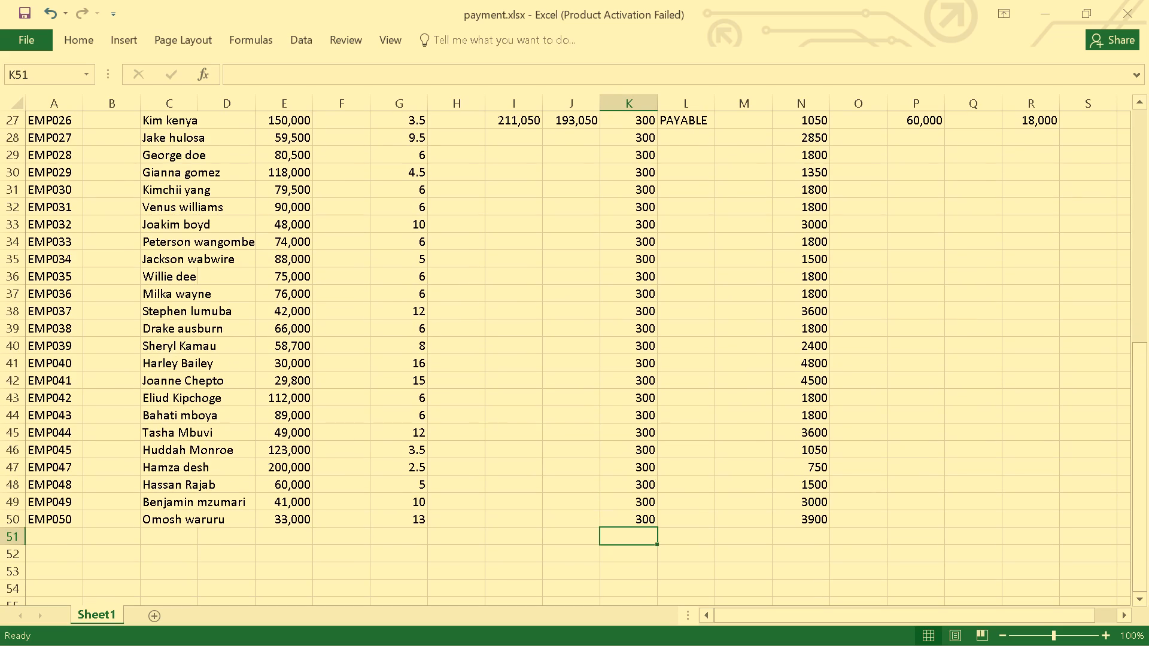
pyautogui.scroll(3, 892, 392)
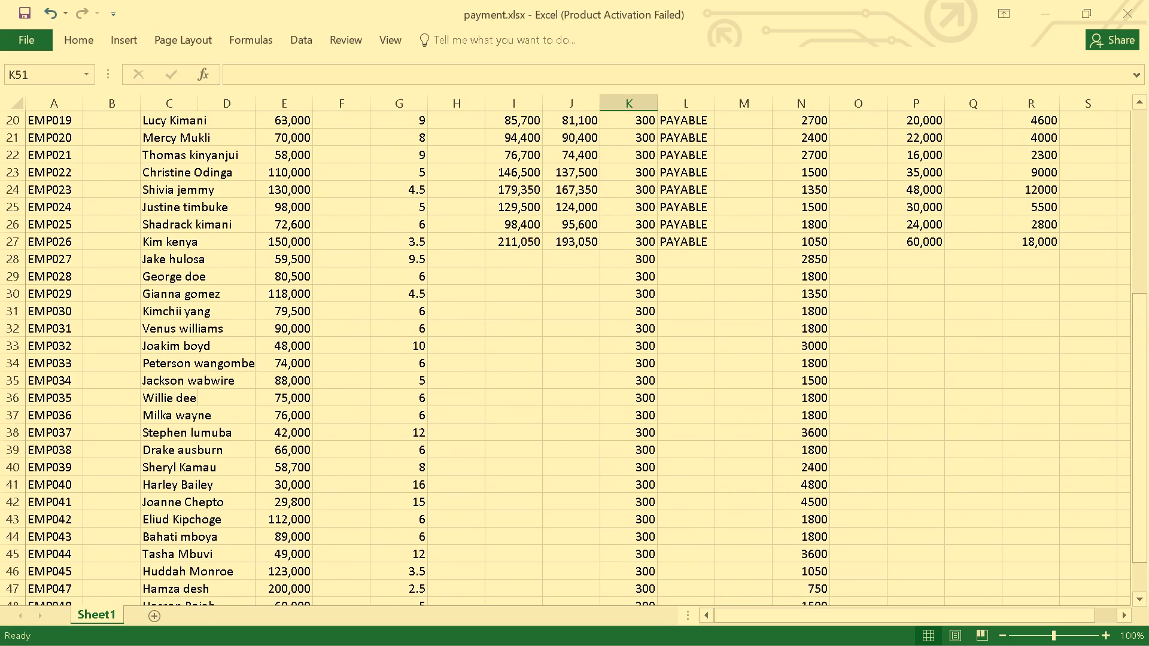
pyautogui.scroll(5, 892, 392)
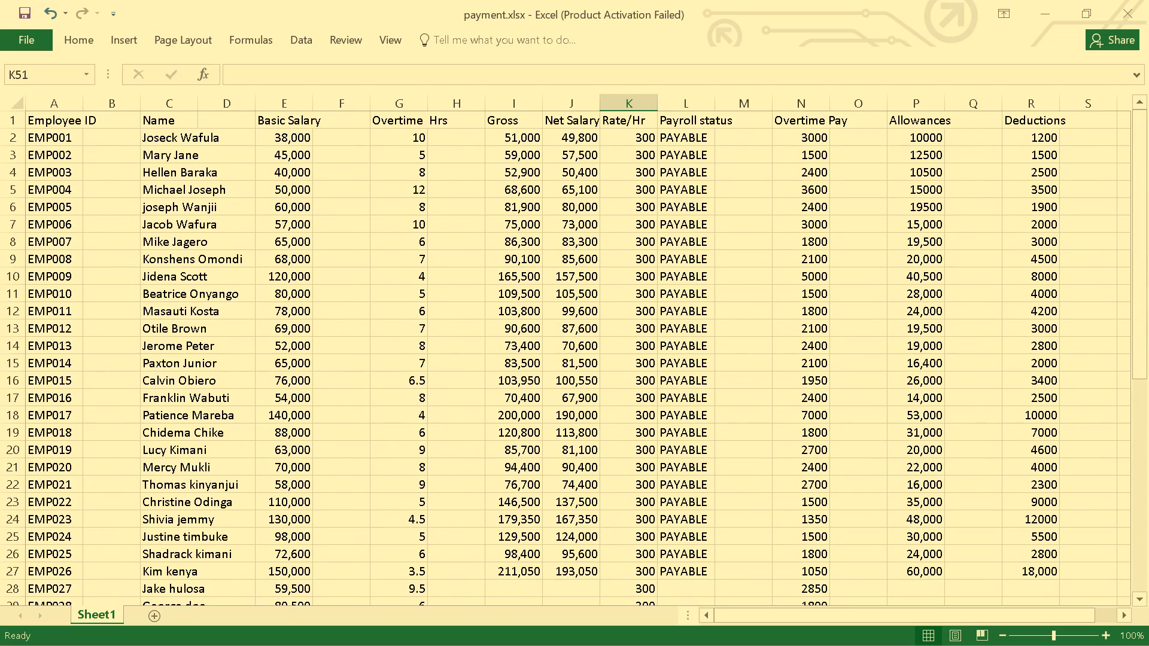
pyautogui.scroll(1, 892, 392)
pyautogui.scroll(-4, 892, 392)
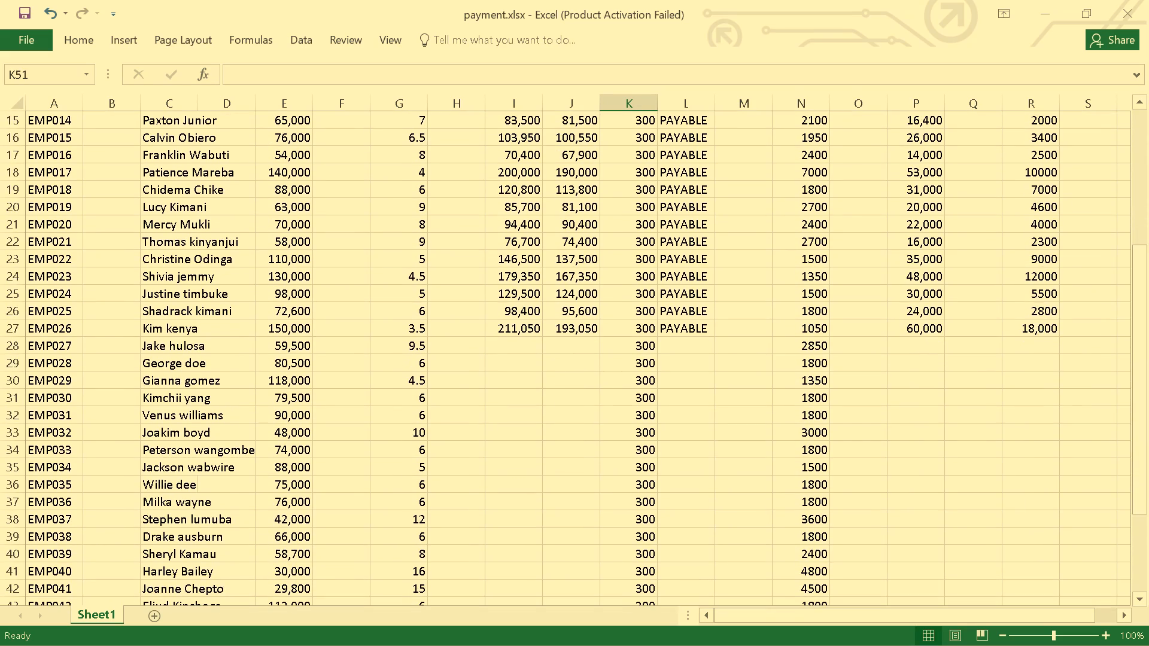
pyautogui.scroll(-3, 892, 392)
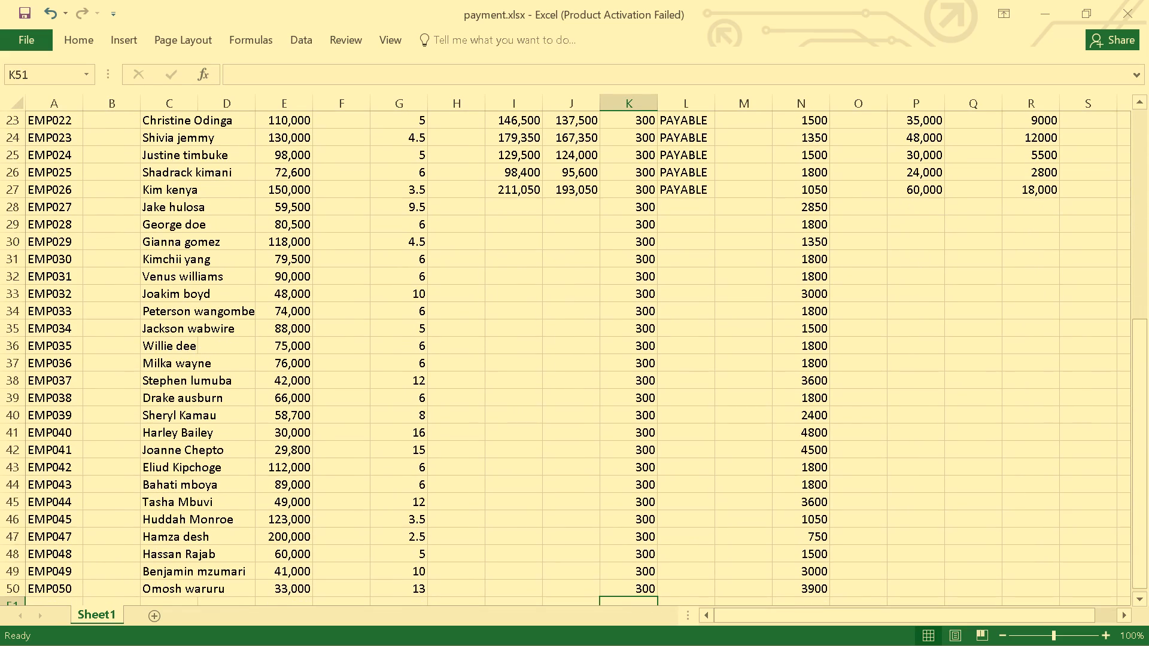
pyautogui.scroll(-1, 892, 392)
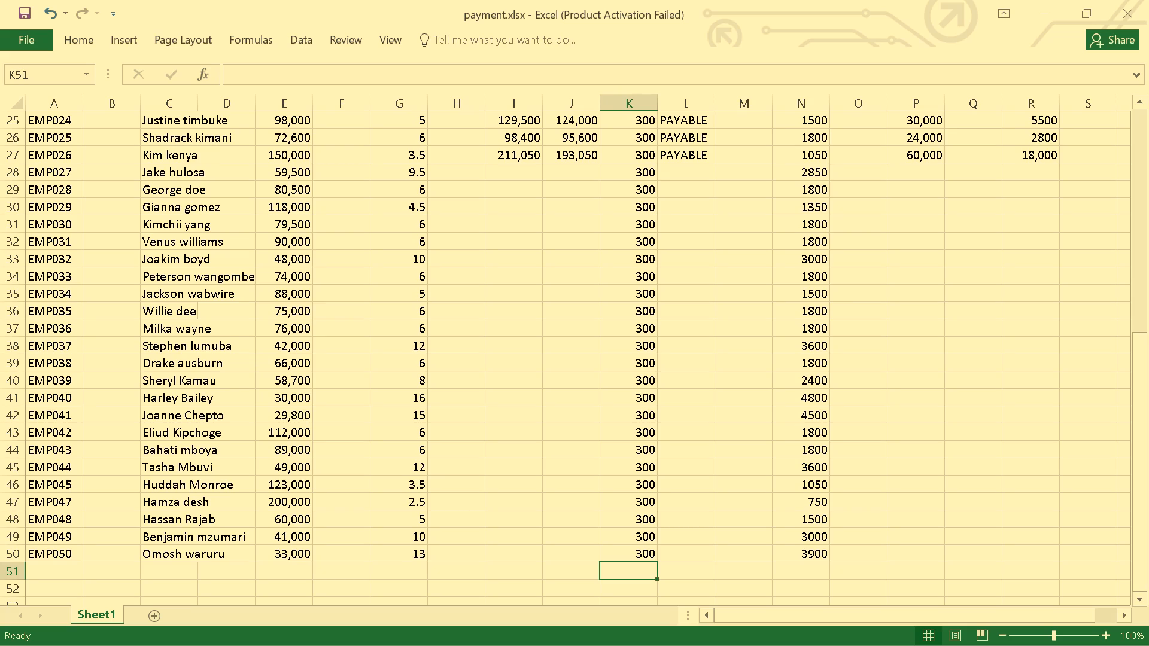
# Change the Basic Salary of EMP001 in cell E2 to 138000.
pyautogui.scroll(5, 892, 392)
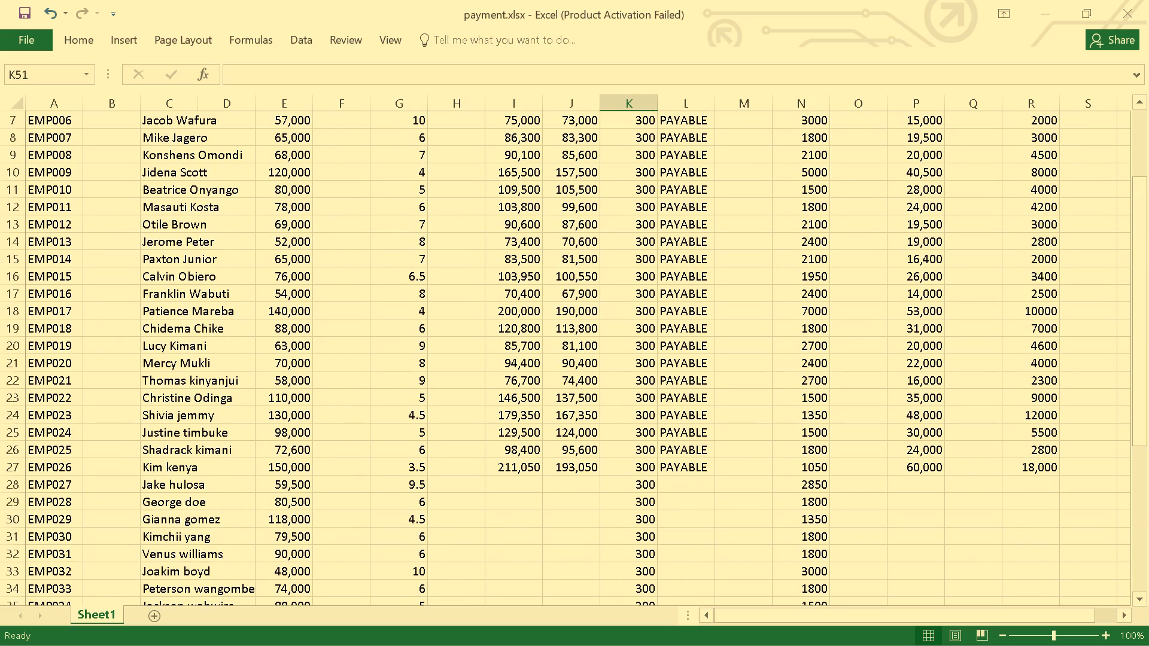
pyautogui.scroll(4, 892, 392)
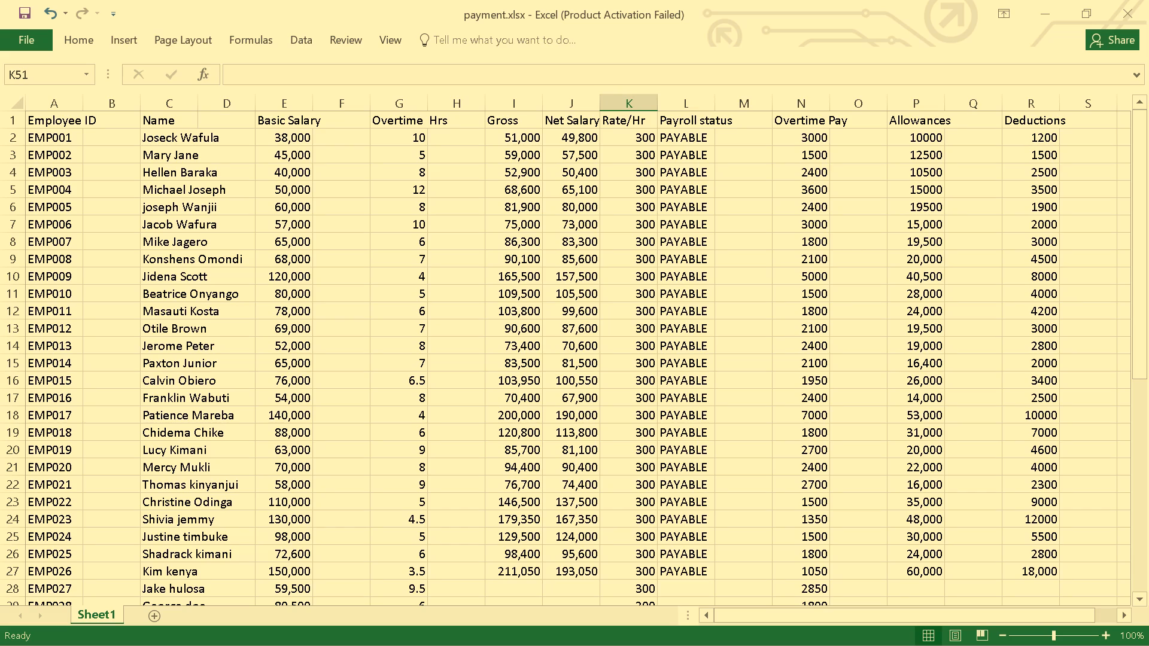
pyautogui.click(284, 140)
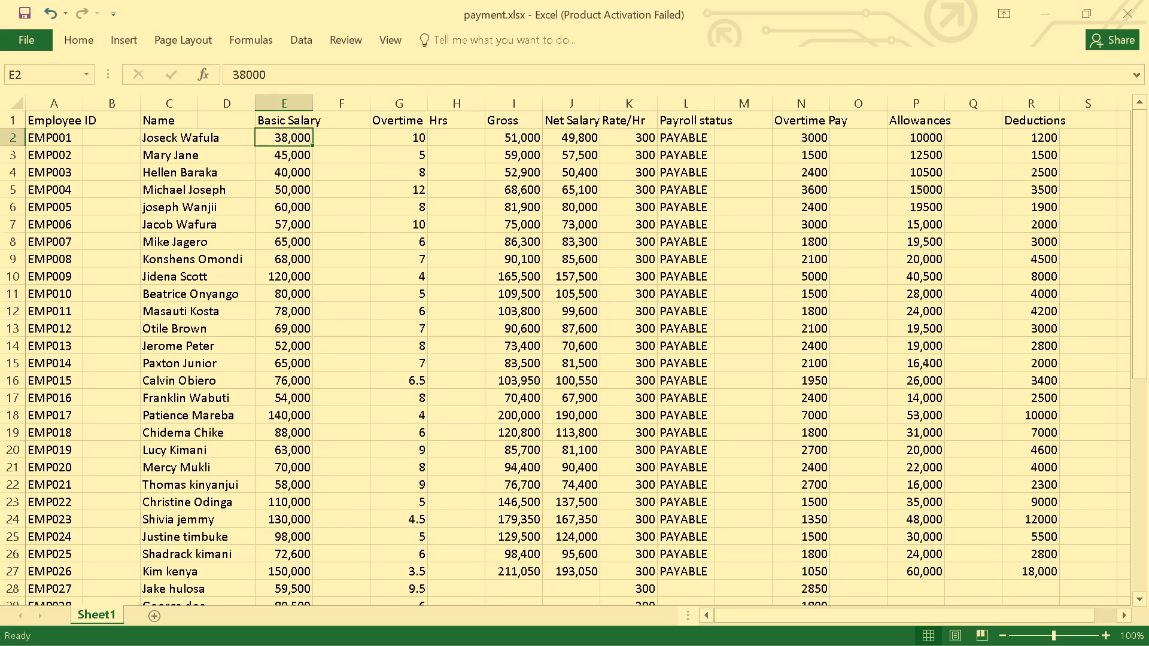
pyautogui.click(232, 74)
pyautogui.press('1')
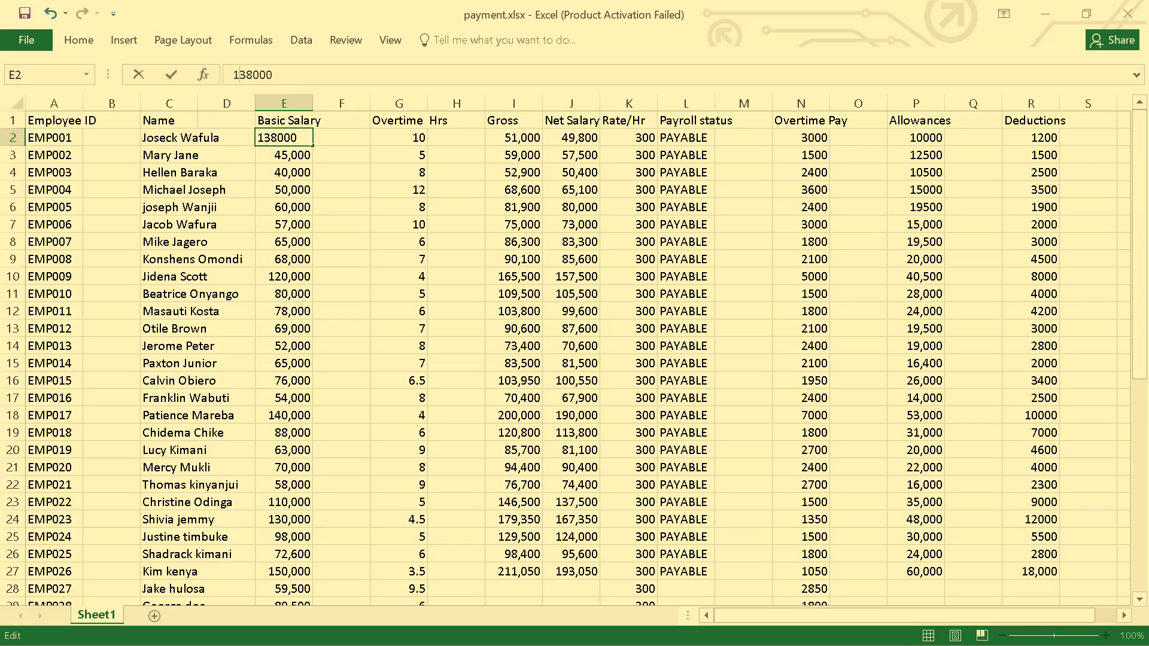
pyautogui.press('Return')
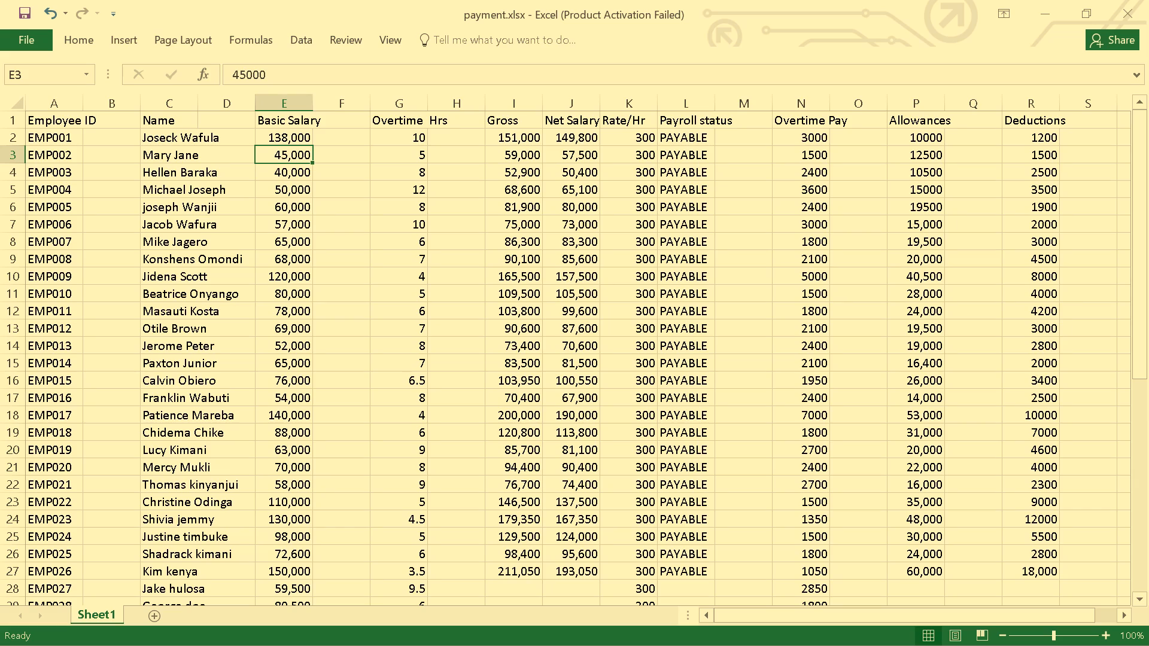
# Change the Overtime Hrs of EMP001 in cell G2 to 4.
pyautogui.click(416, 140)
pyautogui.press('BackSpace')
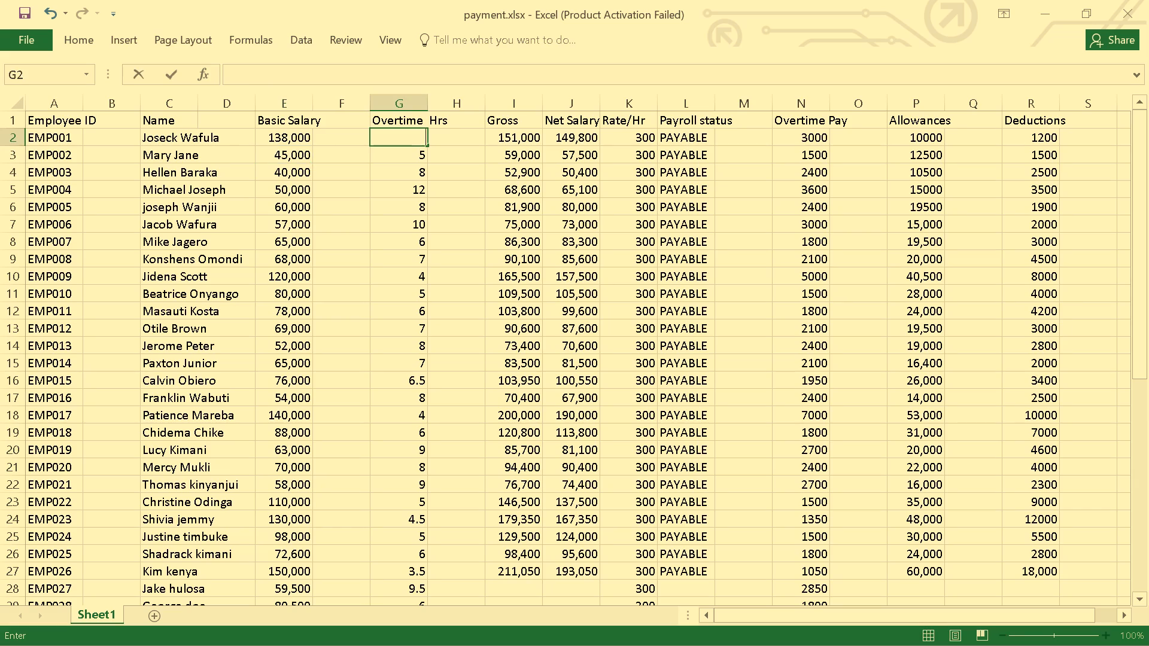
pyautogui.press('4')
pyautogui.press('Return')
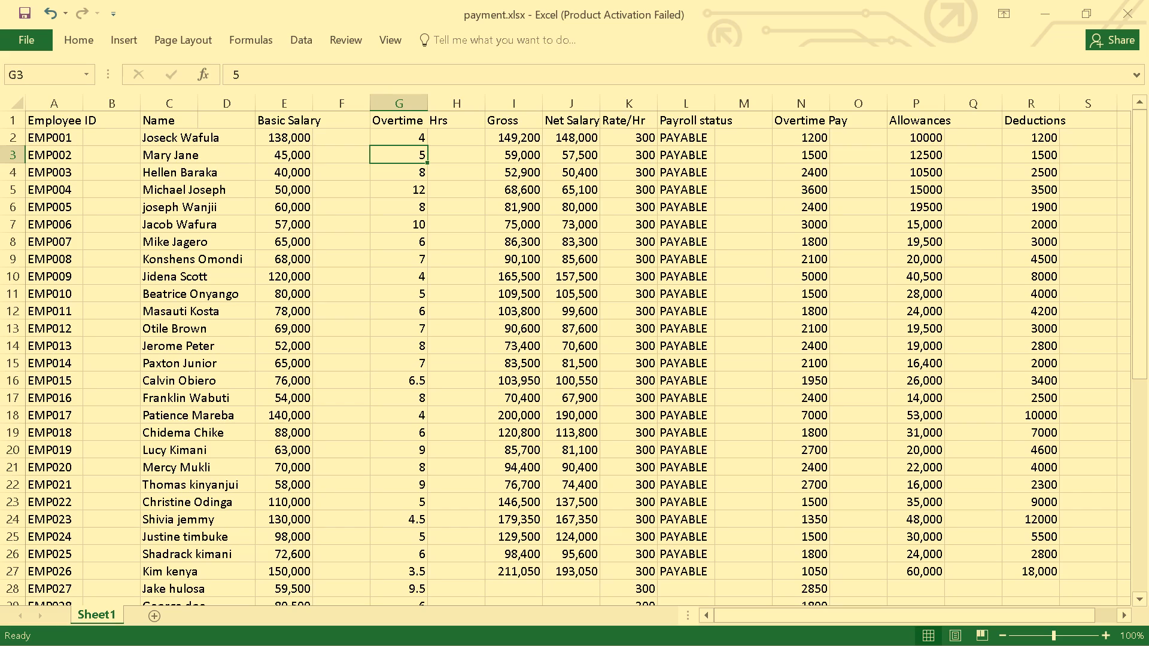
# Change the Allowances of EMP001 in cell P2 to 30000.
pyautogui.click(926, 138)
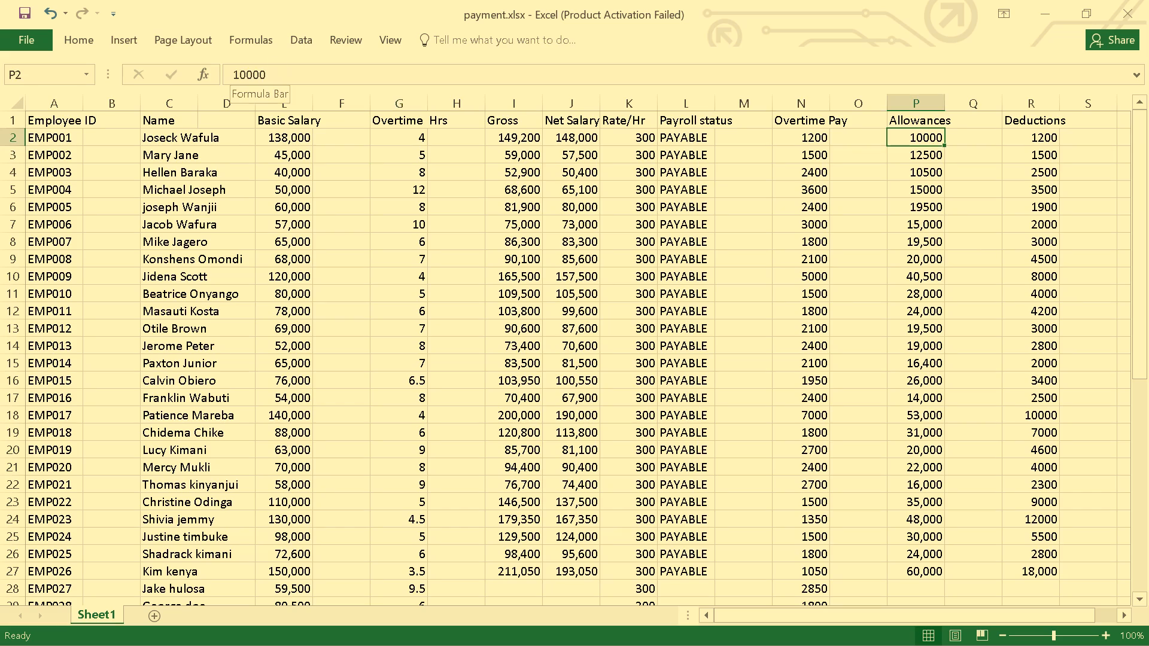
pyautogui.click(239, 68)
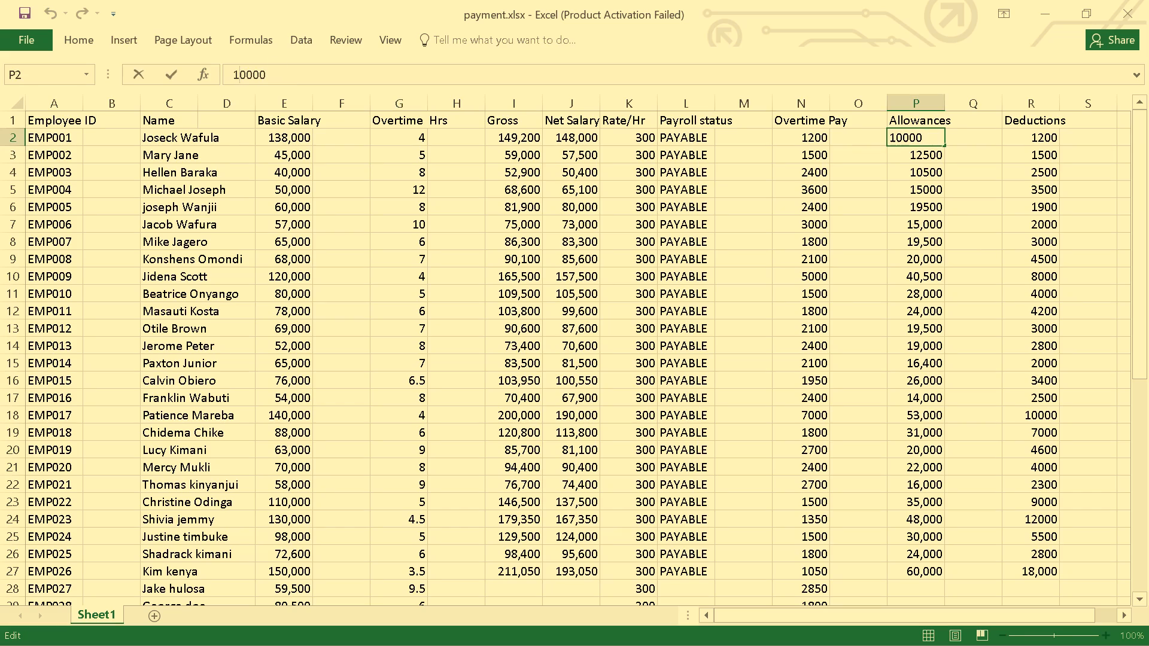
pyautogui.press('BackSpace')
pyautogui.press('3')
pyautogui.press('Return')
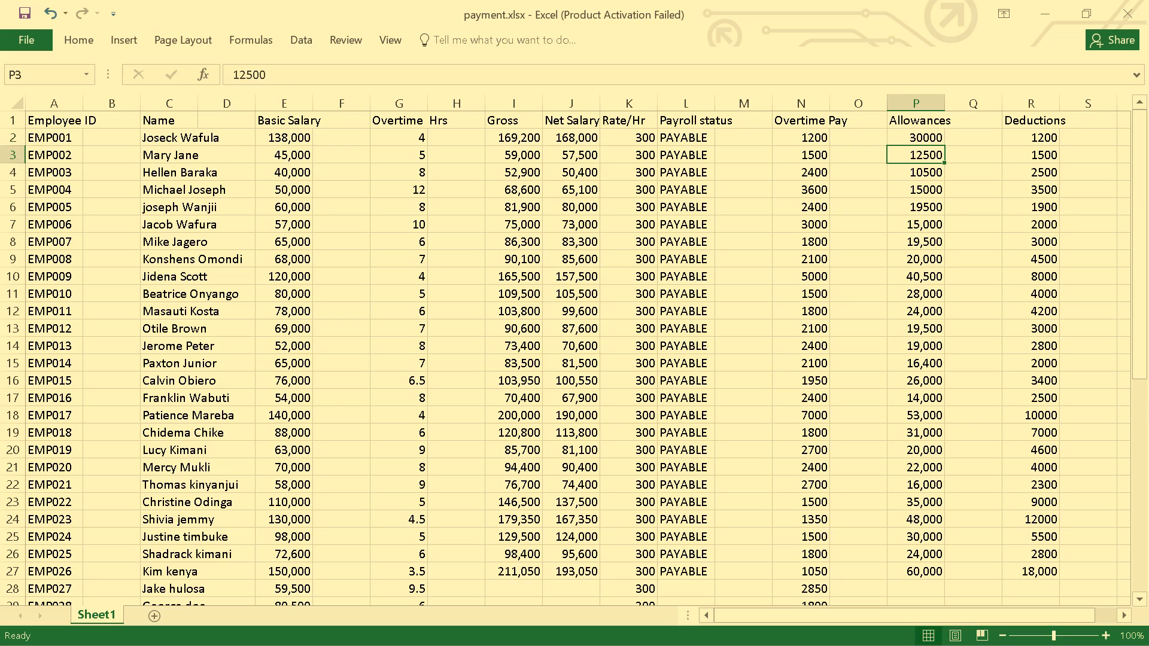
# Change the Deductions of EMP001 in cell R2 to 11200.
pyautogui.click(1032, 139)
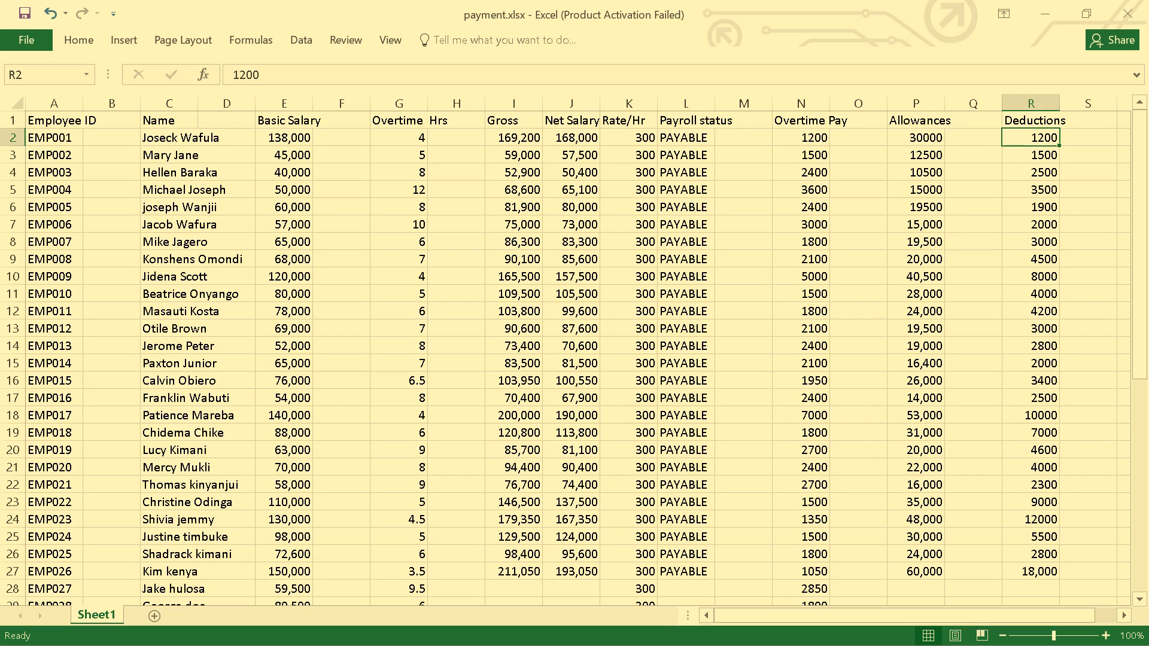
pyautogui.click(227, 72)
pyautogui.press('1')
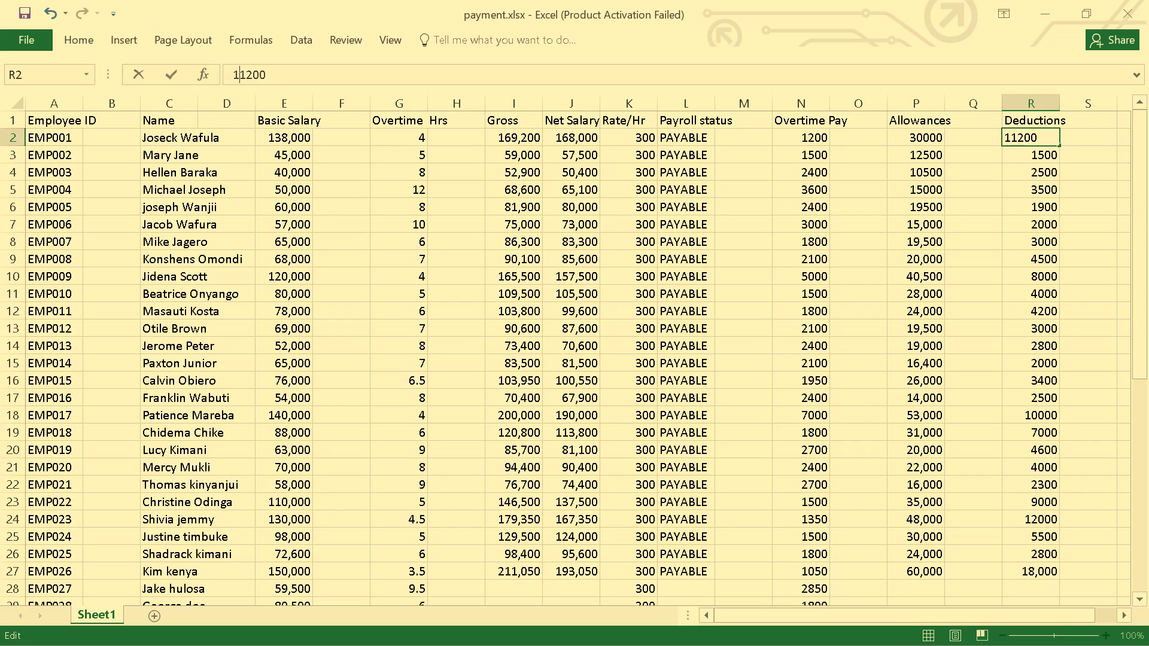
pyautogui.press('Return')
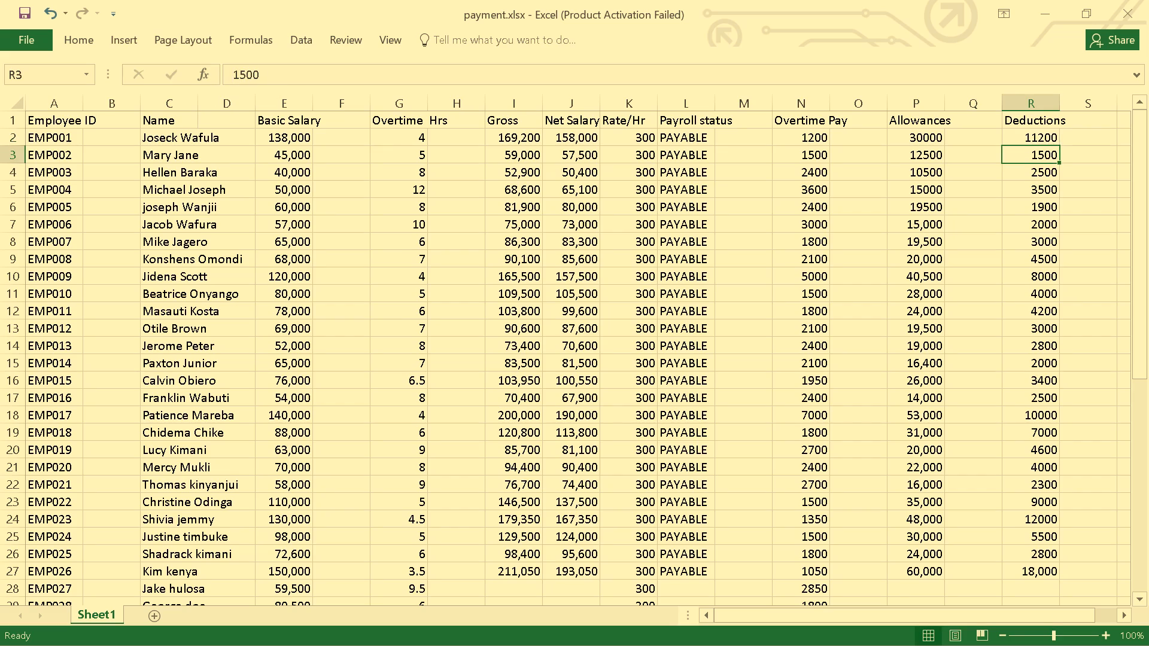
# Enter 2500 as the Deductions of EMP027 in cell R28.
pyautogui.scroll(-3, 696, 240)
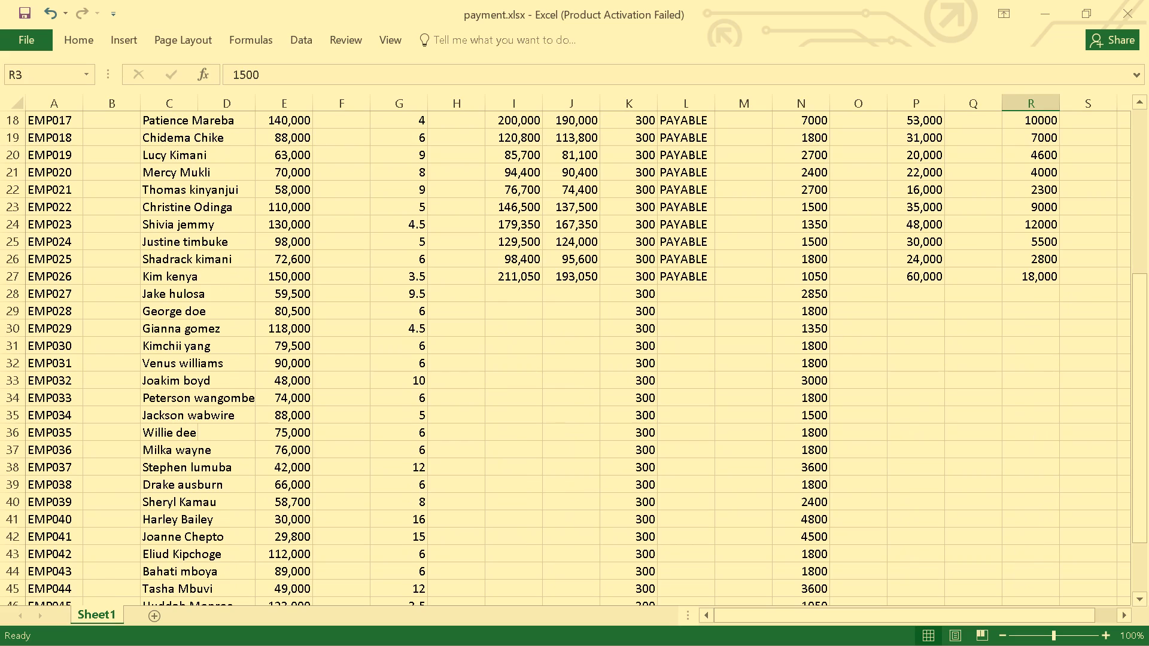
pyautogui.scroll(-2, 686, 320)
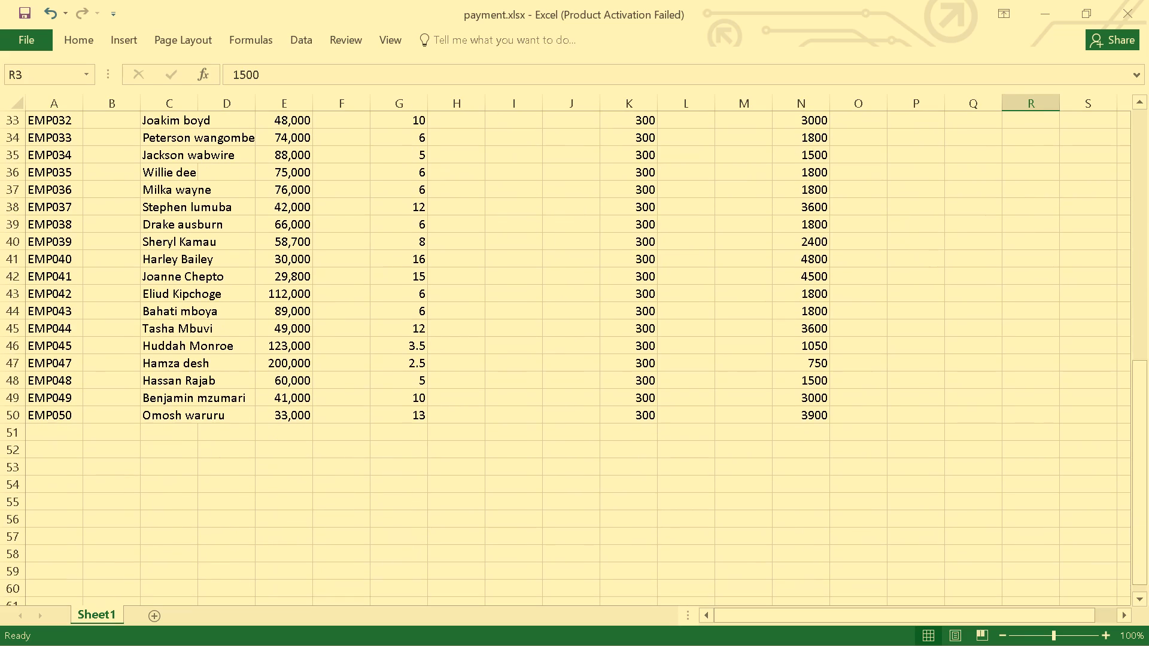
pyautogui.scroll(3, 686, 320)
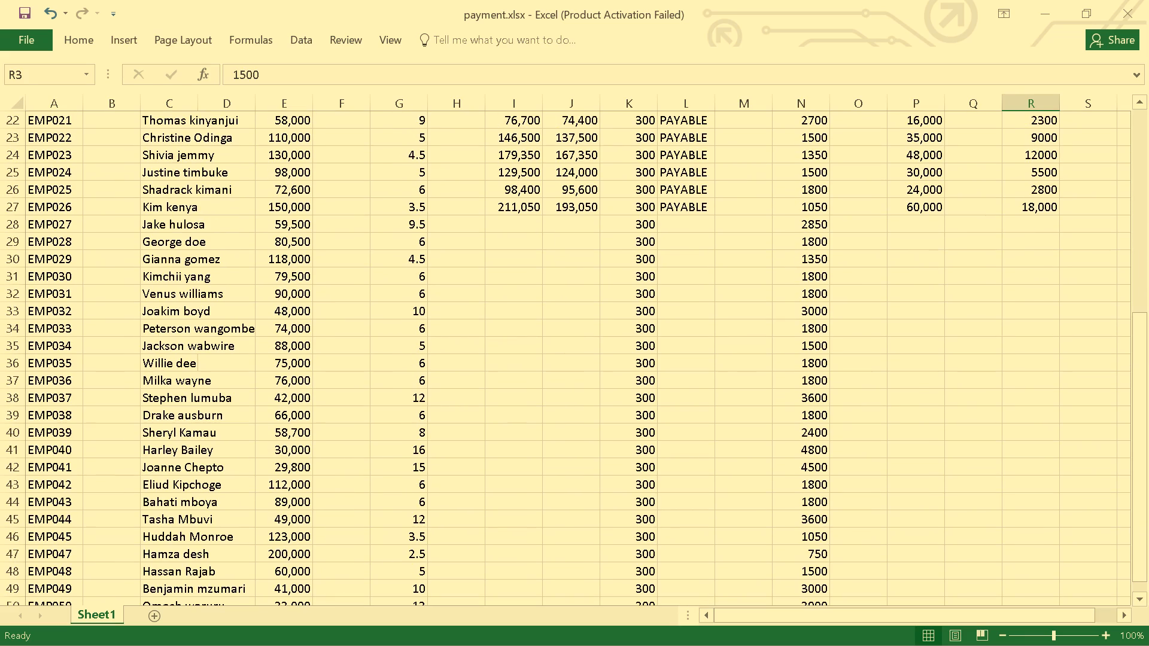
pyautogui.click(1031, 229)
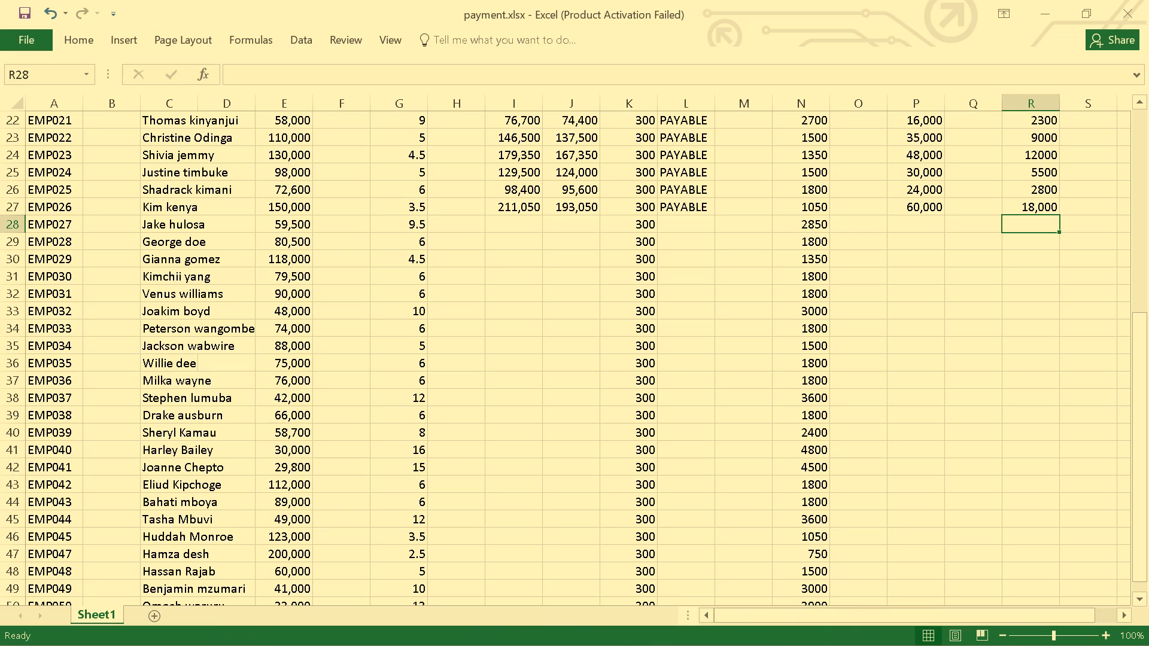
pyautogui.write('12')
pyautogui.scroll(2, 1017, 231)
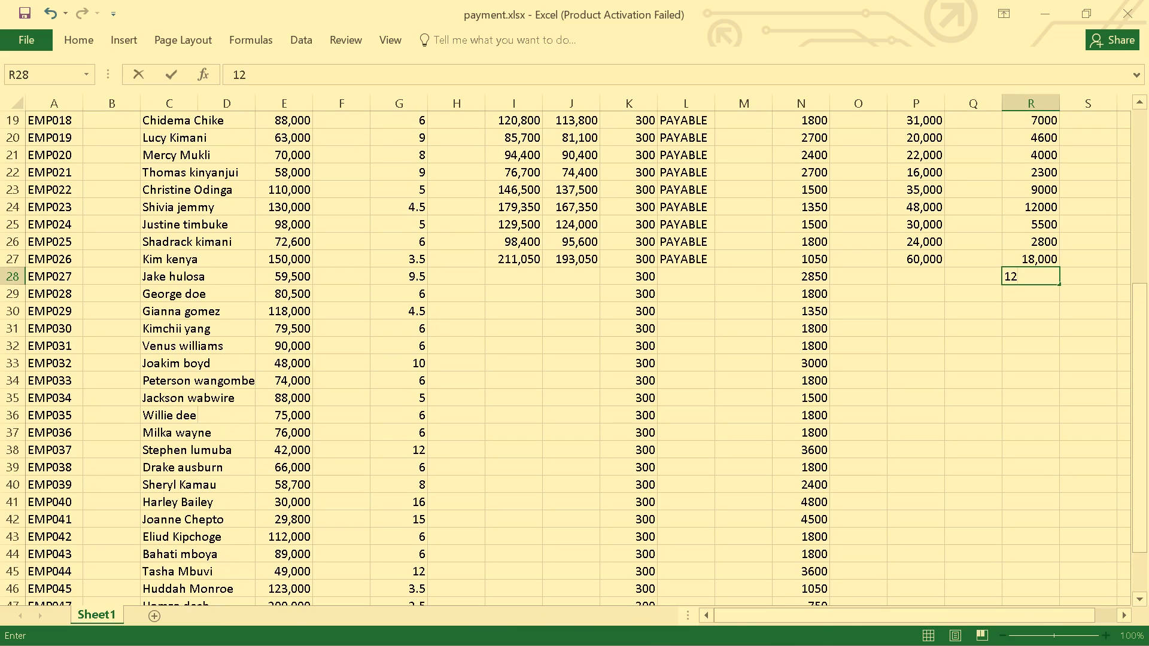
pyautogui.write(',0')
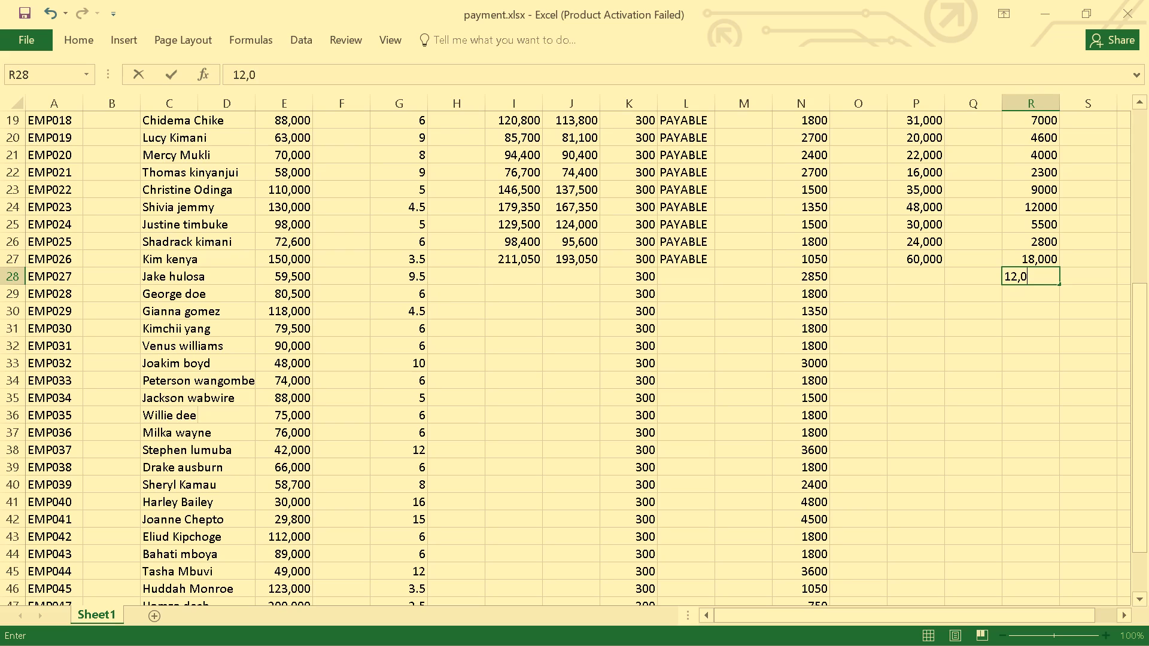
pyautogui.scroll(3, 1017, 231)
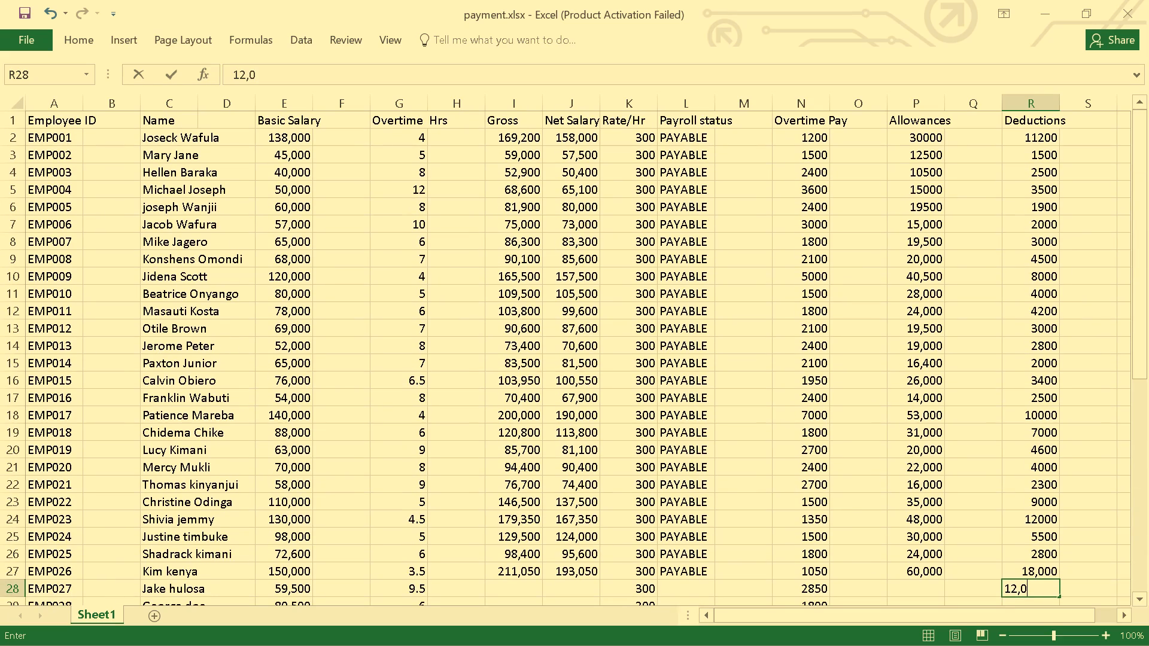
pyautogui.scroll(-5, 1017, 231)
pyautogui.scroll(3, 1017, 231)
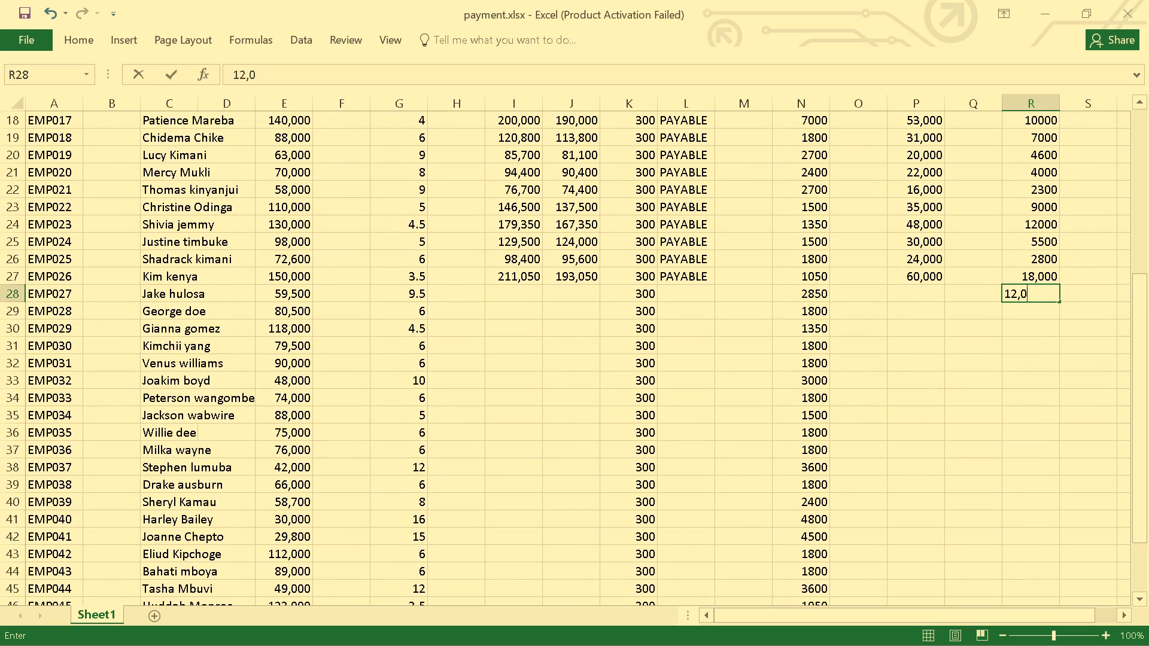
pyautogui.press('BackSpace')
pyautogui.press('BackSpace')
pyautogui.press('BackSpace')
pyautogui.press('BackSpace')
pyautogui.press('BackSpace')
pyautogui.write('25')
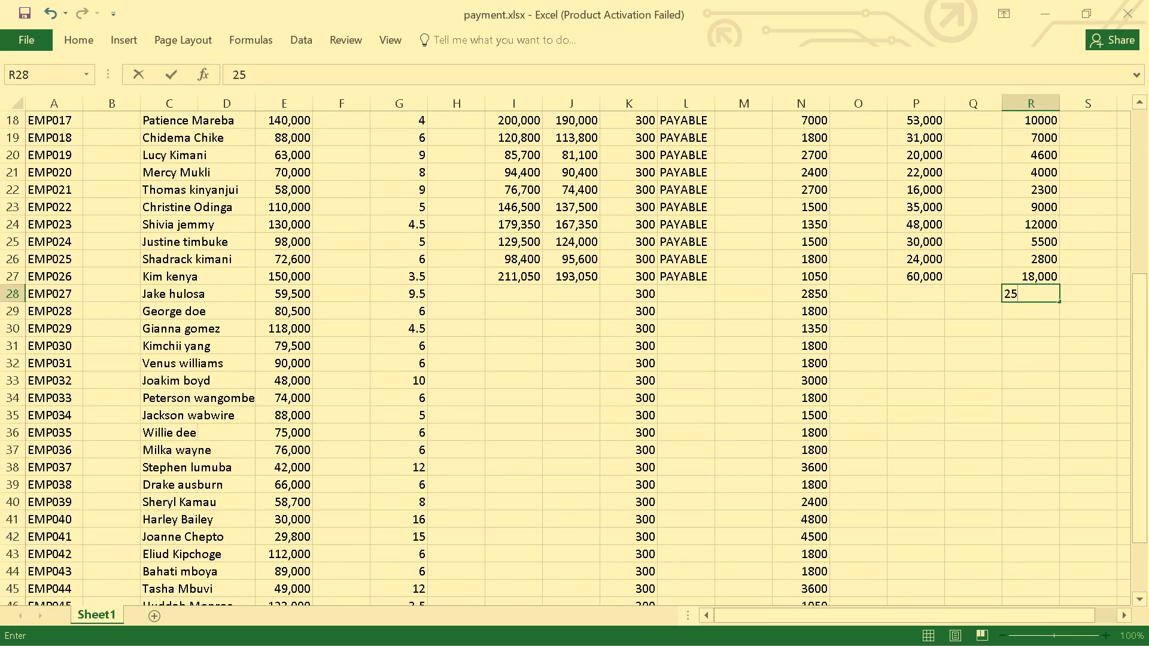
pyautogui.write('00')
pyautogui.press('Return')
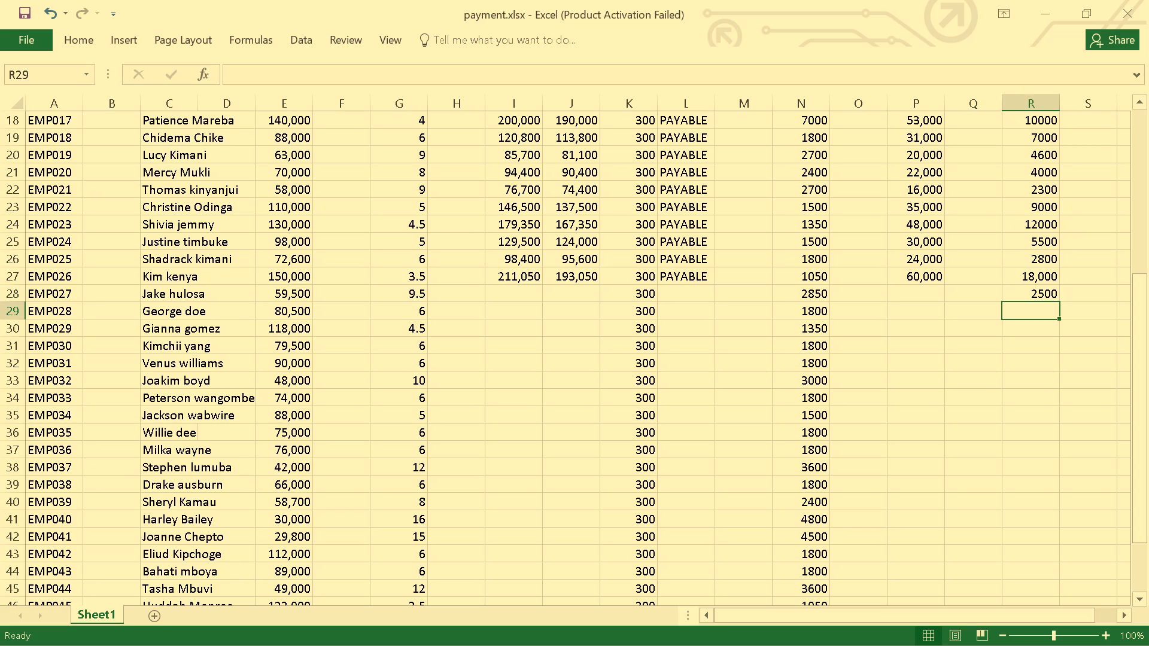
# Enter Deductions of 5000, 7000, 4500 and 6900 for EMP028 to EMP031, in cells R29 to R32.
pyautogui.click(1035, 310)
pyautogui.write('5000')
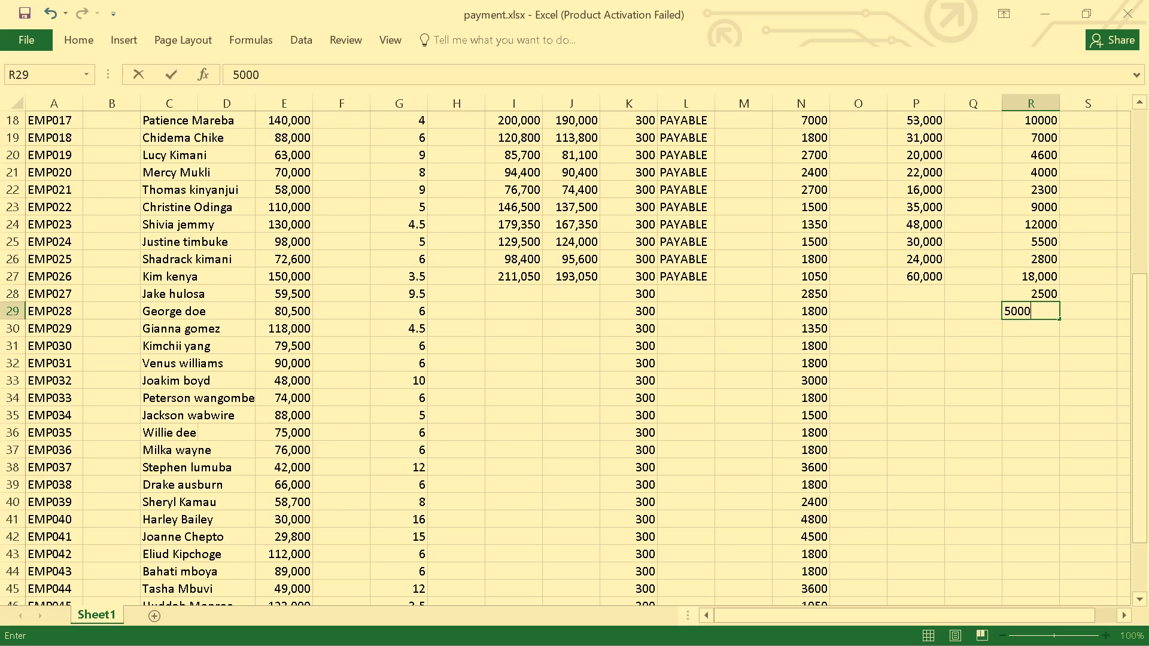
pyautogui.press('Return')
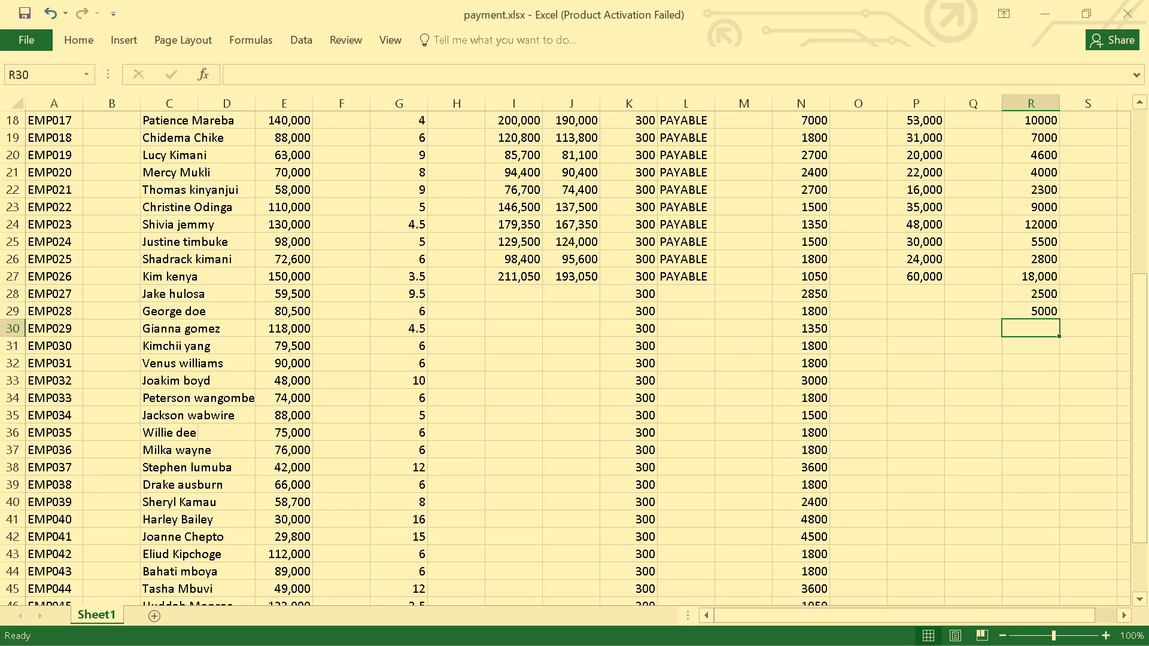
pyautogui.write('7000')
pyautogui.press('Return')
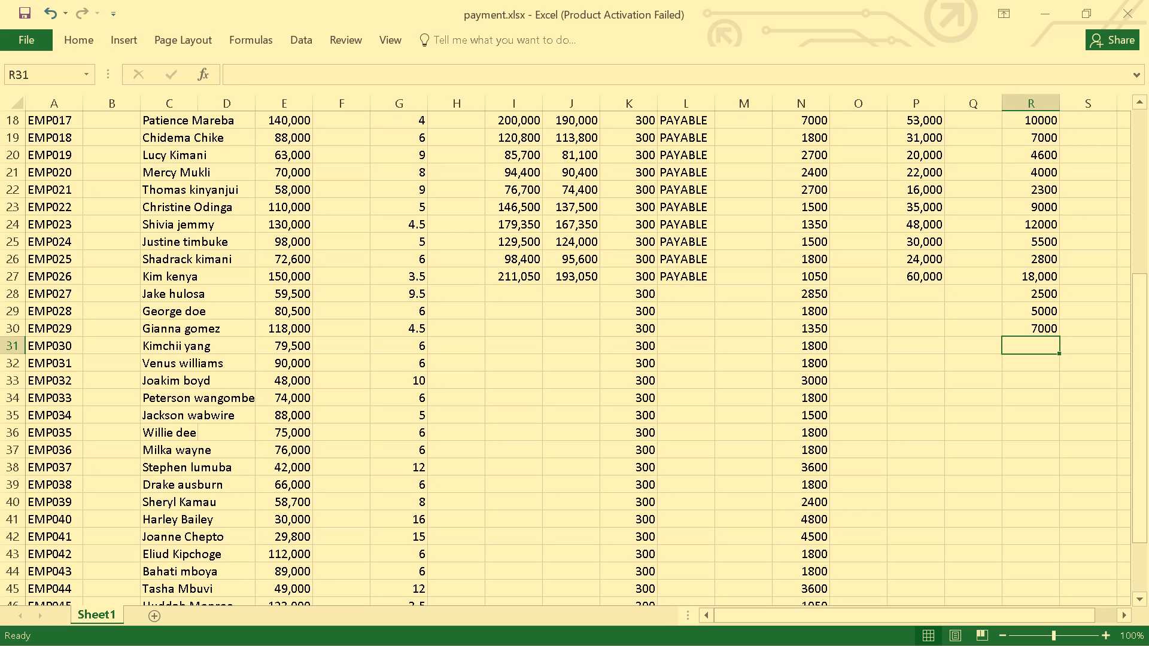
pyautogui.write('4500')
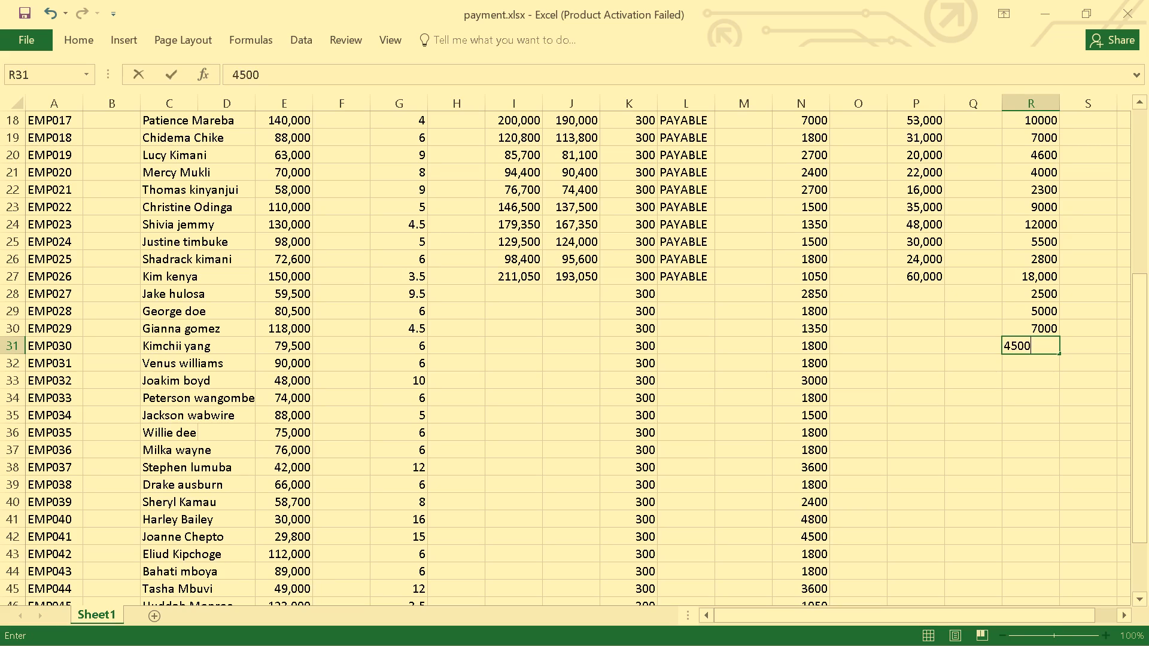
pyautogui.press('Return')
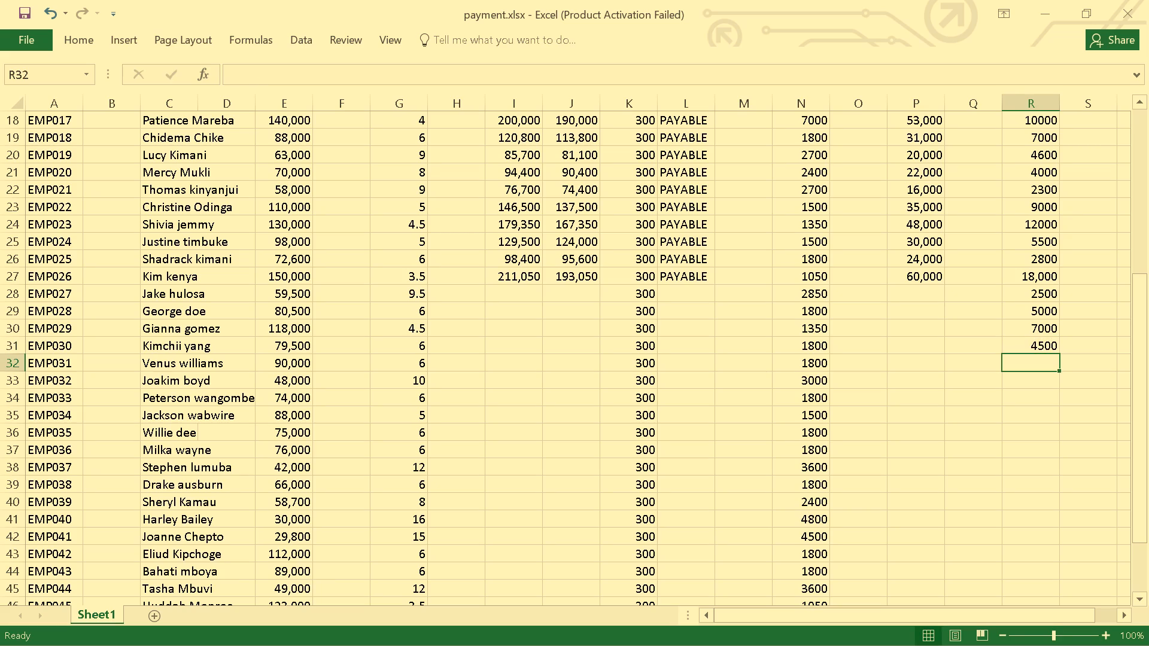
pyautogui.press('6')
pyautogui.write('900')
pyautogui.press('Return')
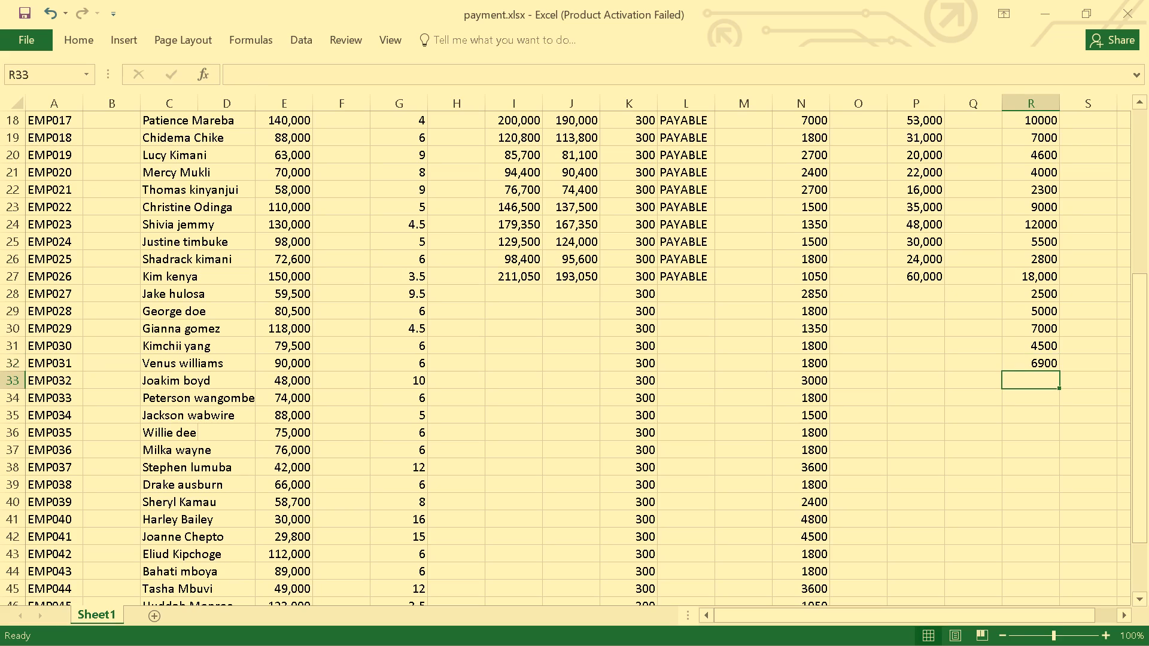
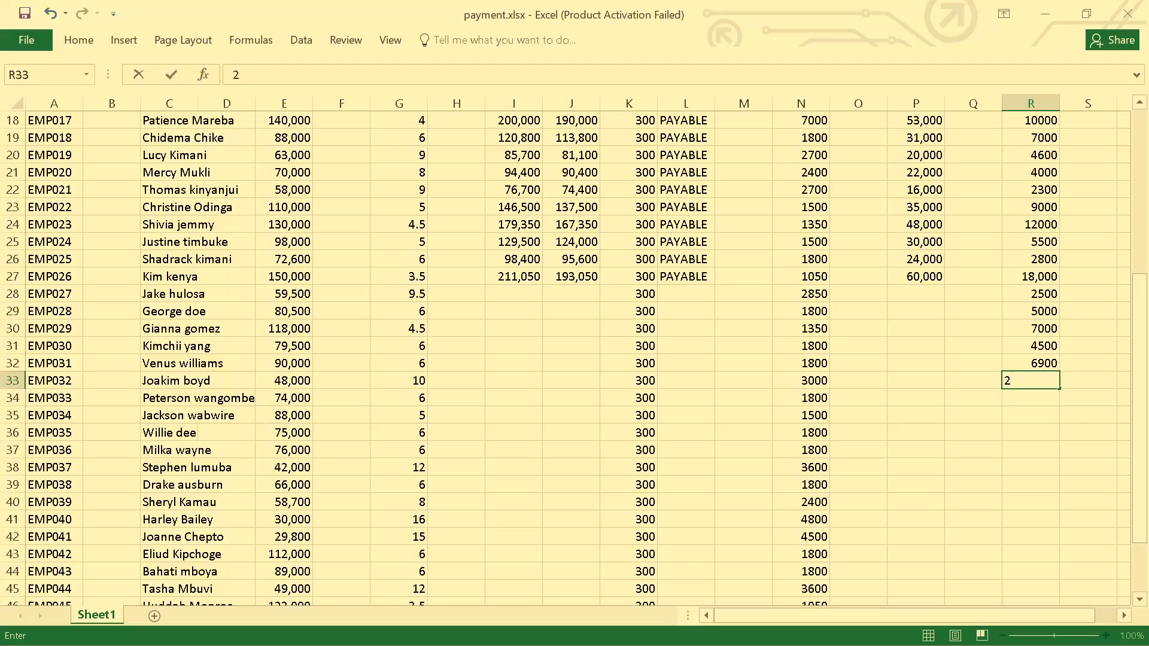
# Enter Deductions of 2580, 7800 and 6500 for EMP032 to EMP034, in cells R33 to R35.
pyautogui.press('5')
pyautogui.write('80')
pyautogui.press('Return')
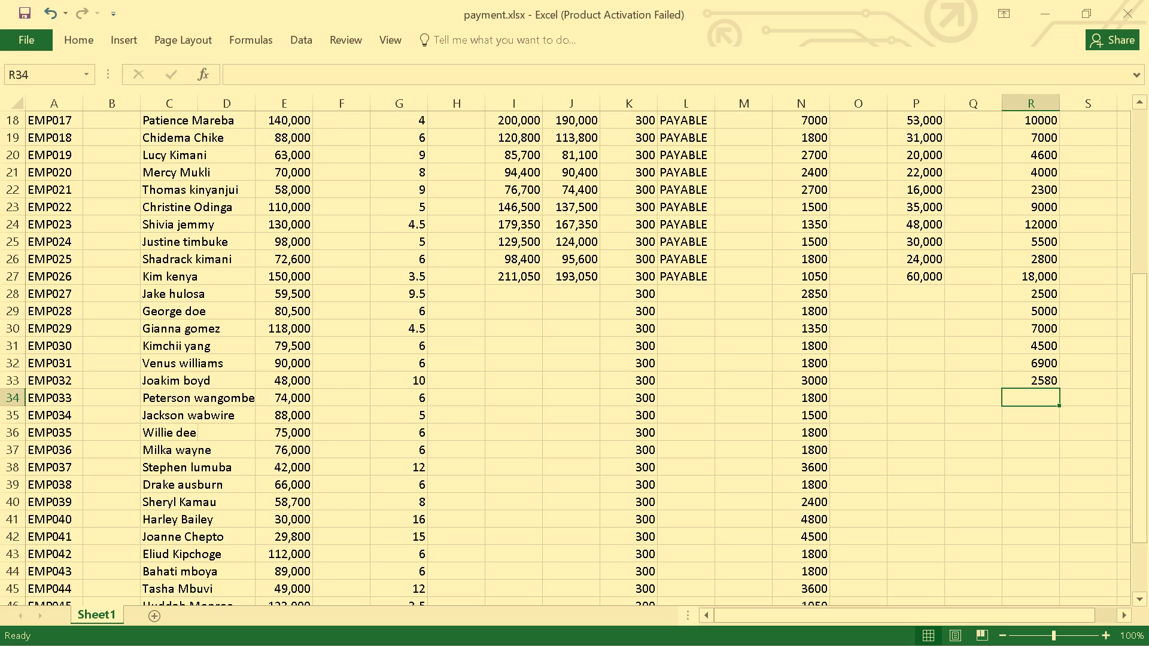
pyautogui.press('3')
pyautogui.press('BackSpace')
pyautogui.write('7800')
pyautogui.press('Return')
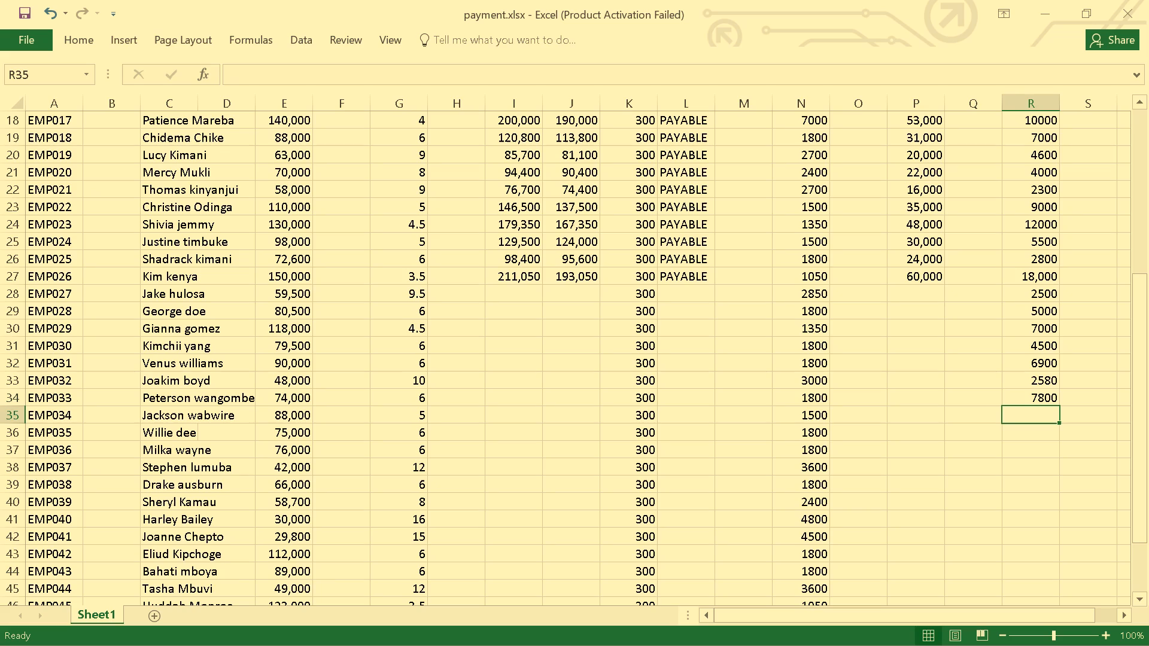
pyautogui.press('1')
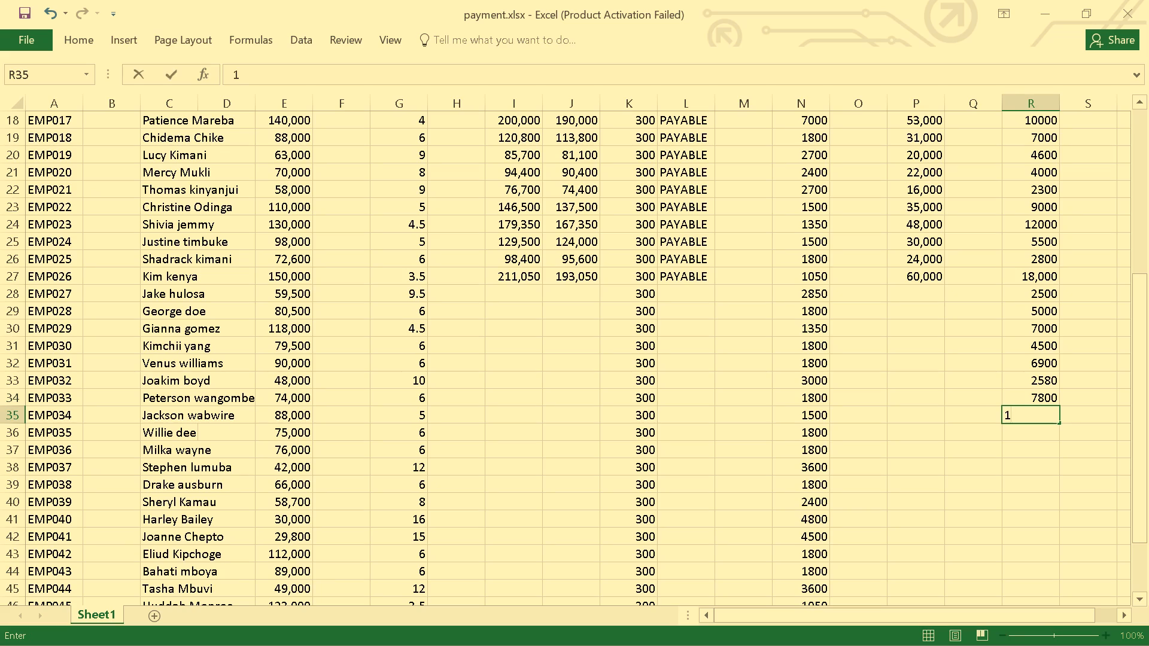
pyautogui.press('BackSpace')
pyautogui.write('6500')
pyautogui.press('\\')
pyautogui.press('BackSpace')
pyautogui.press('Return')
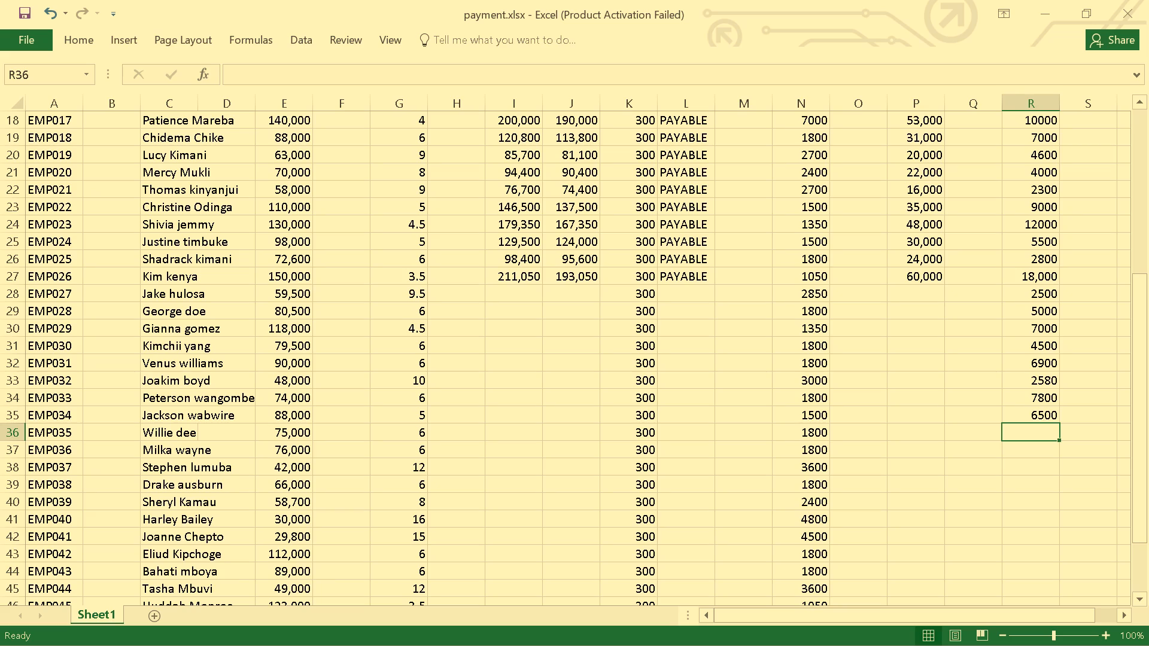
pyautogui.press('7')
pyautogui.write('000')
pyautogui.press('Return')
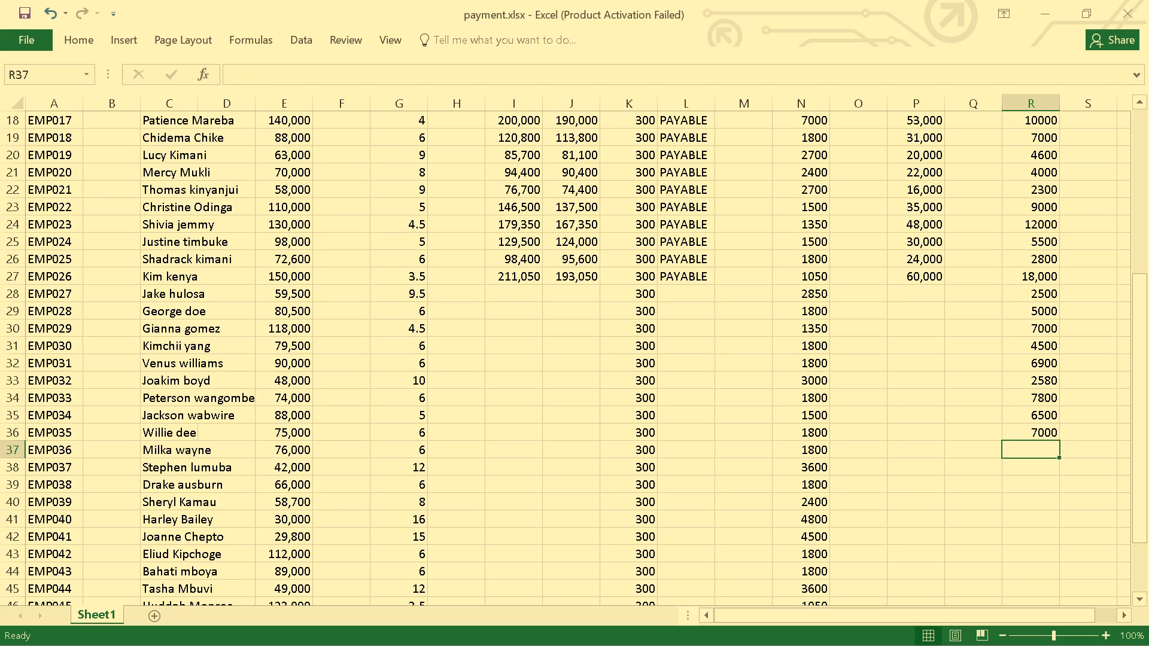
pyautogui.write('6890')
pyautogui.press('Return')
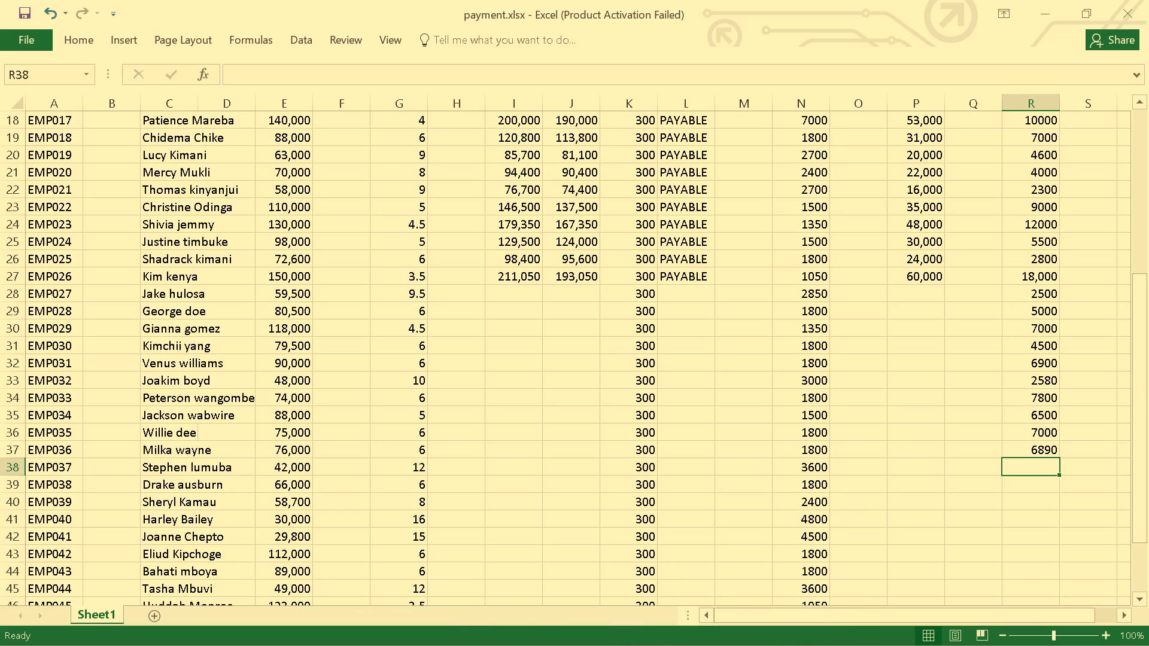
# Enter Deductions of 2600 and 4000 for EMP037 and EMP038, in cells R38 and R39.
pyautogui.press('4')
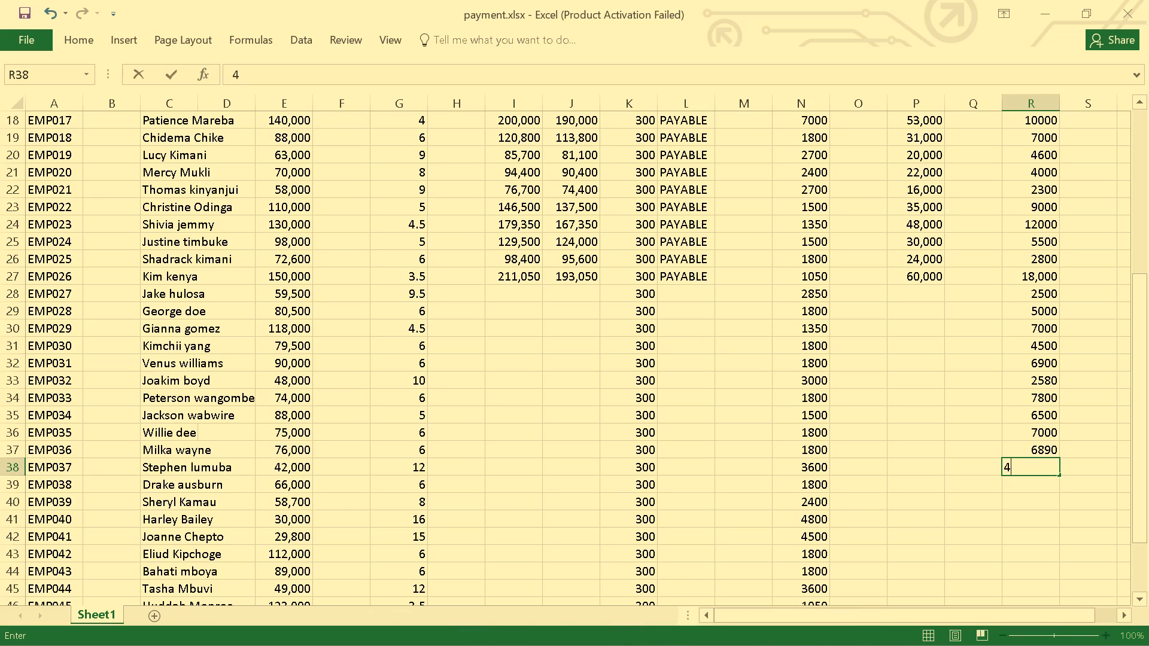
pyautogui.press('8')
pyautogui.press('0')
pyautogui.press('0')
pyautogui.press('BackSpace')
pyautogui.press('BackSpace')
pyautogui.press('BackSpace')
pyautogui.press('BackSpace')
pyautogui.write('2600')
pyautogui.press('Return')
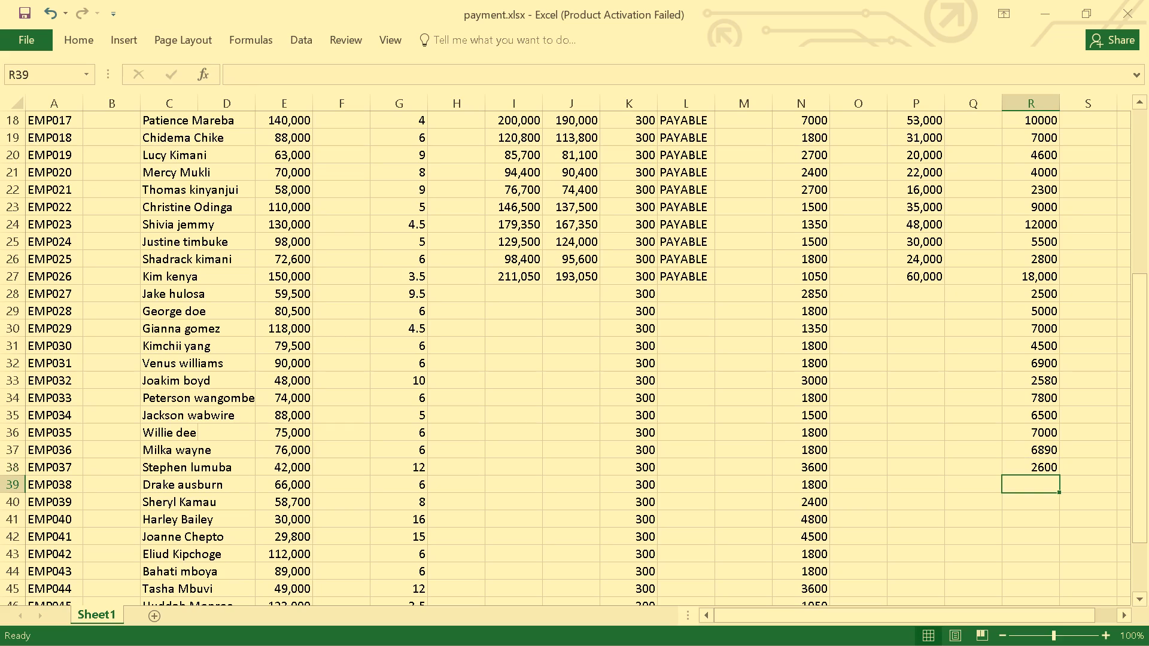
pyautogui.write('4000')
pyautogui.press('Return')
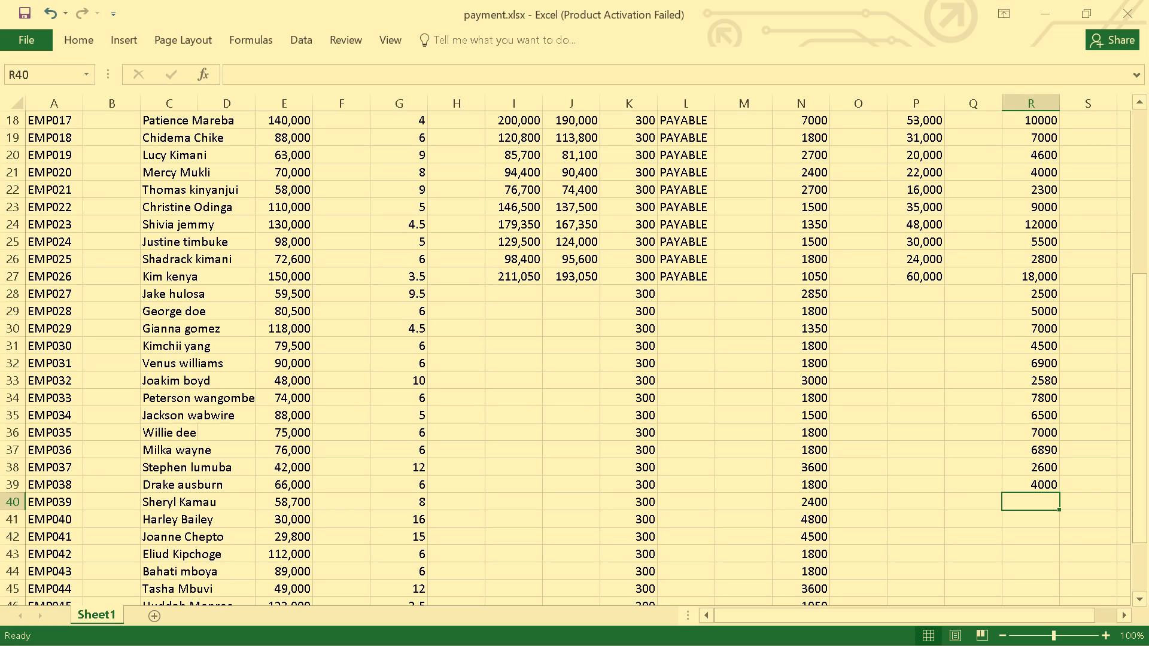
# Add a thousands separator to the Deductions of EMP027 in cell R28, making it 2,500.
pyautogui.click(1042, 295)
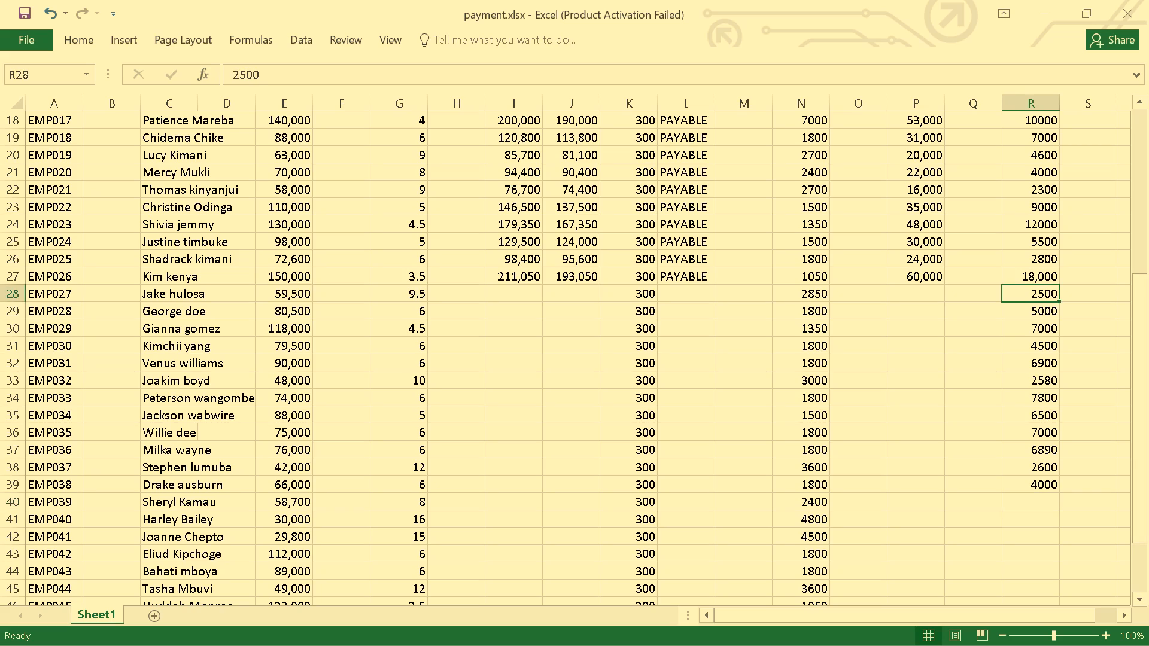
pyautogui.click(238, 74)
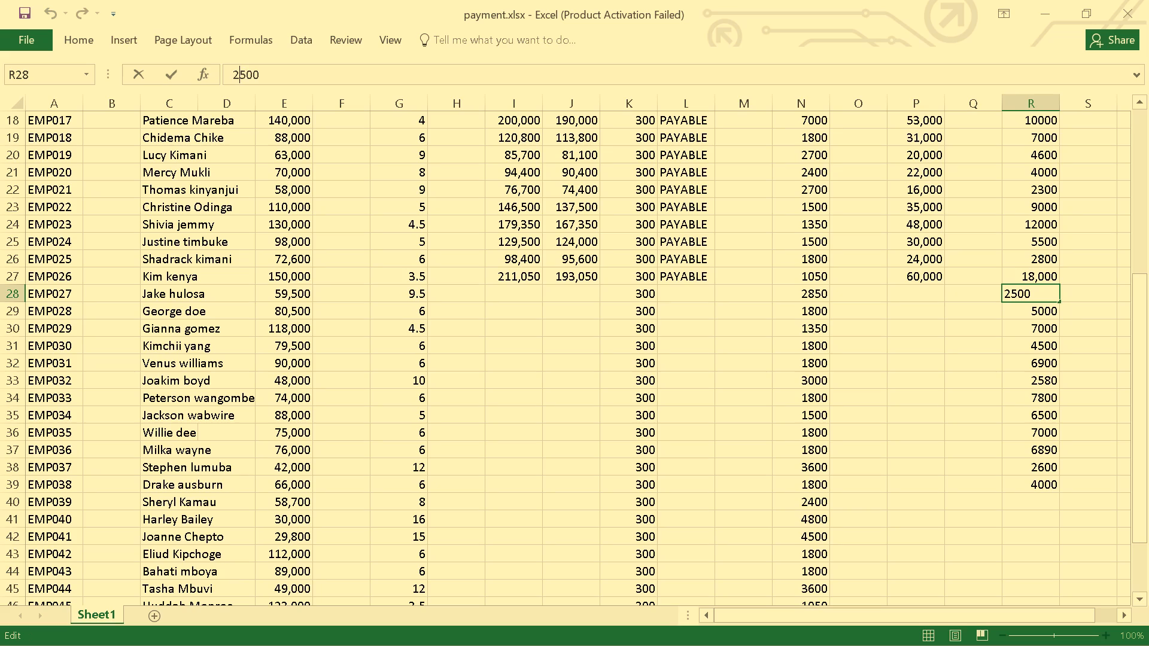
pyautogui.press(',')
pyautogui.press('Return')
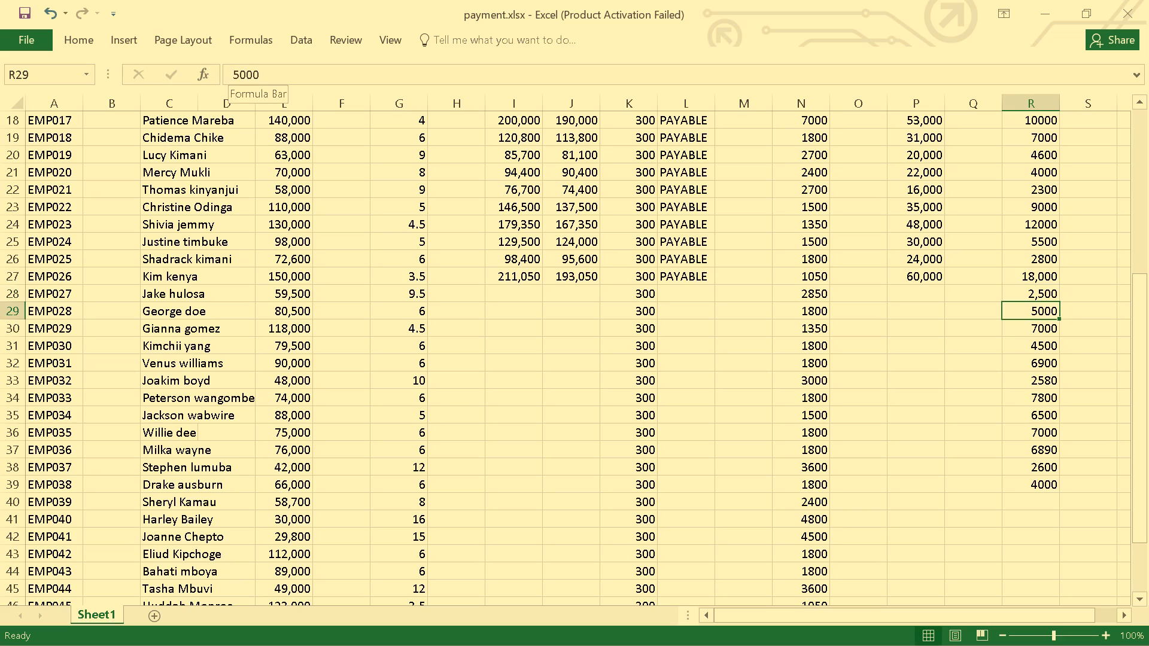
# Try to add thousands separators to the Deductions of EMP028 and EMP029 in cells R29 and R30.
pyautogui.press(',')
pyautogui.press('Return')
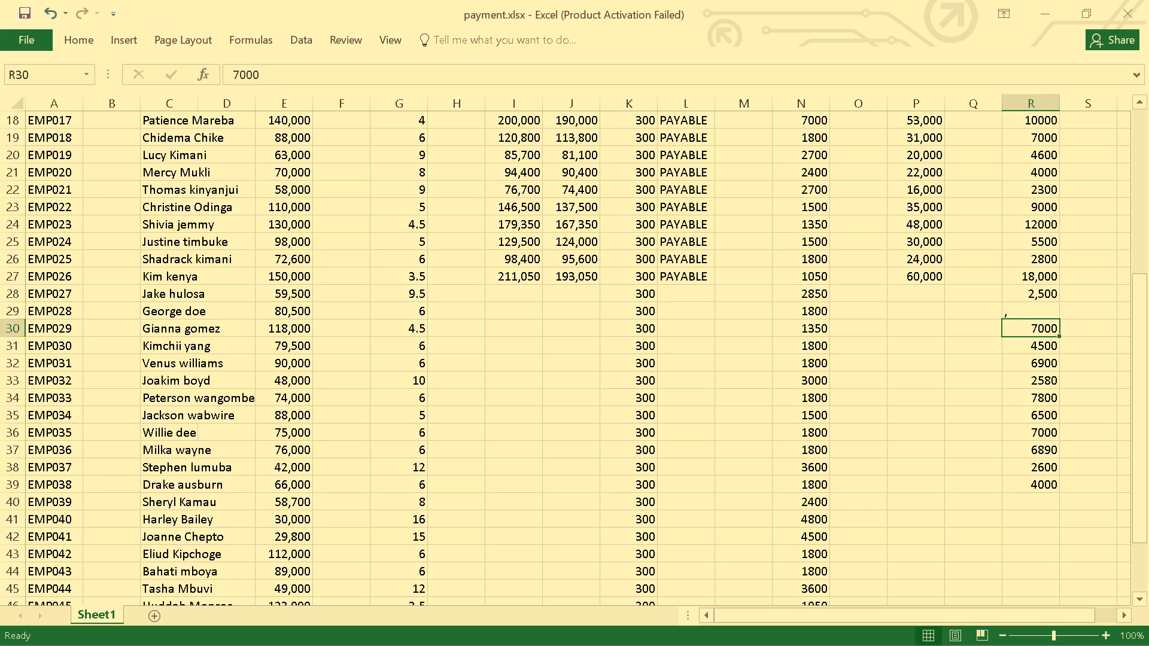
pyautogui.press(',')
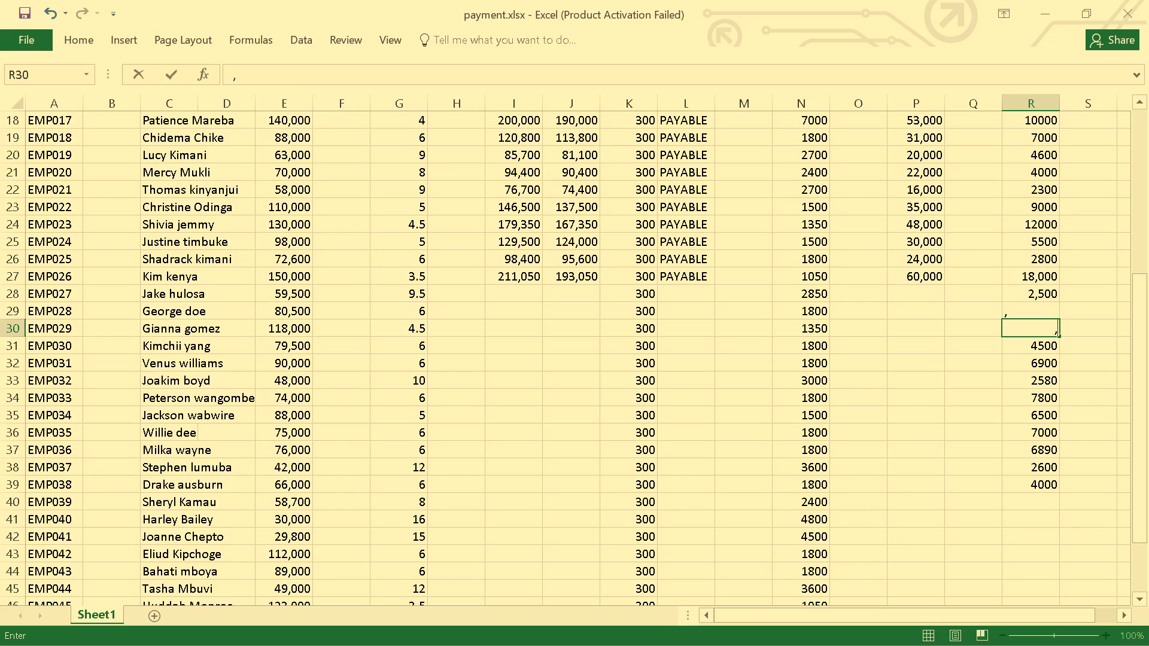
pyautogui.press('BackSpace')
# Enter 7,800 as the Deductions of EMP028 in cell R29.
pyautogui.click(1033, 309)
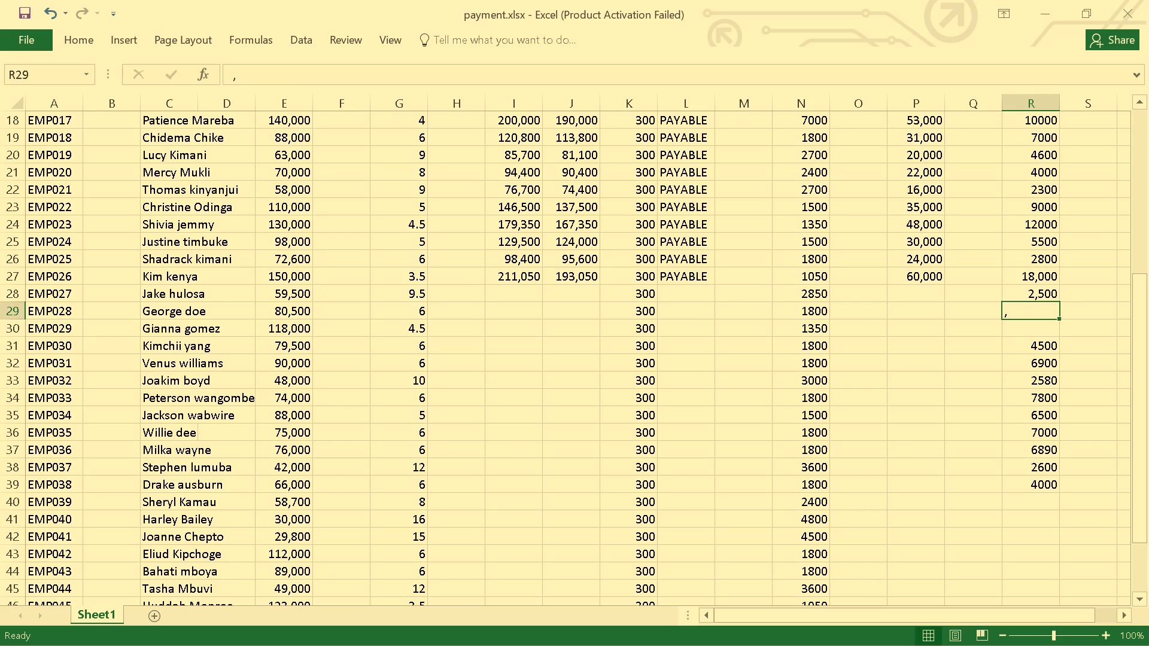
pyautogui.press('7')
pyautogui.write('800')
pyautogui.press('BackSpace')
pyautogui.press('BackSpace')
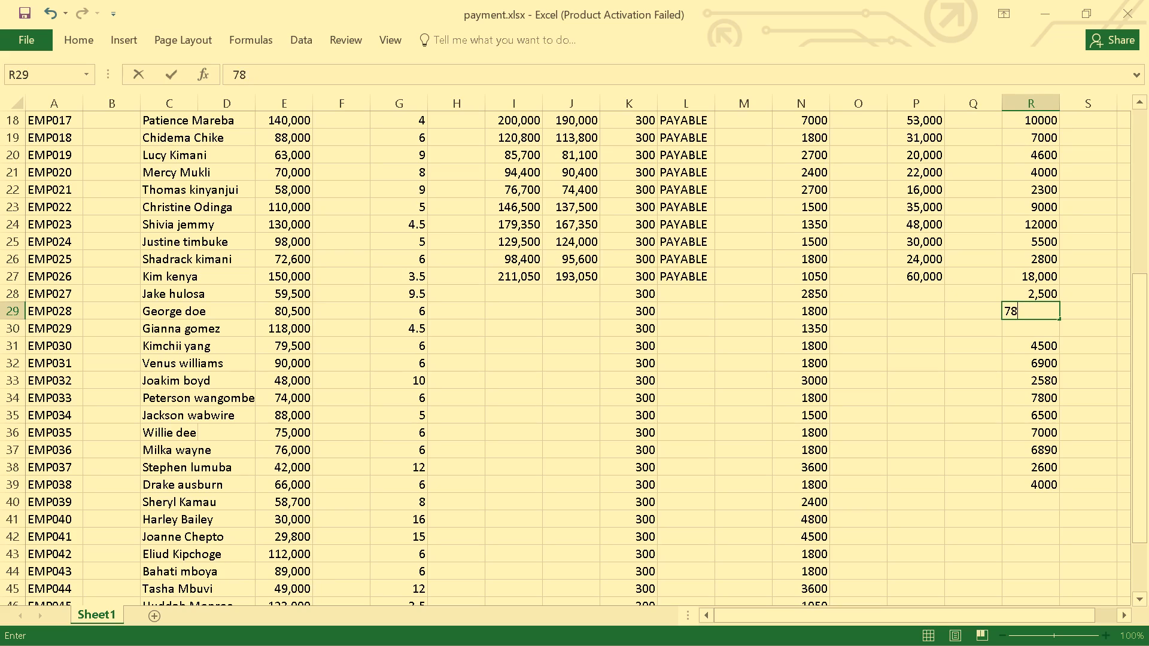
pyautogui.press('BackSpace')
pyautogui.press(',')
pyautogui.write('800')
pyautogui.press('Return')
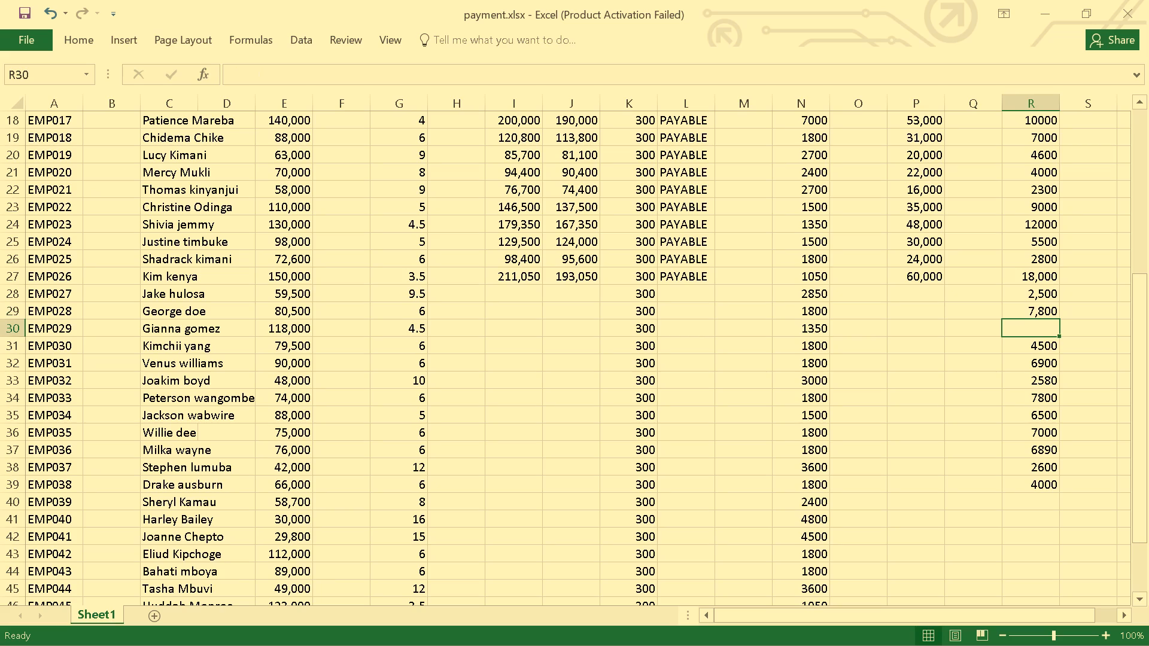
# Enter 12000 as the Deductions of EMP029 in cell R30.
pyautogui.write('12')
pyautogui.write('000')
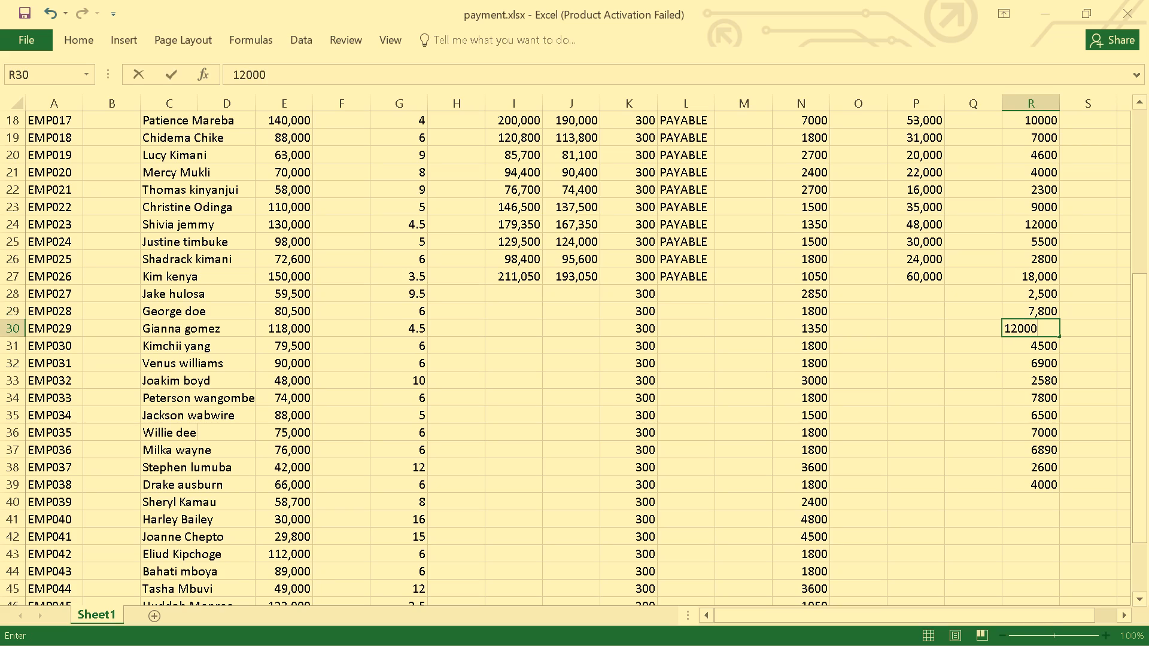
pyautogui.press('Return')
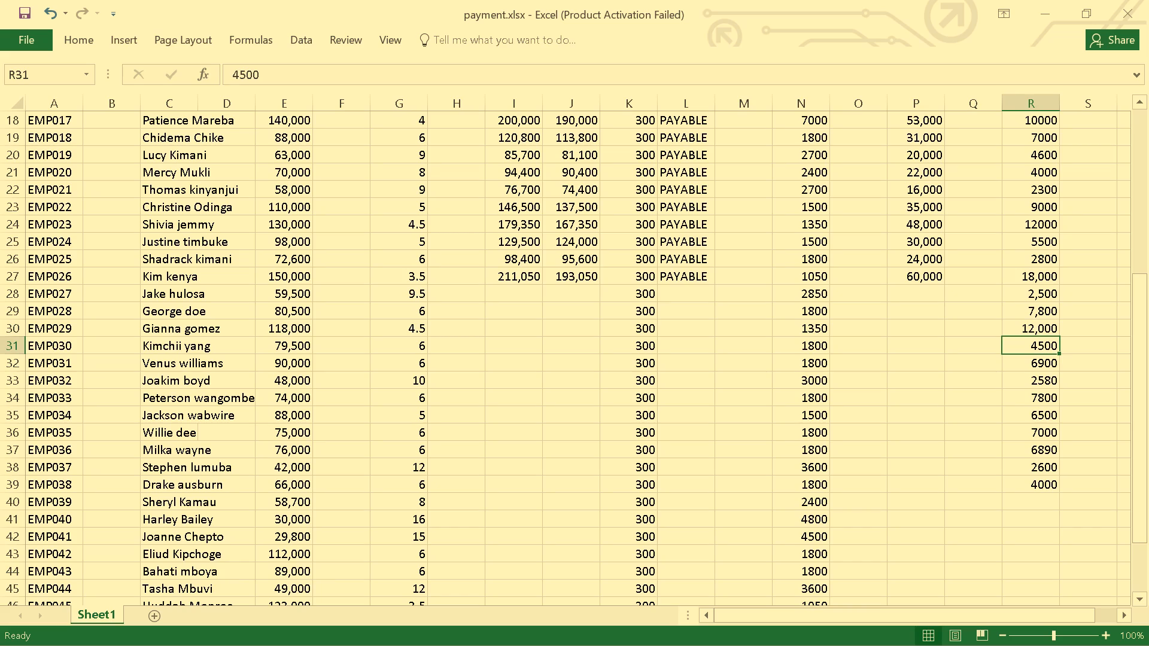
# Change the Deductions of EMP029 in cell R30 to 9000.
pyautogui.press('Up')
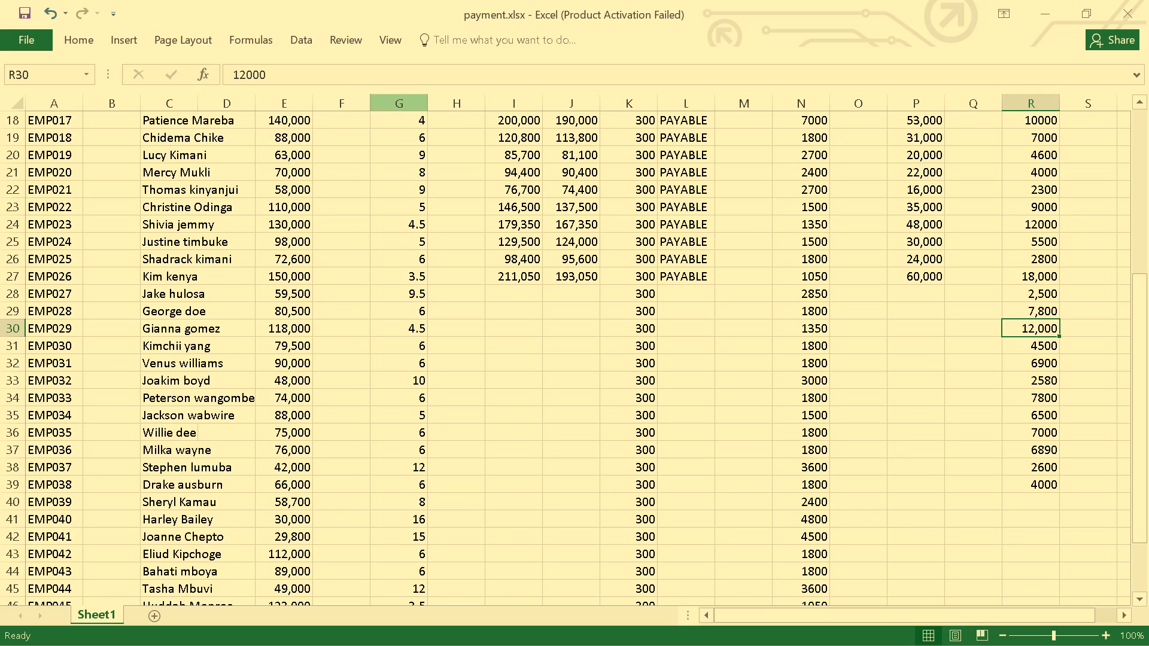
pyautogui.click(244, 72)
pyautogui.press('BackSpace')
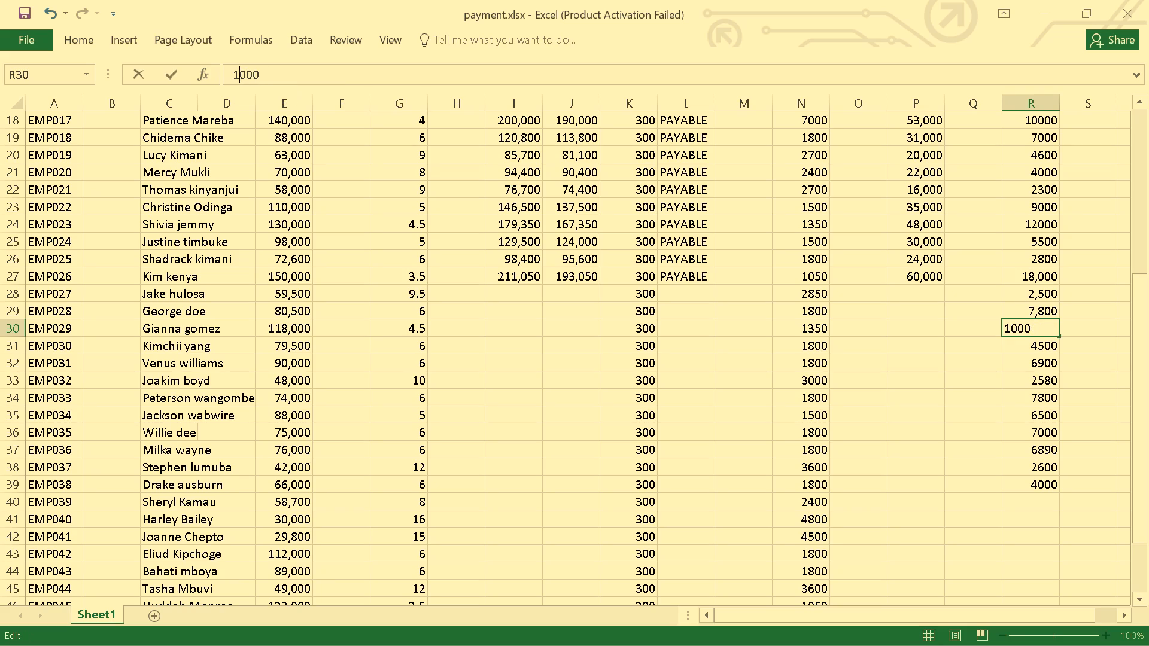
pyautogui.press('BackSpace')
pyautogui.press('9')
pyautogui.press('Return')
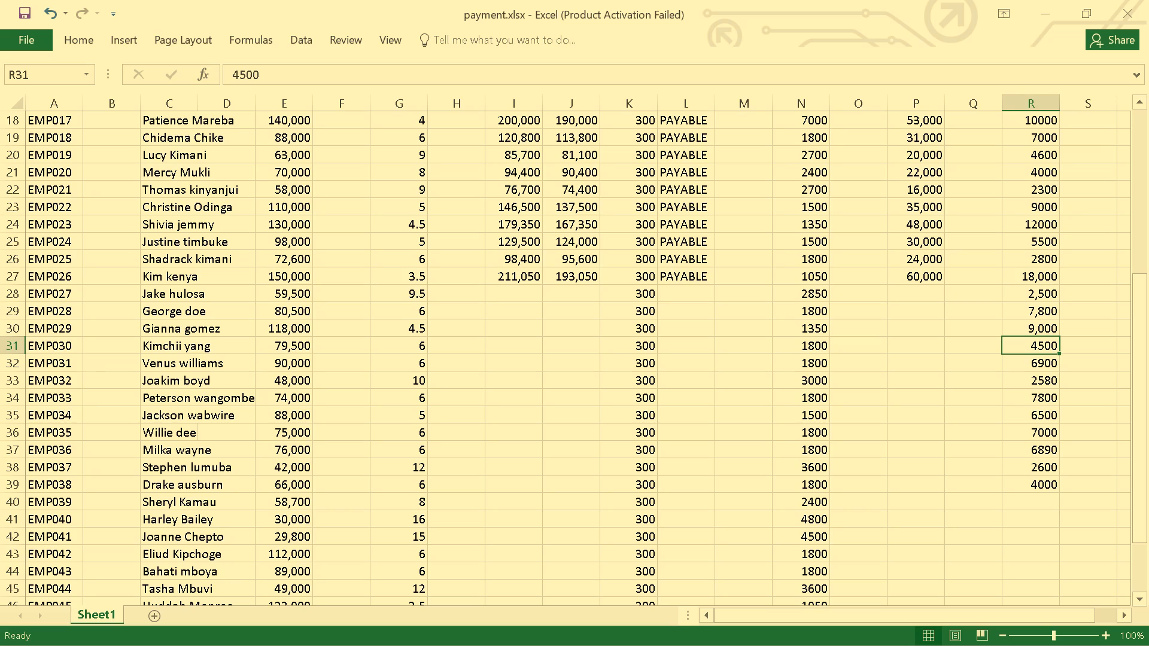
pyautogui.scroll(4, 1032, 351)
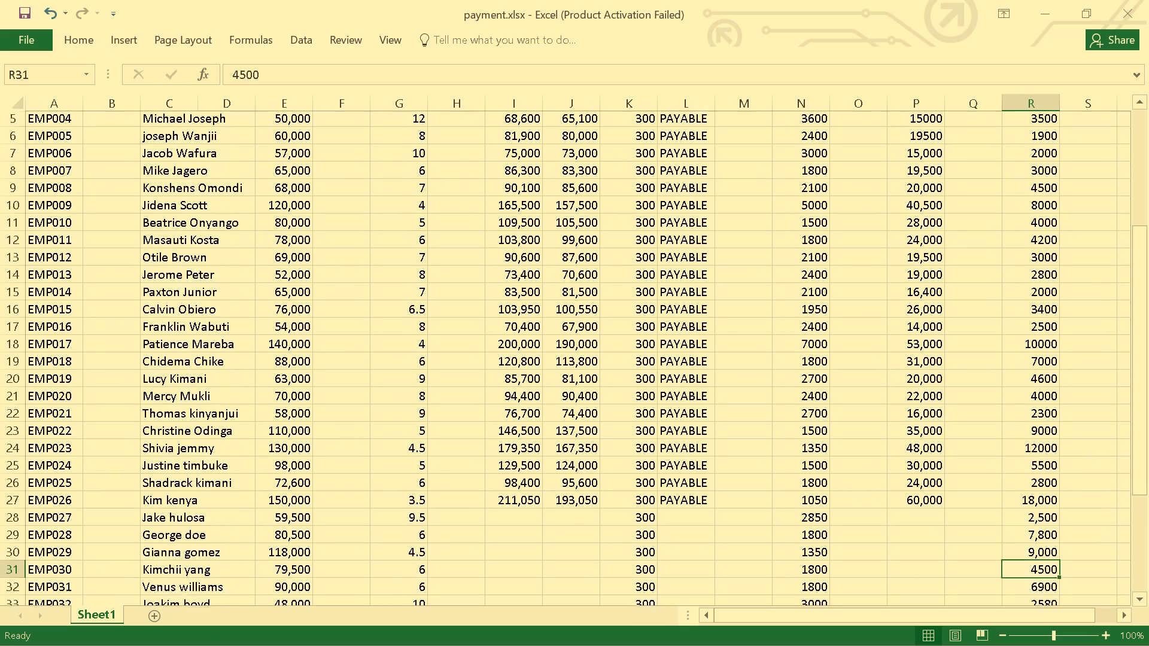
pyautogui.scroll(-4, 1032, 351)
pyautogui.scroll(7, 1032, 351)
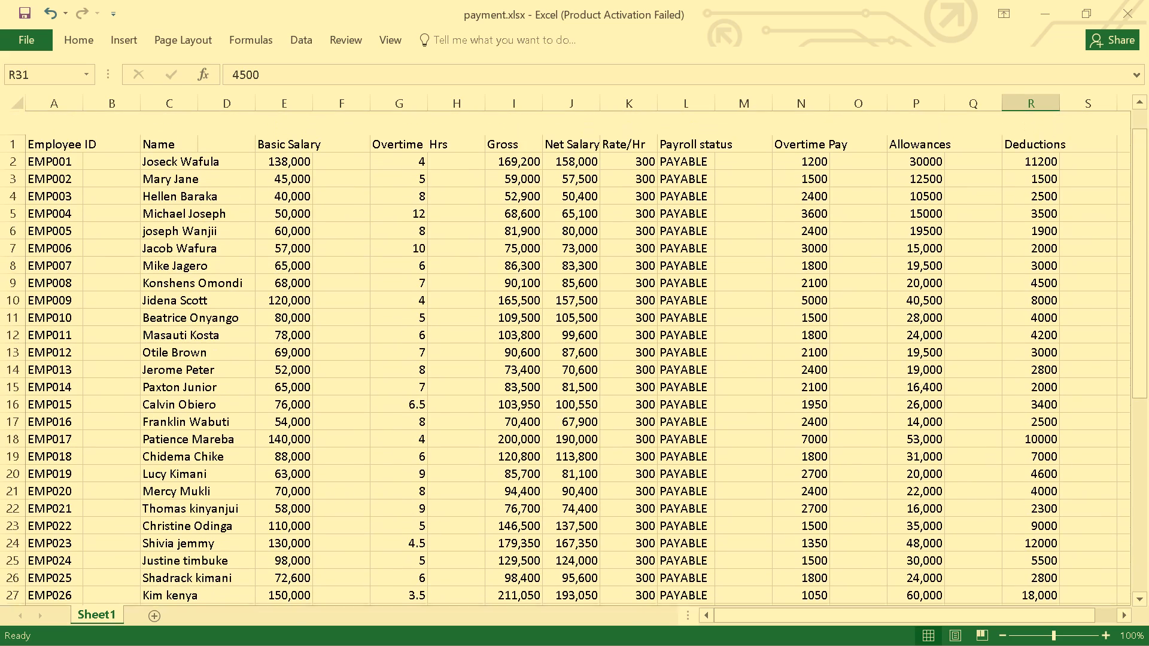
# Add a thousands separator to the Deductions of EMP001 in cell R2, making it 11,200.
pyautogui.scroll(2, 1052, 210)
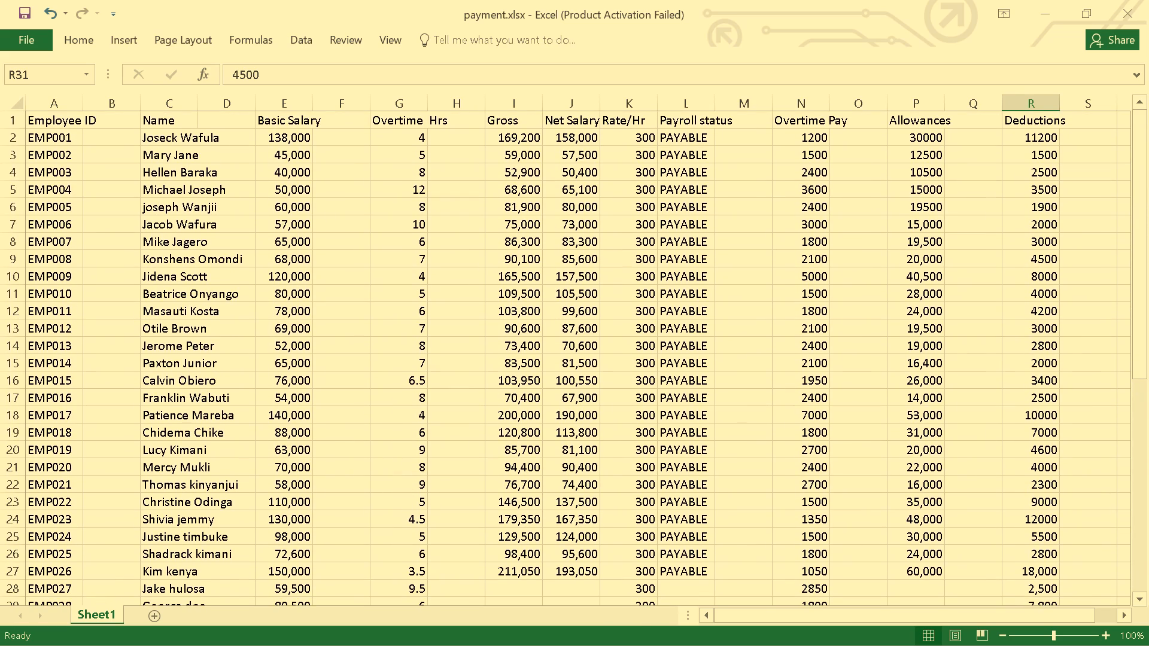
pyautogui.click(1044, 140)
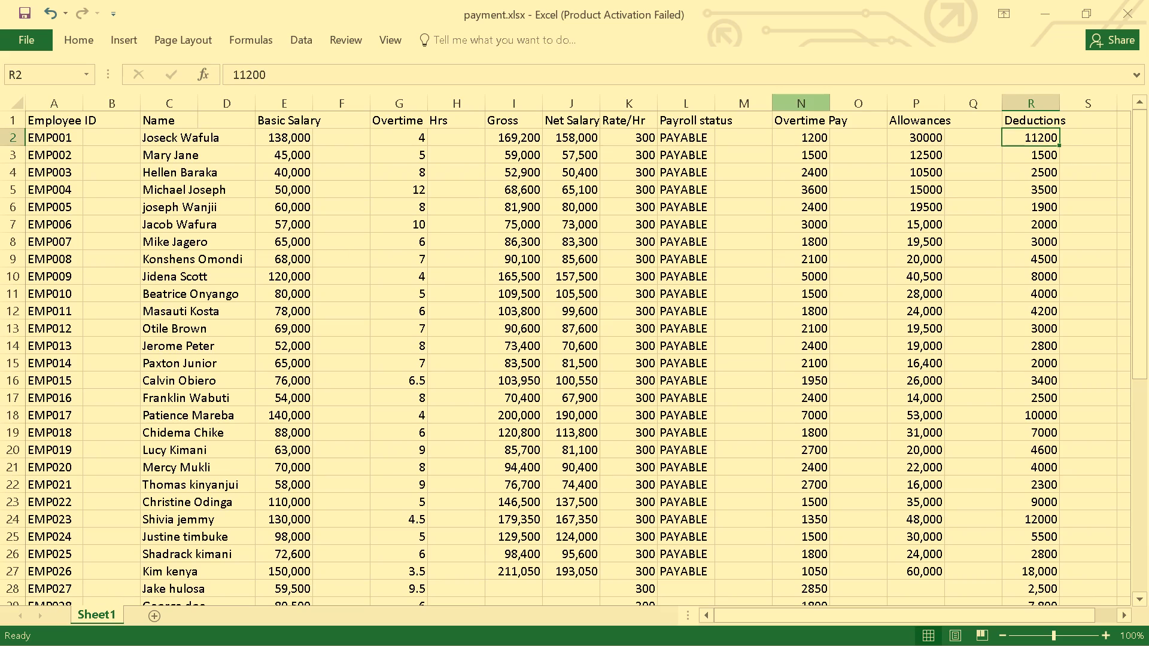
pyautogui.click(245, 76)
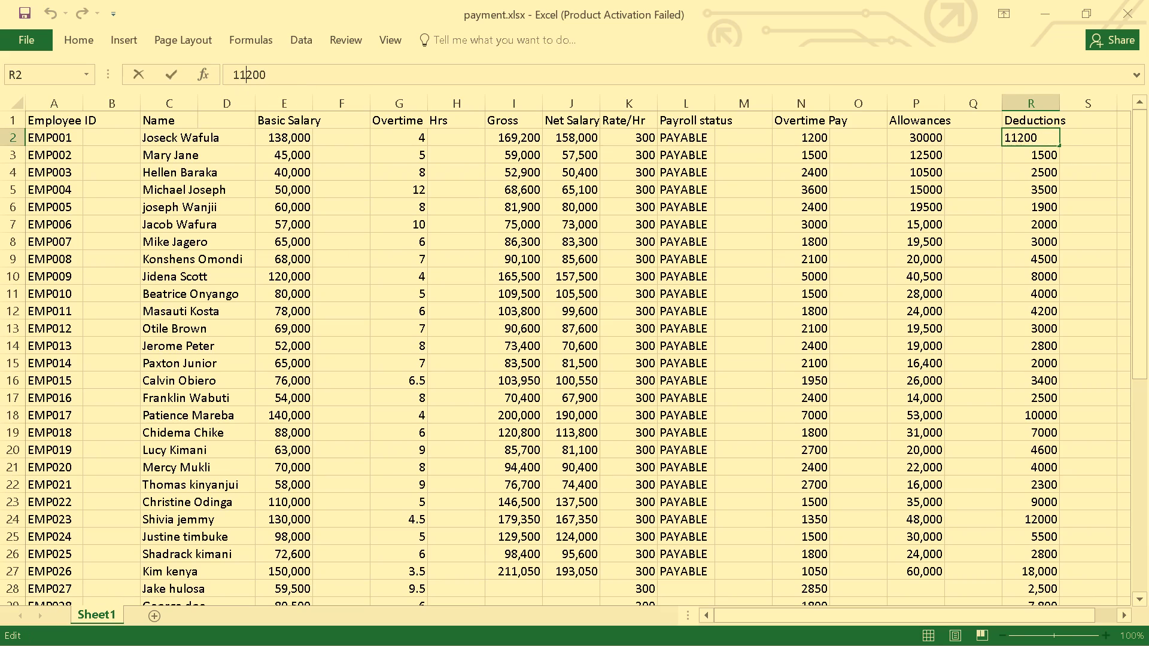
pyautogui.press(',')
pyautogui.press('Return')
pyautogui.press('Return')
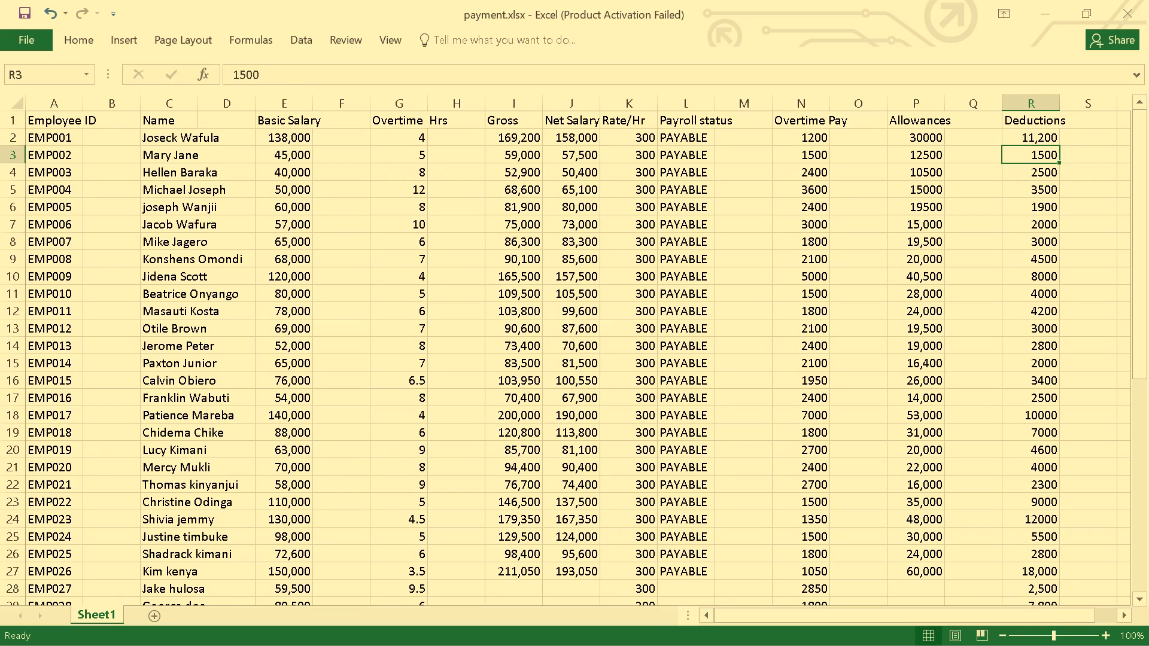
pyautogui.press('Return')
pyautogui.press('Return')
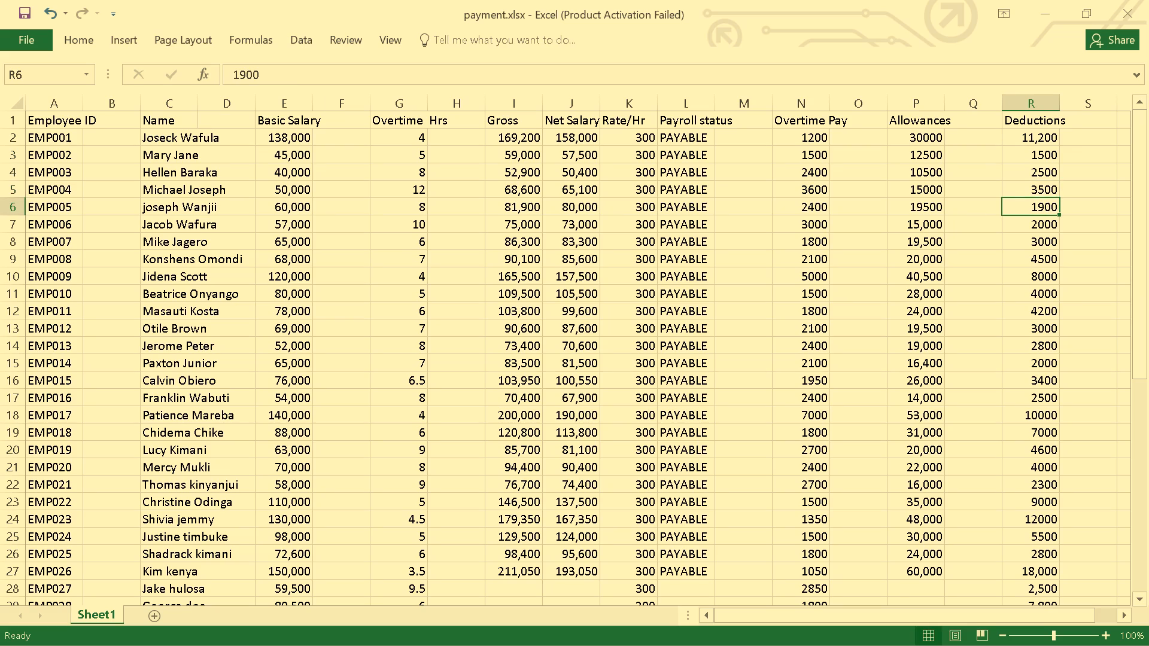
# Enter the Deductions of 5,000 for EMP039 in cell R40 and 1800 for EMP040 in cell R41.
pyautogui.scroll(-3, 972, 327)
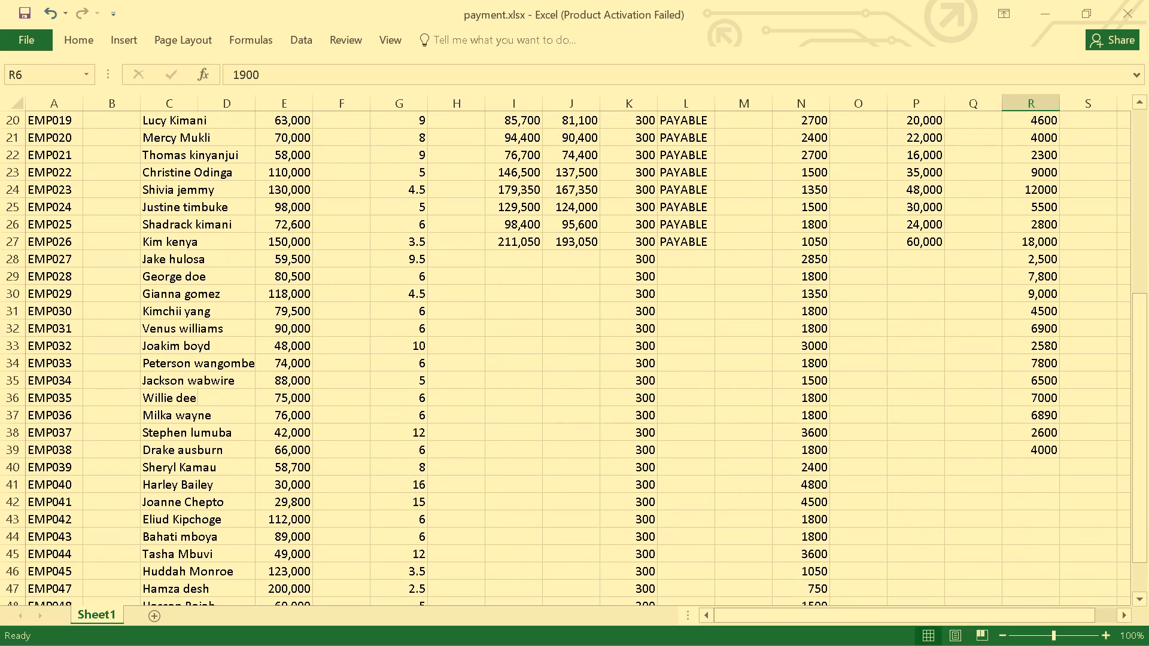
pyautogui.scroll(-1, 972, 327)
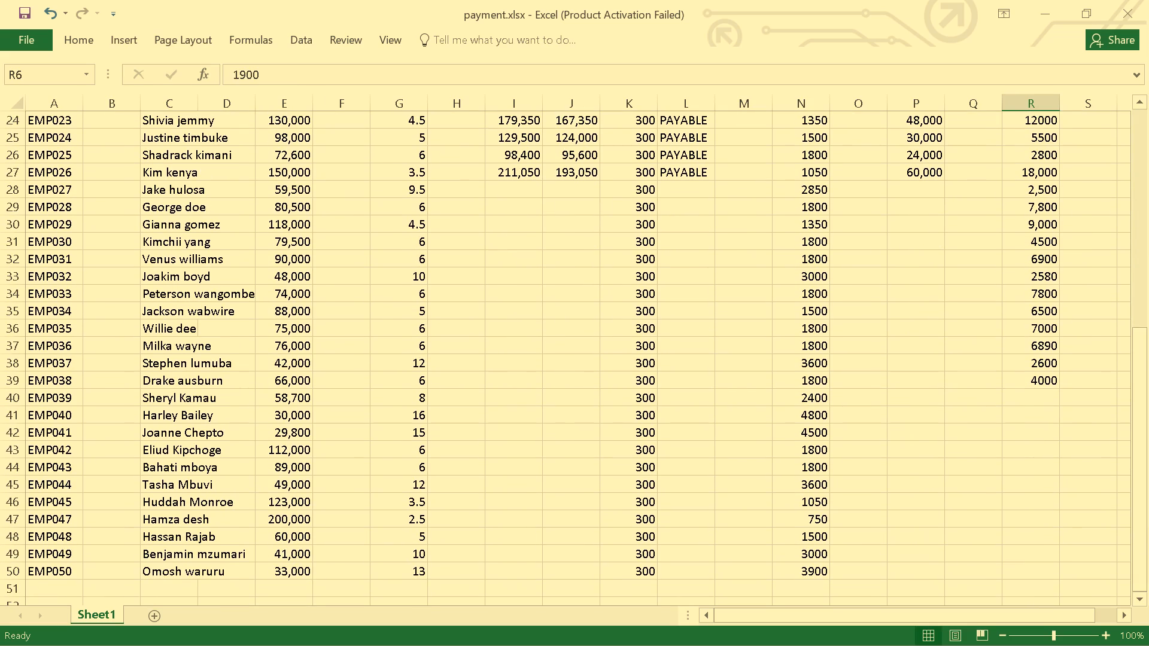
pyautogui.click(1033, 396)
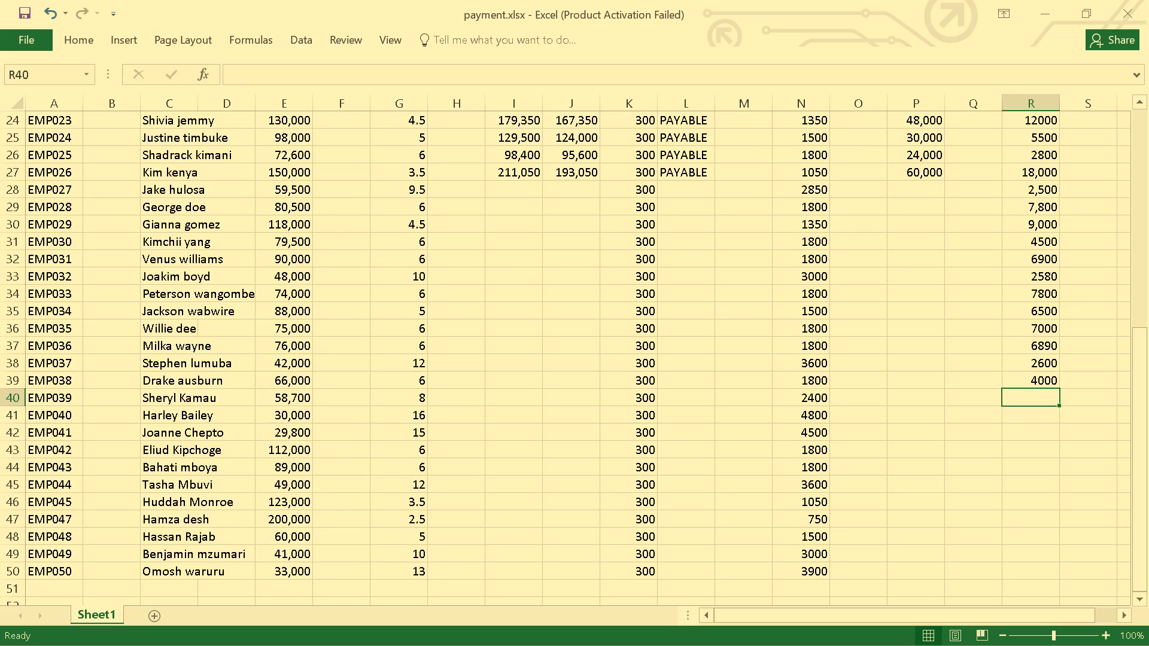
pyautogui.press('5')
pyautogui.write(',00')
pyautogui.press('0')
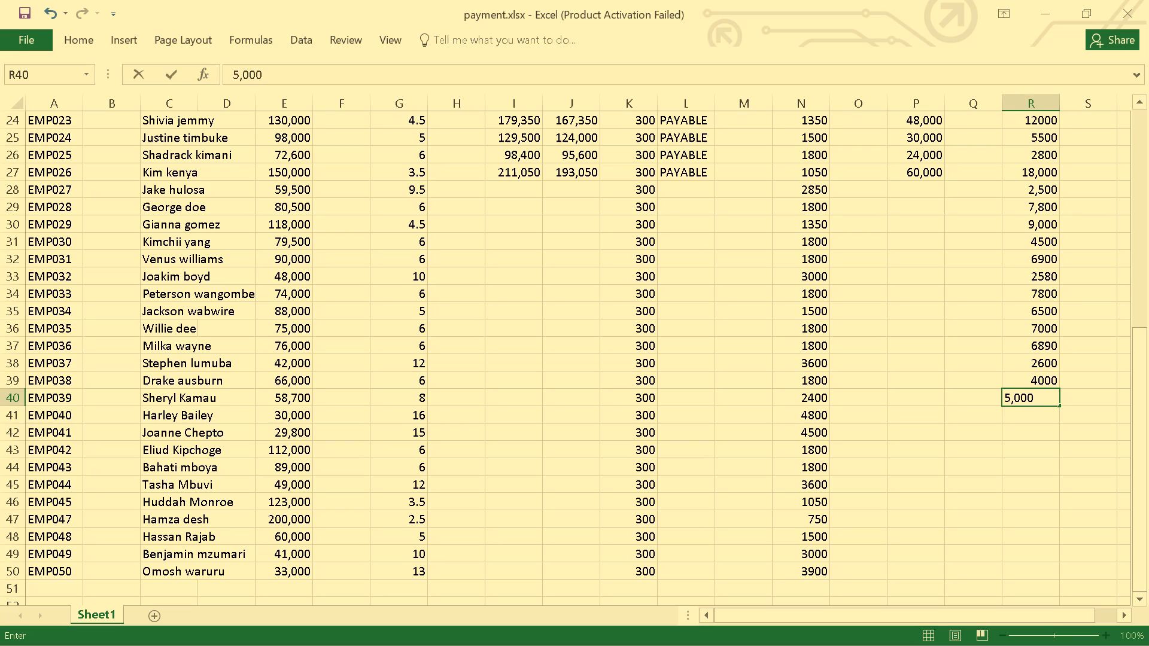
pyautogui.press('Return')
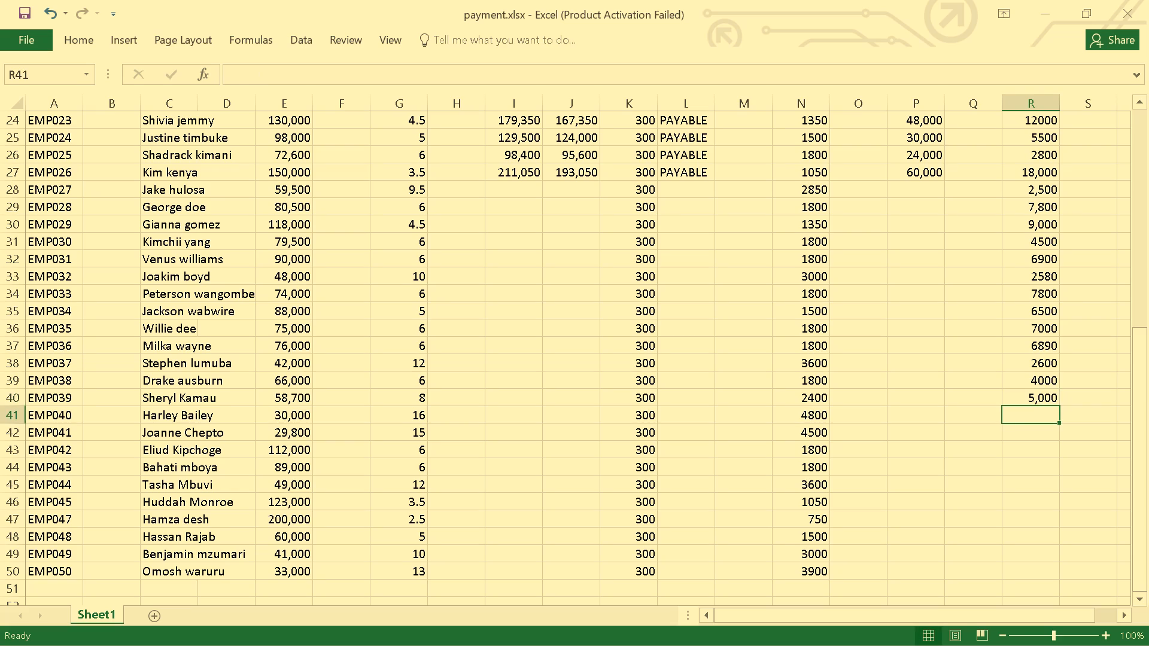
pyautogui.press('1')
pyautogui.write('800')
pyautogui.press('Return')
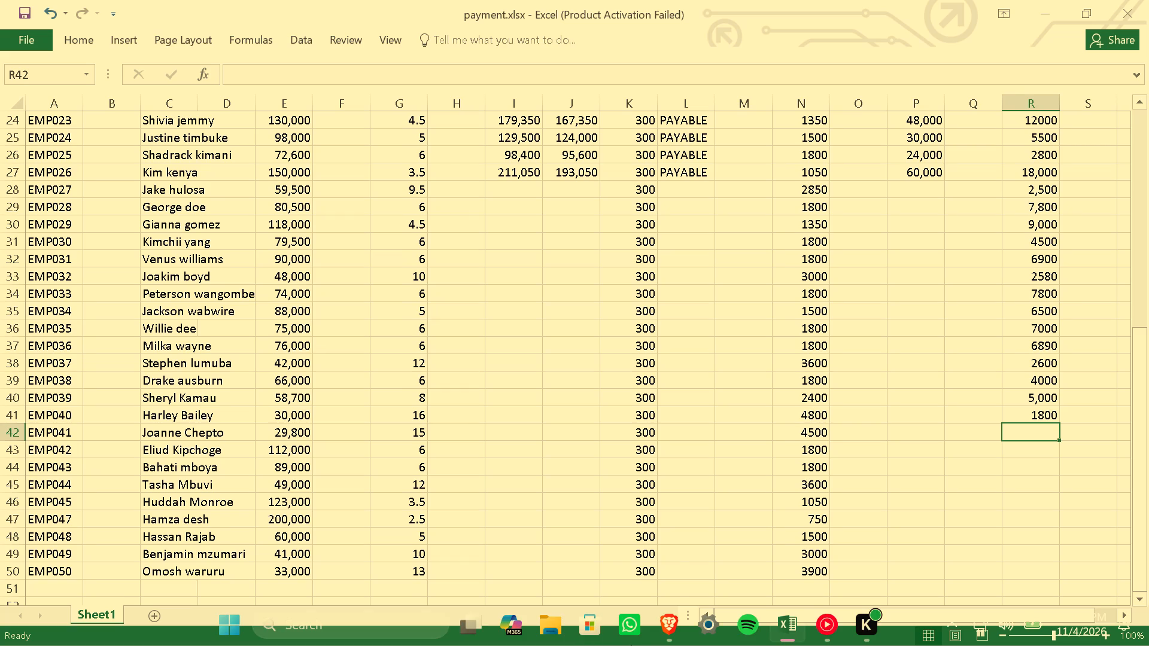
# Review the payroll rows above EMP041 back to the first employees, examining their salaries, allowances and Deductions.
pyautogui.click(640, 431)
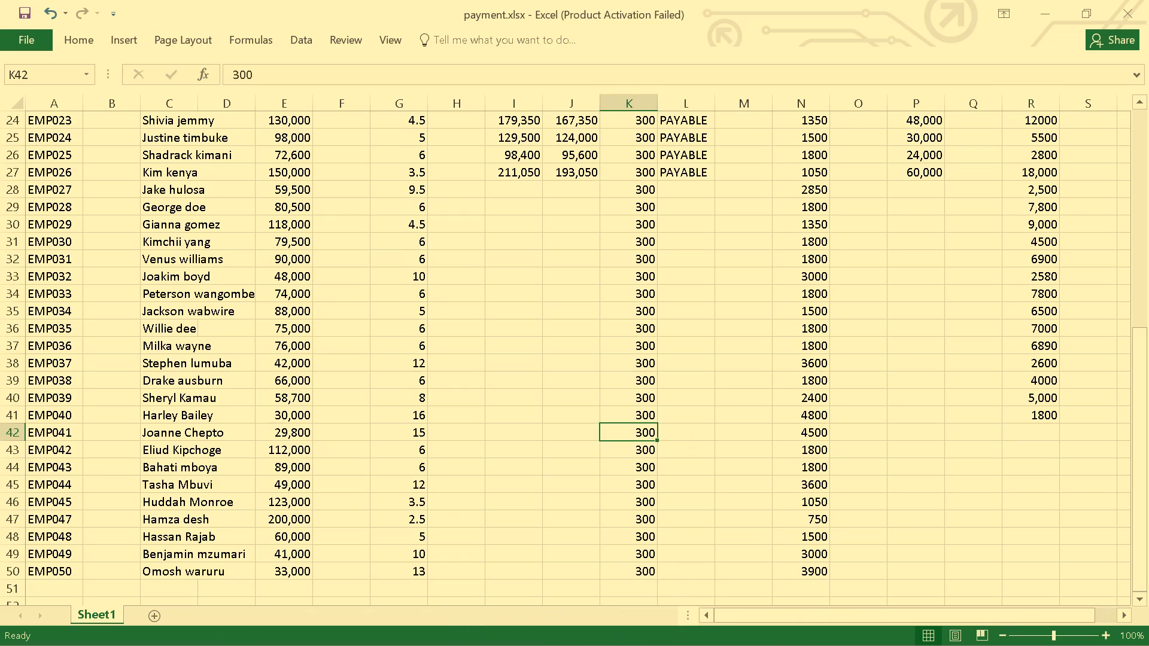
pyautogui.press('Up')
pyautogui.press('Up')
pyautogui.press('Up')
pyautogui.press('Up')
pyautogui.press('Up')
pyautogui.press('Up')
pyautogui.press('Up')
pyautogui.press('Up')
pyautogui.press('Up')
pyautogui.press('Up')
pyautogui.press('Up')
pyautogui.press('Up')
pyautogui.press('Up')
pyautogui.press('Up')
pyautogui.press('Up')
pyautogui.press('Up')
pyautogui.press('Up')
pyautogui.press('Up')
pyautogui.press('Up')
pyautogui.press('Up')
pyautogui.press('Up')
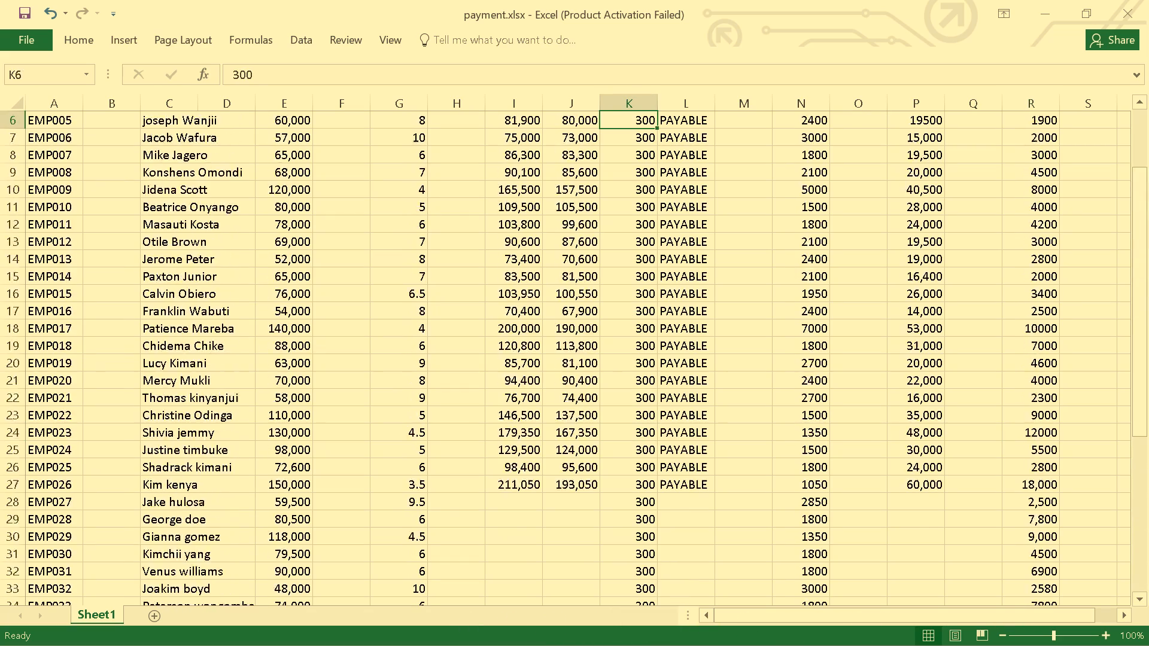
pyautogui.press('Down')
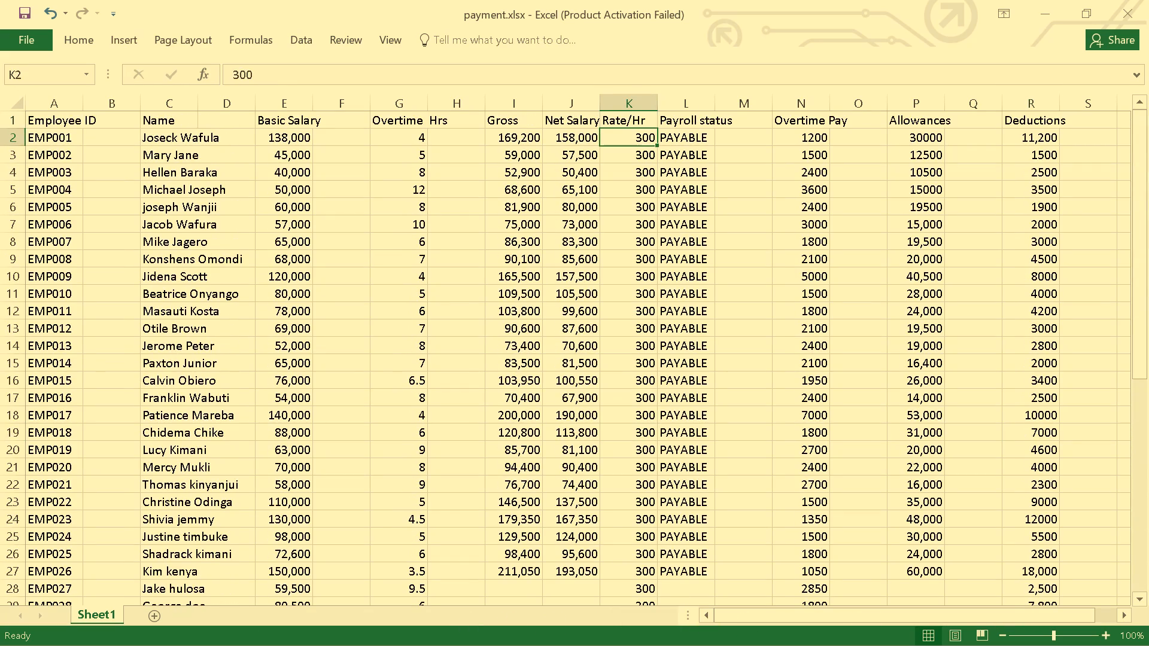
pyautogui.press('Down')
pyautogui.press('Down')
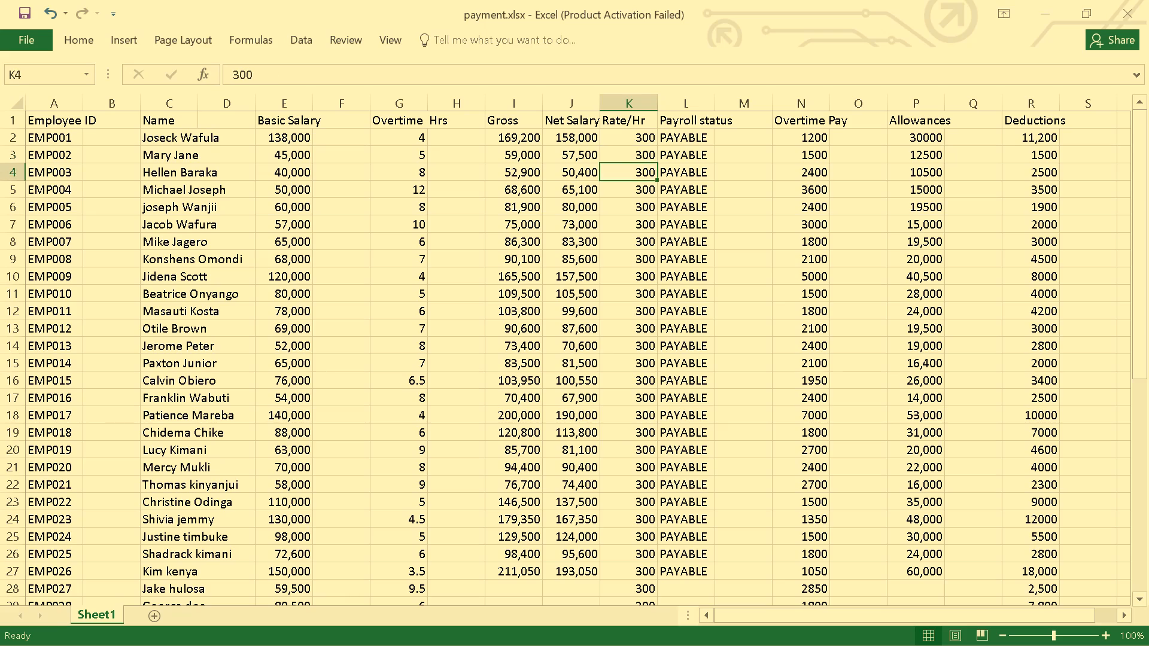
pyautogui.press('Down')
pyautogui.press('Down')
pyautogui.press('Down')
pyautogui.press('Down')
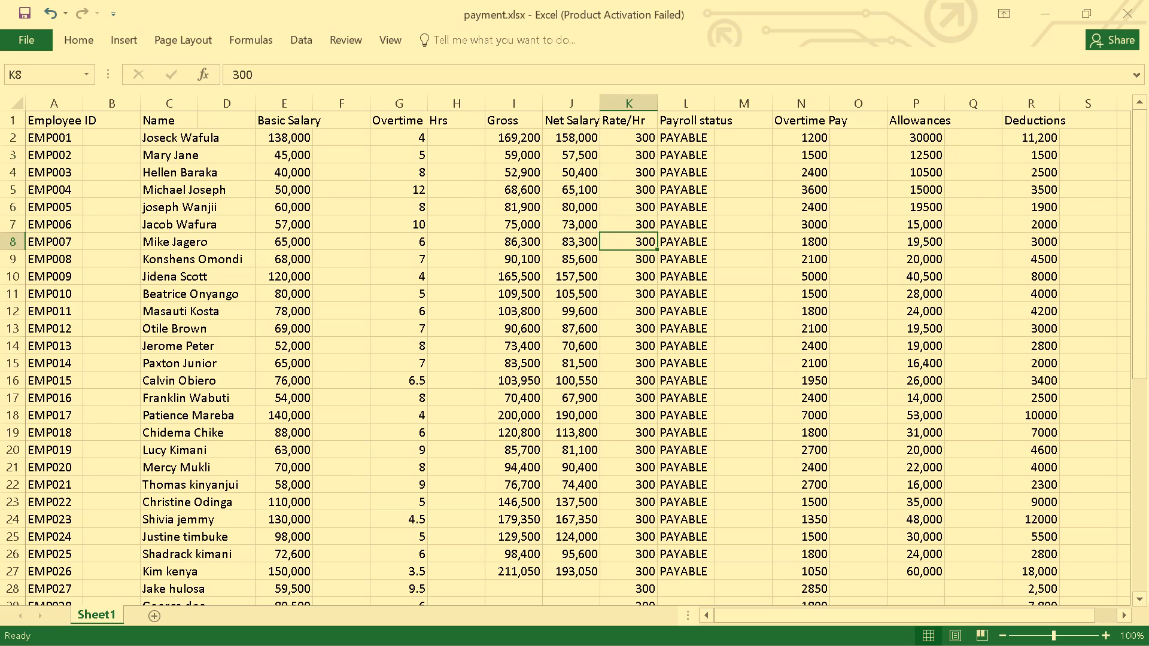
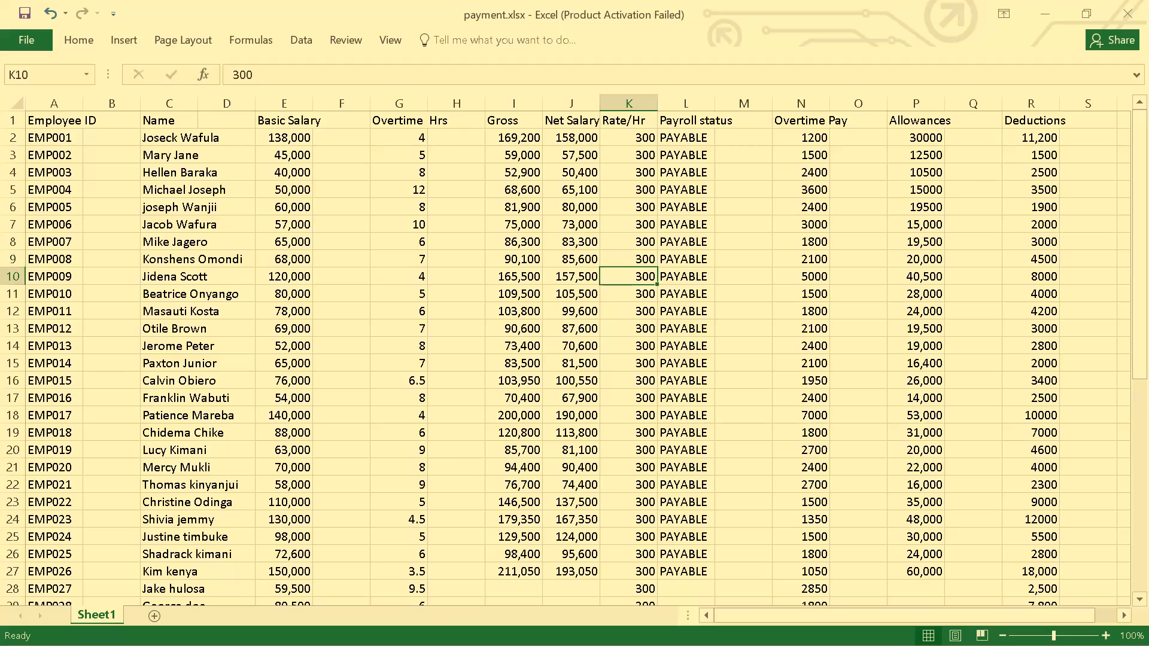
# Review the payroll rows from EMP009 down to EMP050 and back up, examining salaries, overtime hours and which Deductions are still missing.
pyautogui.press('Down')
pyautogui.press('Down')
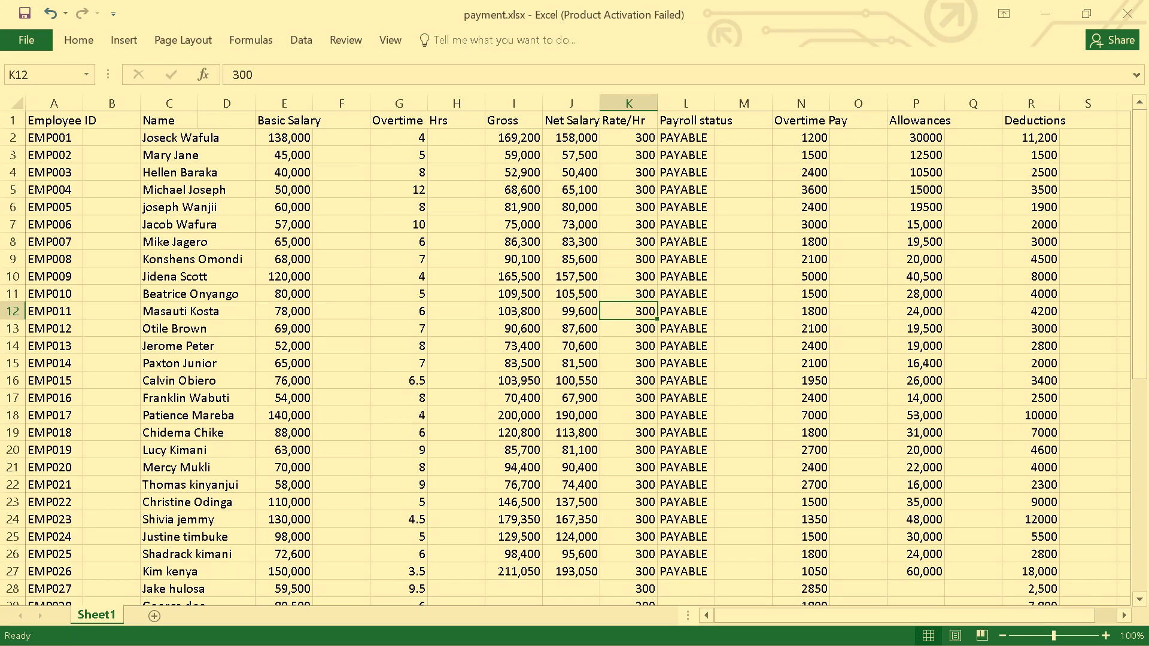
pyautogui.press('Down')
pyautogui.press('Down')
pyautogui.press('Down')
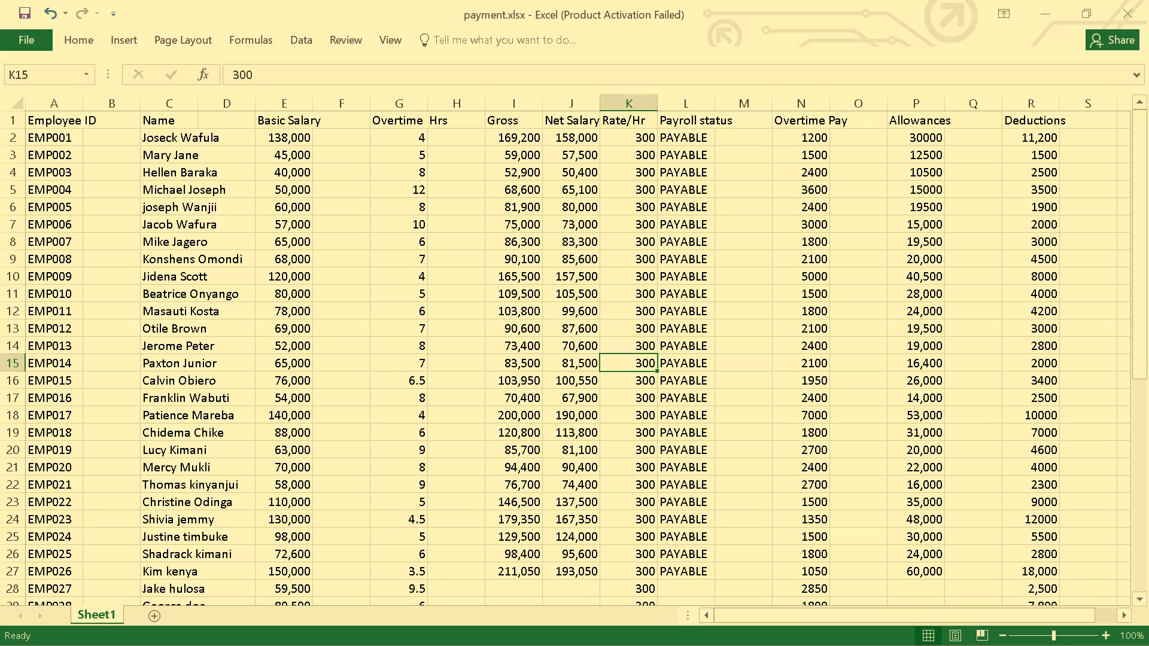
pyautogui.press('Down')
pyautogui.press('Down')
pyautogui.press('Down')
pyautogui.press('Down')
pyautogui.press('Down')
pyautogui.press('Down')
pyautogui.press('Down')
pyautogui.press('Down')
pyautogui.press('Down')
pyautogui.press('Down')
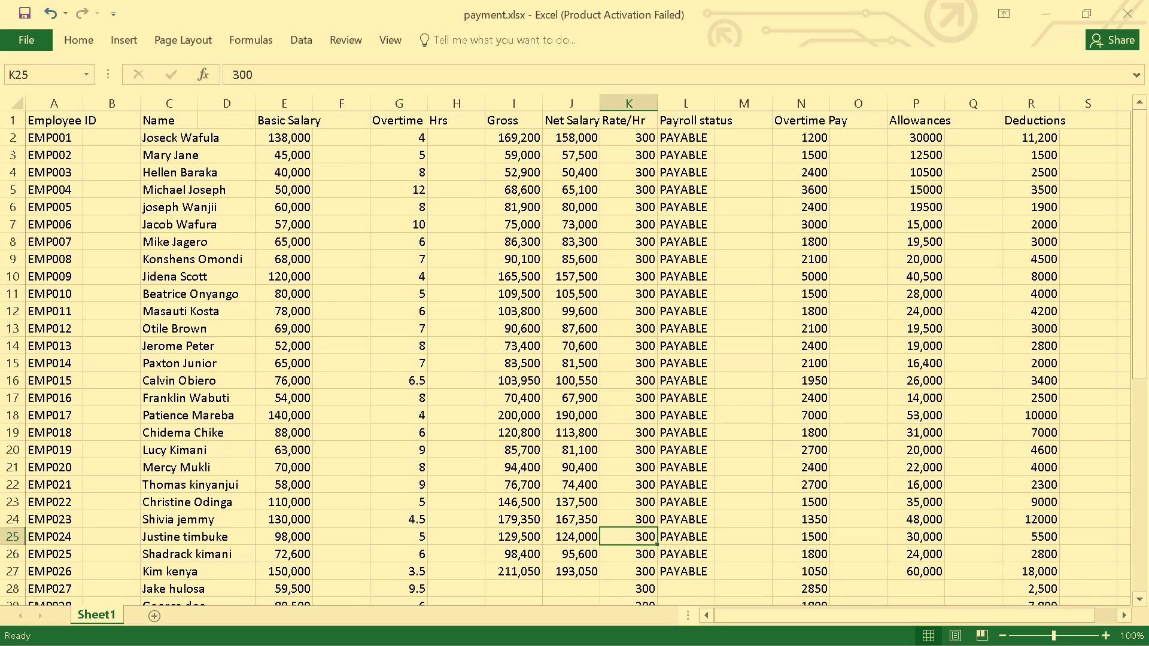
pyautogui.press('Down')
pyautogui.press('Down')
pyautogui.press('Down')
pyautogui.press('Down')
pyautogui.press('Down')
pyautogui.press('Down')
pyautogui.press('Down')
pyautogui.press('Down')
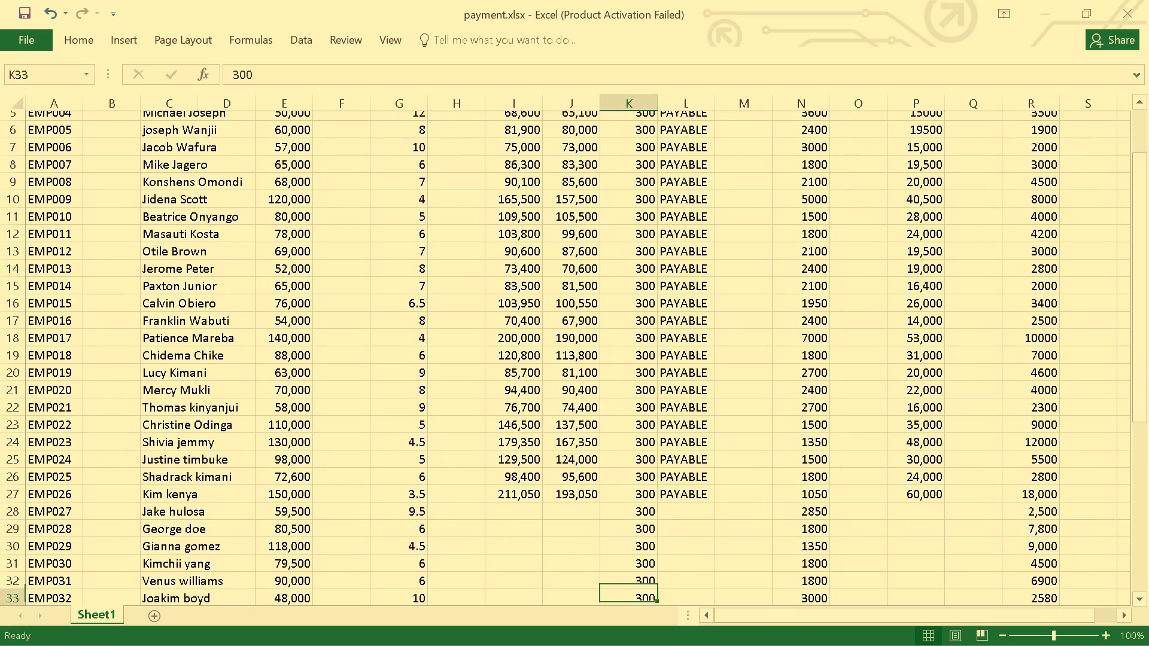
pyautogui.press('Down')
pyautogui.press('Down')
pyautogui.press('Down')
pyautogui.press('Down')
pyautogui.press('Down')
pyautogui.press('Down')
pyautogui.press('Down')
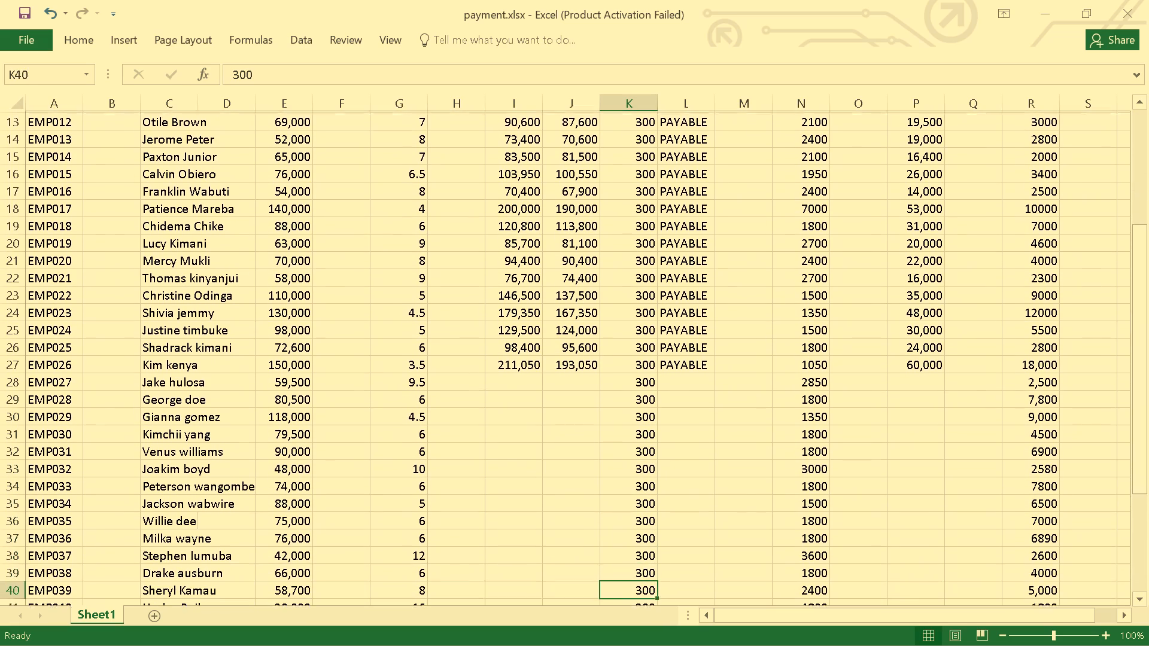
pyautogui.press('Down')
pyautogui.press('Down')
pyautogui.press('Down')
pyautogui.press('Down')
pyautogui.press('Down')
pyautogui.press('Down')
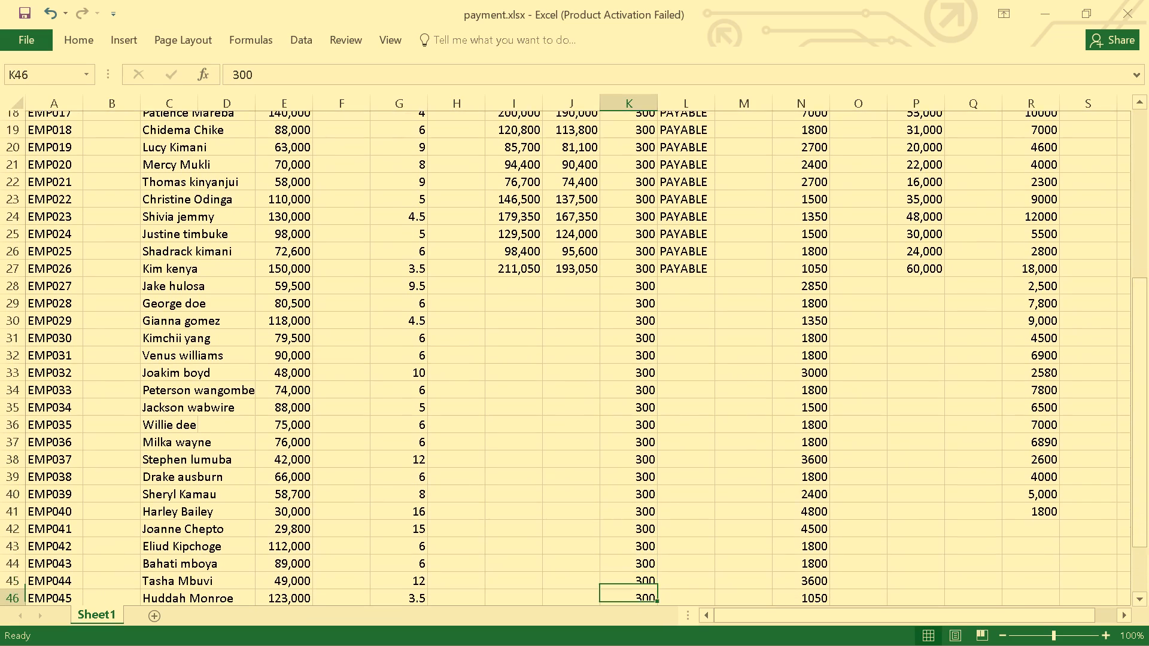
pyautogui.press('Down')
pyautogui.press('Down')
pyautogui.press('Down')
pyautogui.press('Down')
pyautogui.press('Down')
pyautogui.press('Down')
pyautogui.press('Down')
pyautogui.press('Down')
pyautogui.press('Down')
pyautogui.press('Down')
pyautogui.press('Down')
pyautogui.press('Down')
pyautogui.press('Down')
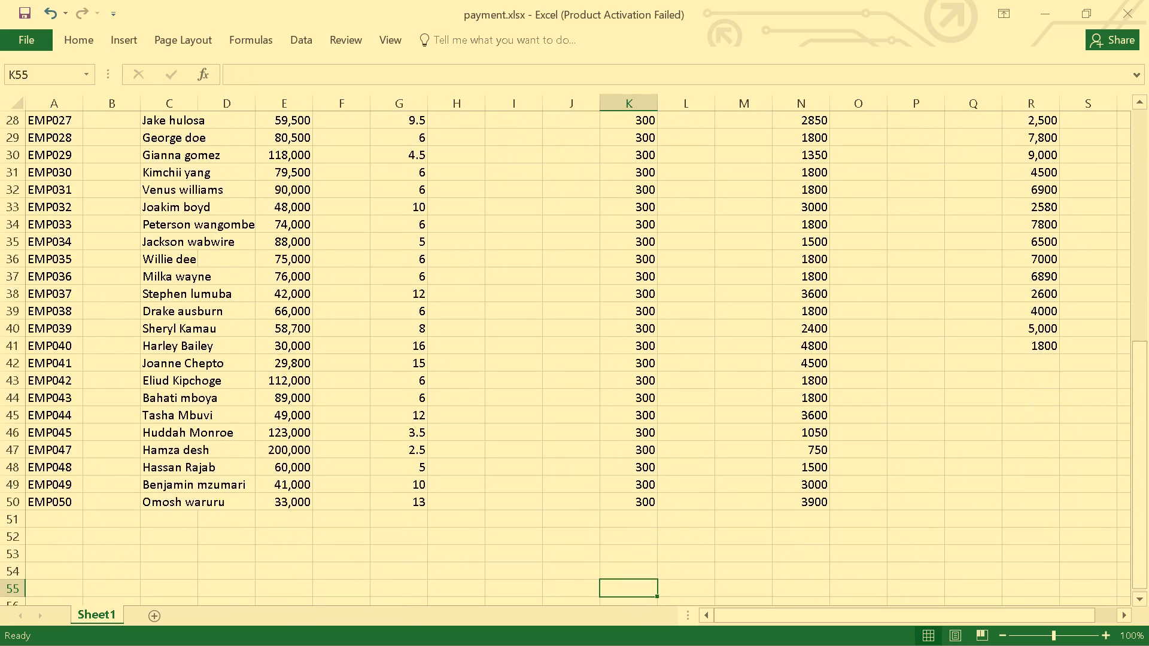
pyautogui.press('Down')
pyautogui.press('Down')
pyautogui.press('Down')
pyautogui.press('Down')
pyautogui.press('Down')
pyautogui.press('Down')
pyautogui.press('Down')
pyautogui.press('Down')
pyautogui.press('Down')
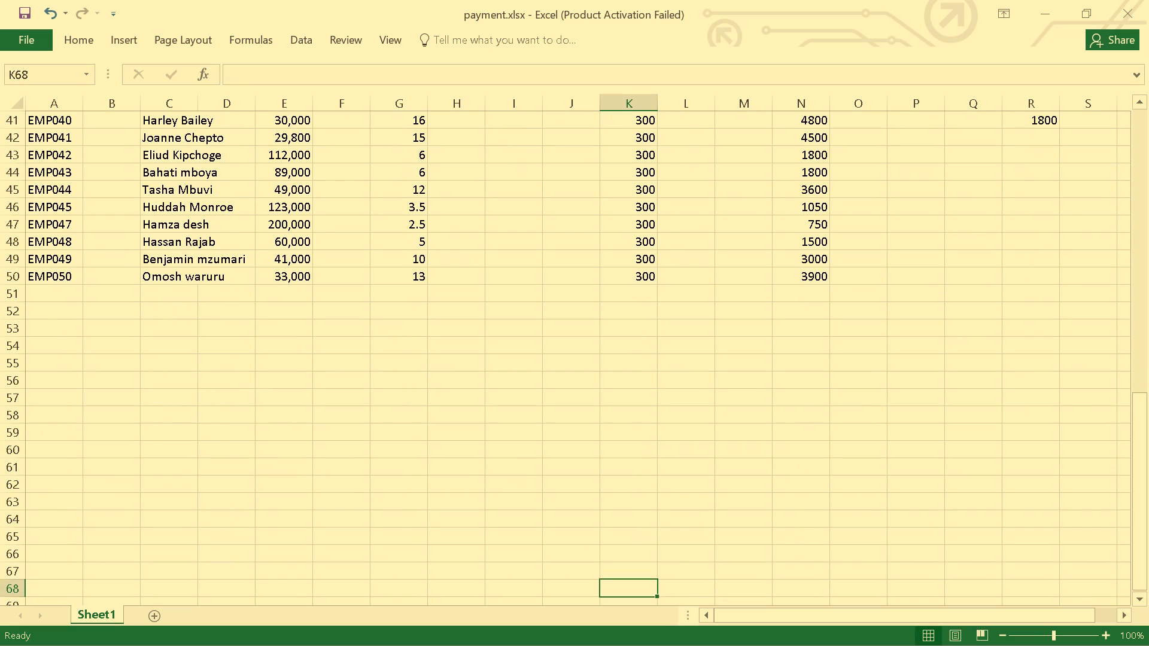
pyautogui.press('Up')
pyautogui.press('Up')
pyautogui.press('Up')
pyautogui.press('Up')
pyautogui.press('Up')
pyautogui.press('Up')
pyautogui.press('Up')
pyautogui.press('Up')
pyautogui.press('Up')
pyautogui.press('Up')
pyautogui.press('Up')
pyautogui.press('Up')
pyautogui.press('Up')
pyautogui.press('Up')
pyautogui.press('Up')
pyautogui.press('Up')
pyautogui.press('Up')
pyautogui.press('Up')
pyautogui.press('Up')
pyautogui.press('Up')
pyautogui.press('Up')
pyautogui.press('Up')
pyautogui.press('Up')
pyautogui.press('Up')
pyautogui.press('Up')
pyautogui.press('Up')
pyautogui.press('Up')
pyautogui.press('Up')
pyautogui.press('Up')
pyautogui.press('Up')
pyautogui.press('Up')
pyautogui.press('Up')
pyautogui.press('Up')
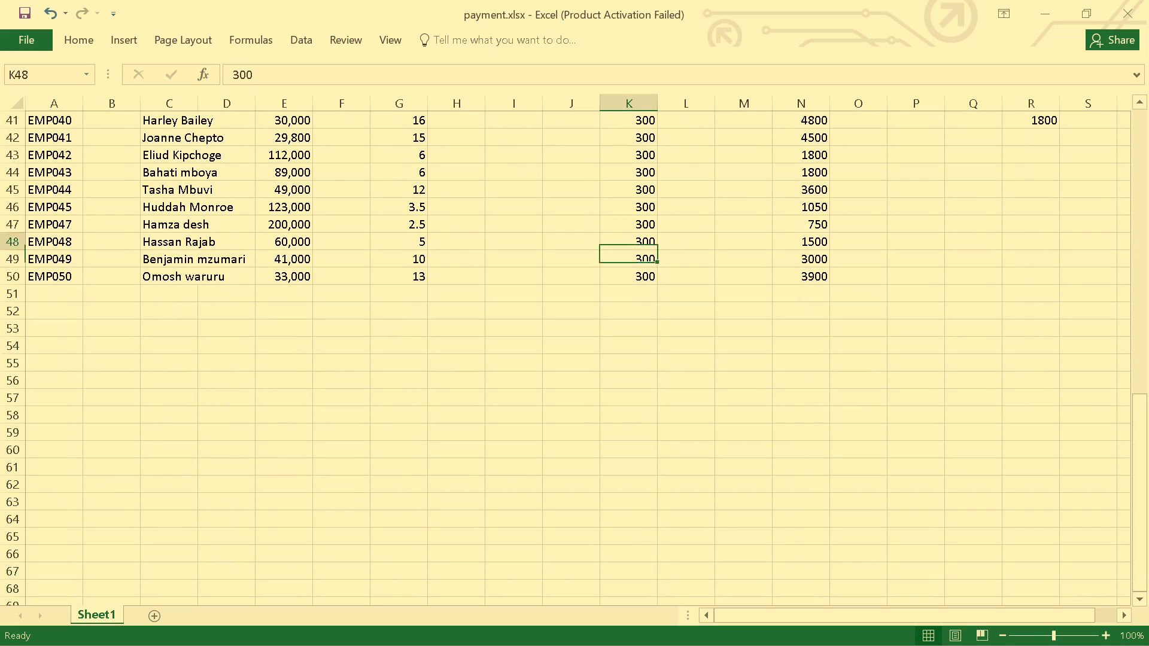
pyautogui.press('Up')
pyautogui.press('Up')
pyautogui.press('Up')
pyautogui.press('Up')
pyautogui.press('Up')
pyautogui.press('Up')
pyautogui.press('Up')
pyautogui.press('Up')
pyautogui.press('Up')
pyautogui.press('Up')
pyautogui.press('Up')
pyautogui.press('Up')
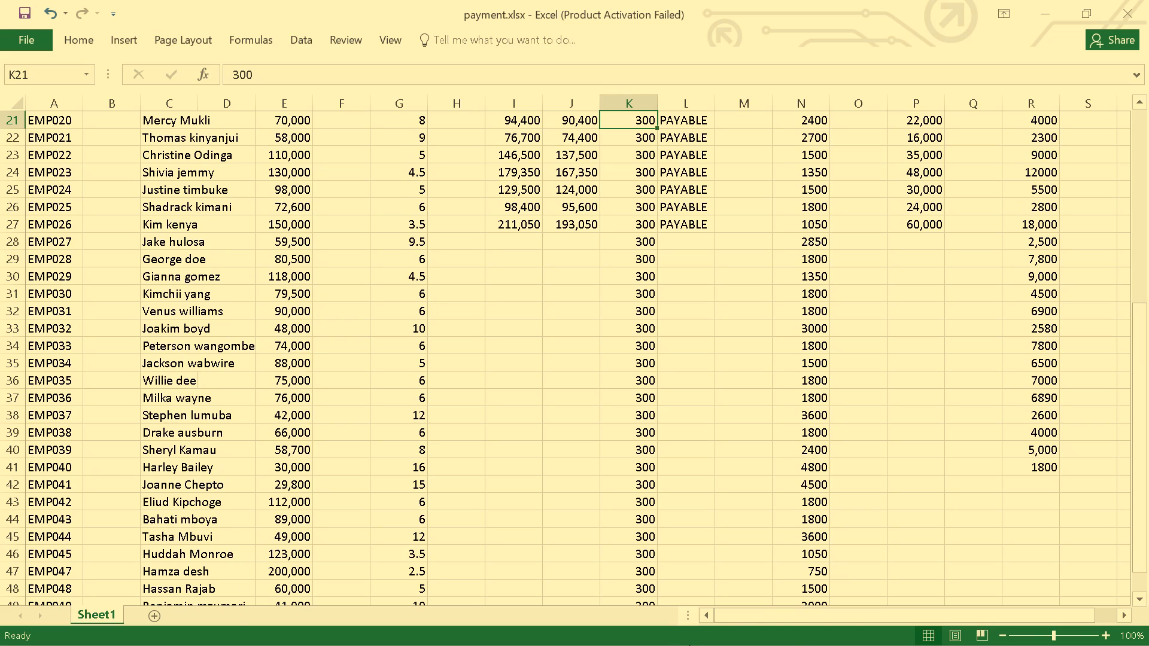
# Enter the Deductions of 1500 for EMP041, 9000 for EMP042 and 7800 for EMP043 in cells R42 to R44.
pyautogui.click(1052, 490)
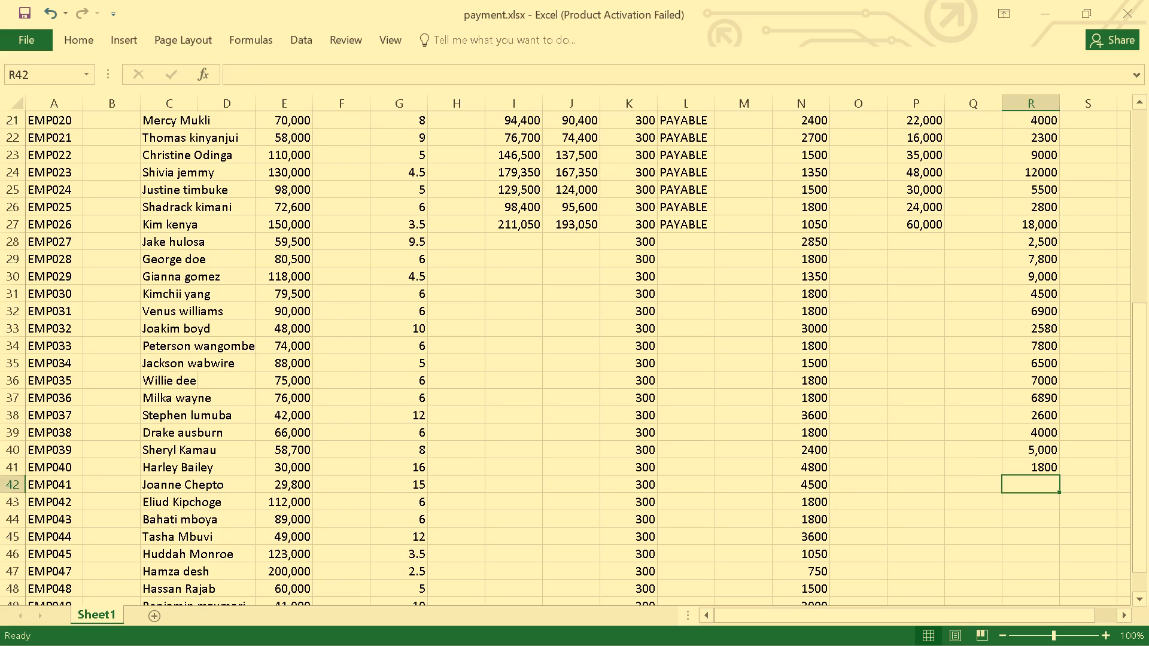
pyautogui.write('1500')
pyautogui.press('Return')
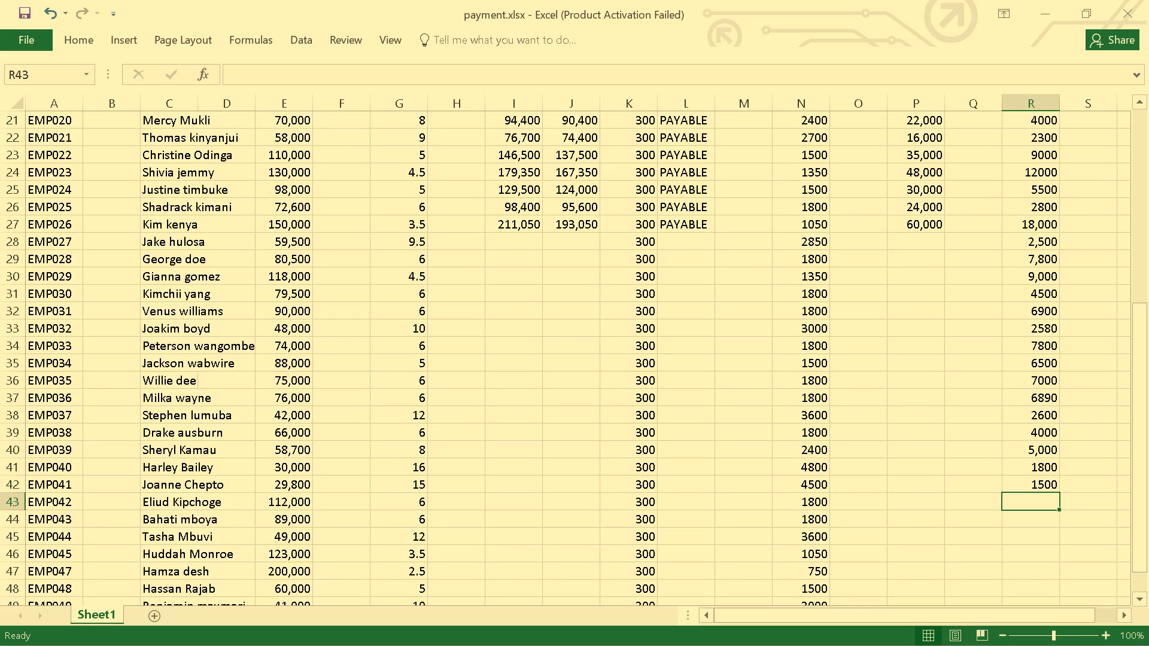
pyautogui.write('9000')
pyautogui.press('Return')
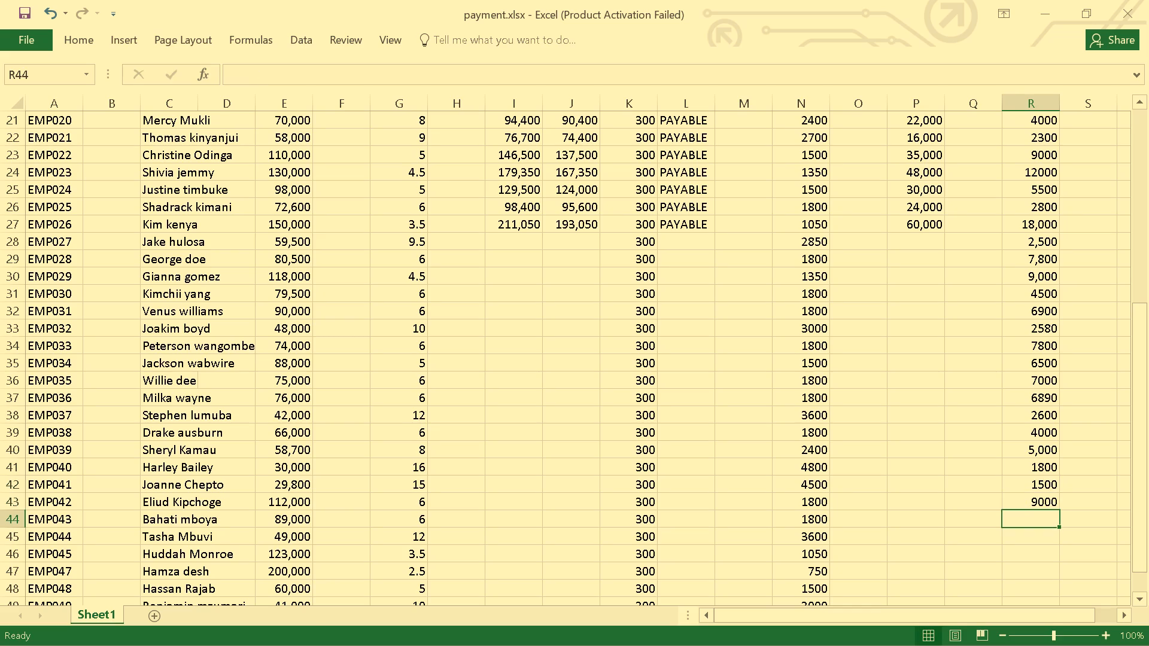
pyautogui.write('7800')
pyautogui.press('Return')
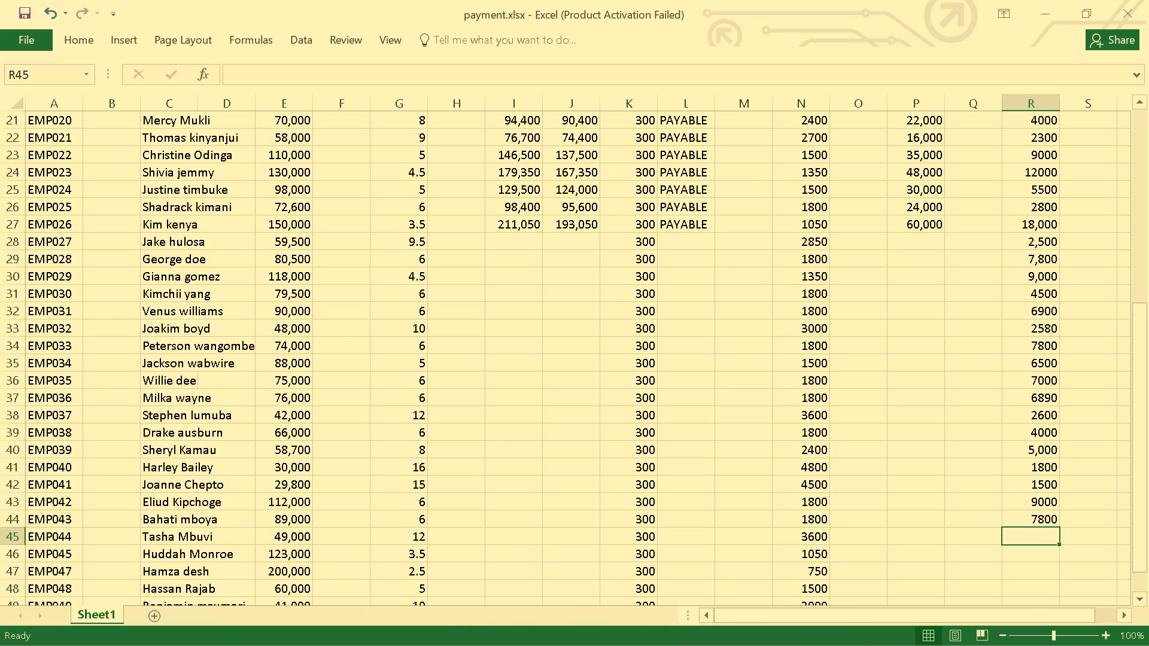
# Enter the Deductions of 2500 for EMP044, 9800 for EMP045 and 15000 for EMP047 in cells R45 to R47.
pyautogui.scroll(-2, 927, 369)
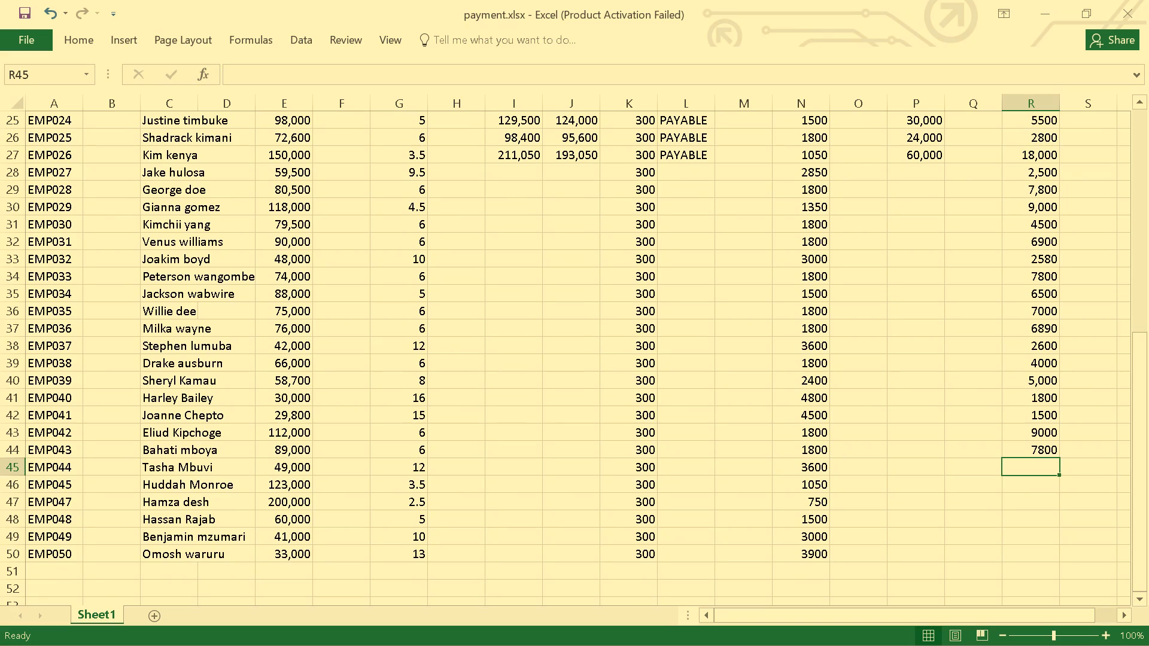
pyautogui.click(1036, 474)
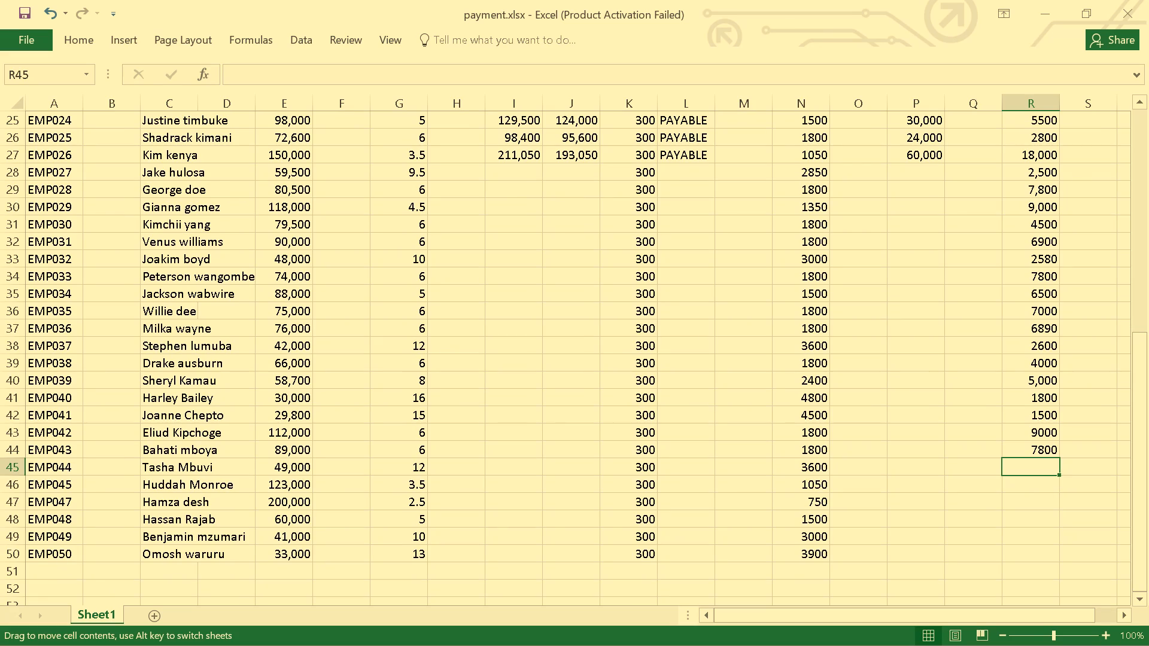
pyautogui.press('2')
pyautogui.write('500')
pyautogui.press('Return')
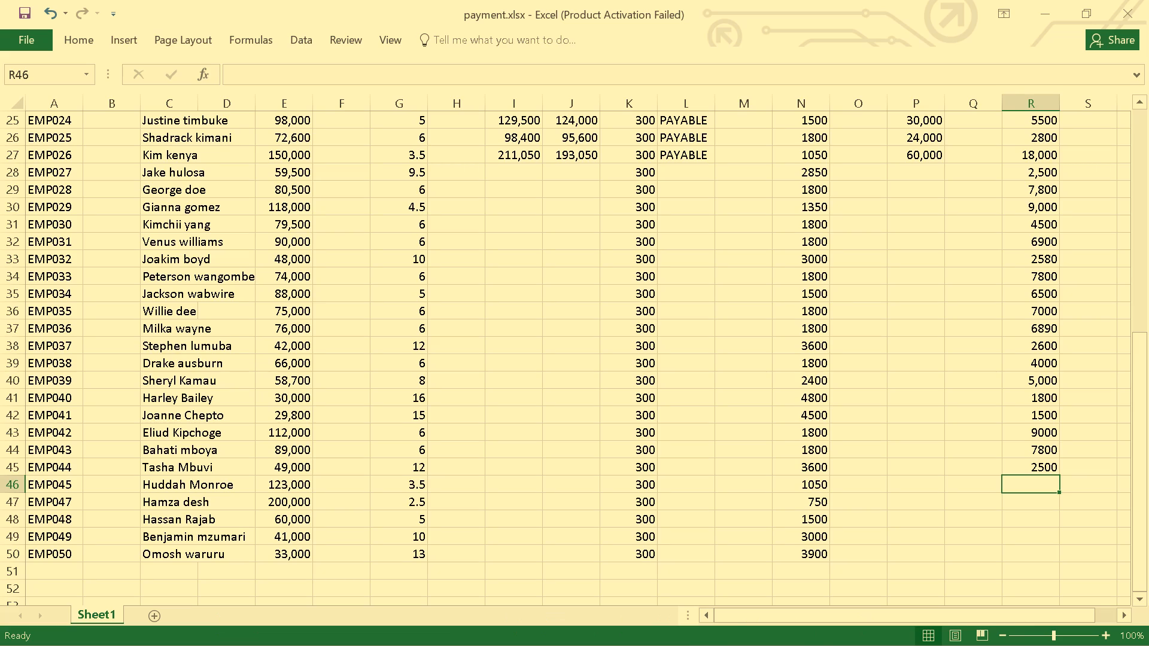
pyautogui.press('4')
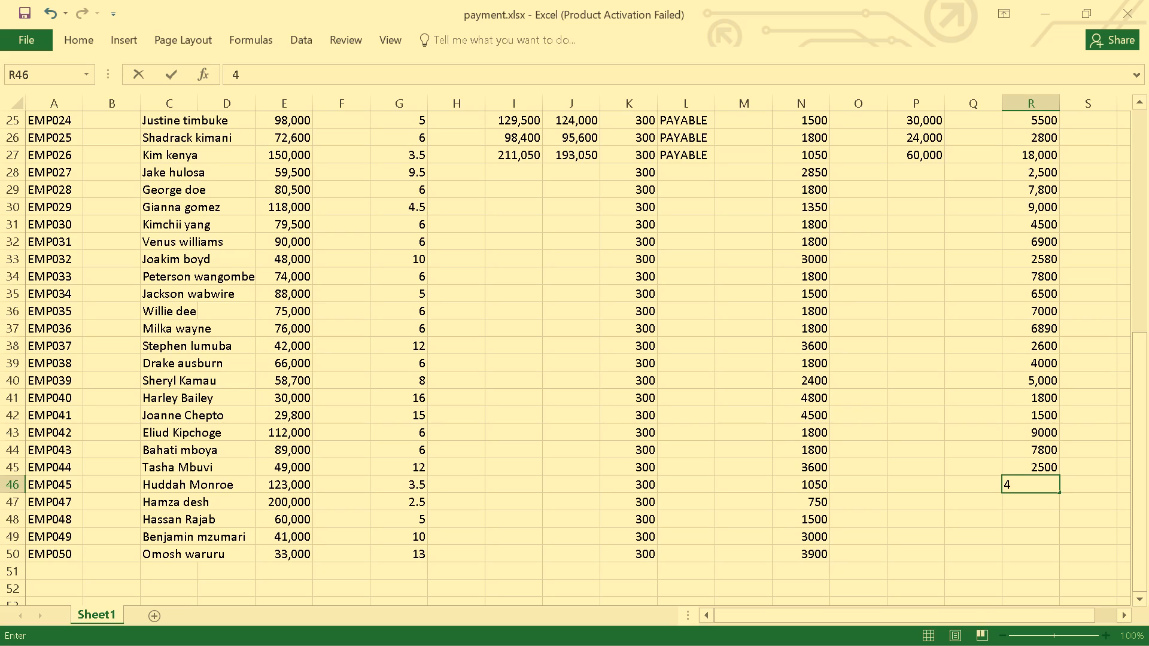
pyautogui.press('BackSpace')
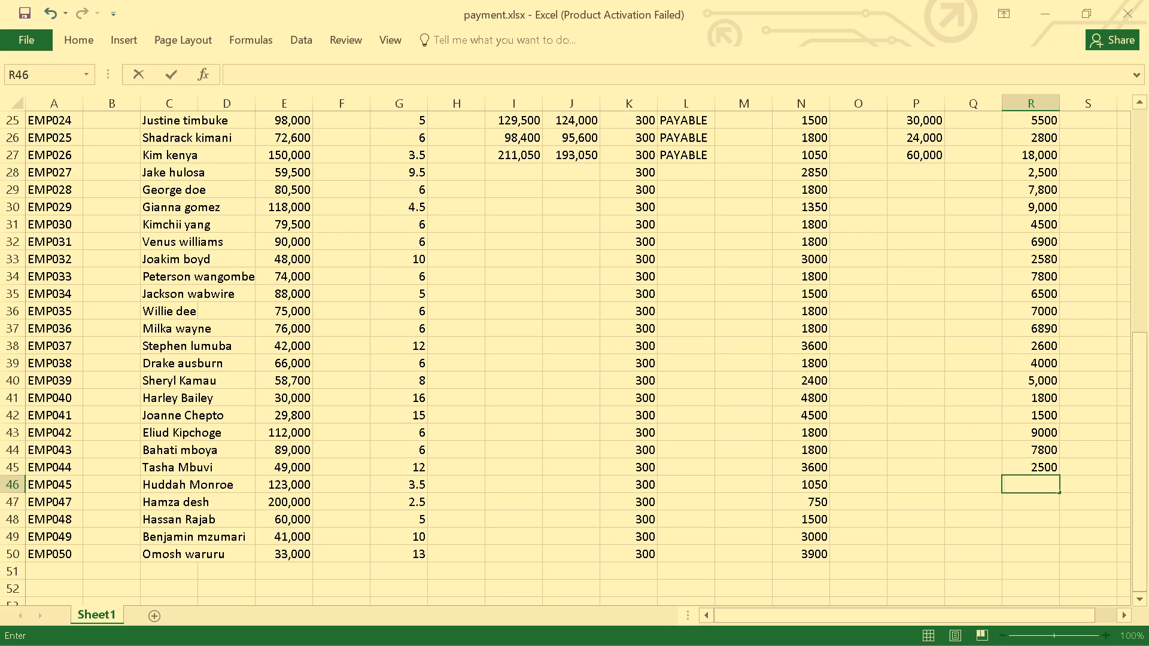
pyautogui.write('9800')
pyautogui.press('Return')
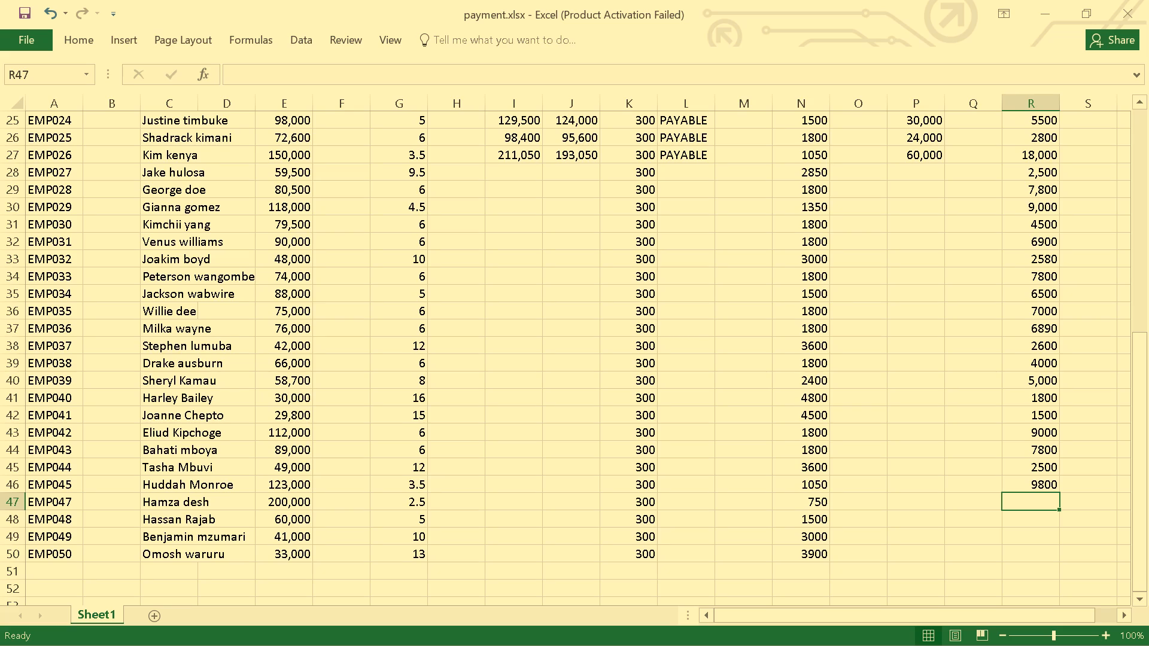
pyautogui.click(1029, 502)
pyautogui.write('15')
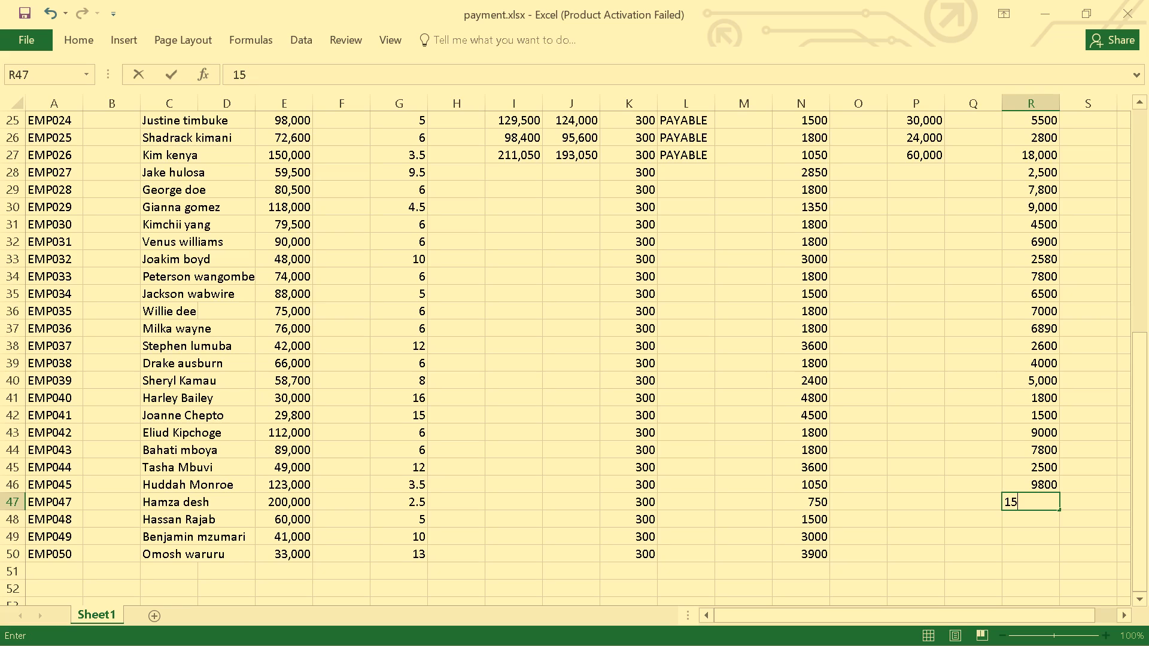
pyautogui.write('000')
pyautogui.press('Return')
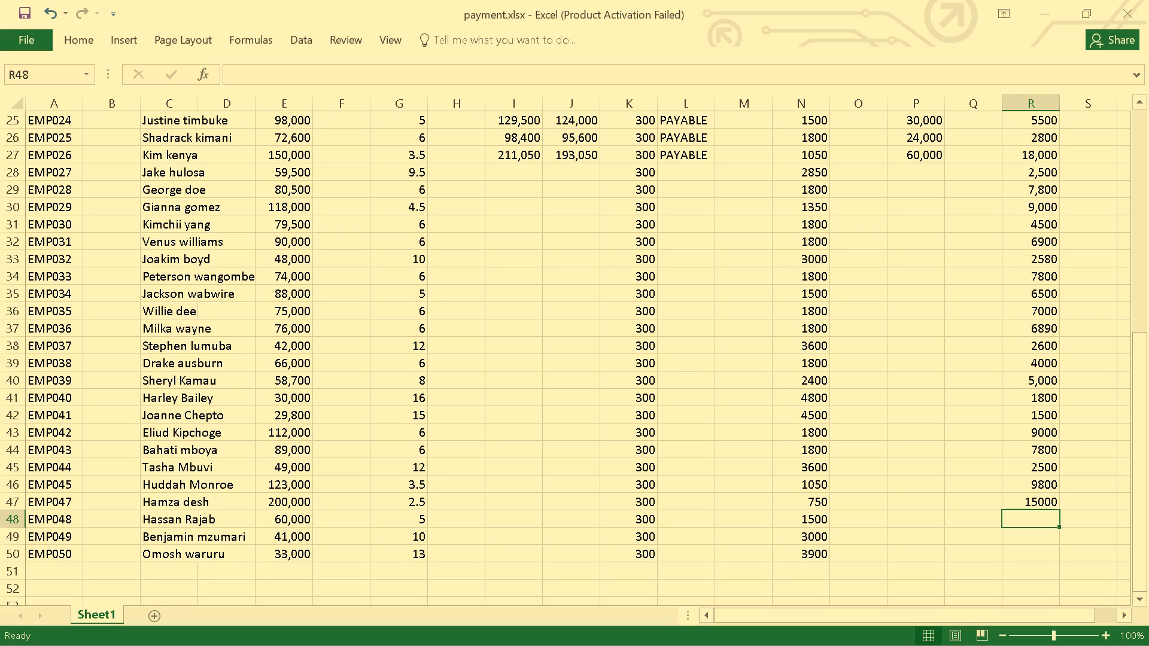
# Change the Overtime Hrs of EMP045 in cell G46 and EMP047 in cell G47 to 4 each.
pyautogui.click(420, 486)
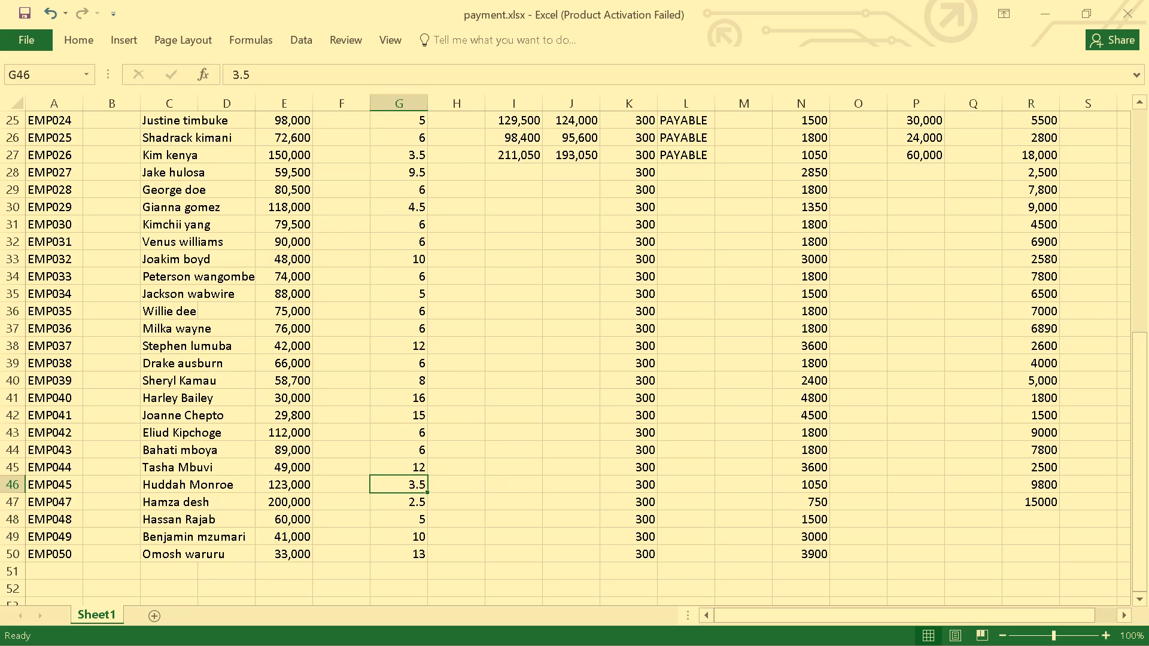
pyautogui.press('BackSpace')
pyautogui.press('4')
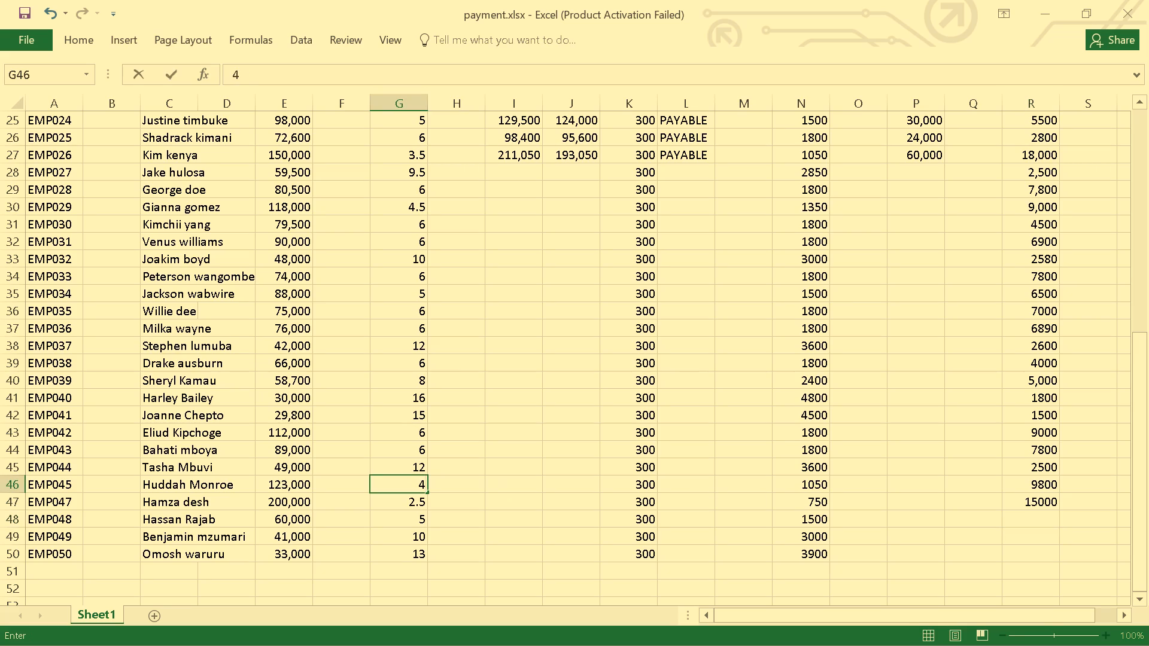
pyautogui.click(416, 505)
pyautogui.press('BackSpace')
pyautogui.press('4')
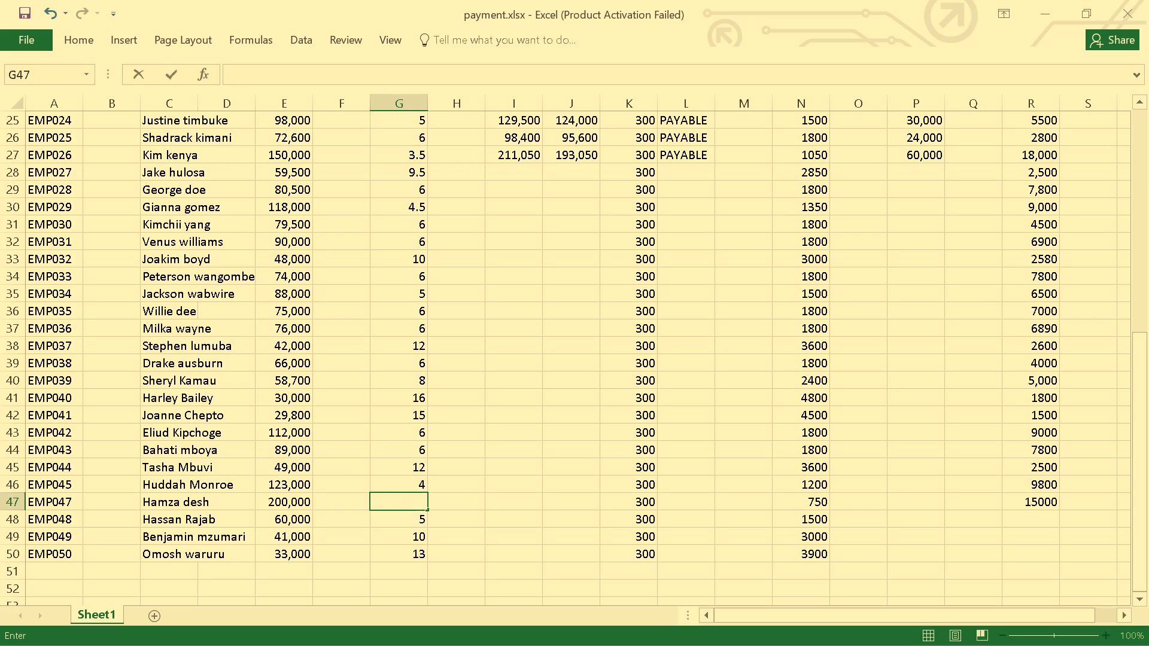
pyautogui.press('Return')
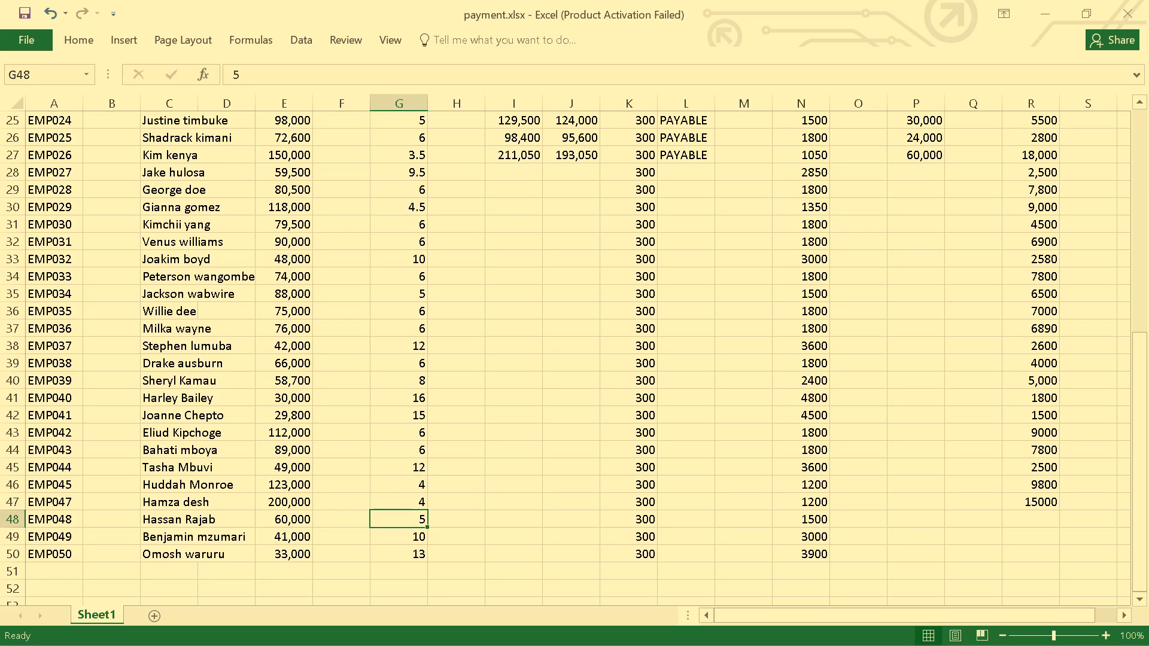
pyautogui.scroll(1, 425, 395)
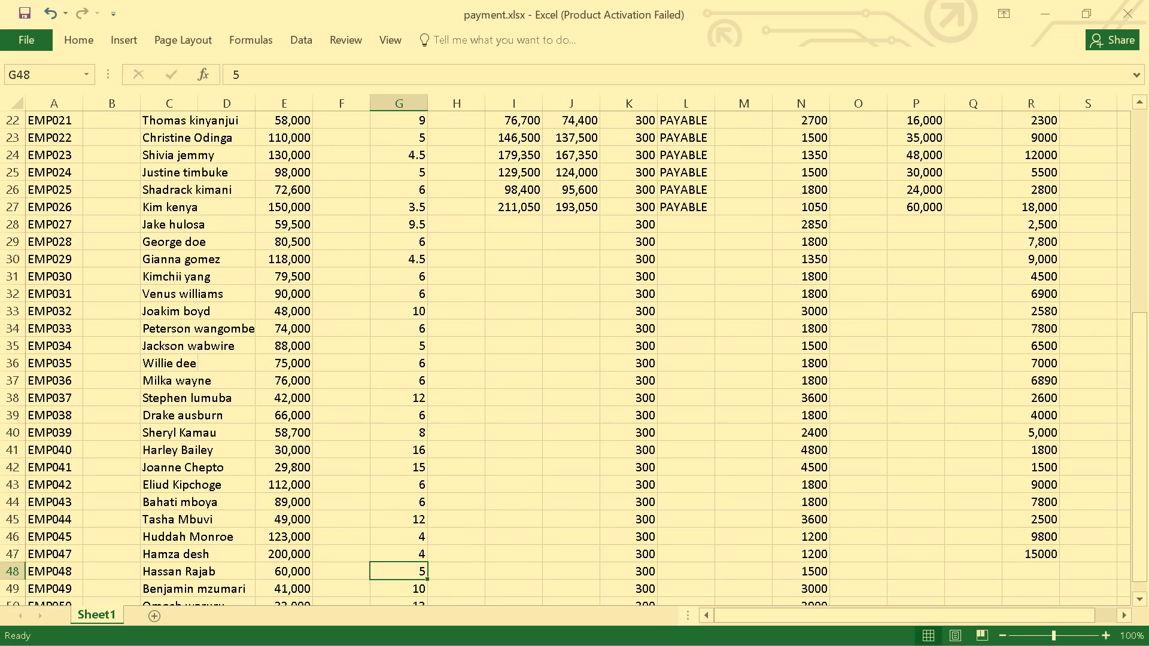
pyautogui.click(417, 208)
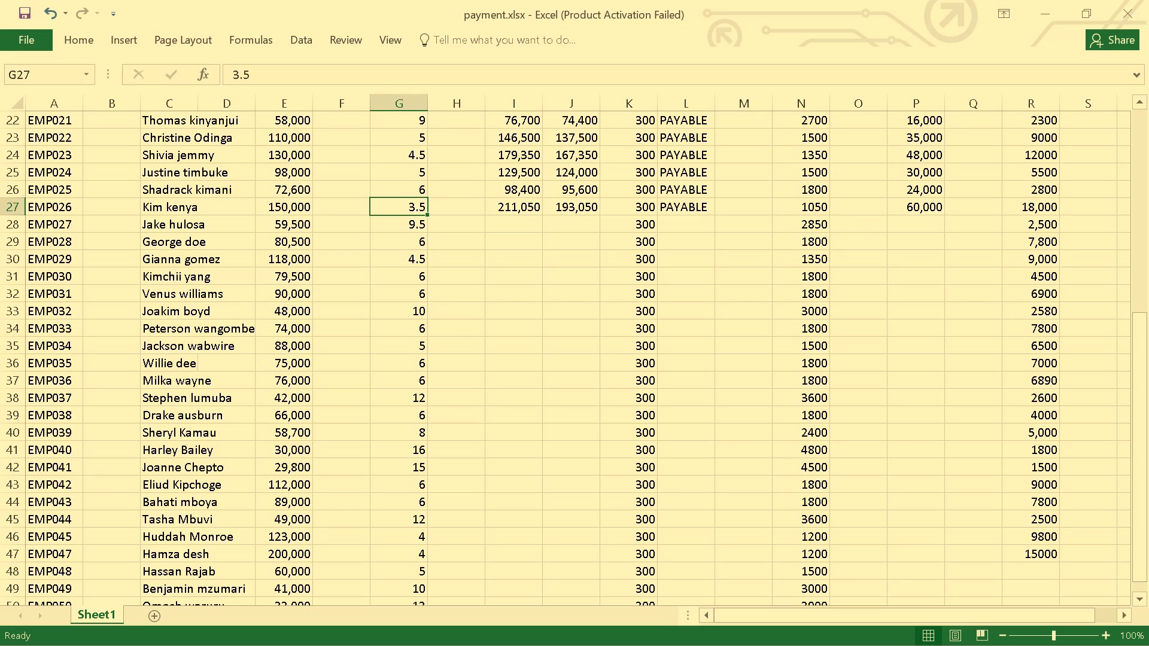
# Enter the Deductions of 3400 for EMP048 in cell R48 and 2600 for EMP049 in cell R49.
pyautogui.scroll(-2, 522, 333)
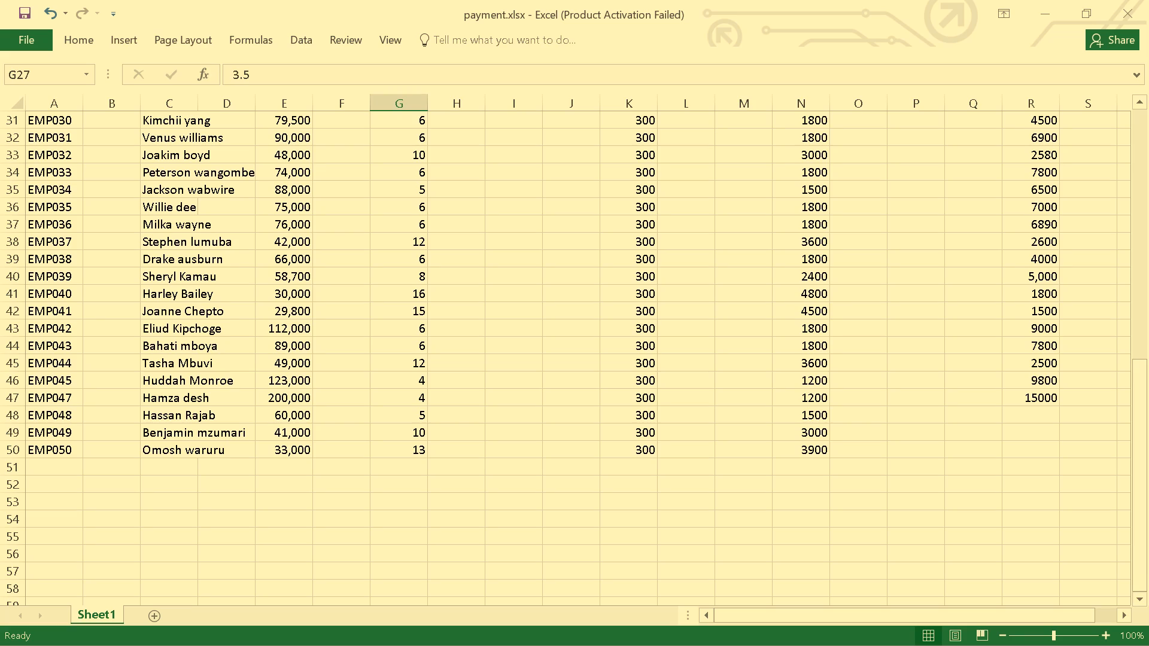
pyautogui.click(1038, 419)
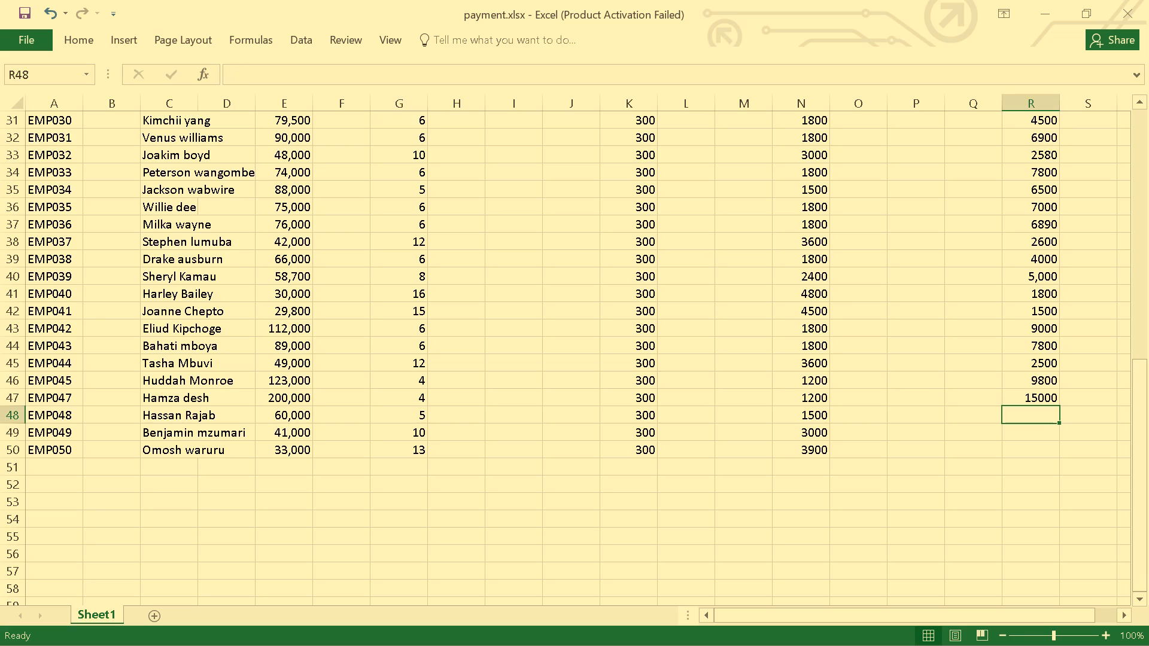
pyautogui.write('3400')
pyautogui.press('Return')
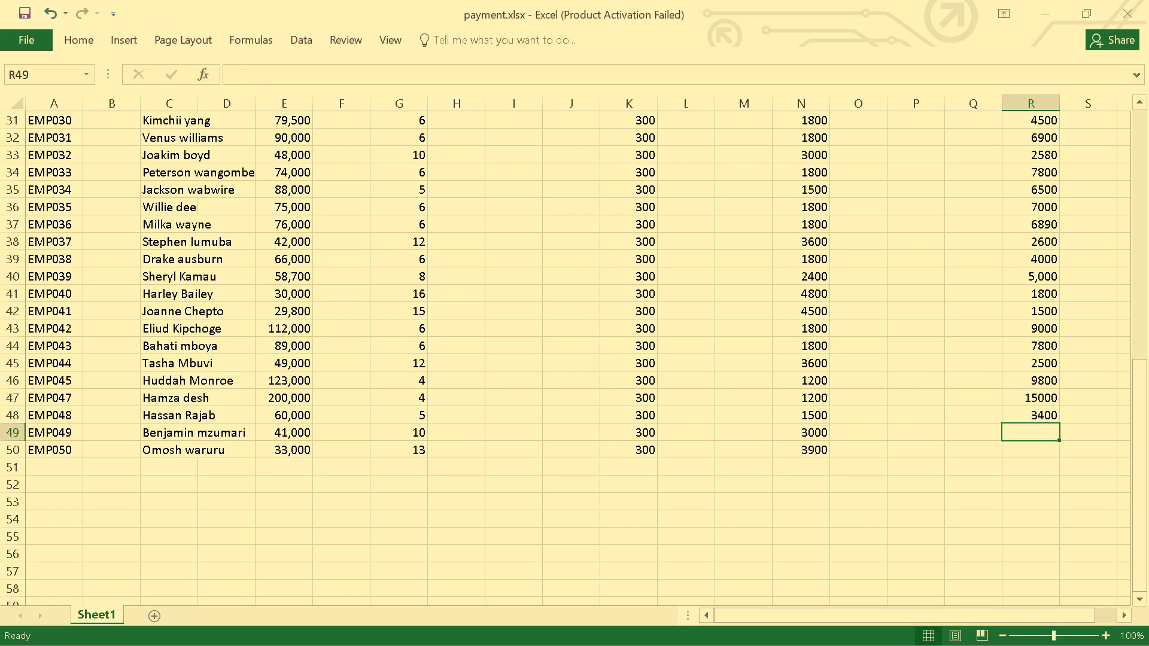
pyautogui.write('2600')
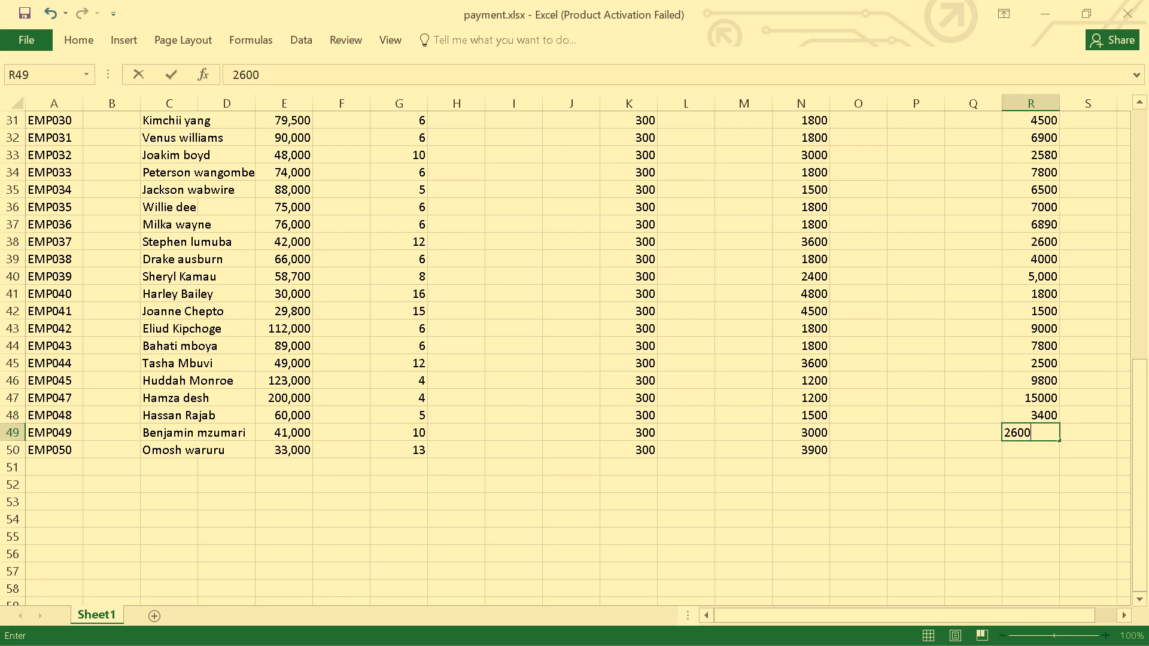
pyautogui.press('Return')
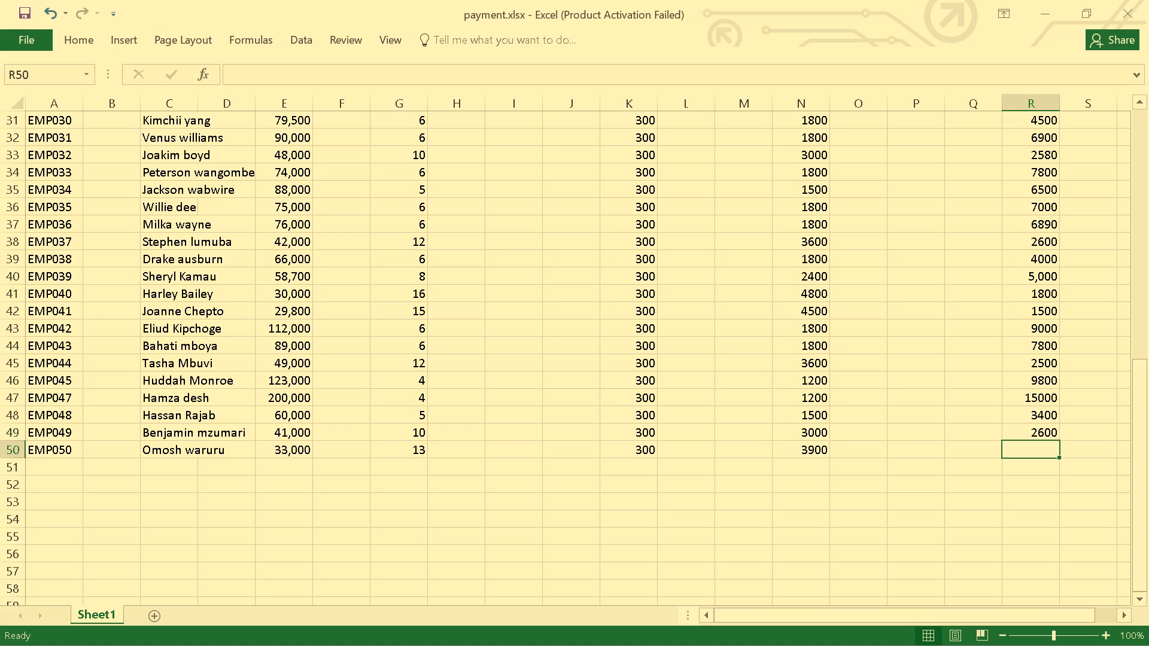
pyautogui.press('1')
pyautogui.press('9')
pyautogui.press('0')
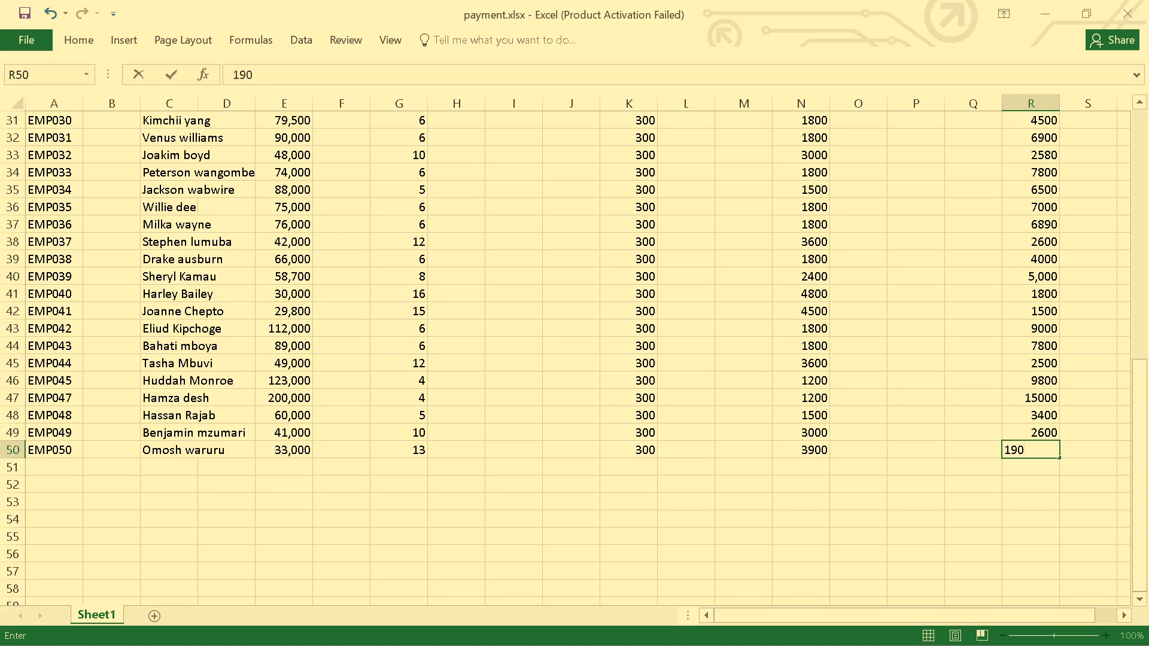
pyautogui.press('5')
pyautogui.press('Return')
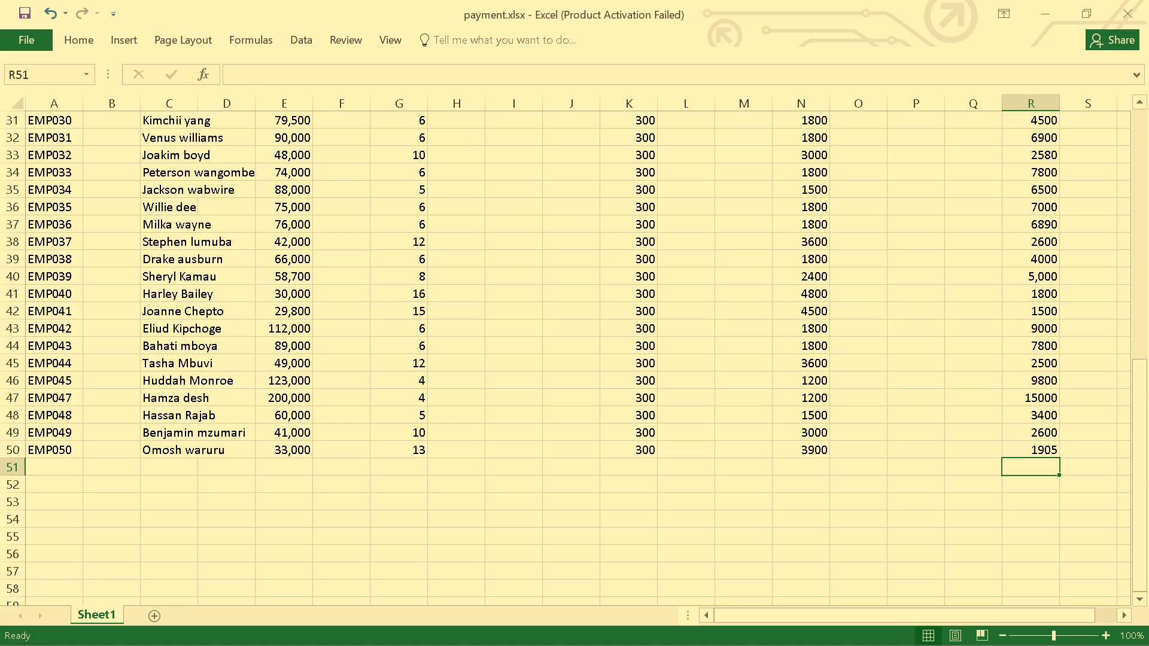
# Enter the Allowances of 14000 for EMP027 in cell P28, using the earlier employees' allowances as reference.
pyautogui.scroll(2, 1038, 419)
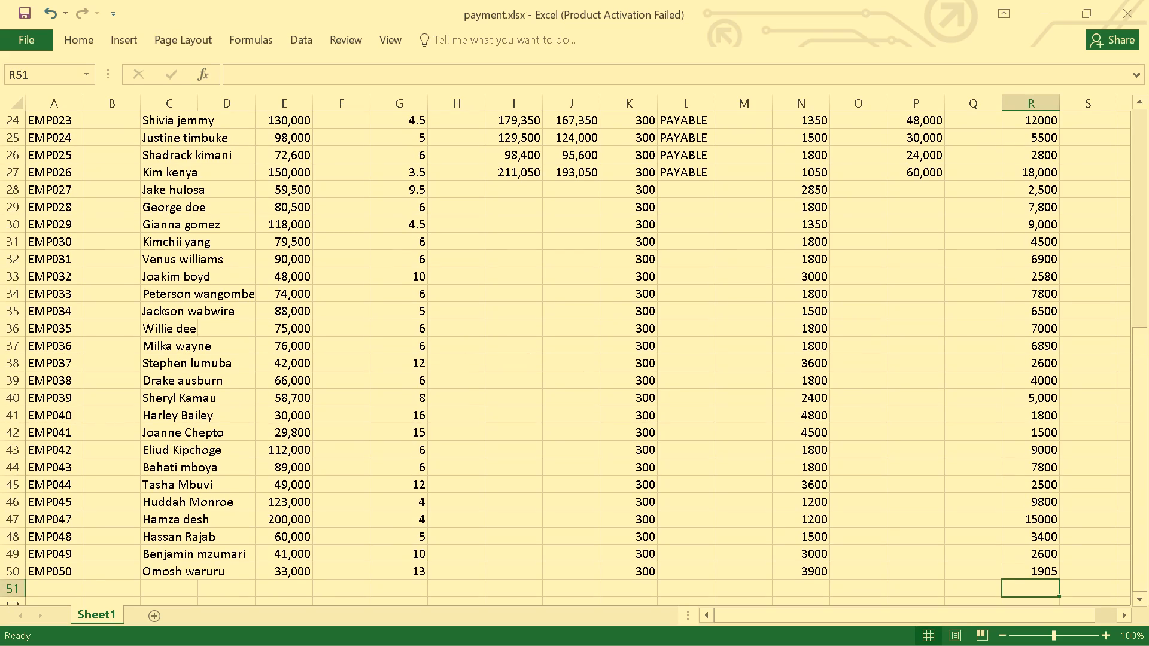
pyautogui.scroll(2, 1038, 419)
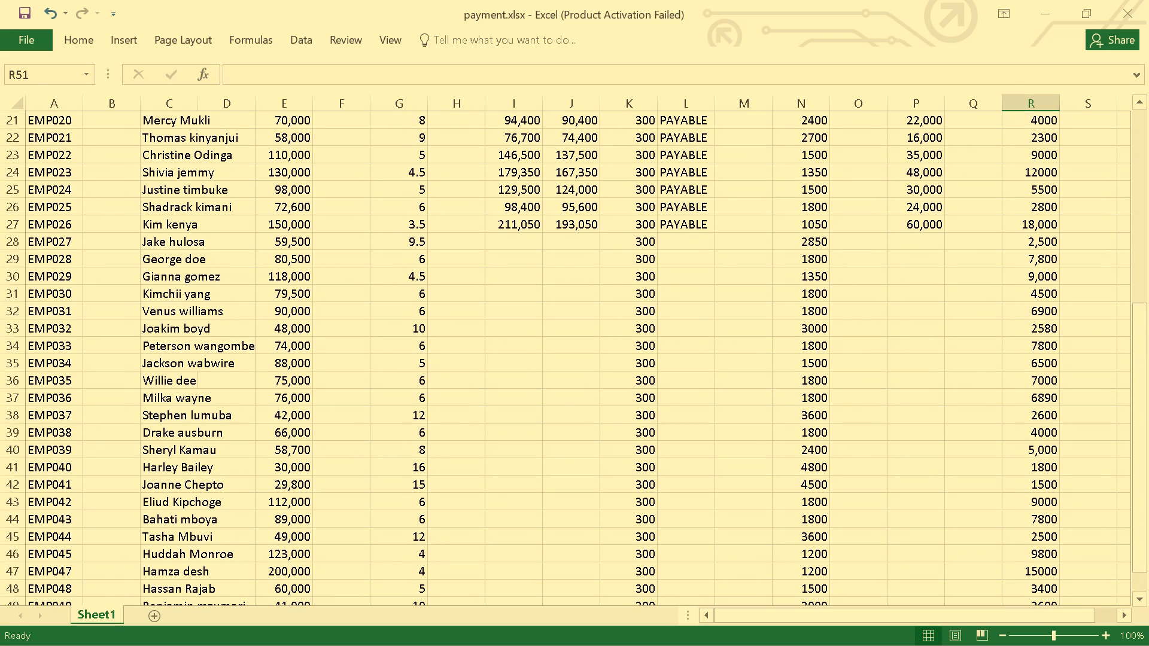
pyautogui.scroll(1, 1038, 419)
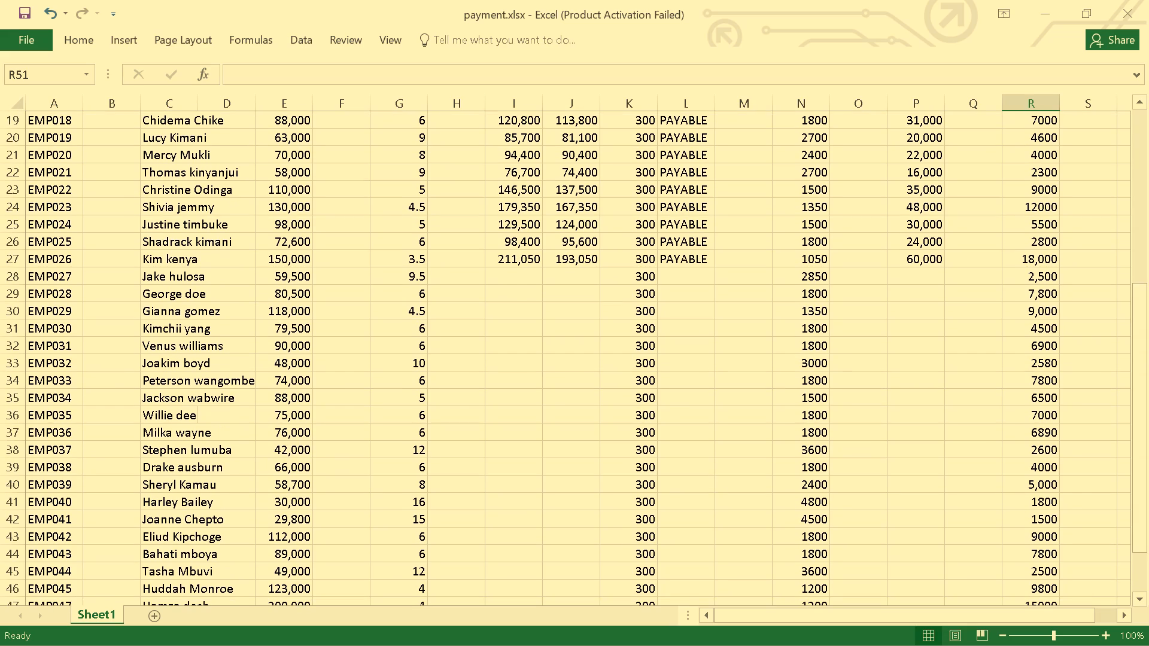
pyautogui.click(921, 278)
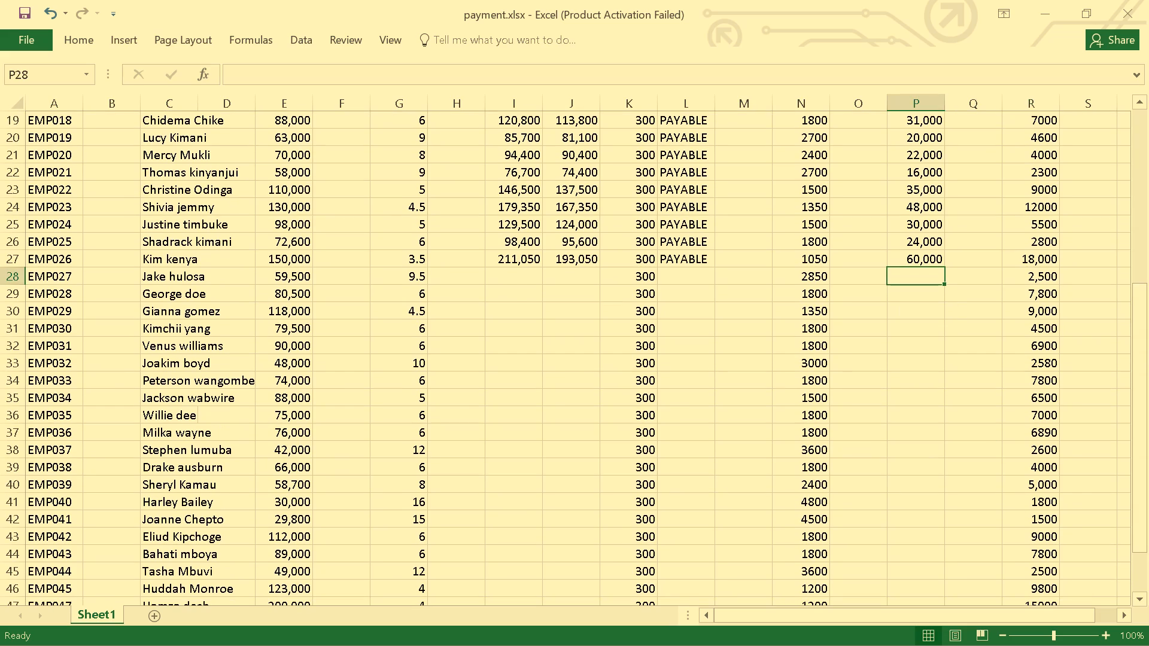
pyautogui.scroll(4, 921, 278)
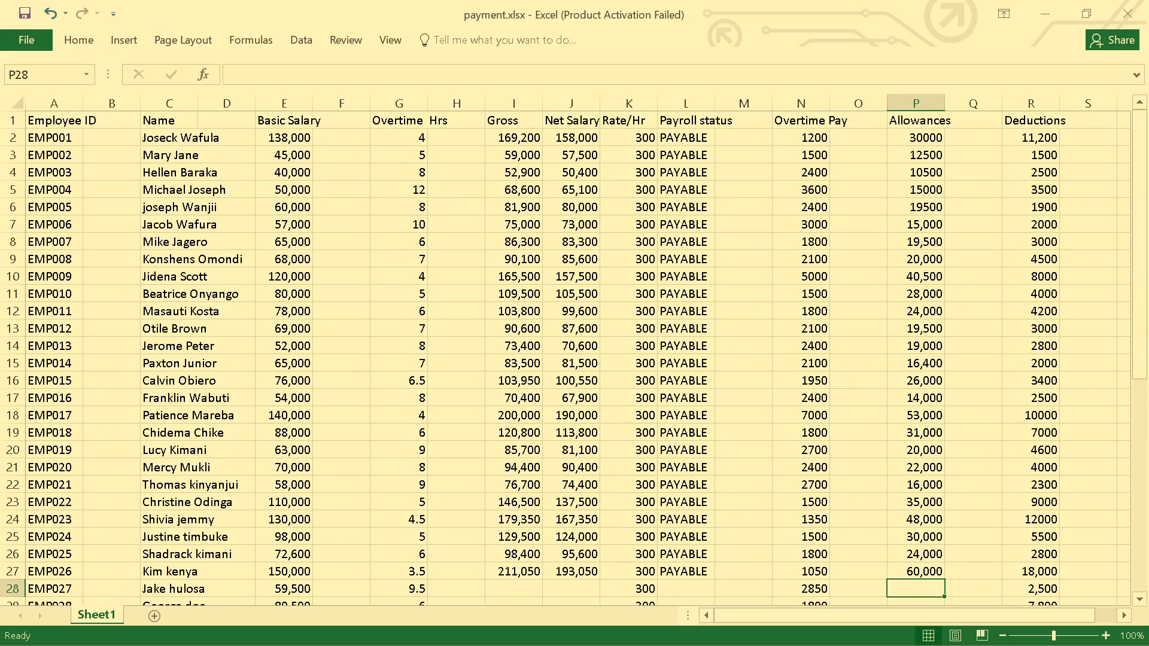
pyautogui.scroll(-5, 921, 278)
pyautogui.scroll(1, 912, 156)
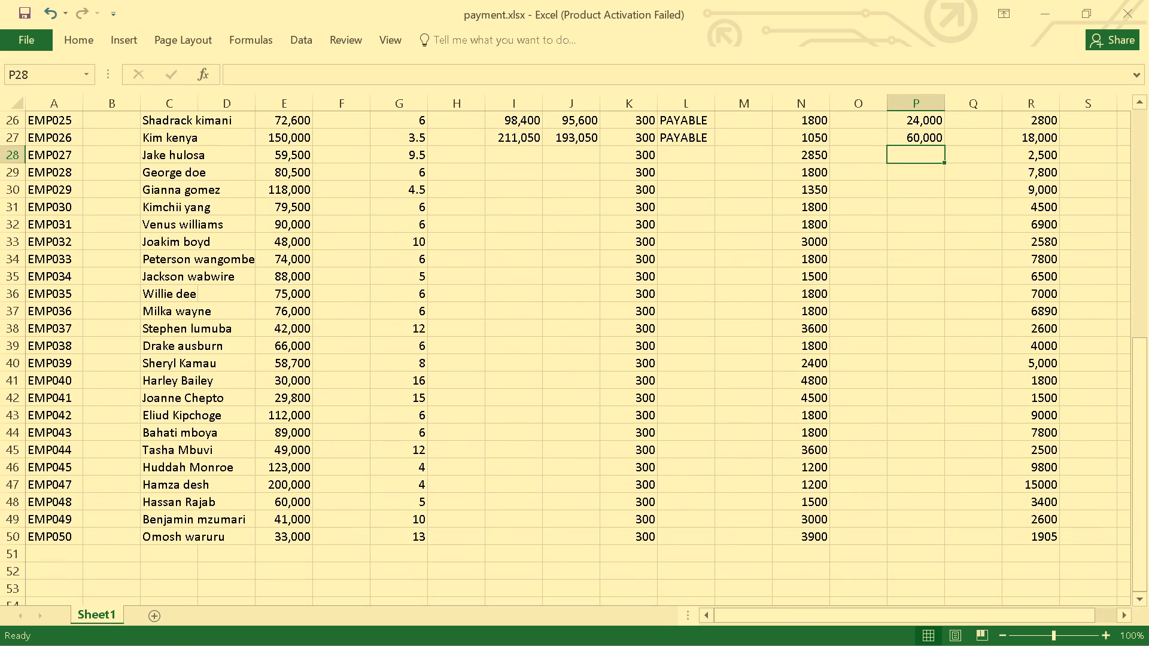
pyautogui.scroll(1, 912, 156)
pyautogui.write('13')
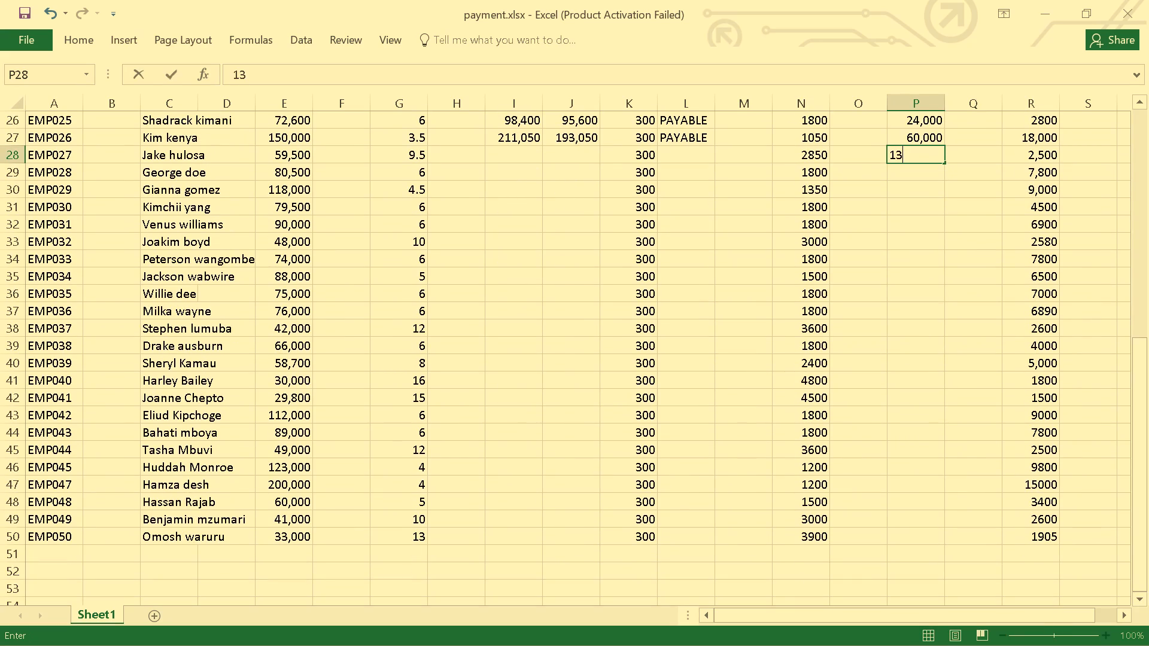
pyautogui.press('BackSpace')
pyautogui.press('4')
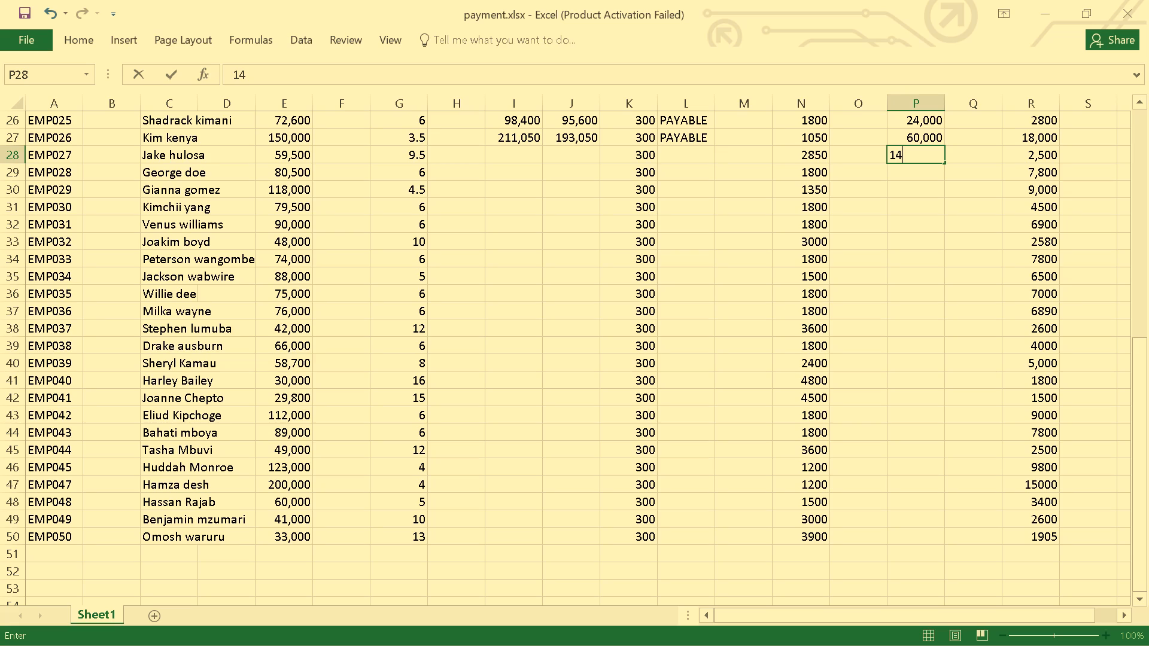
pyautogui.write('000')
pyautogui.press('Return')
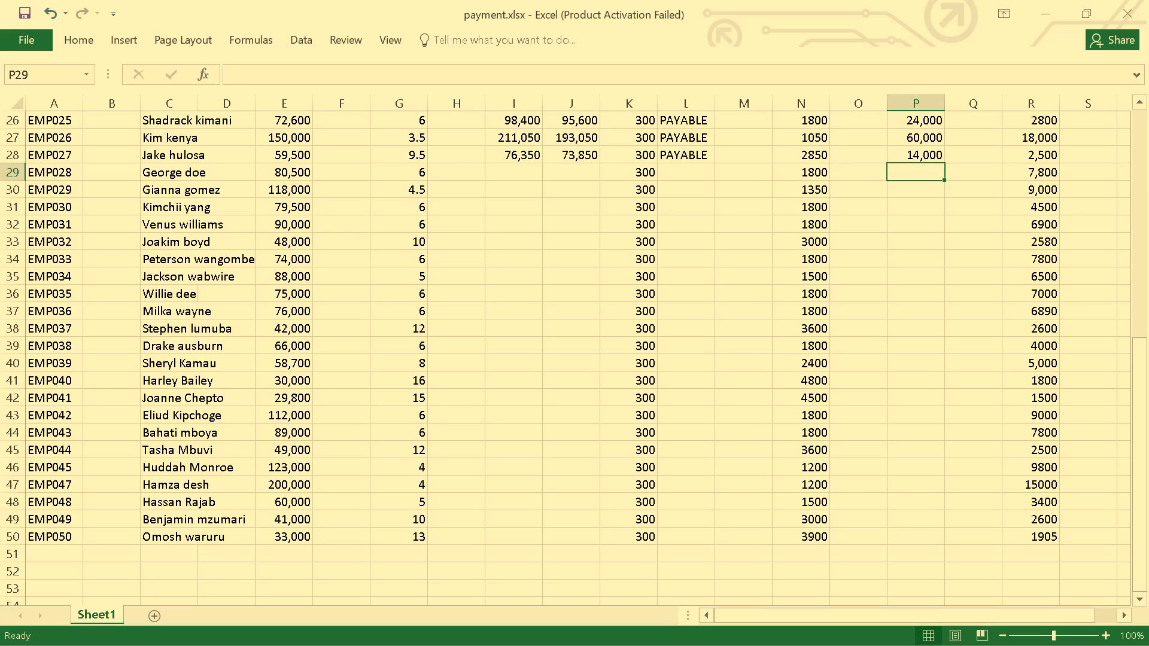
pyautogui.press('1')
pyautogui.scroll(1, 912, 170)
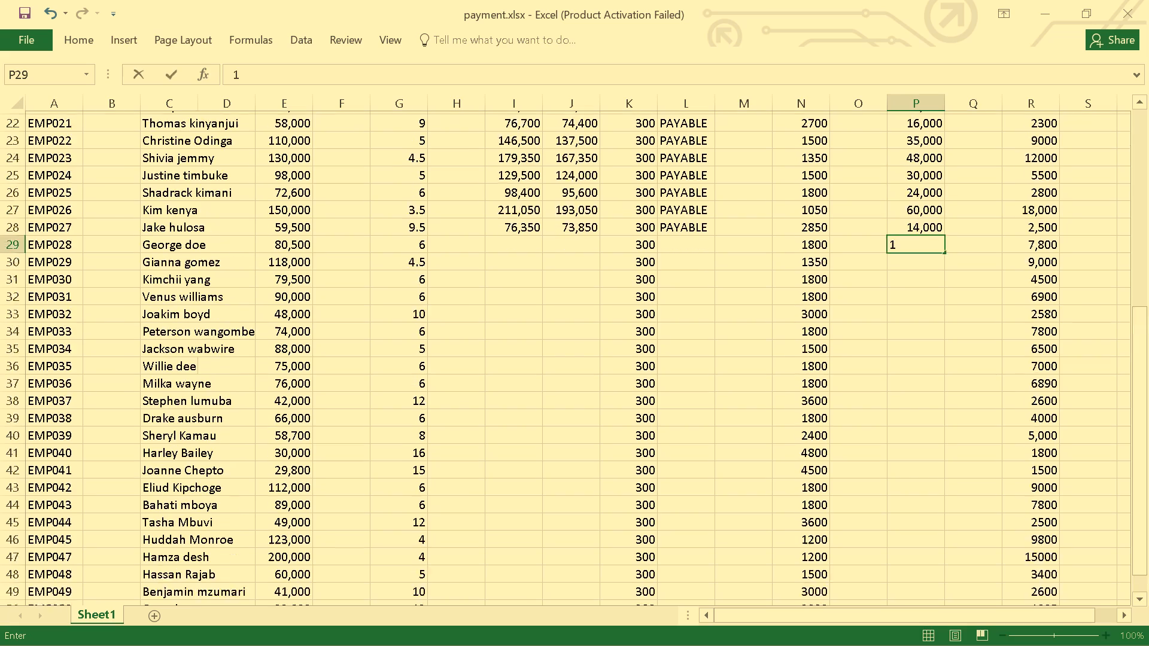
pyautogui.scroll(6, 912, 170)
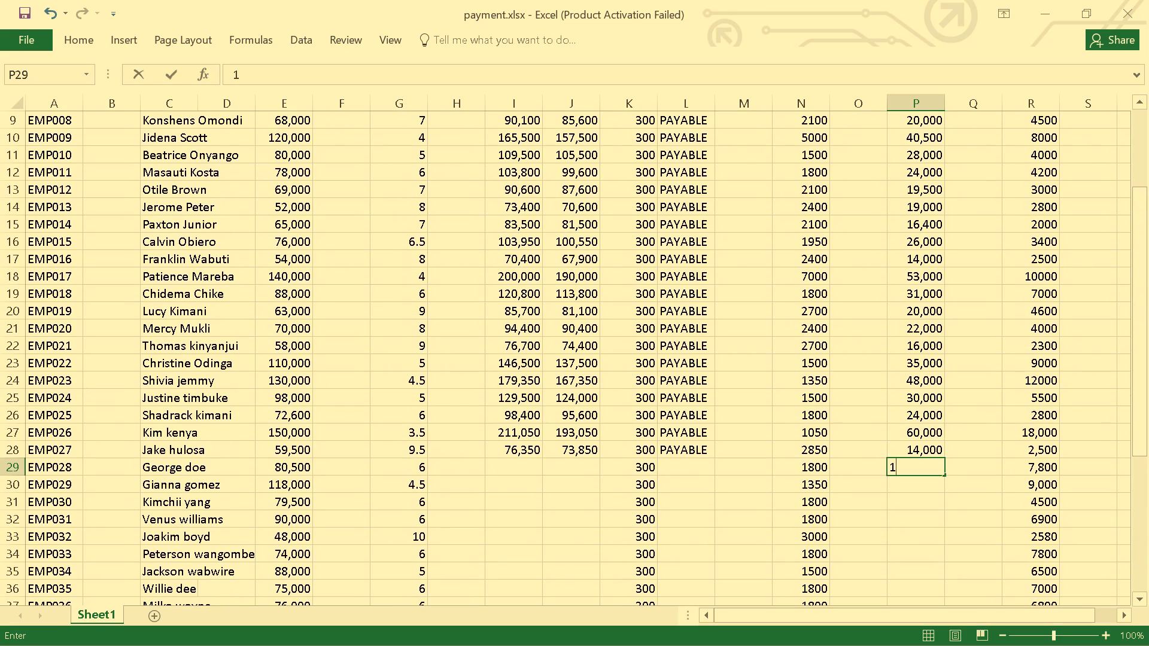
pyautogui.press('BackSpace')
pyautogui.write('24')
pyautogui.write(',00')
pyautogui.press('0')
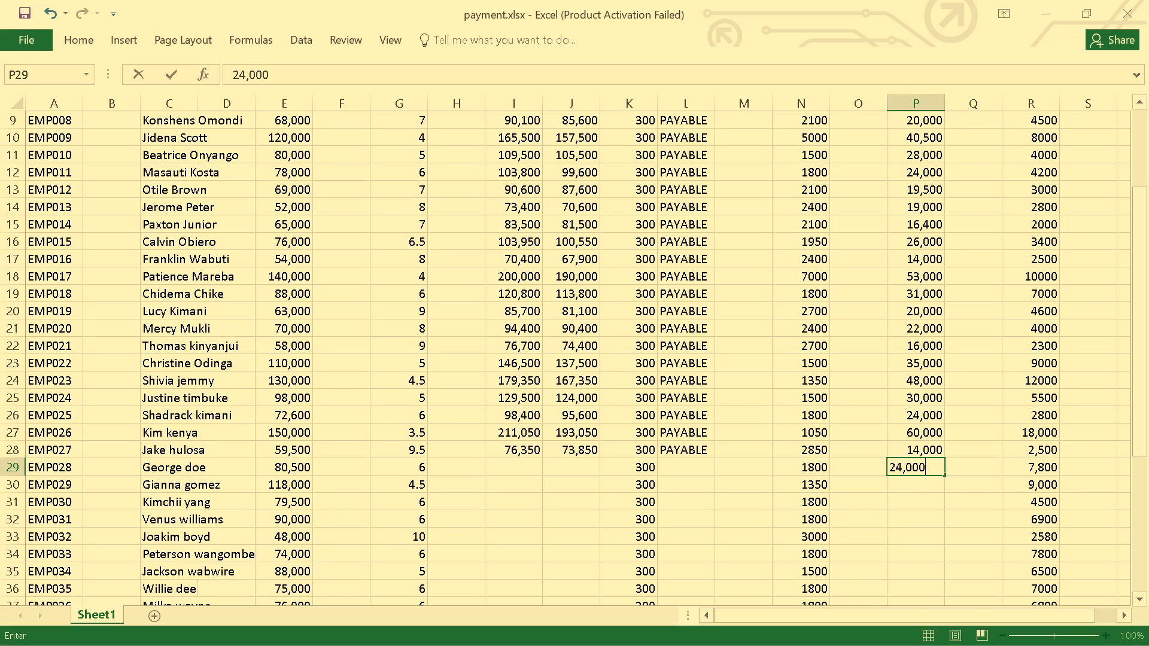
pyautogui.press('Return')
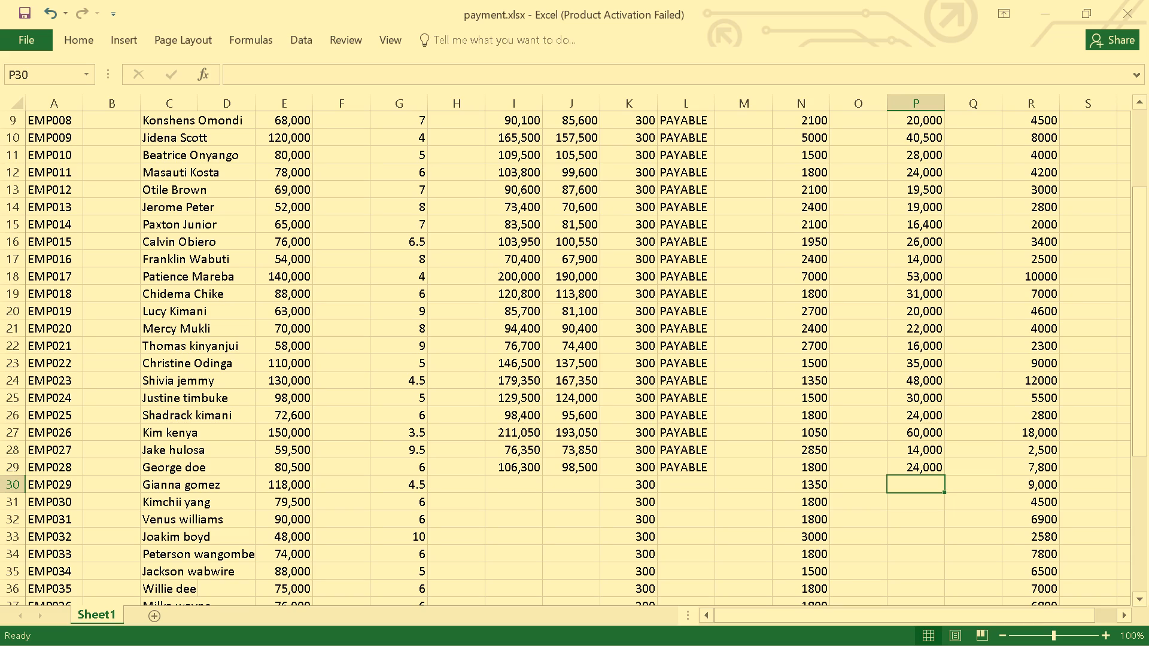
# Enter the Allowances of 30,000 for EMP029, 21,000 for EMP030 and 25,000 for EMP031 in cells P30 to P32.
pyautogui.press('3')
pyautogui.write('0,000')
pyautogui.press('Return')
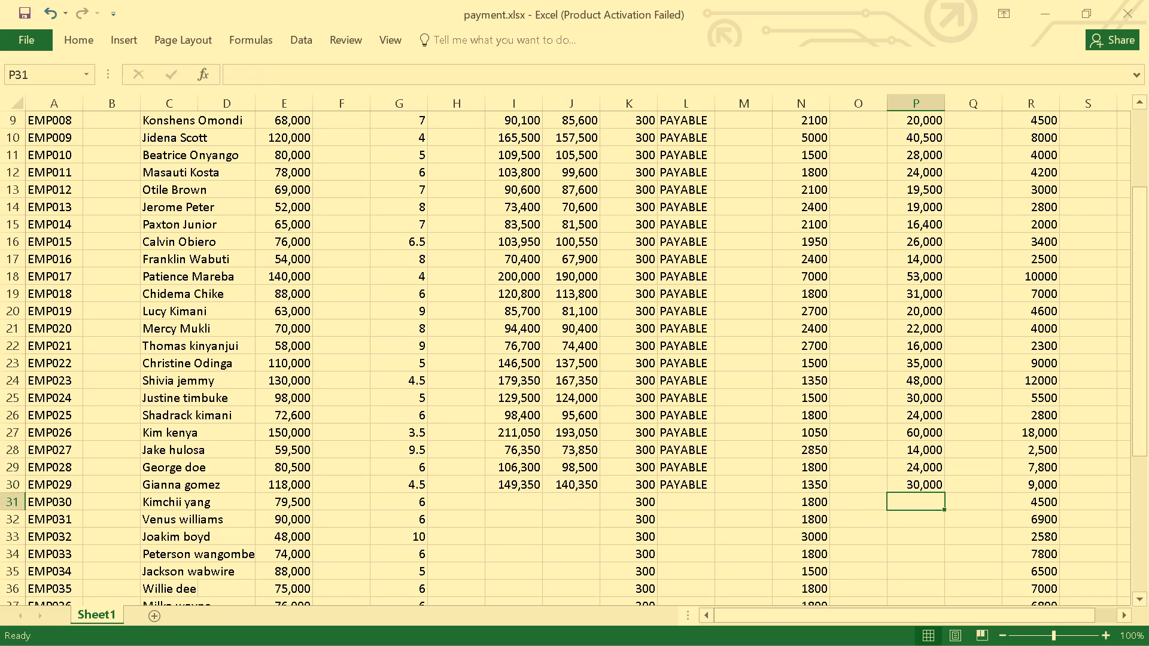
pyautogui.scroll(-1, 912, 485)
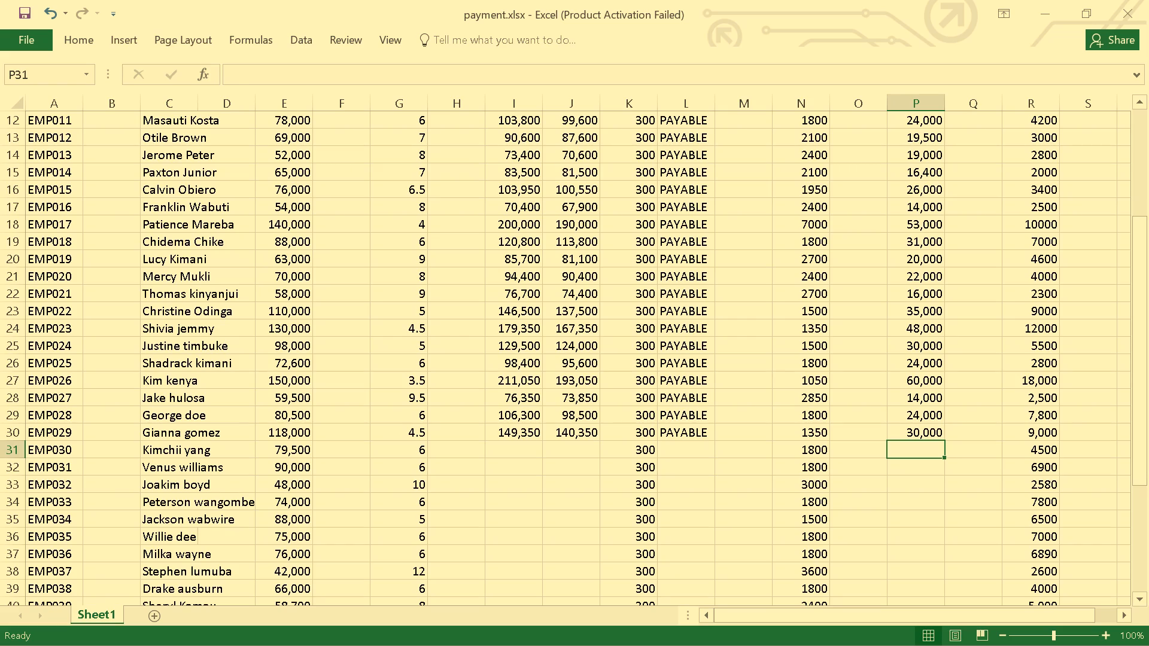
pyautogui.press('2')
pyautogui.write('1,000')
pyautogui.press('Return')
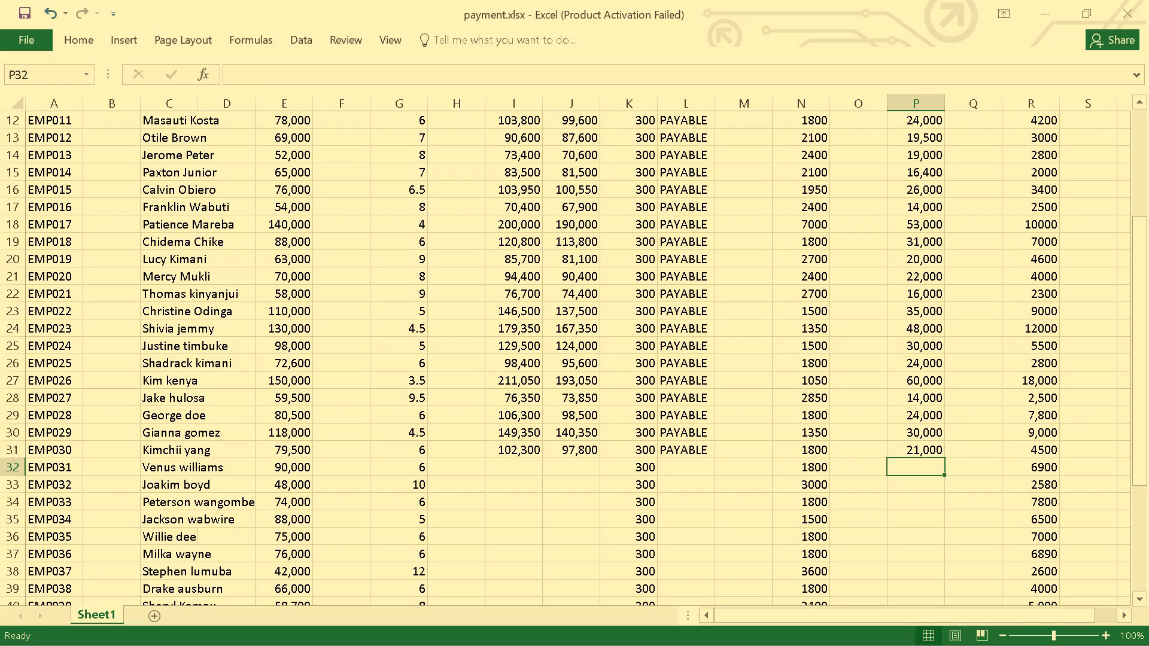
pyautogui.scroll(-1, 923, 453)
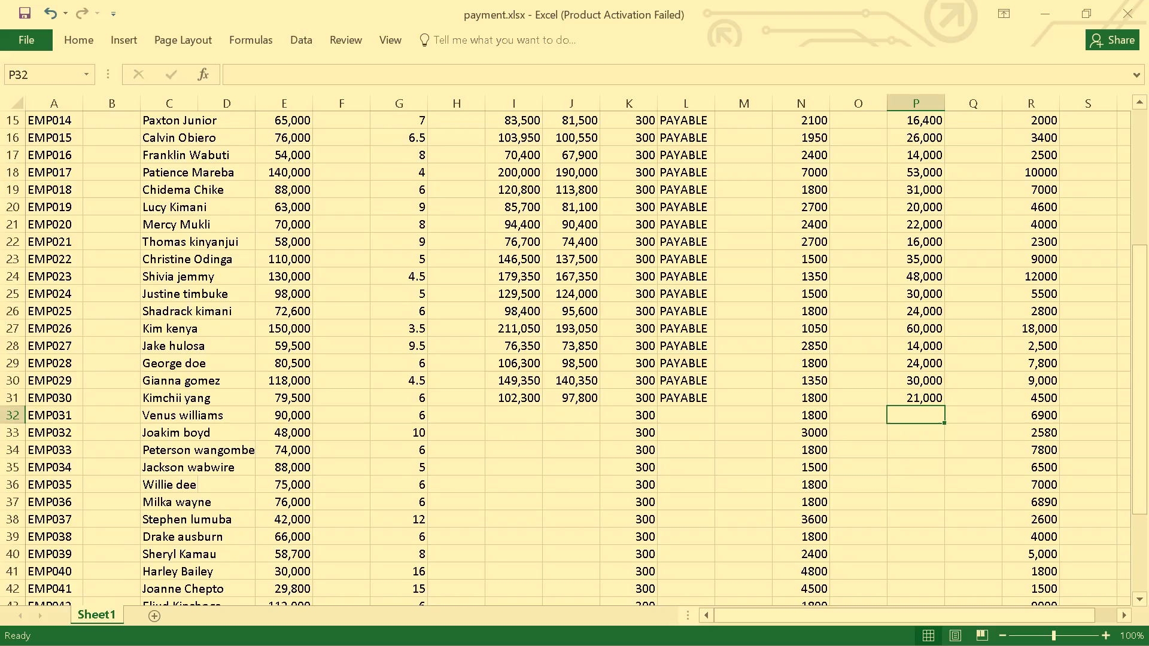
pyautogui.click(910, 412)
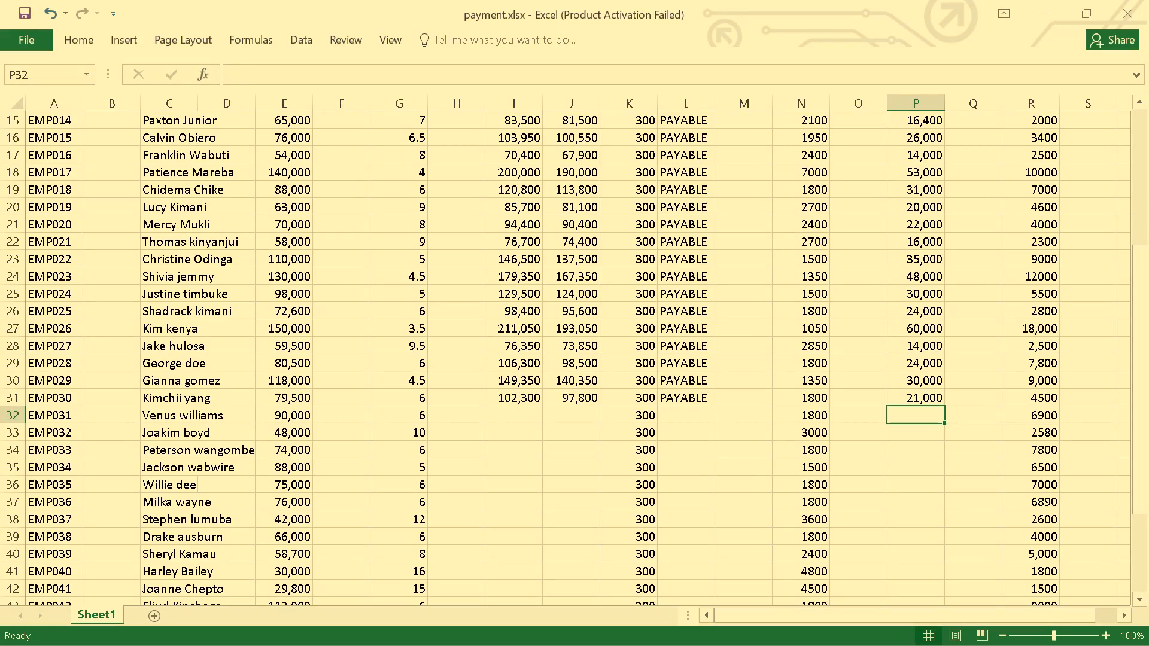
pyautogui.write('25')
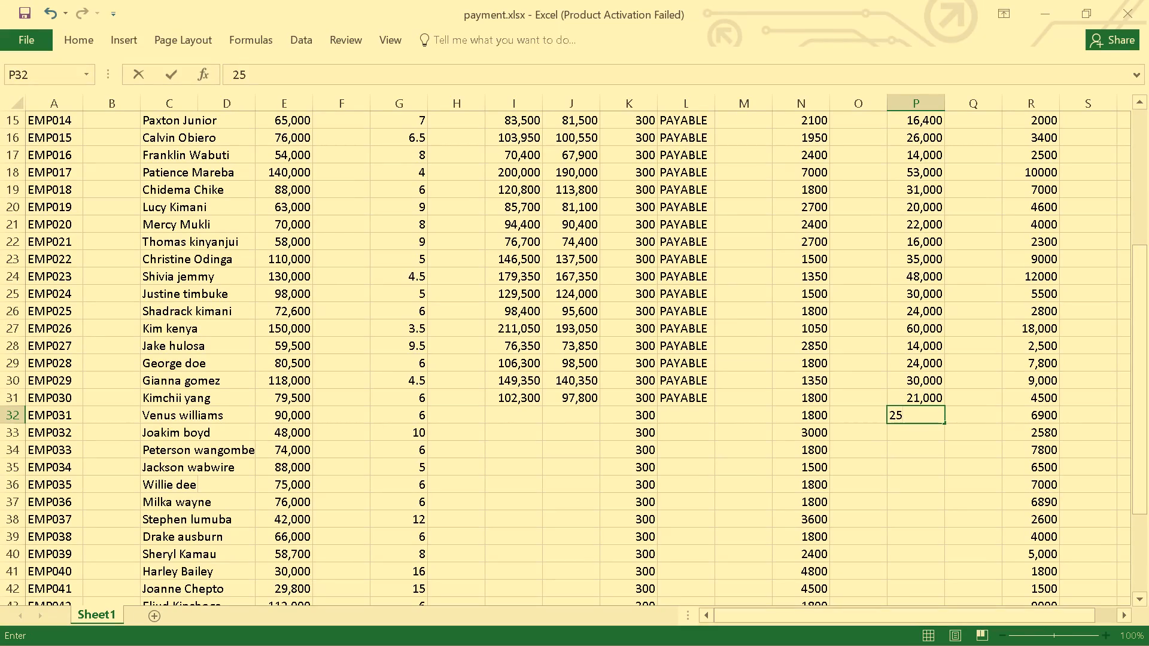
pyautogui.write(',000')
pyautogui.press('Return')
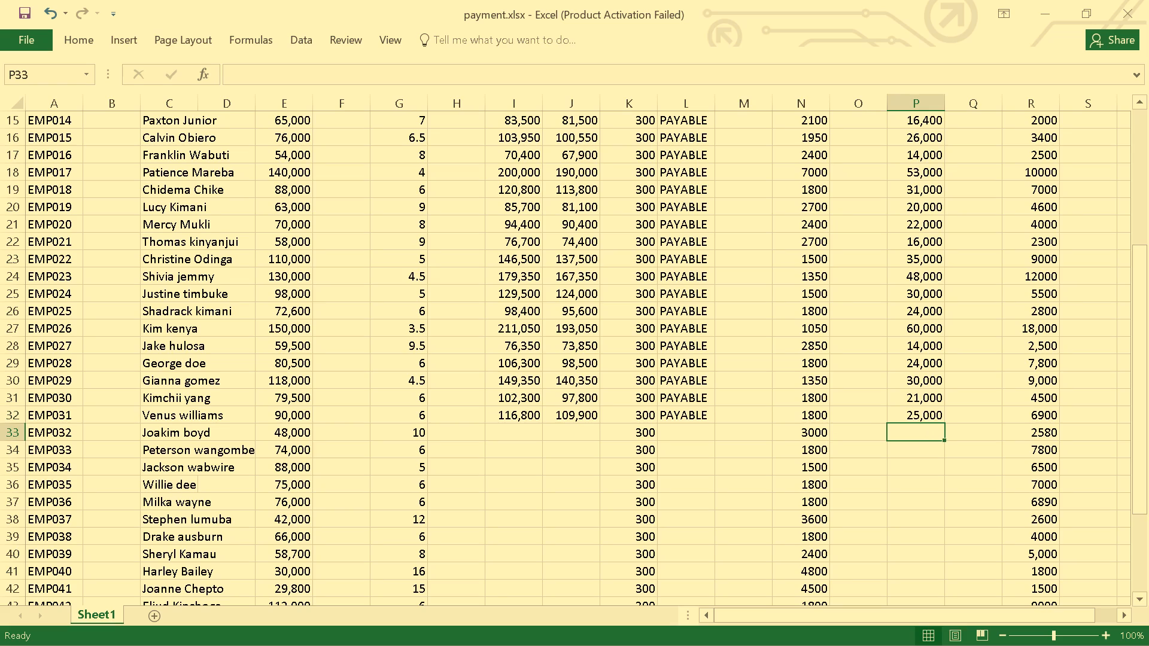
# Examine the Allowances column from the first empty cell, P33, back up to its header in P1.
pyautogui.scroll(-1, 910, 412)
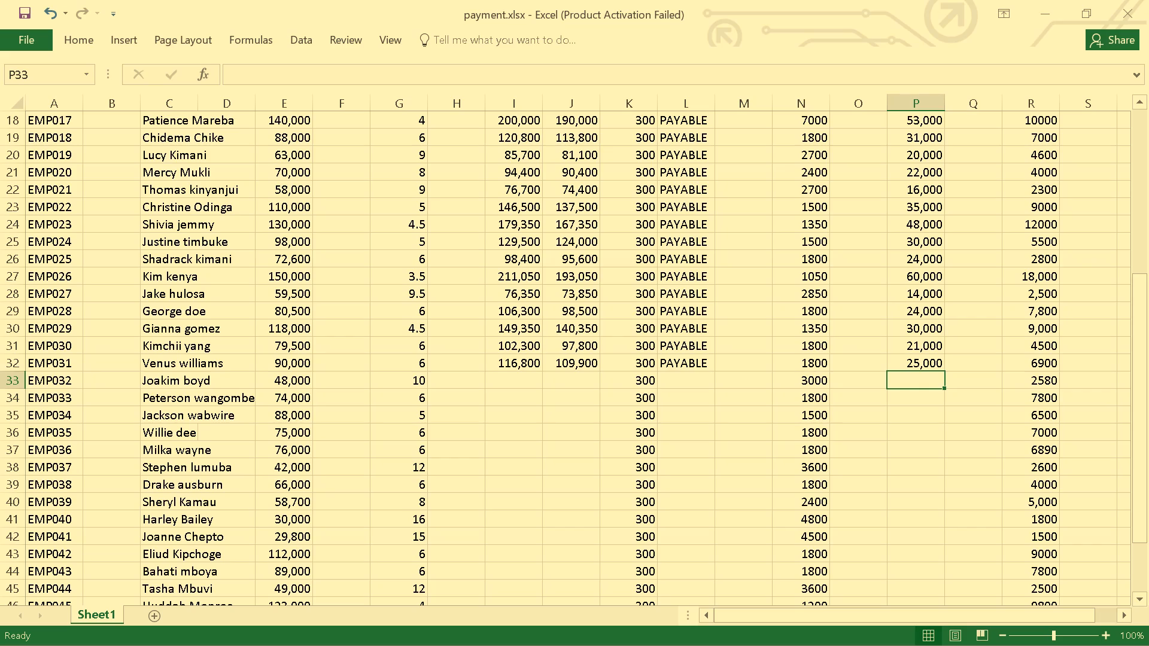
pyautogui.press('Up')
pyautogui.press('Up')
pyautogui.press('Up')
pyautogui.press('Up')
pyautogui.press('Up')
pyautogui.press('Up')
pyautogui.press('Up')
pyautogui.press('Up')
pyautogui.press('Up')
pyautogui.press('Up')
pyautogui.press('Up')
pyautogui.press('Up')
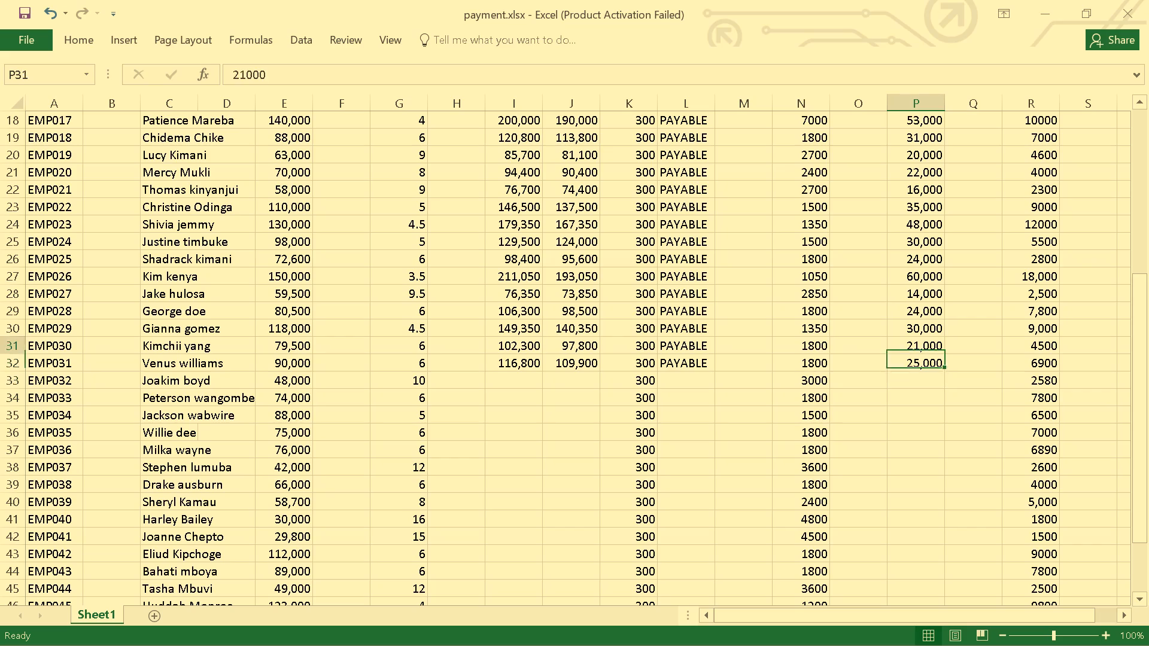
pyautogui.press('Up')
pyautogui.press('Up')
pyautogui.press('Up')
pyautogui.press('Up')
pyautogui.press('Up')
pyautogui.press('Up')
pyautogui.press('Up')
pyautogui.press('Up')
pyautogui.press('Up')
pyautogui.press('Up')
pyautogui.press('Up')
pyautogui.press('Up')
pyautogui.press('Up')
pyautogui.press('Up')
pyautogui.press('Up')
pyautogui.press('Up')
pyautogui.press('Up')
pyautogui.press('Up')
pyautogui.press('Up')
pyautogui.press('Up')
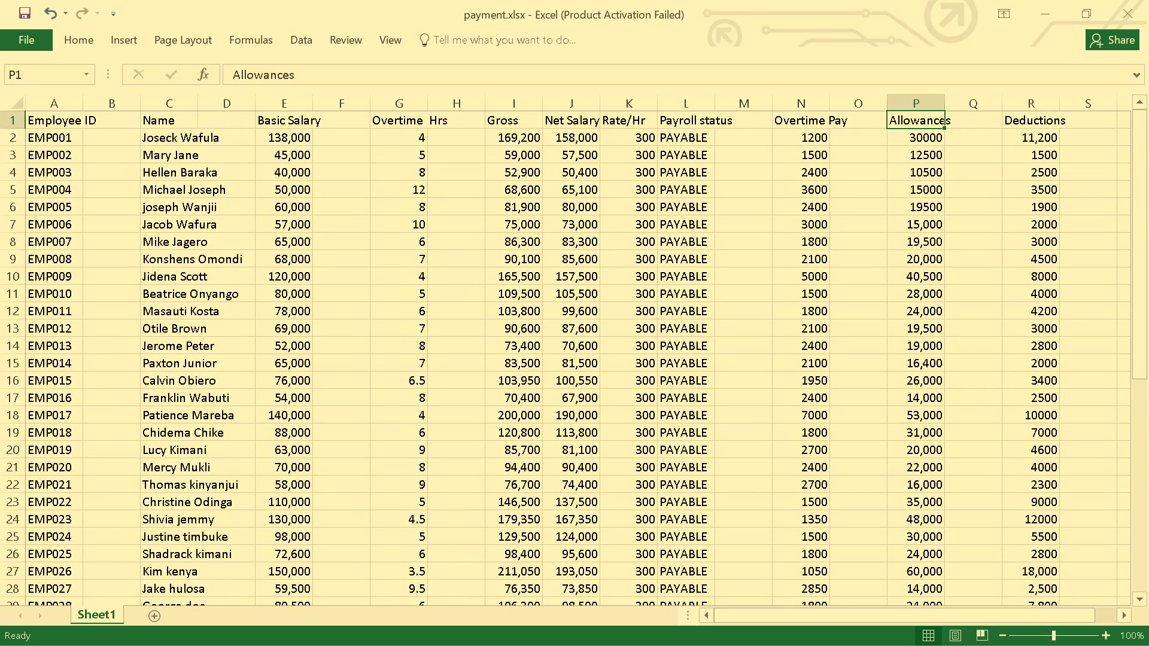
# Save the payment.xlsx workbook.
pyautogui.hotkey('ctrl', 's')
# Examine the Allowances column from EMP001 in P2 down through the unfilled rows to EMP043 in P44.
pyautogui.press('Down')
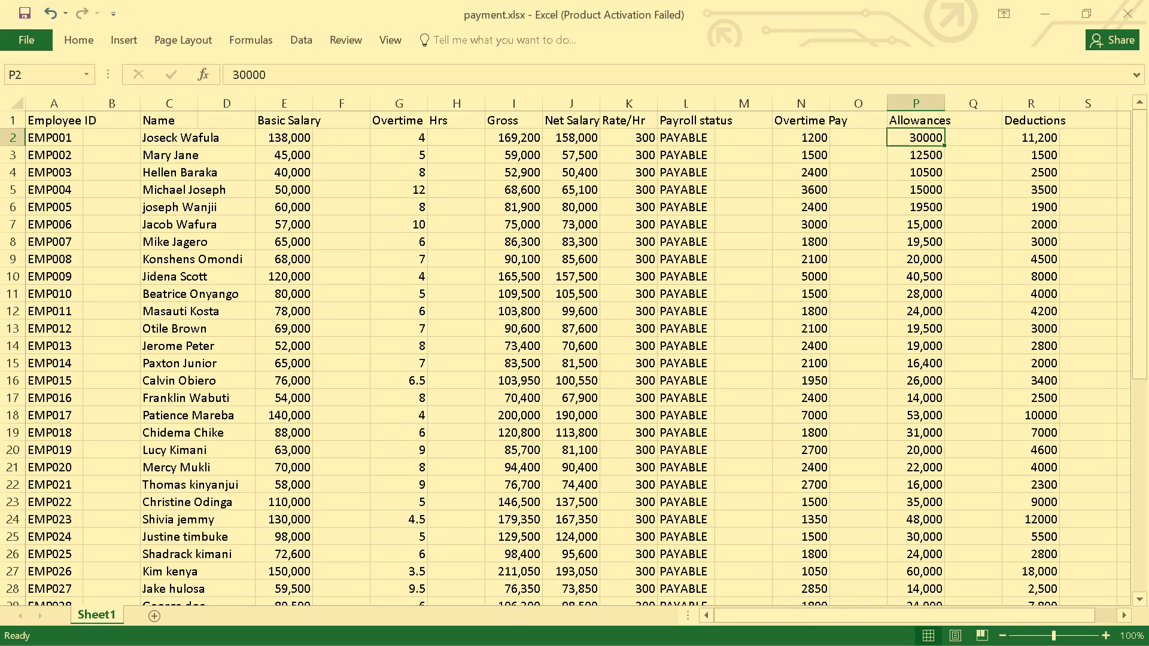
pyautogui.press('Down')
pyautogui.press('Down')
pyautogui.press('Down')
pyautogui.press('Down')
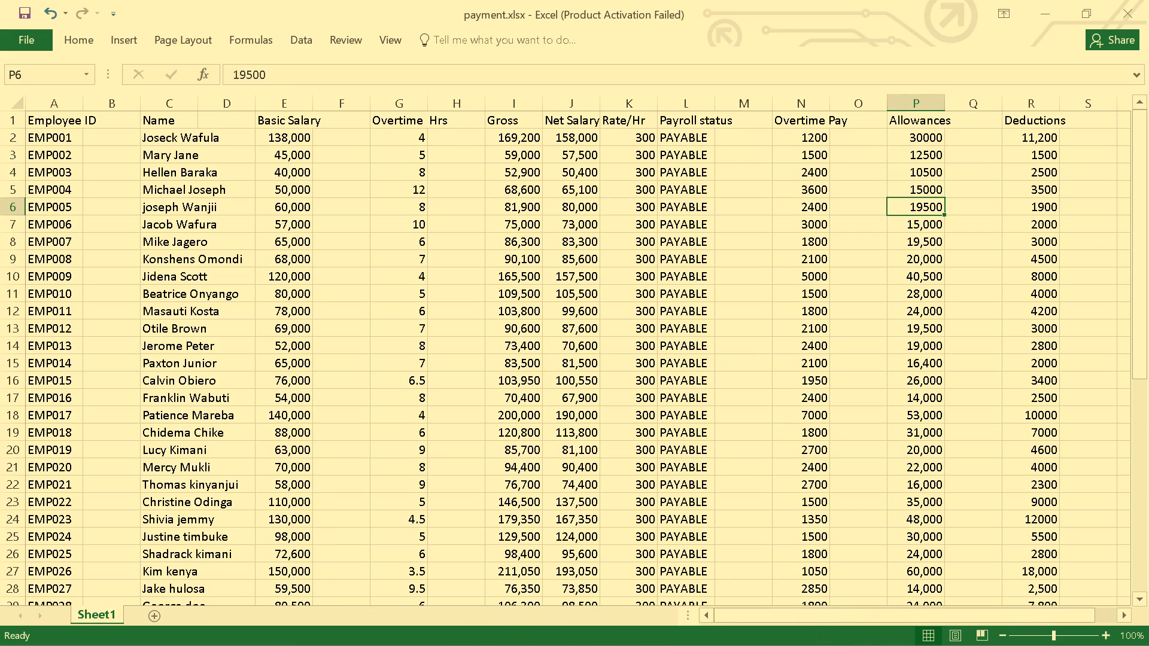
pyautogui.press('Down')
pyautogui.press('Down')
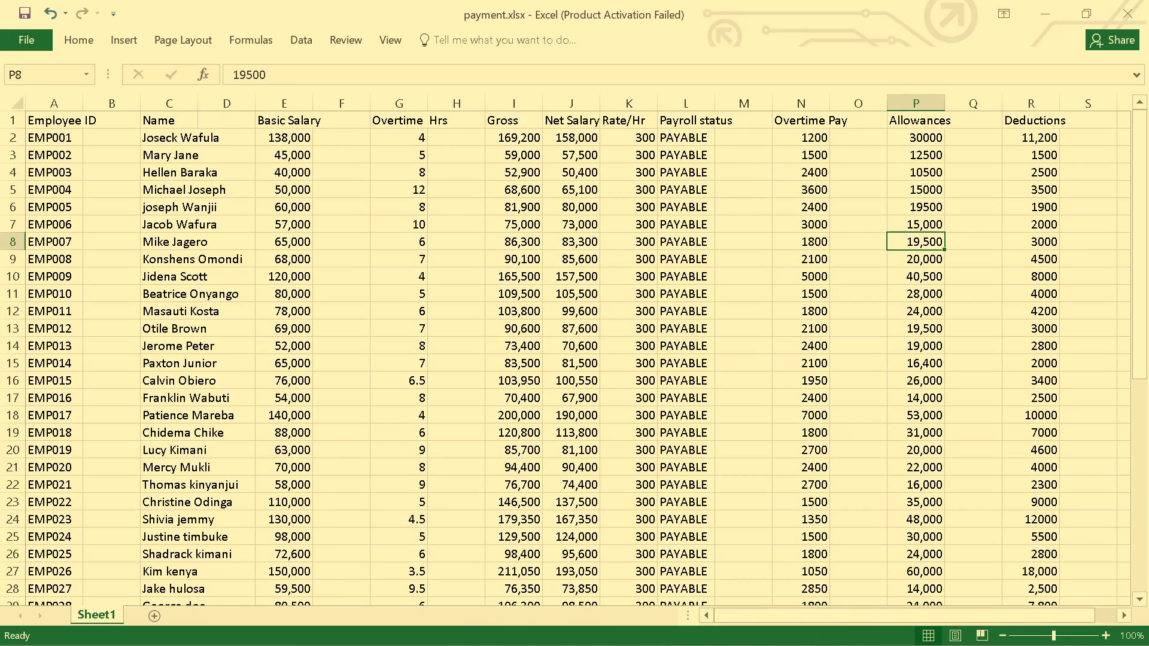
pyautogui.press('Down')
pyautogui.press('Down')
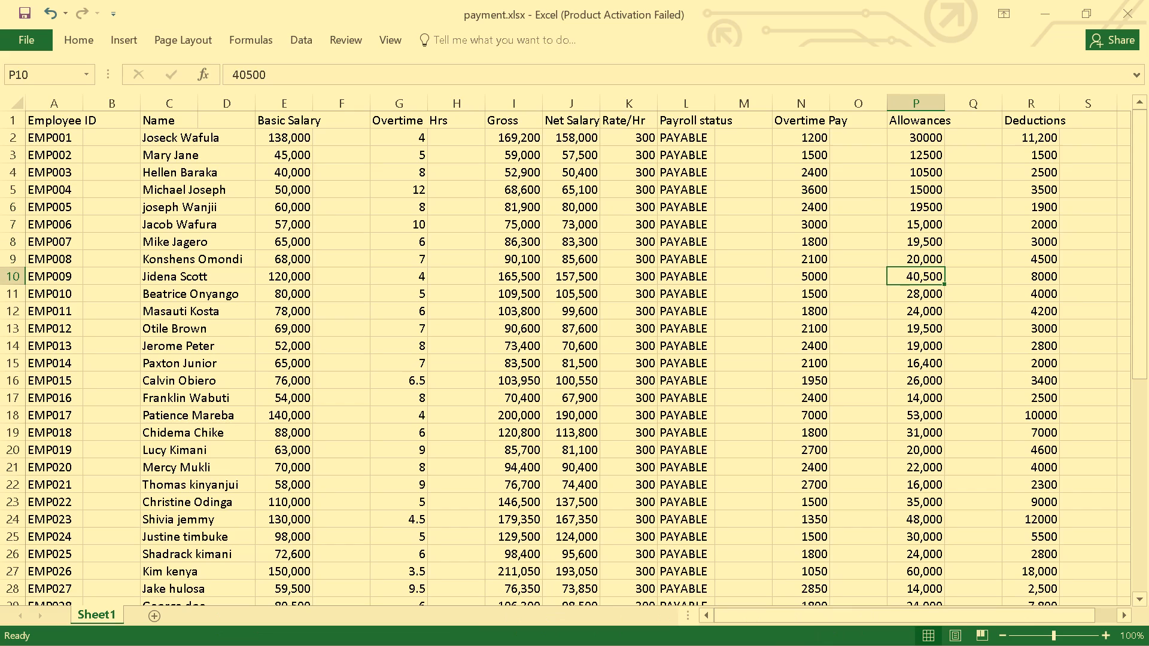
pyautogui.press('Down')
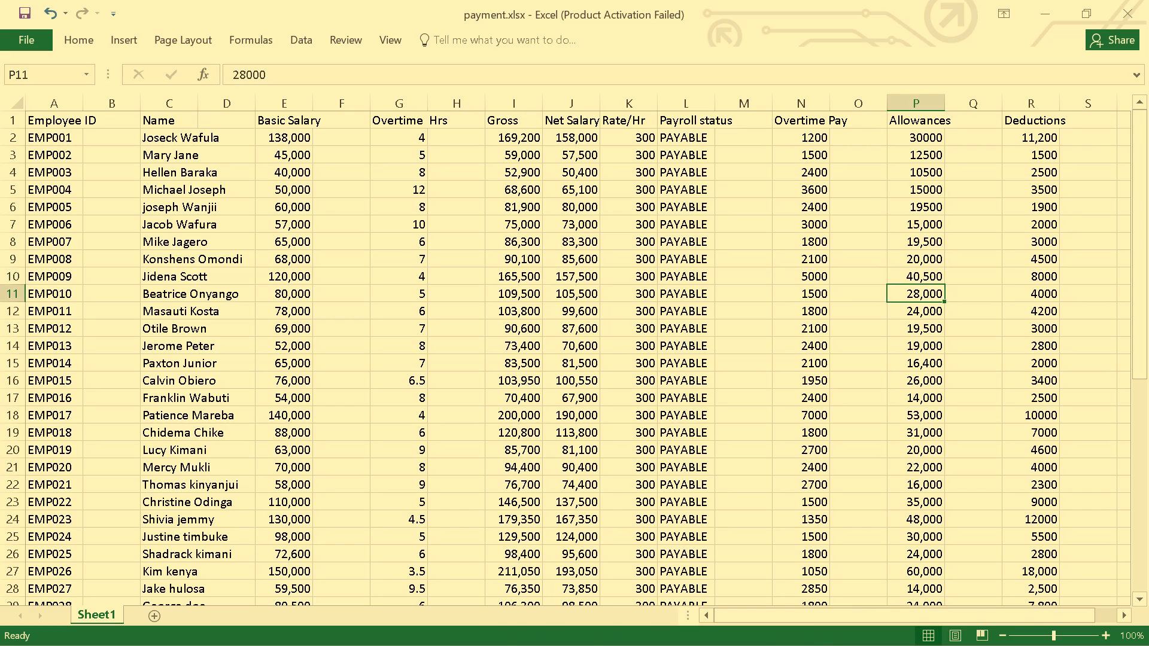
pyautogui.press('Down')
pyautogui.press('Down')
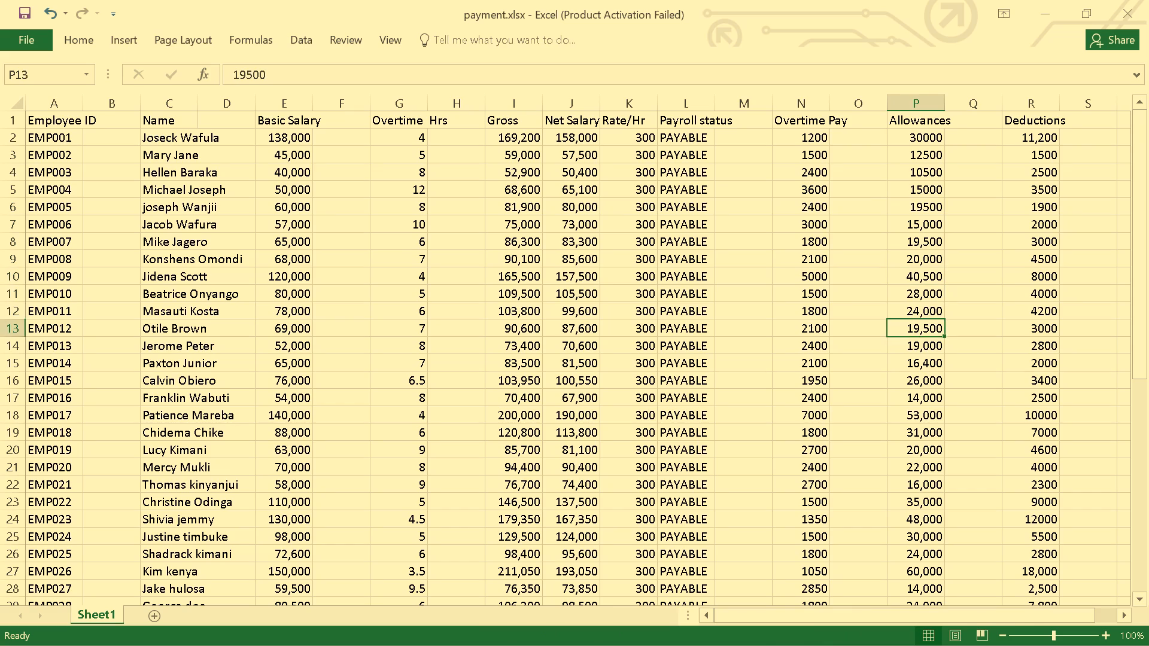
pyautogui.press('Down')
pyautogui.press('Down')
pyautogui.press('Down')
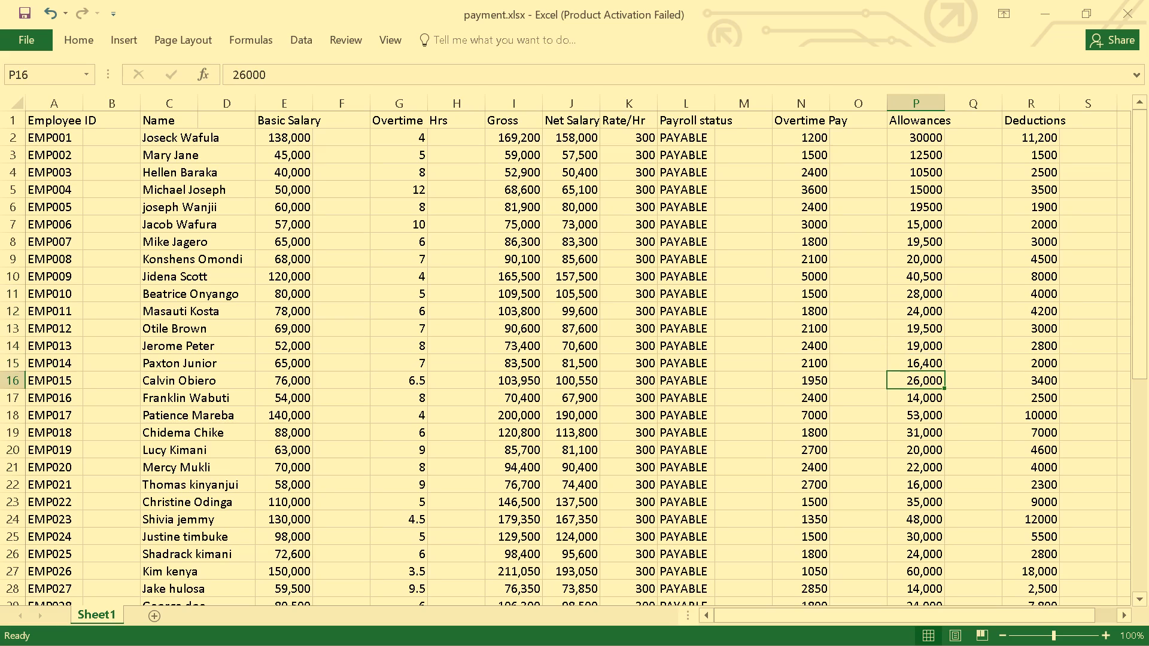
pyautogui.press('Down')
pyautogui.press('Down')
pyautogui.press('Down')
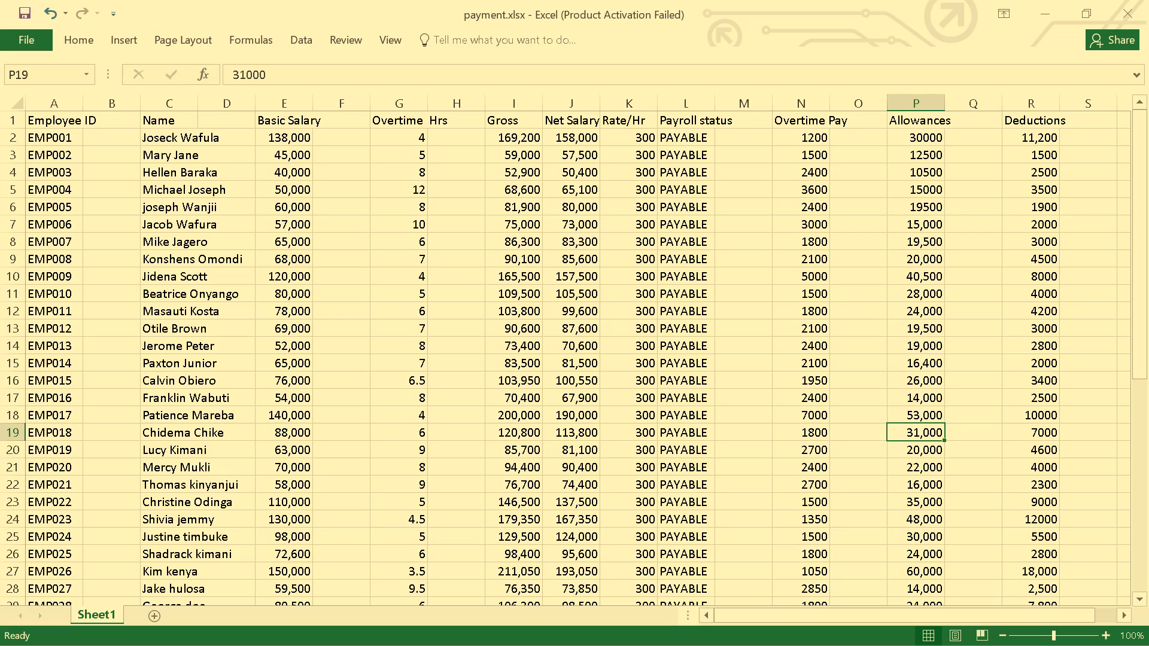
pyautogui.press('Down')
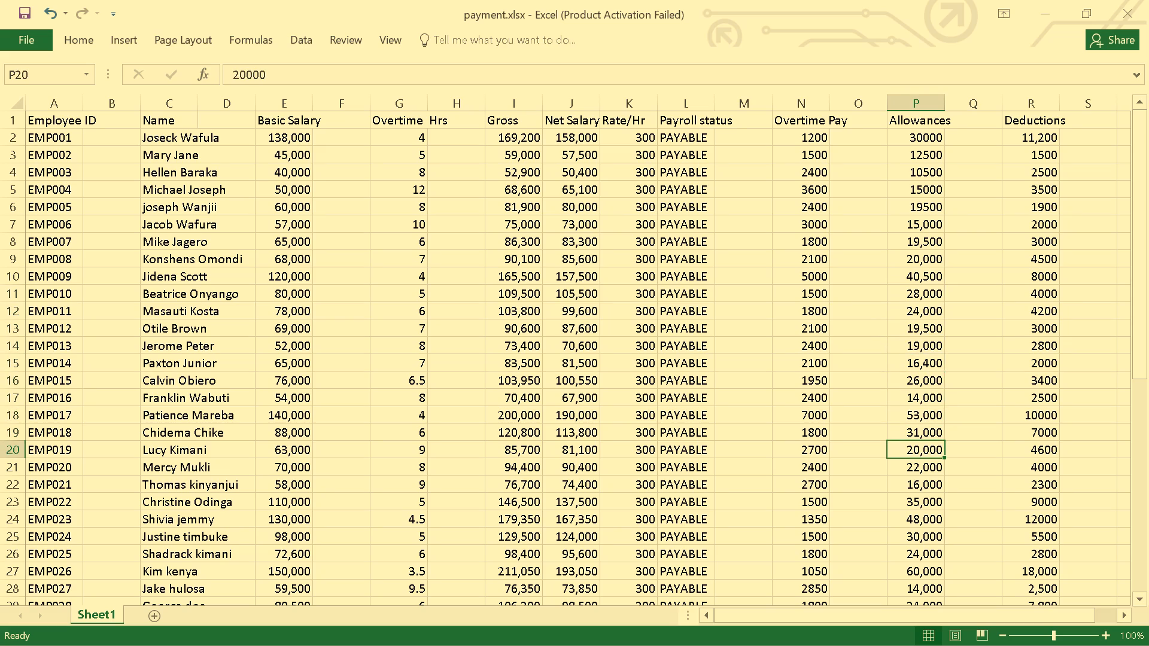
pyautogui.press('Down')
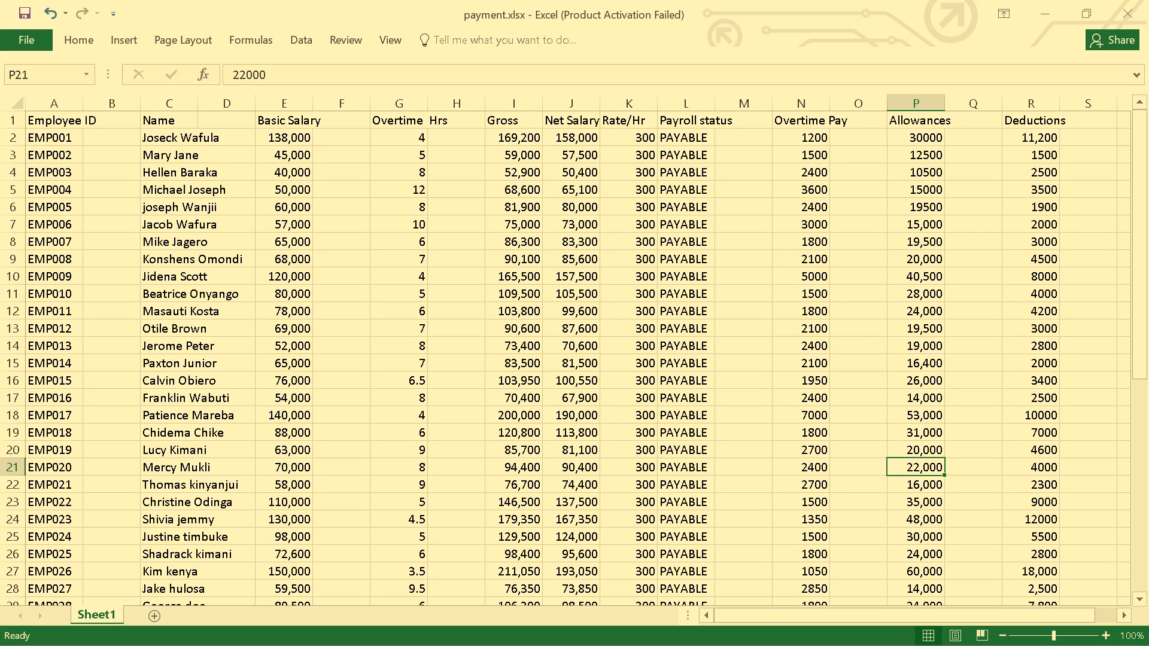
pyautogui.press('Down')
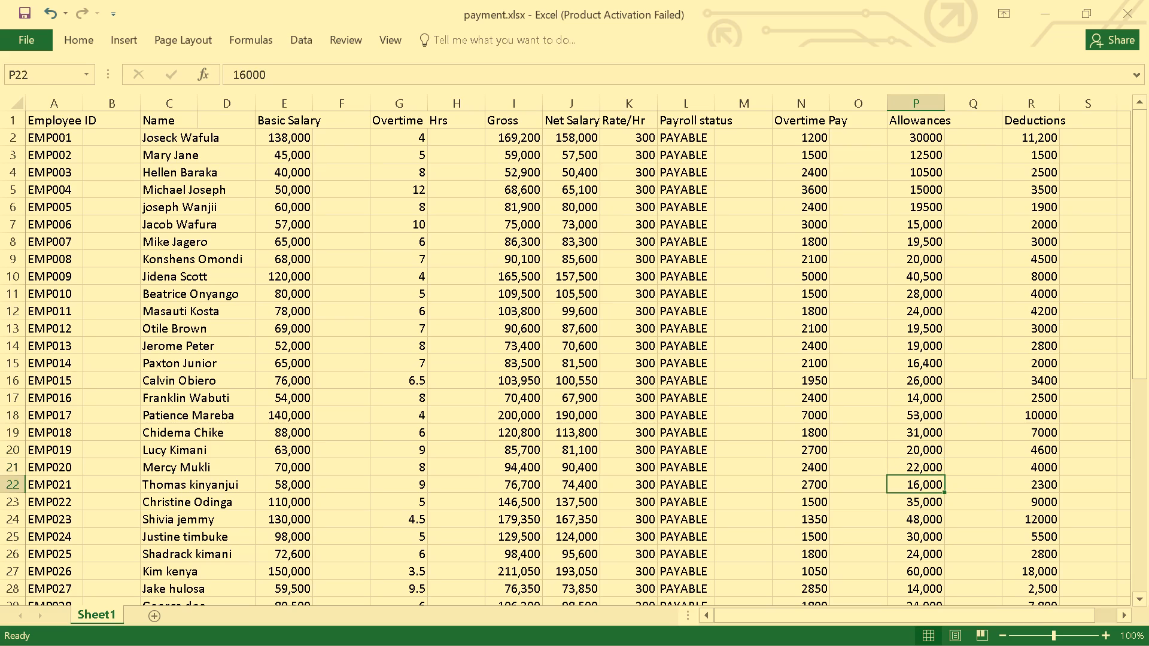
pyautogui.press('Down')
pyautogui.press('Down')
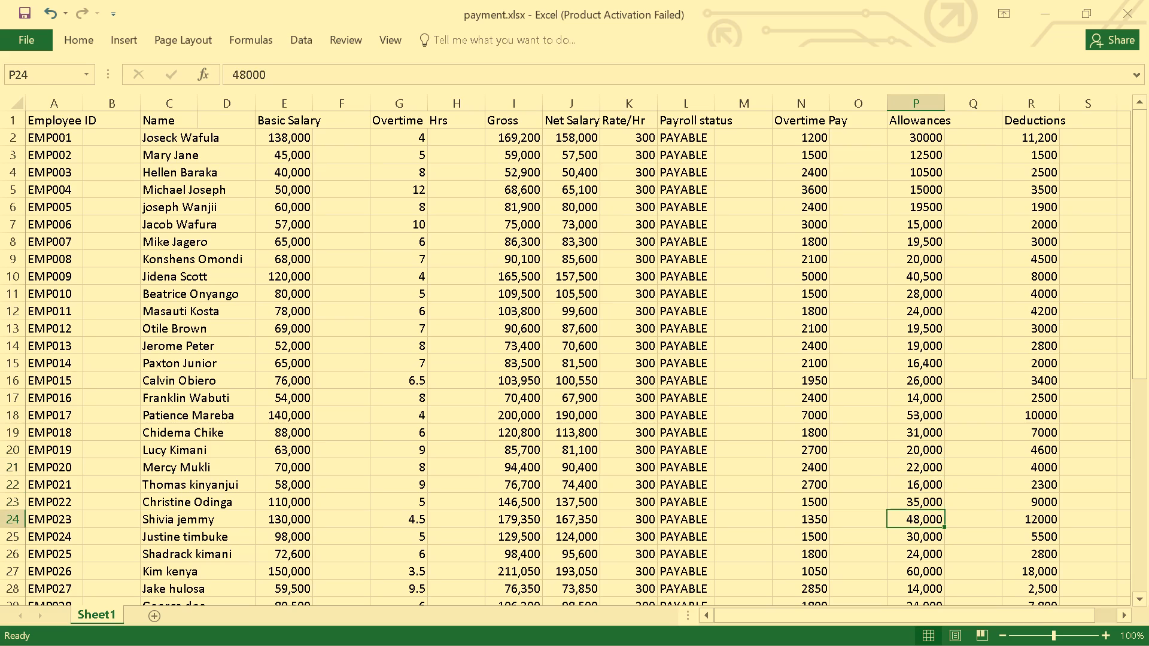
pyautogui.press('Down')
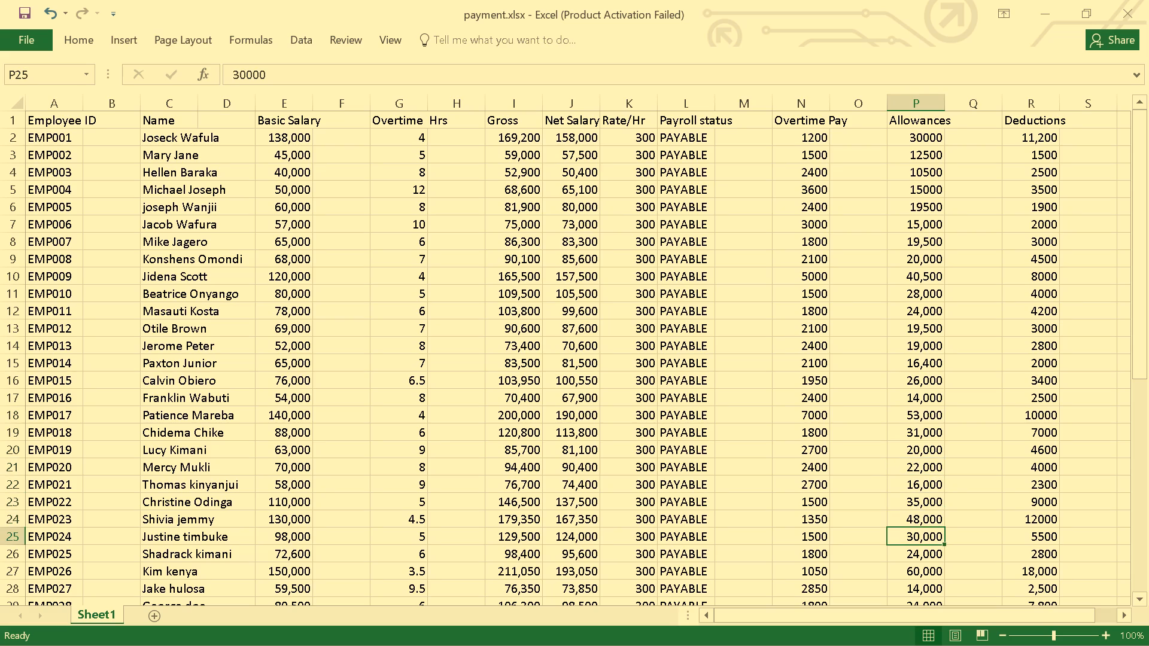
pyautogui.press('Down')
pyautogui.press('Down')
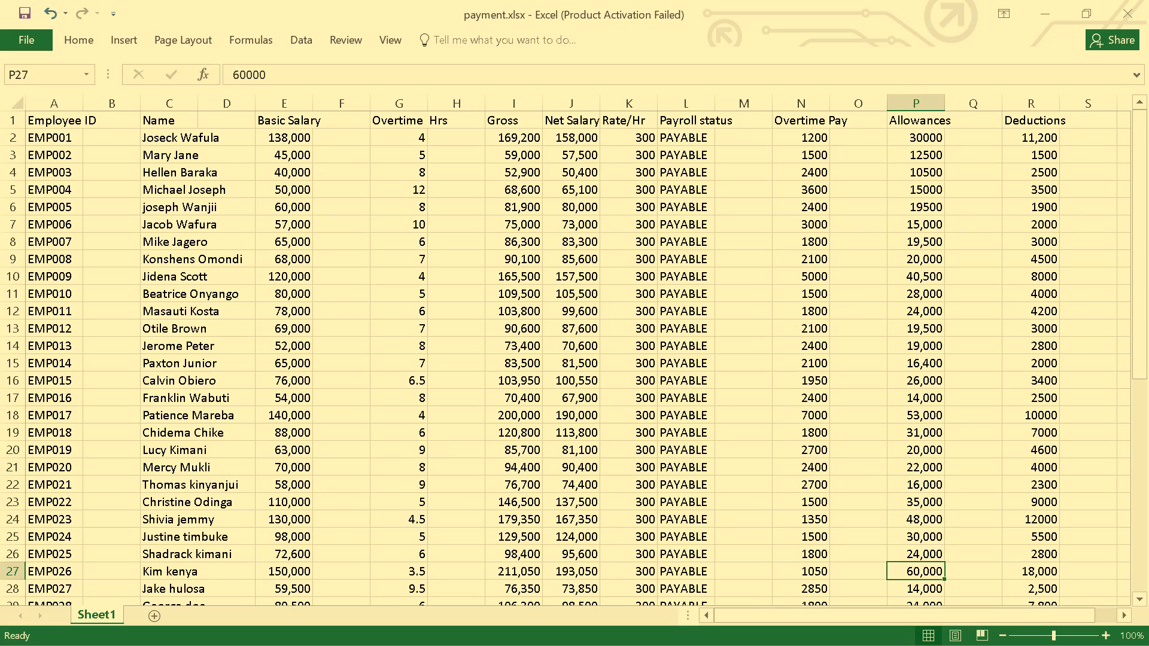
pyautogui.press('Down')
pyautogui.press('Down')
pyautogui.press('Down')
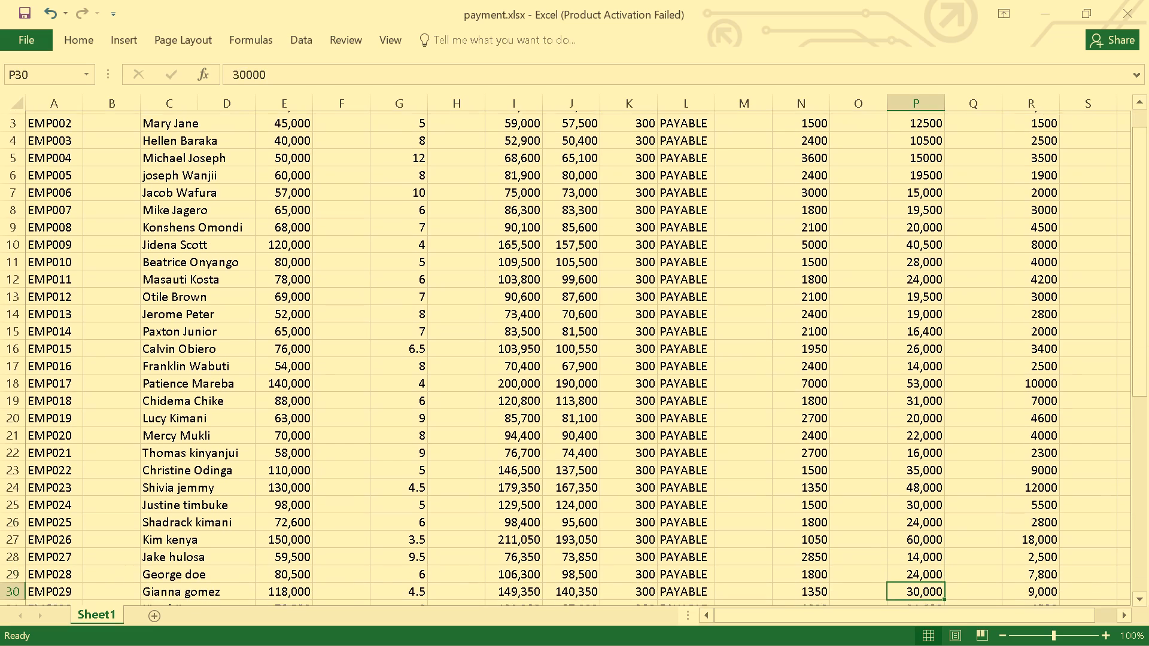
pyautogui.press('Down')
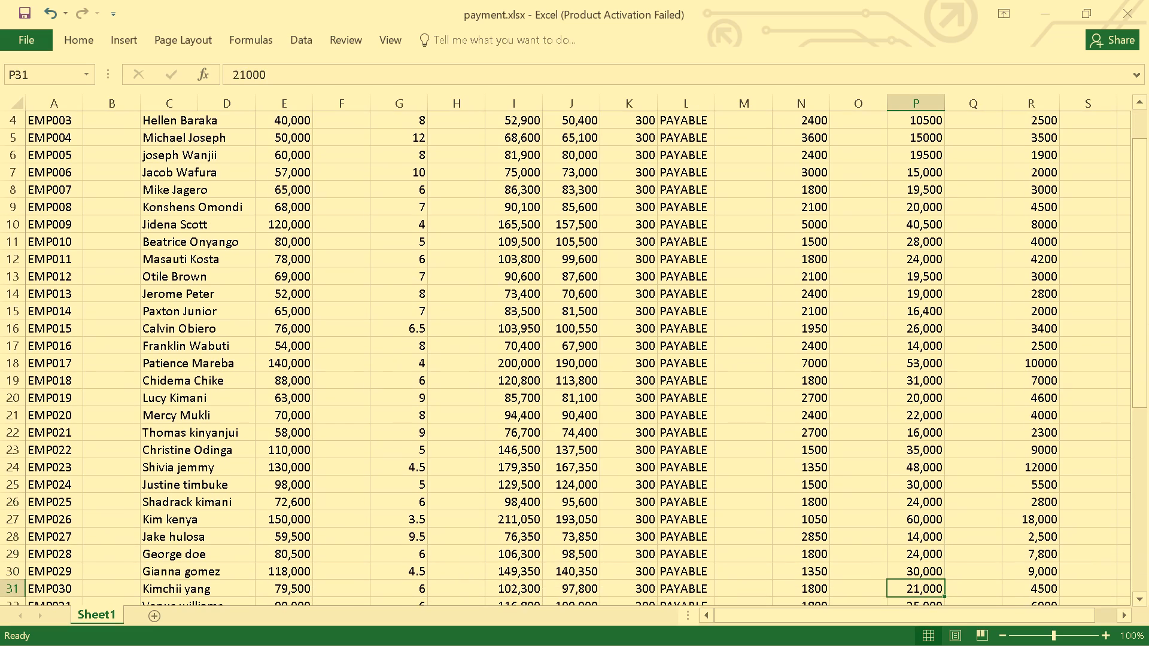
pyautogui.press('Down')
pyautogui.press('Down')
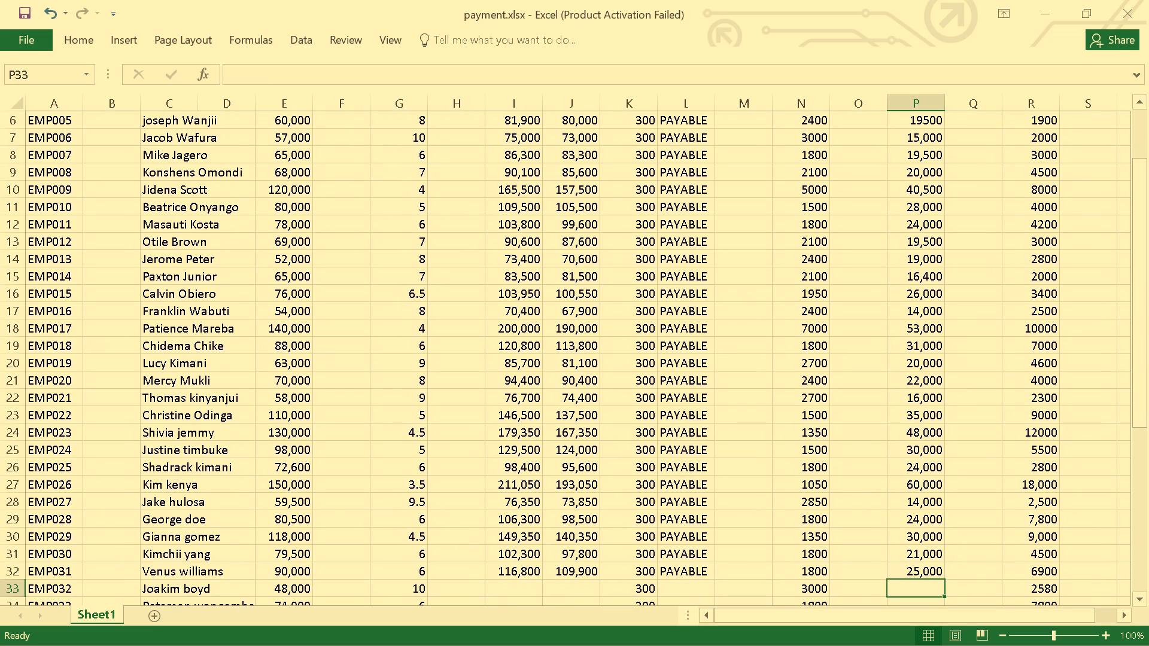
pyautogui.press('Down')
pyautogui.press('Down')
pyautogui.press('Down')
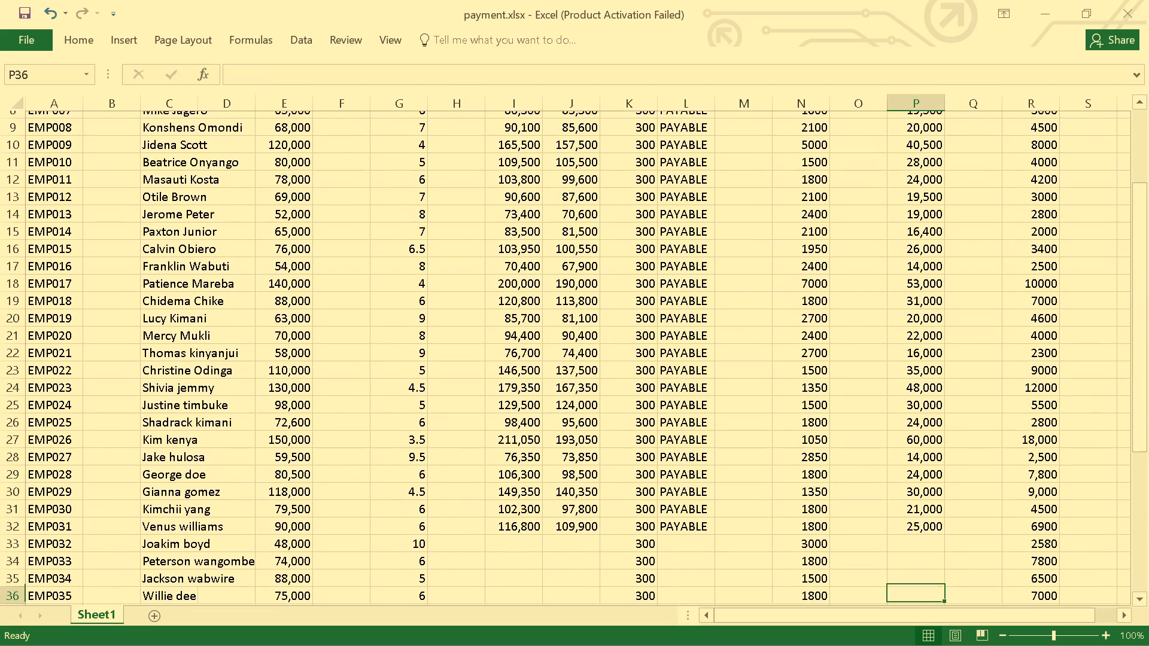
pyautogui.press('Down')
pyautogui.press('Down')
pyautogui.press('Down')
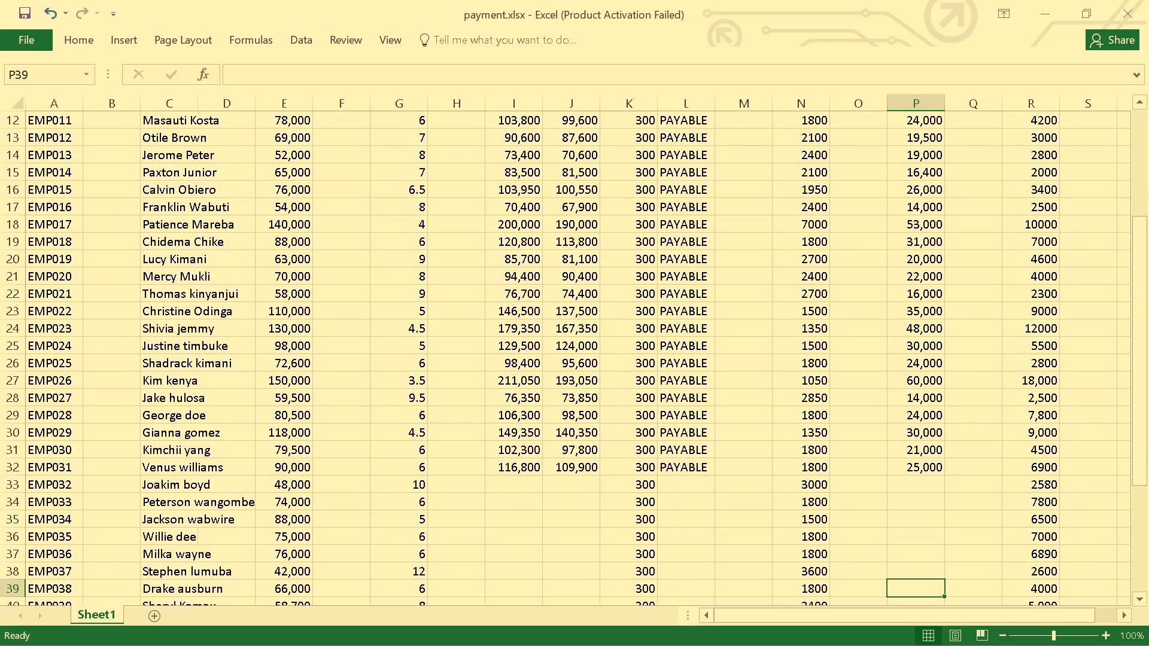
pyautogui.press('Down')
pyautogui.press('Down')
pyautogui.press('Down')
pyautogui.press('Down')
pyautogui.press('Down')
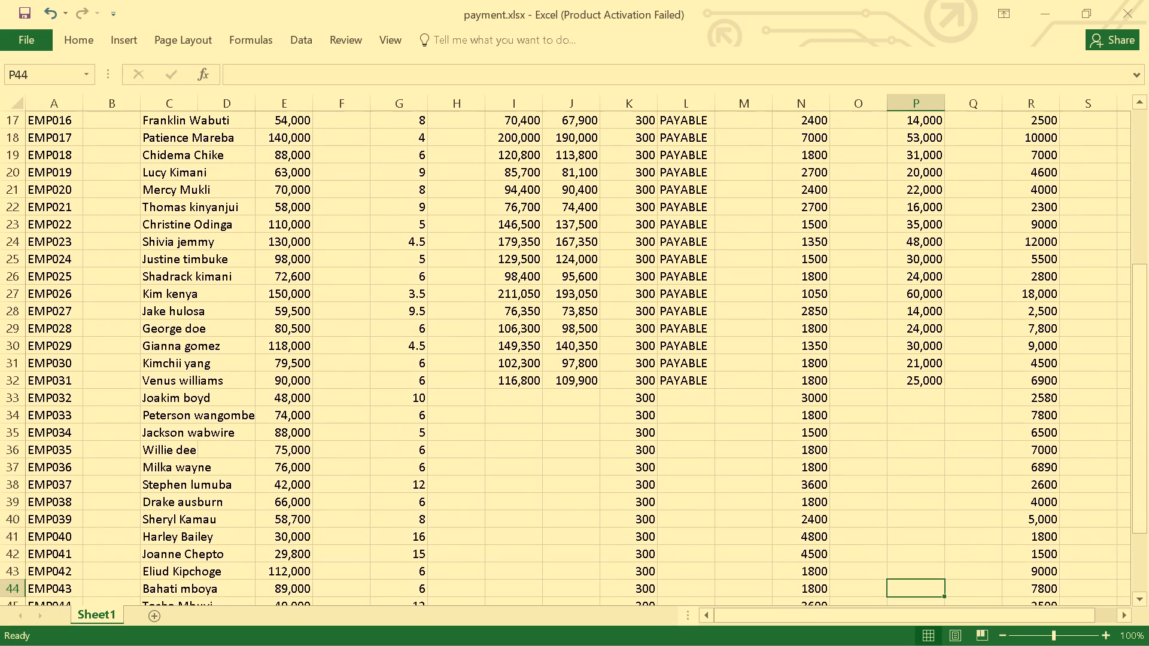
pyautogui.click(919, 399)
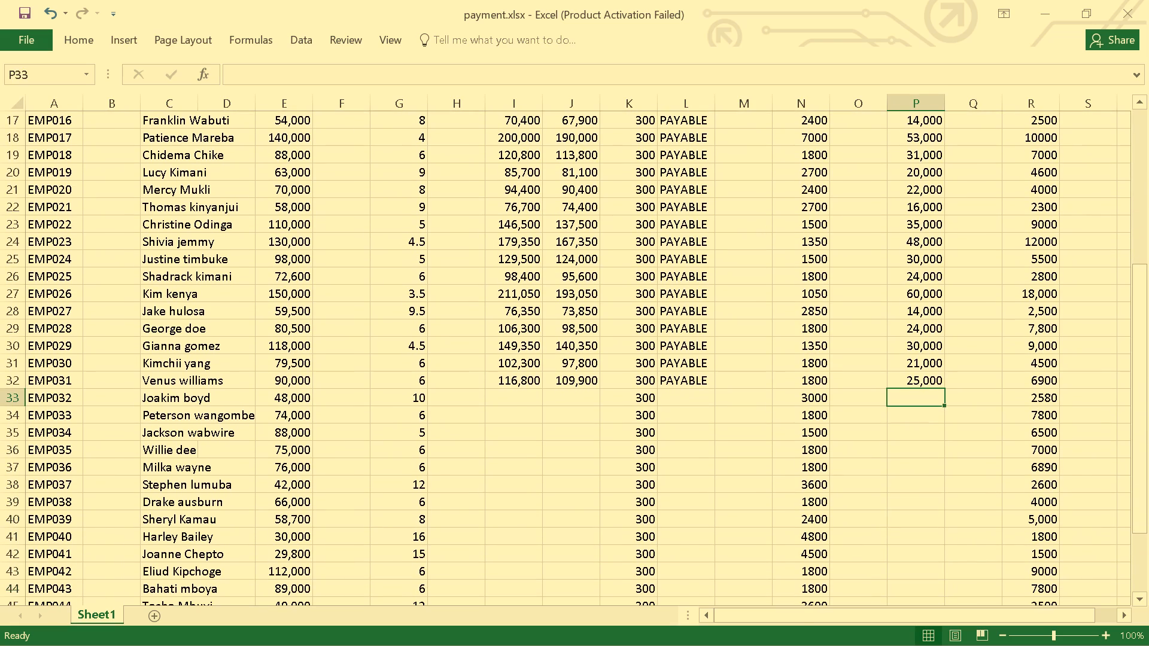
pyautogui.scroll(6, 919, 399)
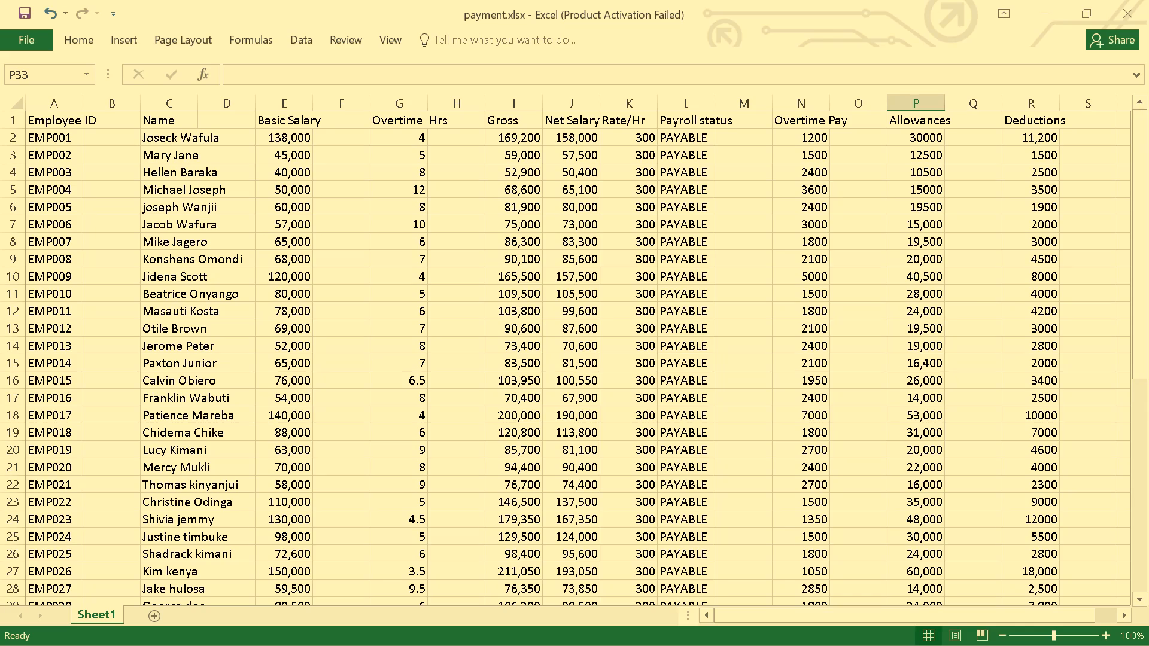
pyautogui.scroll(-3, 919, 399)
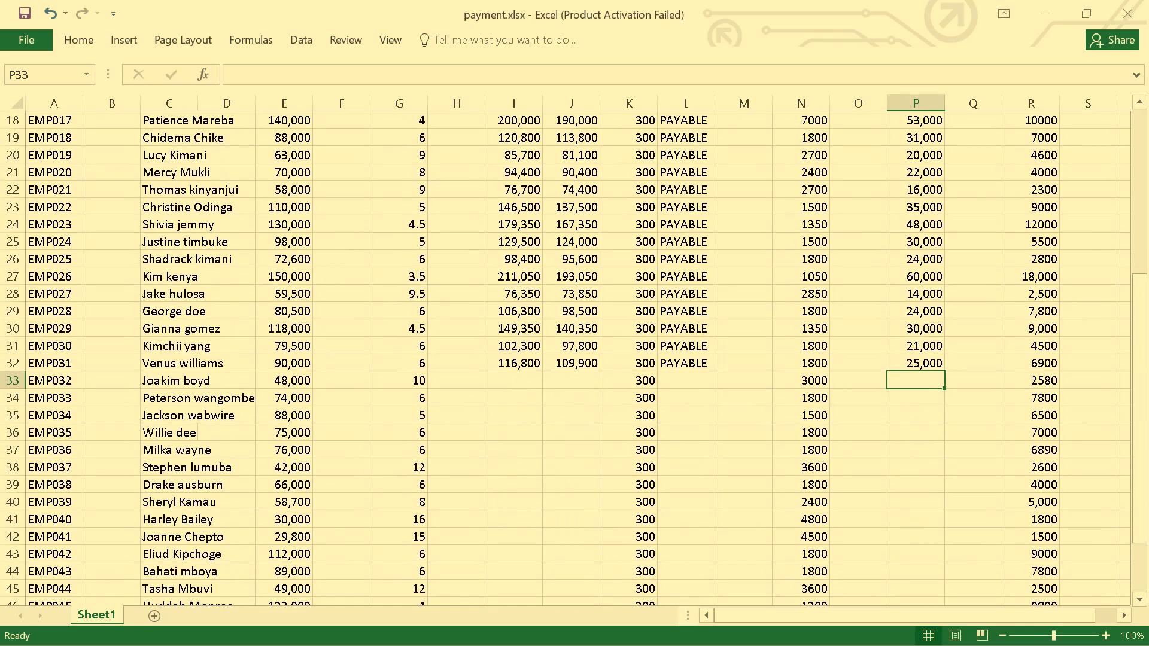
pyautogui.click(908, 376)
pyautogui.write('12,500')
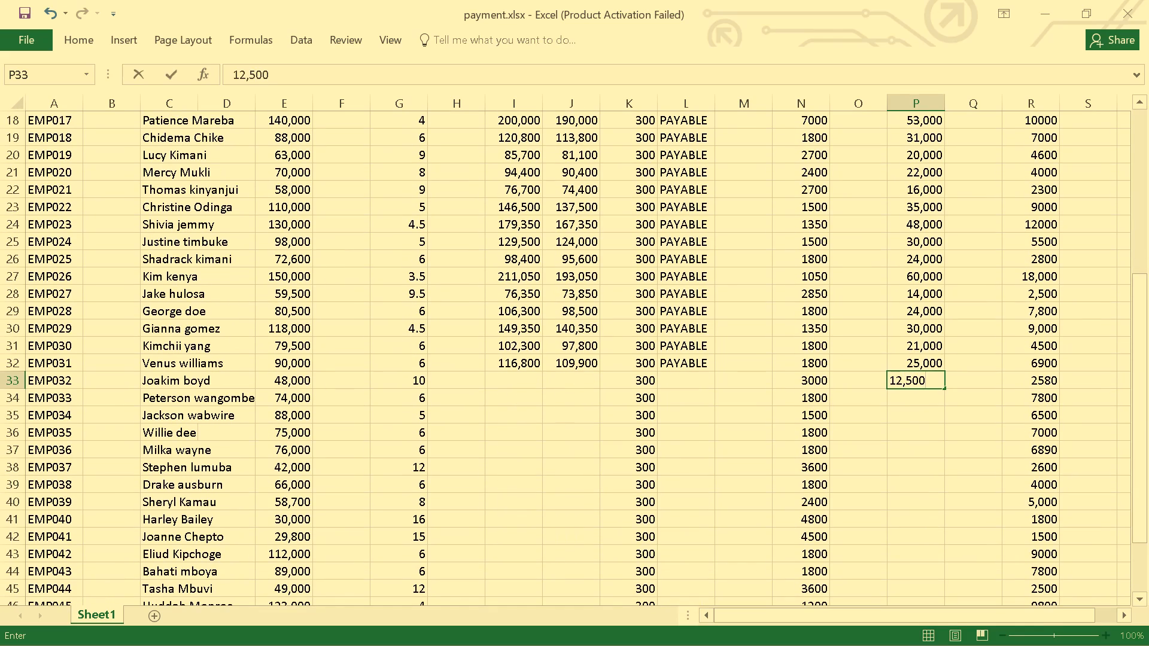
pyautogui.press('Return')
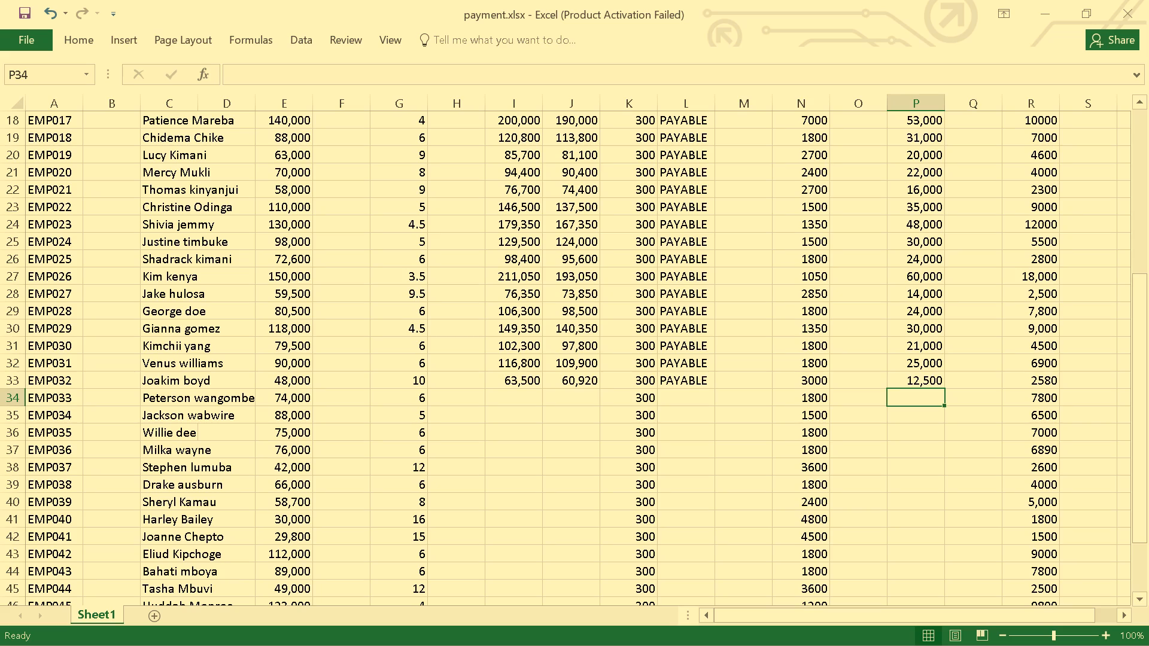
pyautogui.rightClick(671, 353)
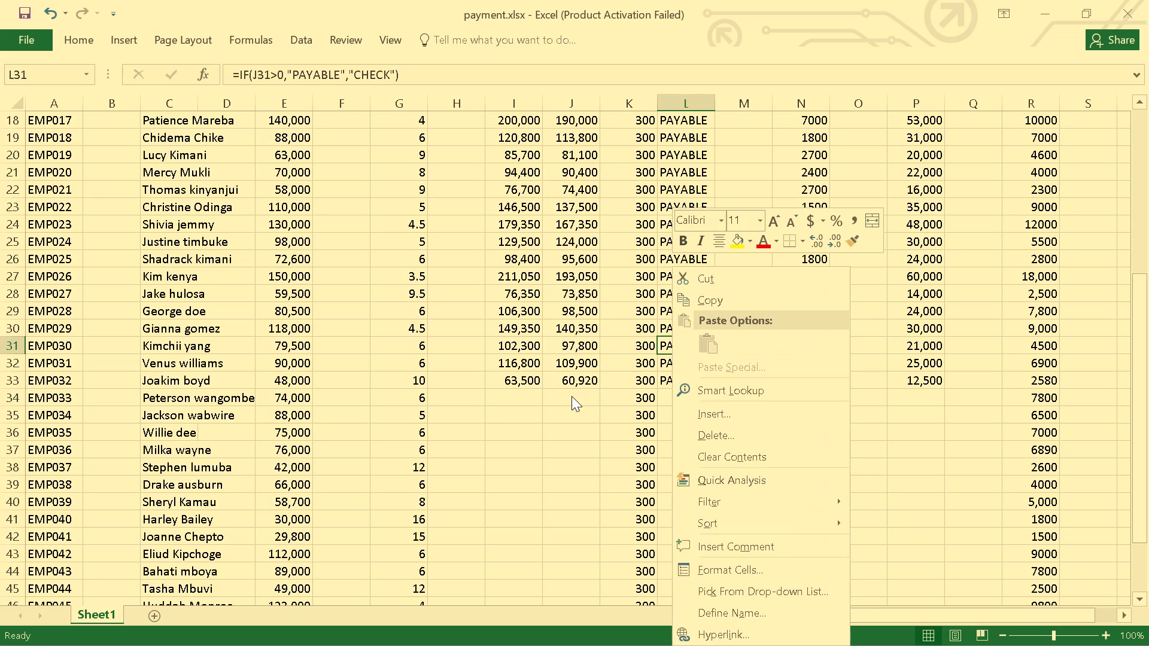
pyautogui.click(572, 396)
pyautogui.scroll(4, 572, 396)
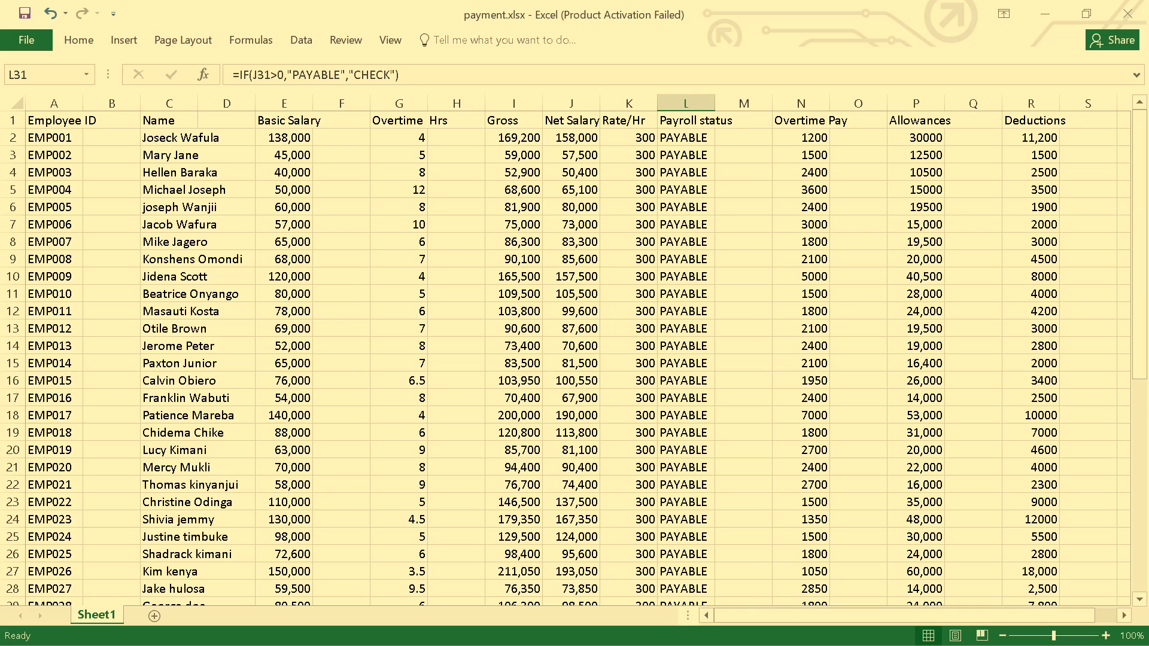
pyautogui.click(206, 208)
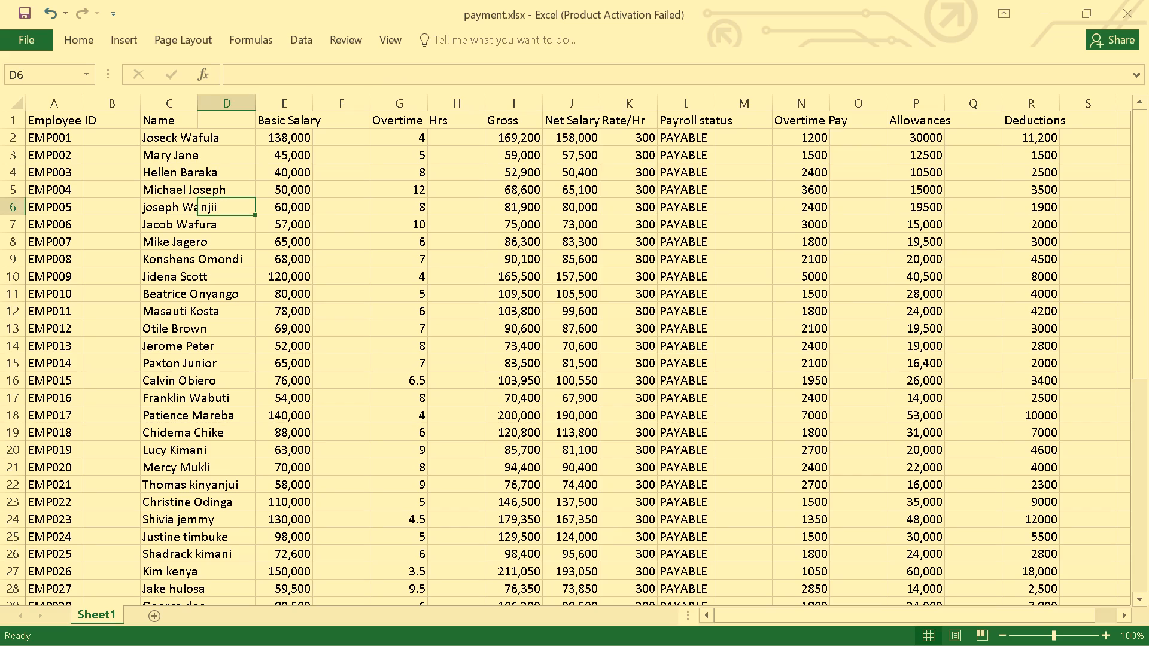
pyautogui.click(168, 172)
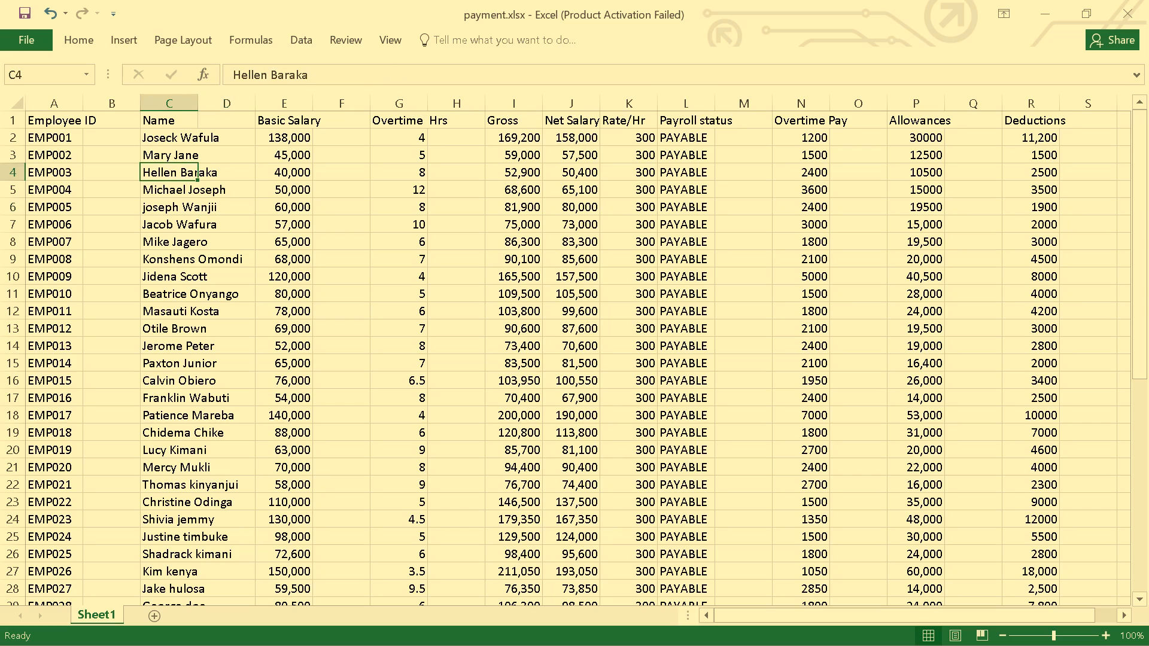
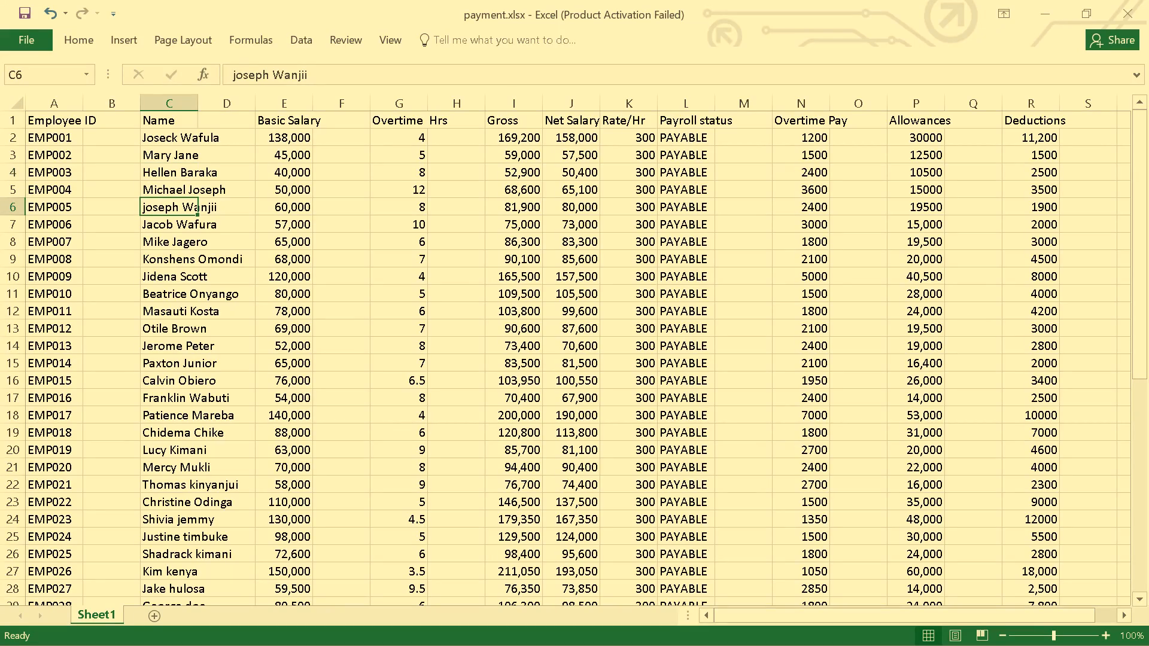
# Examine the payroll entries of EMP016 across row 17, from the Basic Salary through the Gross and Net Salary formulas to the Overtime Pay.
pyautogui.scroll(-1, 378, 270)
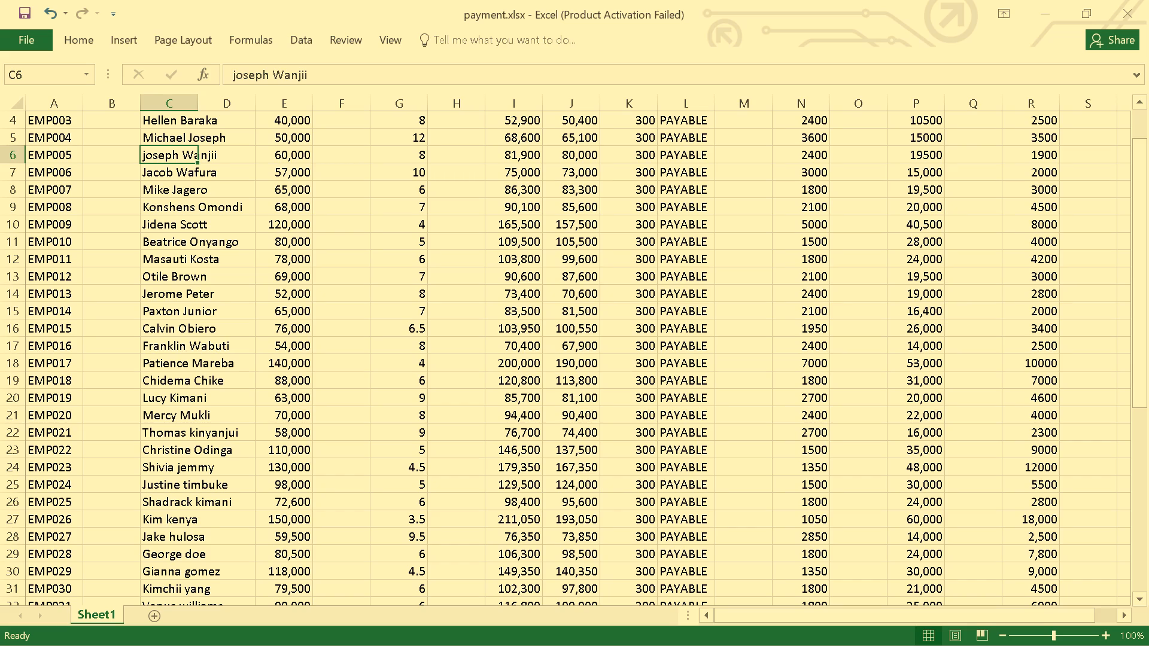
pyautogui.scroll(-1, 424, 409)
pyautogui.click(237, 341)
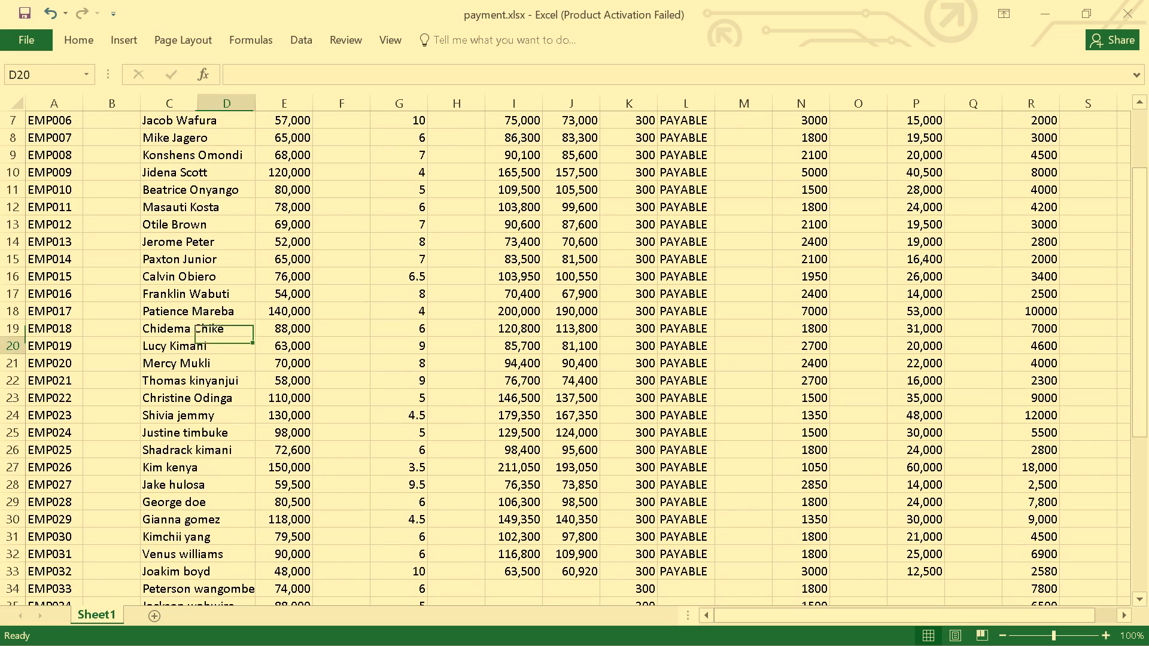
pyautogui.click(206, 289)
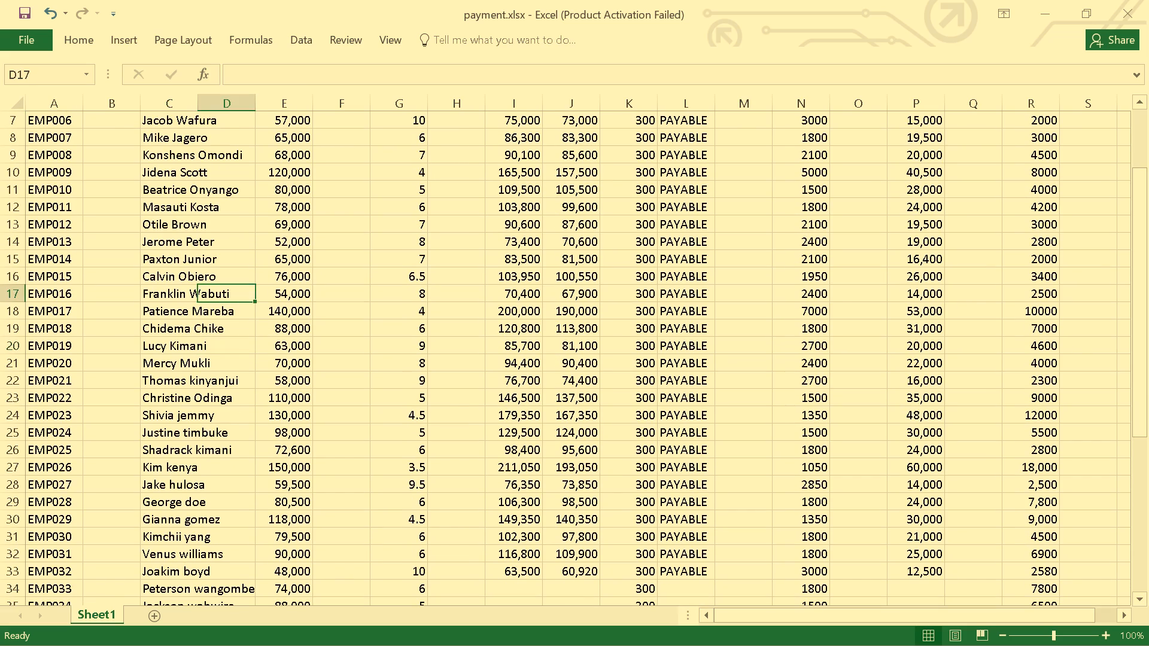
pyautogui.press('Right')
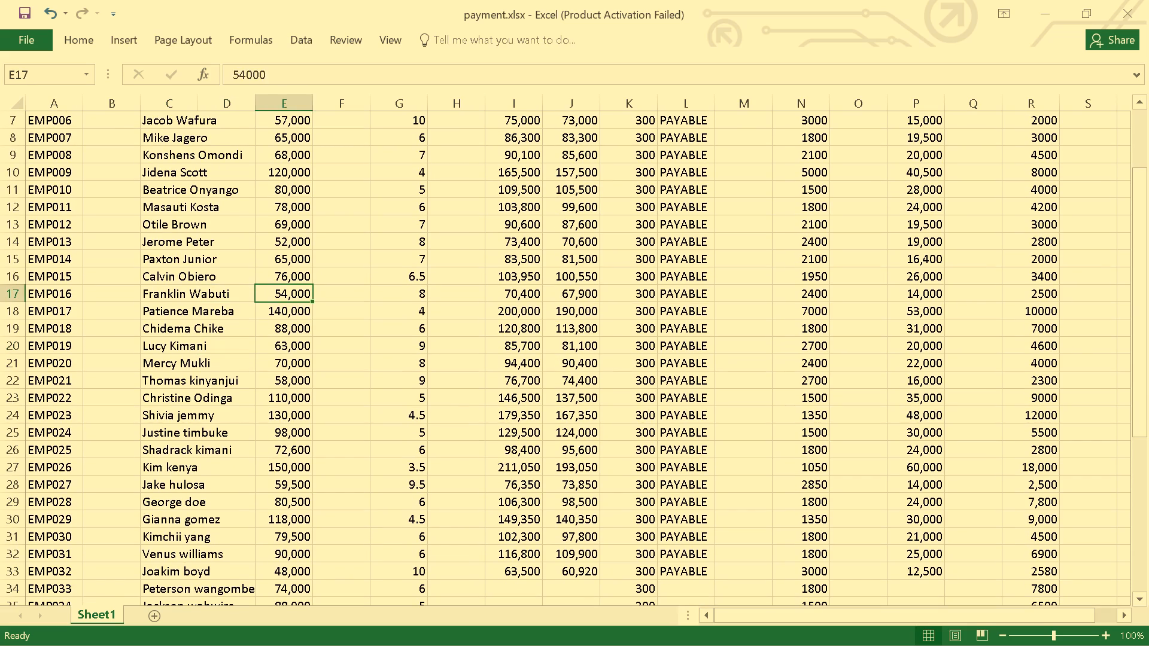
pyautogui.press('Right')
pyautogui.press('Right')
pyautogui.press('Right')
pyautogui.press('Right')
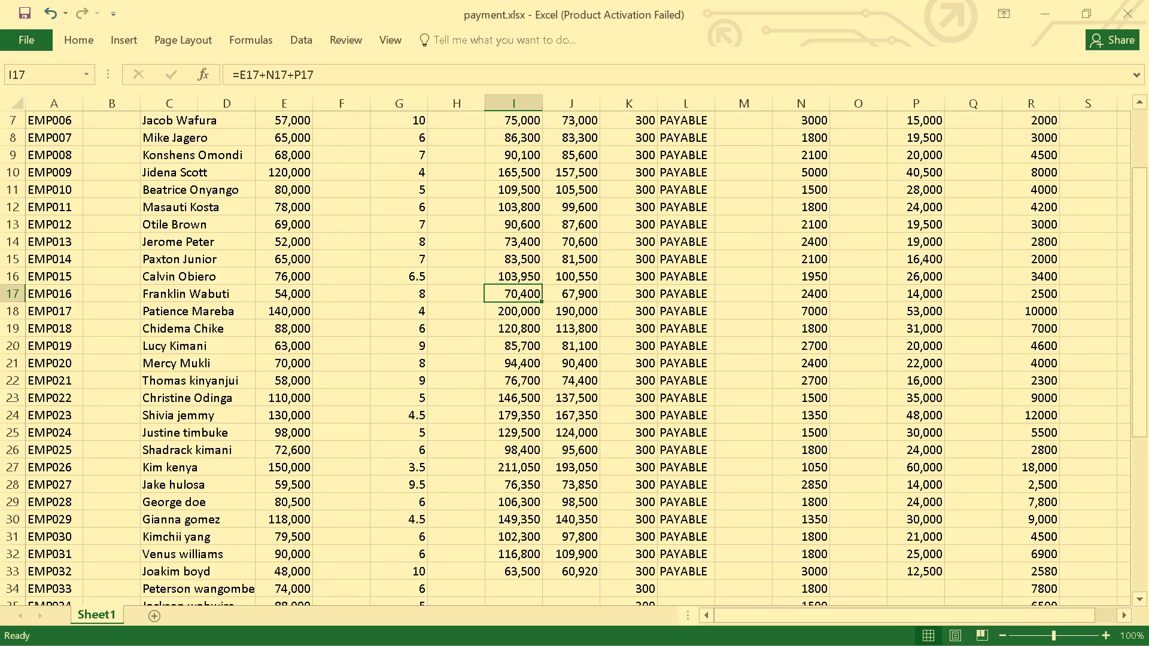
pyautogui.press('Right')
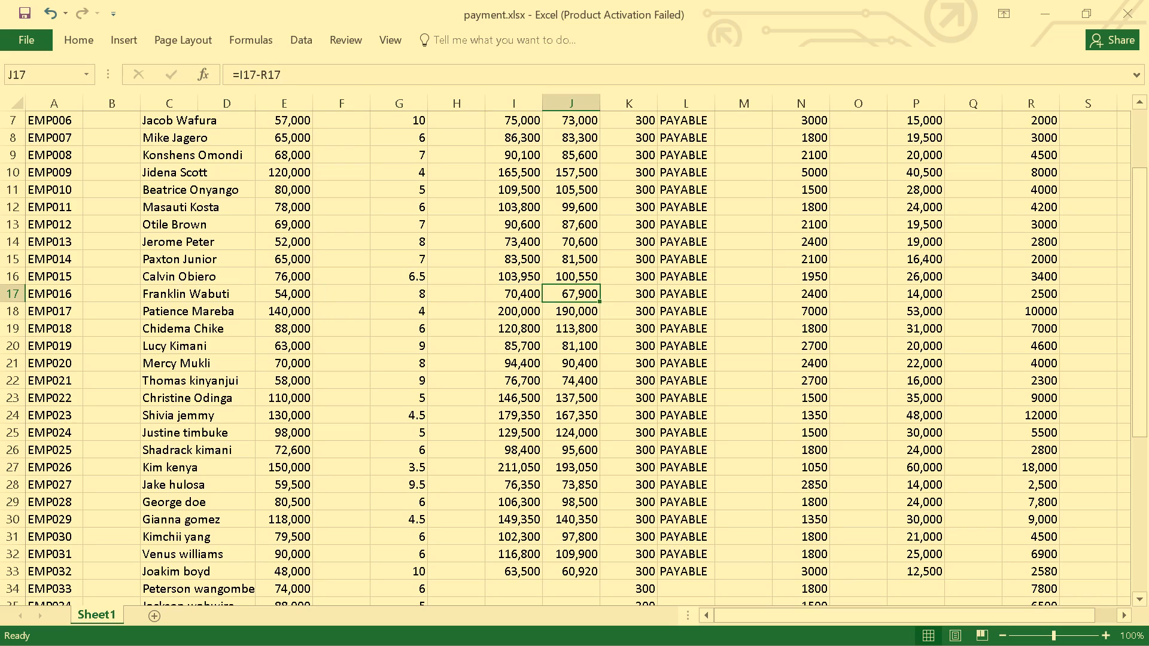
pyautogui.press('Right')
pyautogui.press('Right')
pyautogui.press('Right')
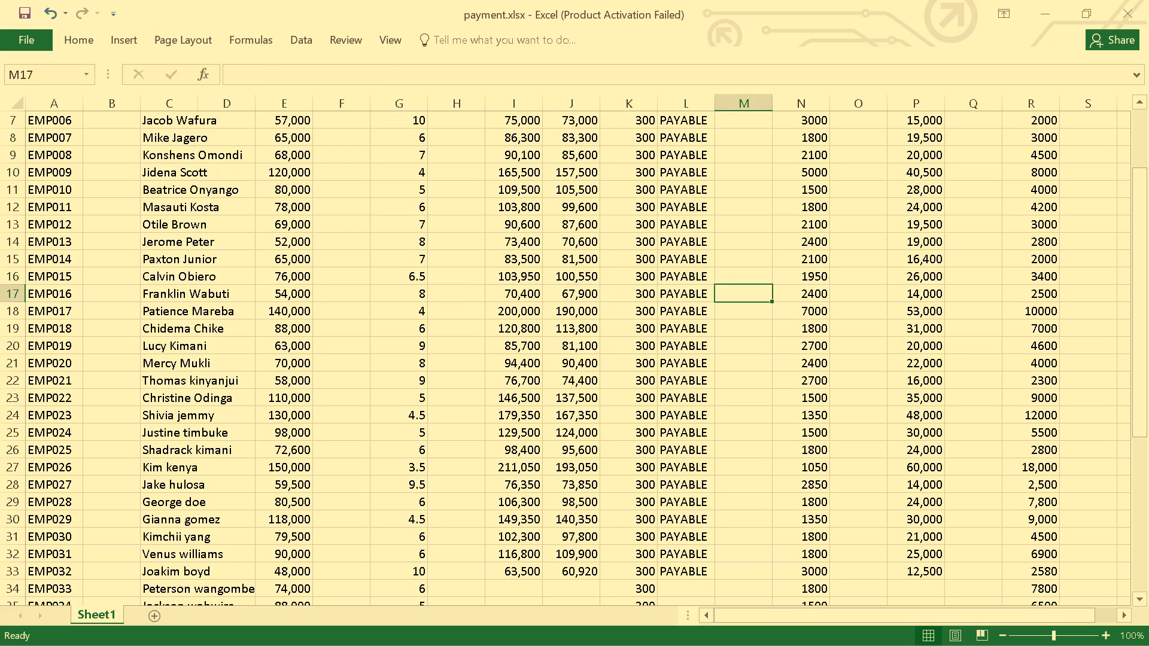
pyautogui.press('Right')
pyautogui.press('Right')
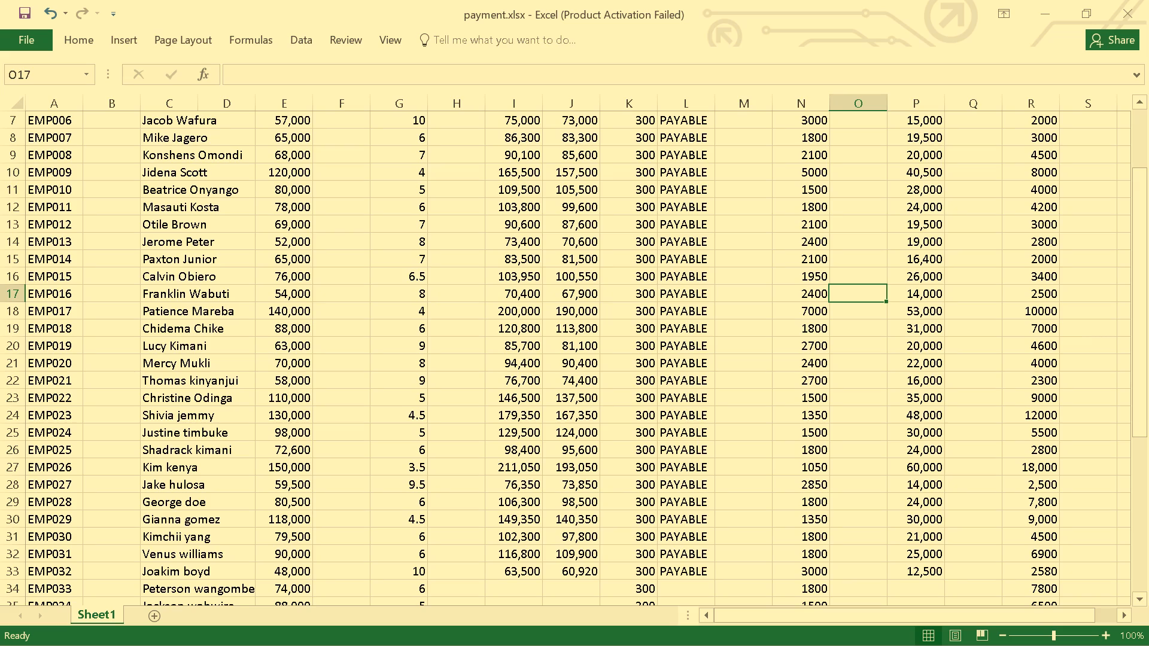
# Change the Allowances of EMP017 in cell P18 to 52,000.
pyautogui.click(923, 318)
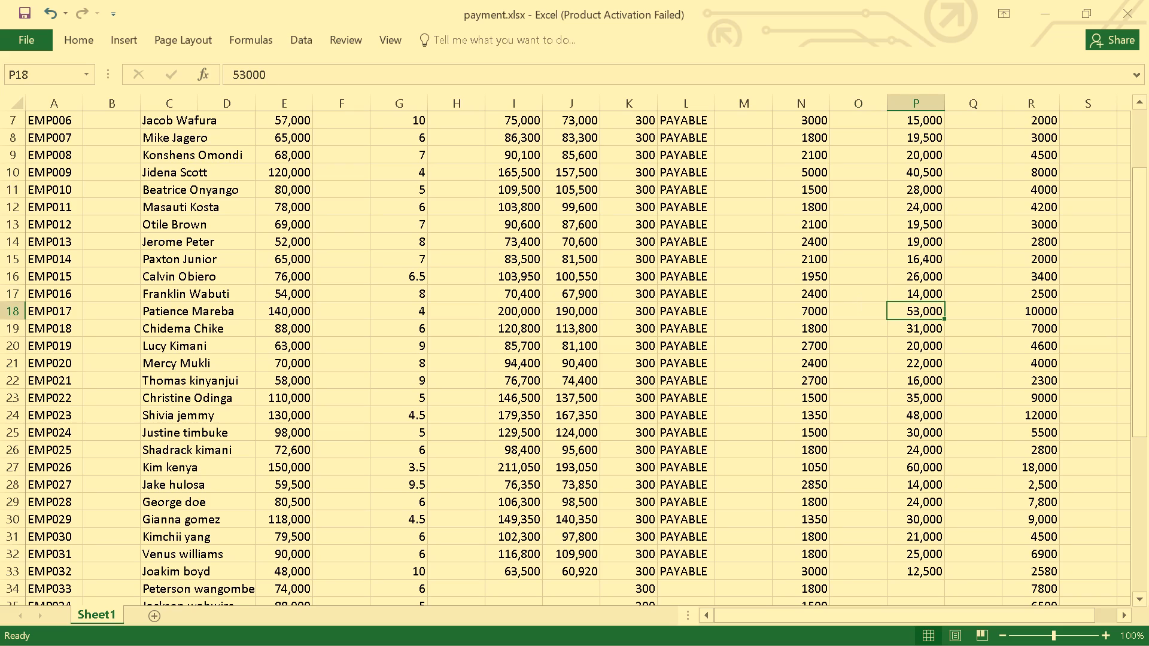
pyautogui.click(246, 73)
pyautogui.press('BackSpace')
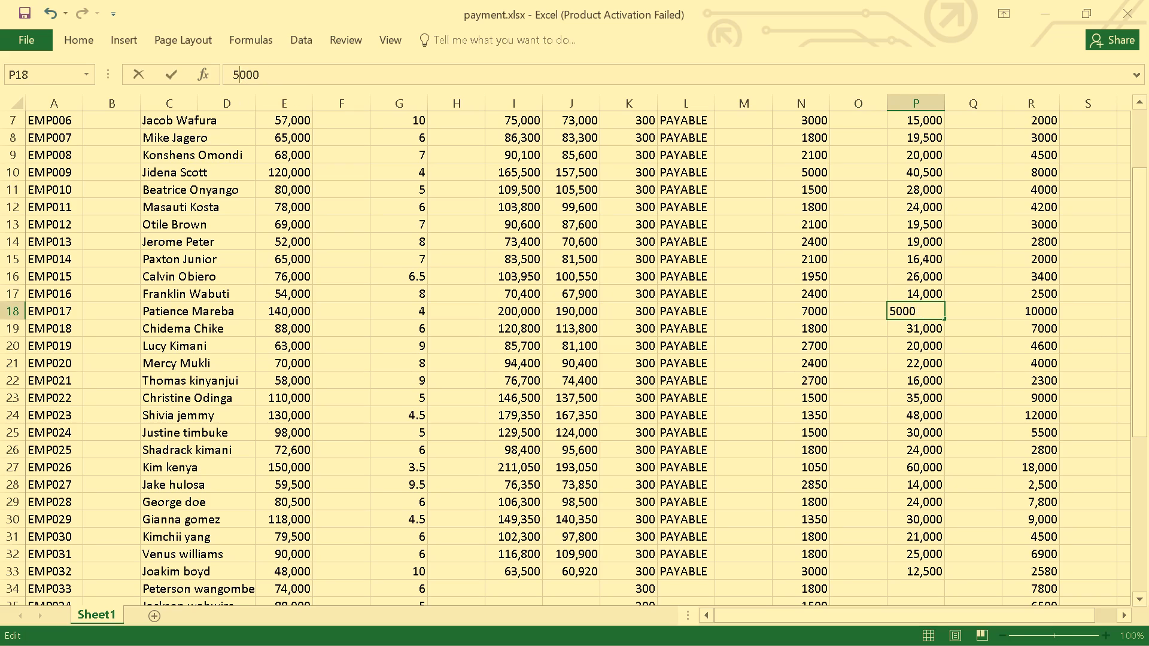
pyautogui.press('2')
pyautogui.press('Return')
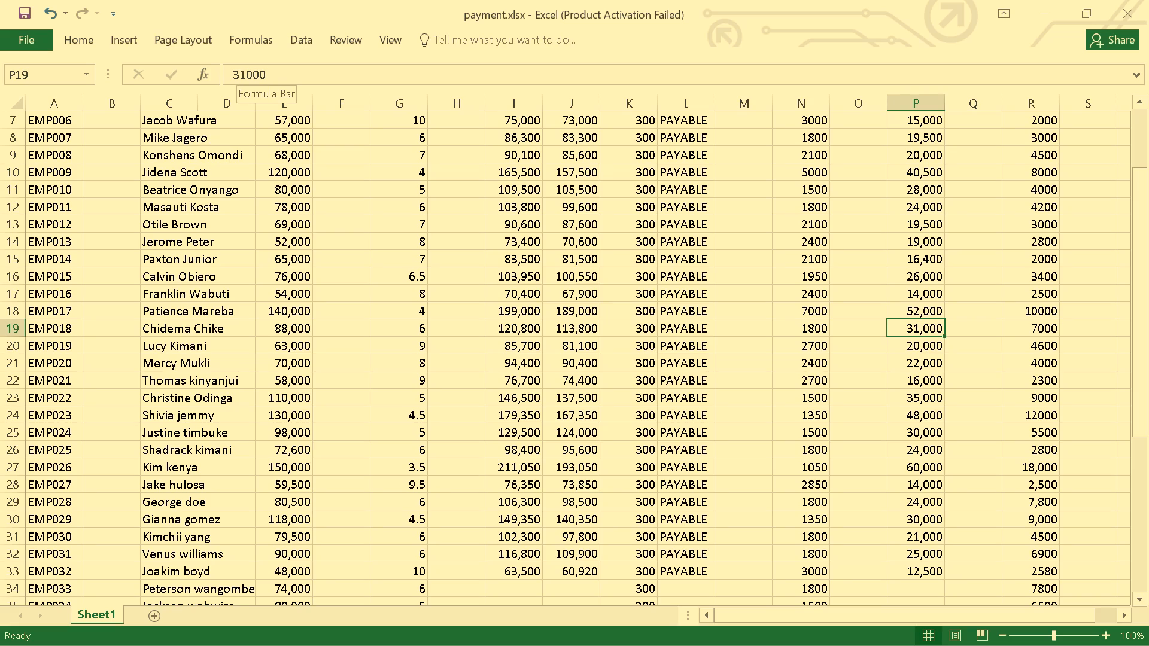
# Change the Allowances of EMP018 in cell P19 to 33,000.
pyautogui.click(246, 73)
pyautogui.press('BackSpace')
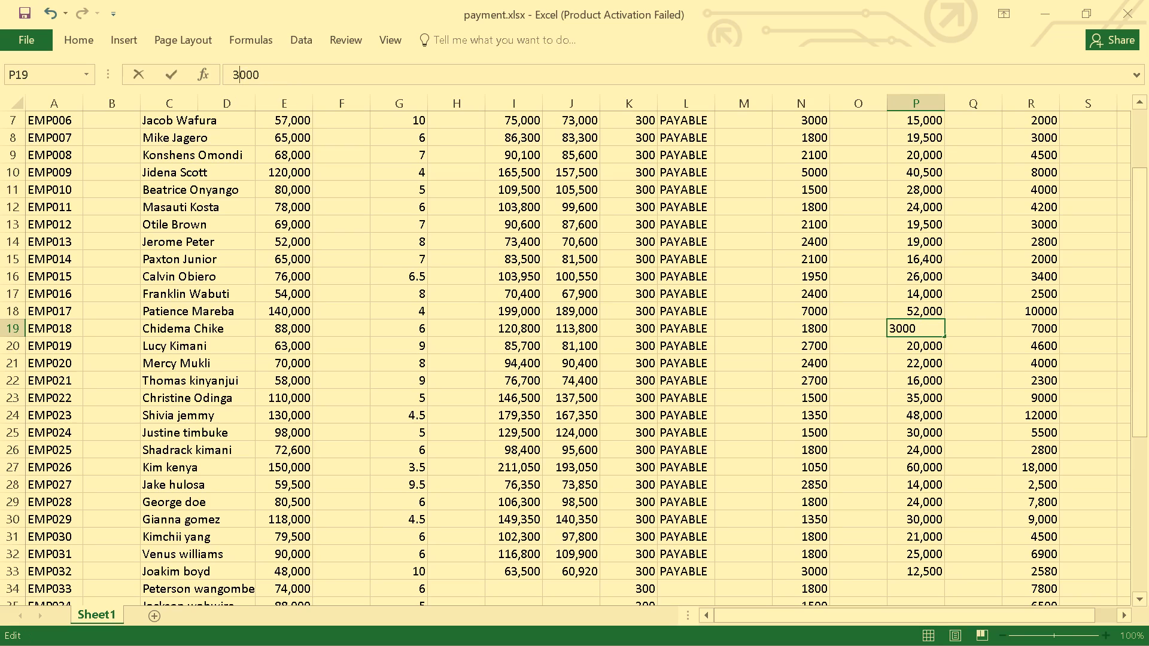
pyautogui.press('3')
pyautogui.press('Return')
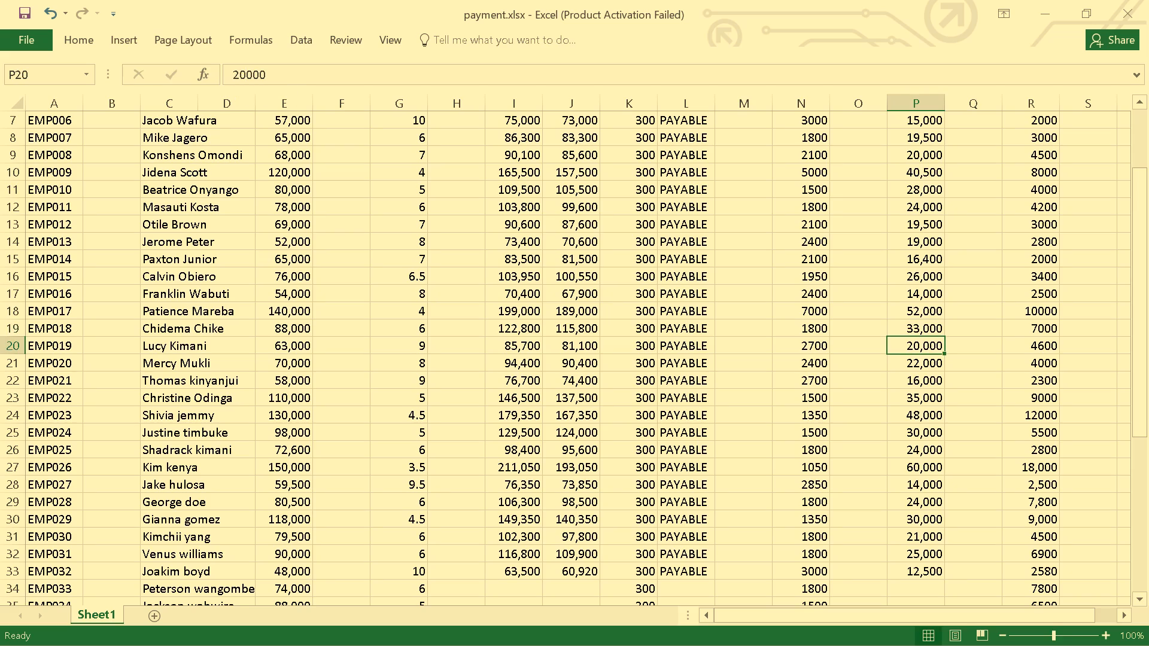
# Examine the Net Salary column from EMP018 in J19 down through the unfilled rows to just below EMP050.
pyautogui.click(580, 331)
pyautogui.press('Down')
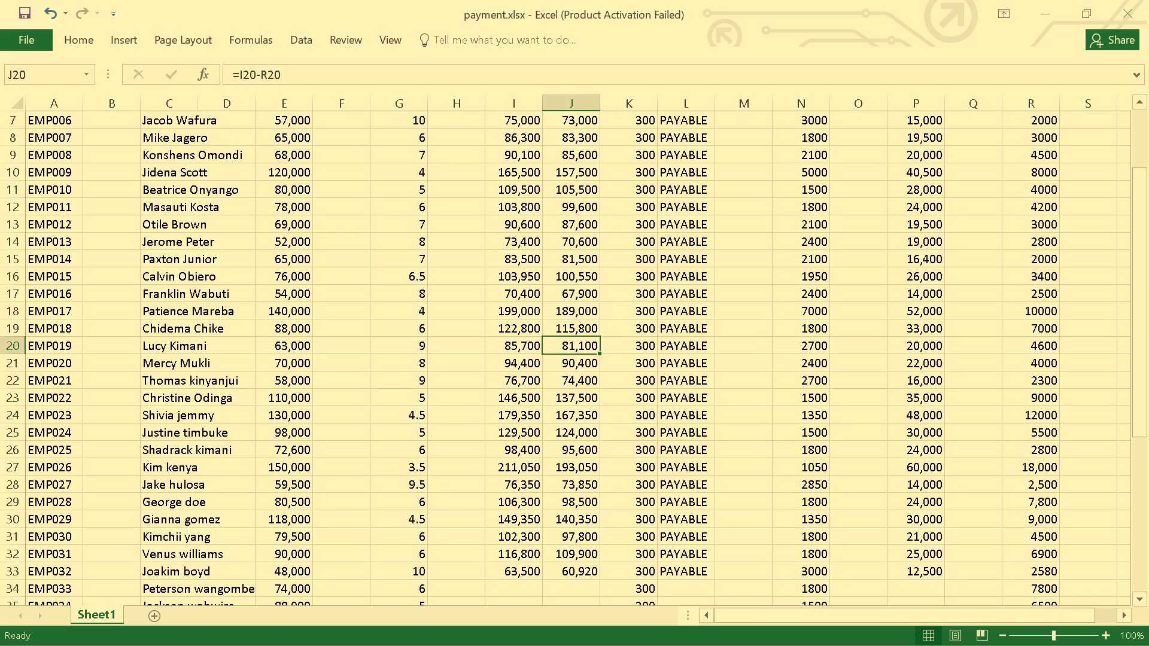
pyautogui.press('Down')
pyautogui.press('Down')
pyautogui.press('Down')
pyautogui.press('Down')
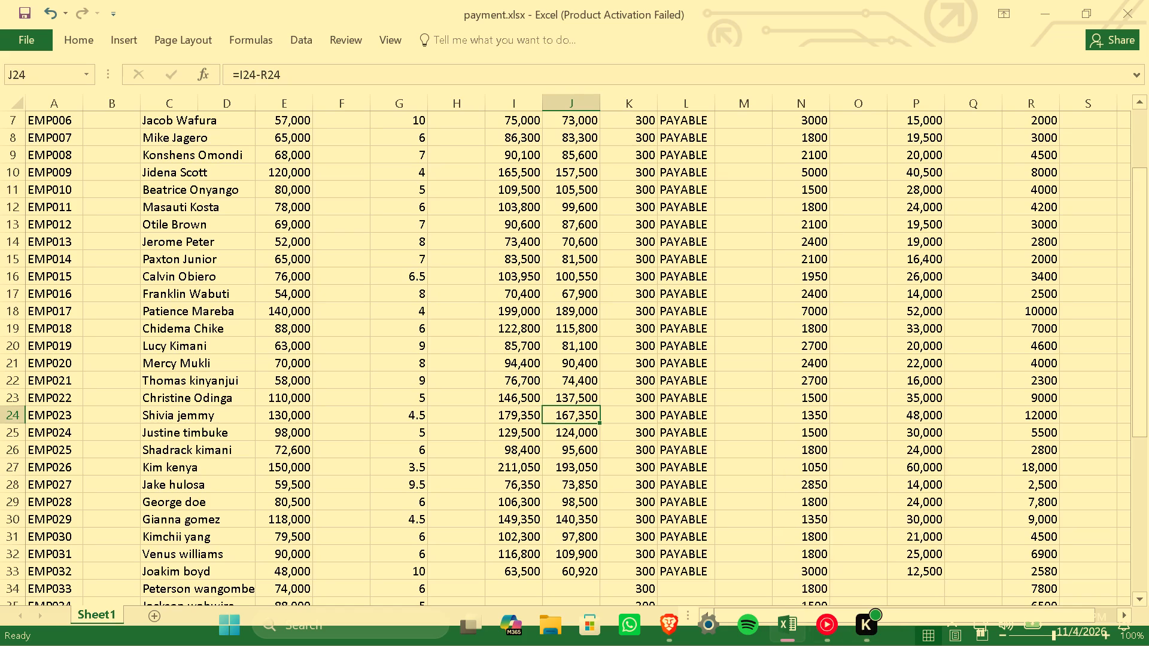
pyautogui.click(567, 468)
pyautogui.press('Down')
pyautogui.press('Down')
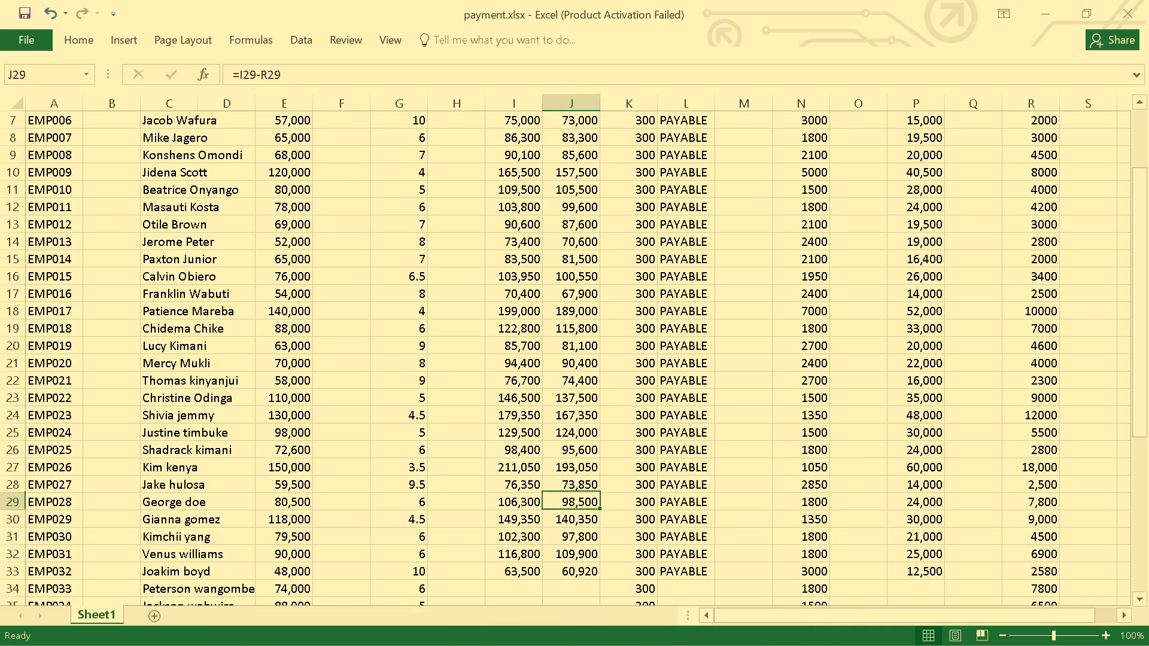
pyautogui.press('Down')
pyautogui.press('Down')
pyautogui.press('Down')
pyautogui.press('Down')
pyautogui.press('Down')
pyautogui.press('Down')
pyautogui.press('Down')
pyautogui.press('Down')
pyautogui.press('Down')
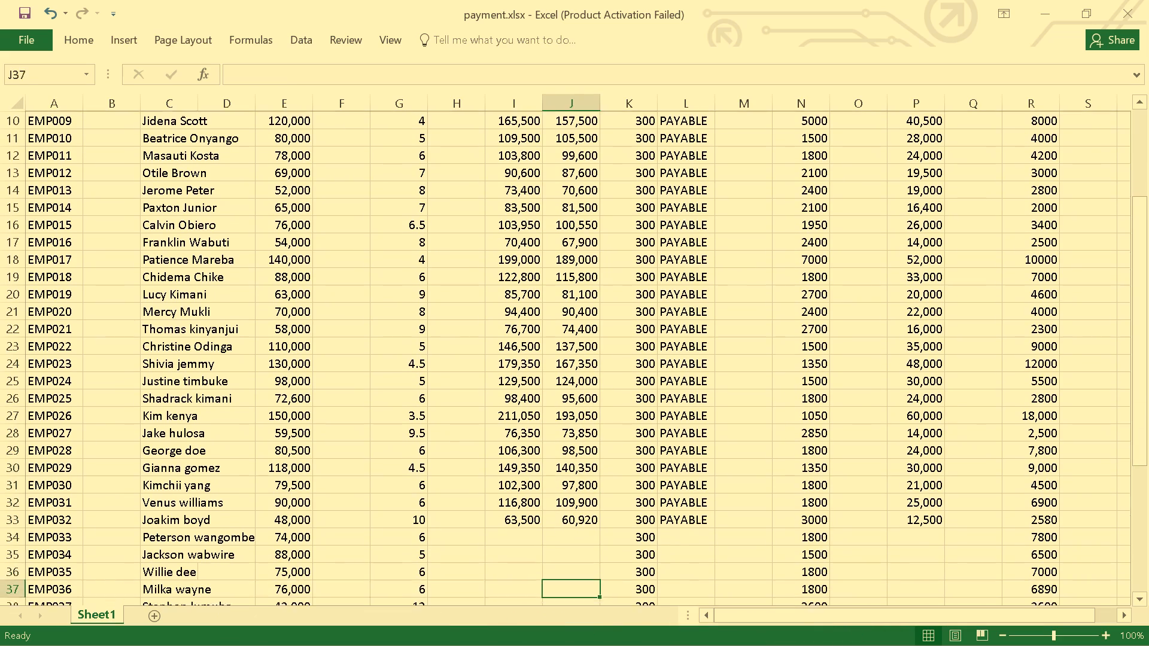
pyautogui.press('Down')
pyautogui.press('Down')
pyautogui.press('Down')
pyautogui.press('Down')
pyautogui.press('Down')
pyautogui.press('Down')
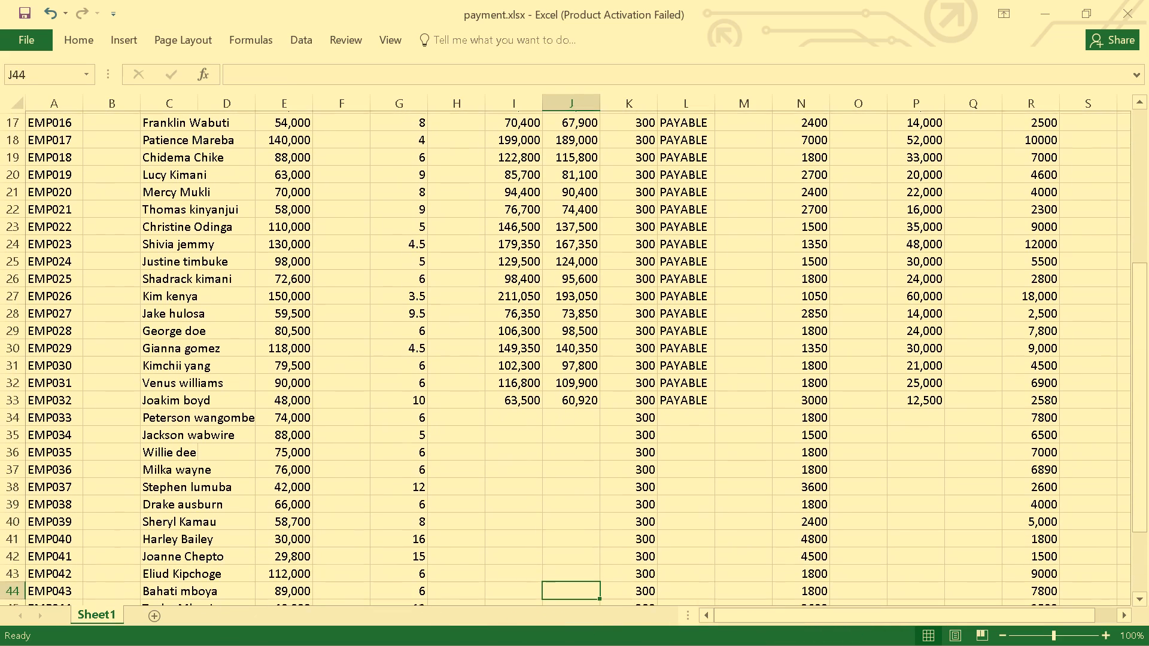
pyautogui.press('Down')
pyautogui.press('Down')
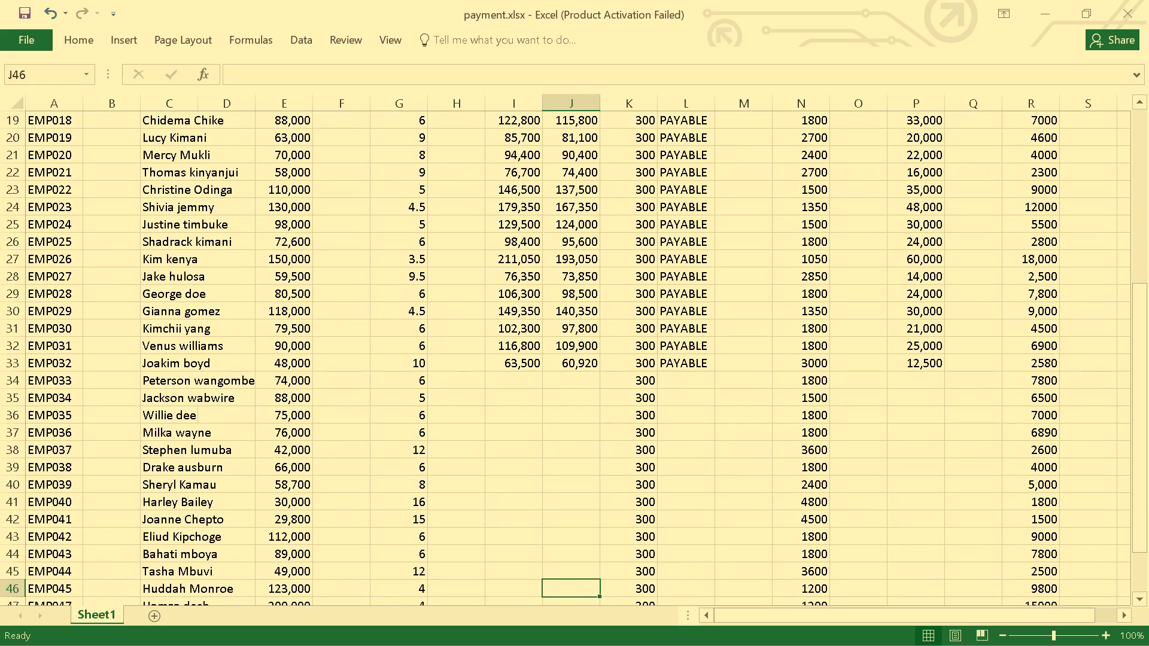
pyautogui.press('Down')
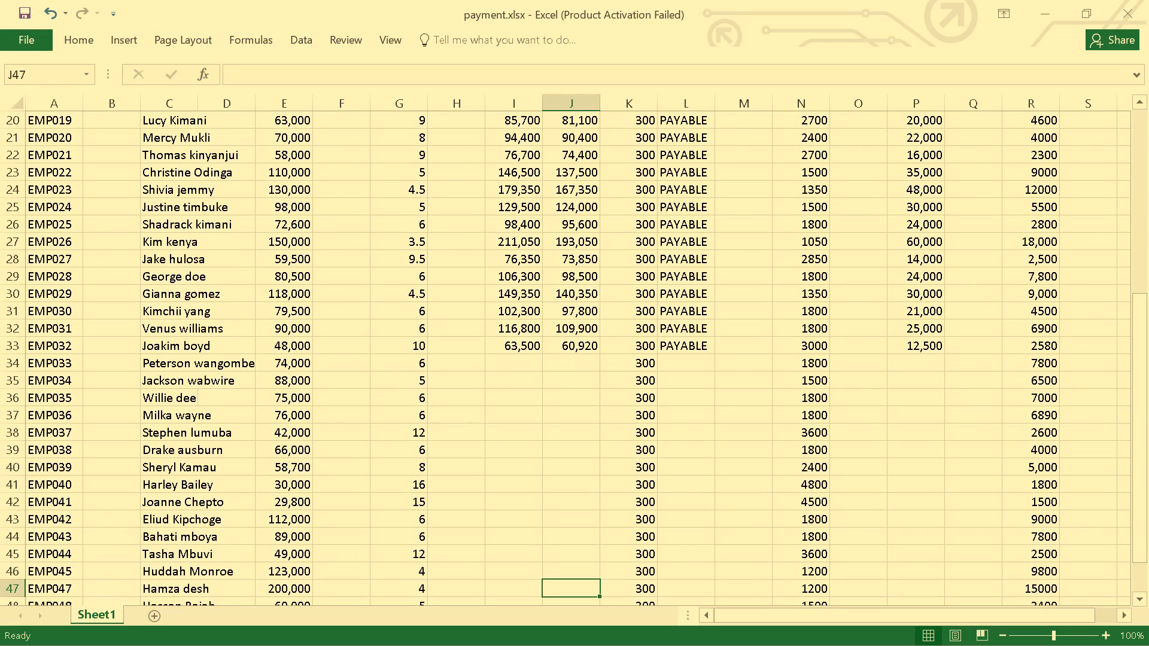
pyautogui.press('Down')
pyautogui.press('Down')
pyautogui.press('Down')
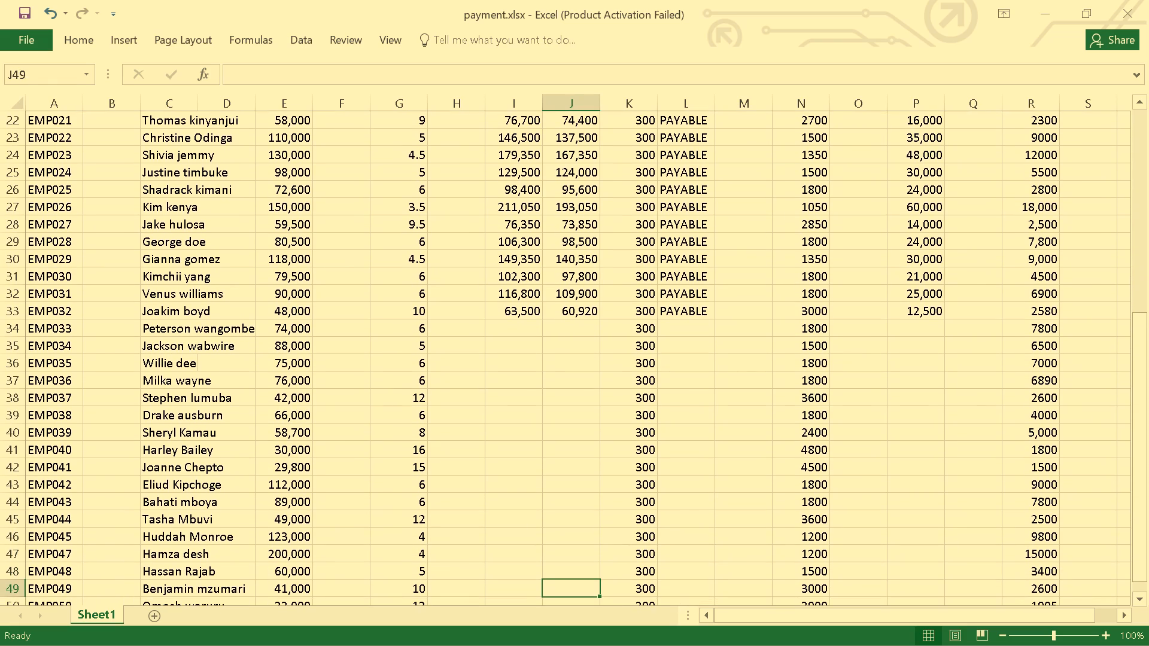
pyautogui.press('Down')
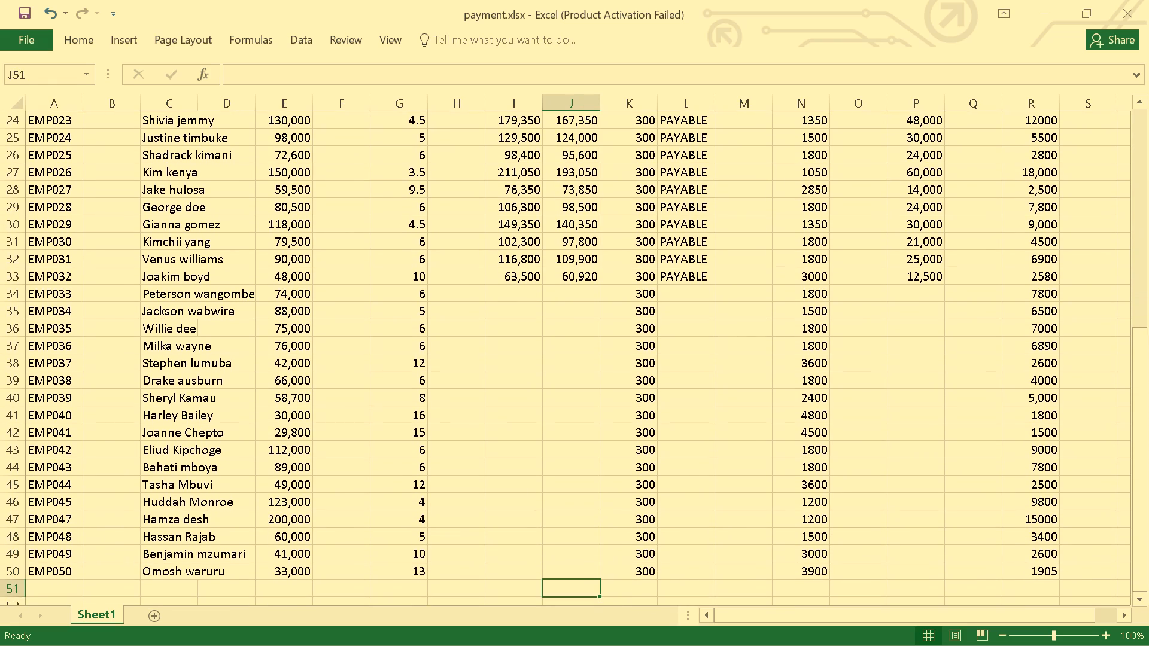
# Enter the Allowances of 20,500 for EMP033 in cell P34.
pyautogui.click(831, 367)
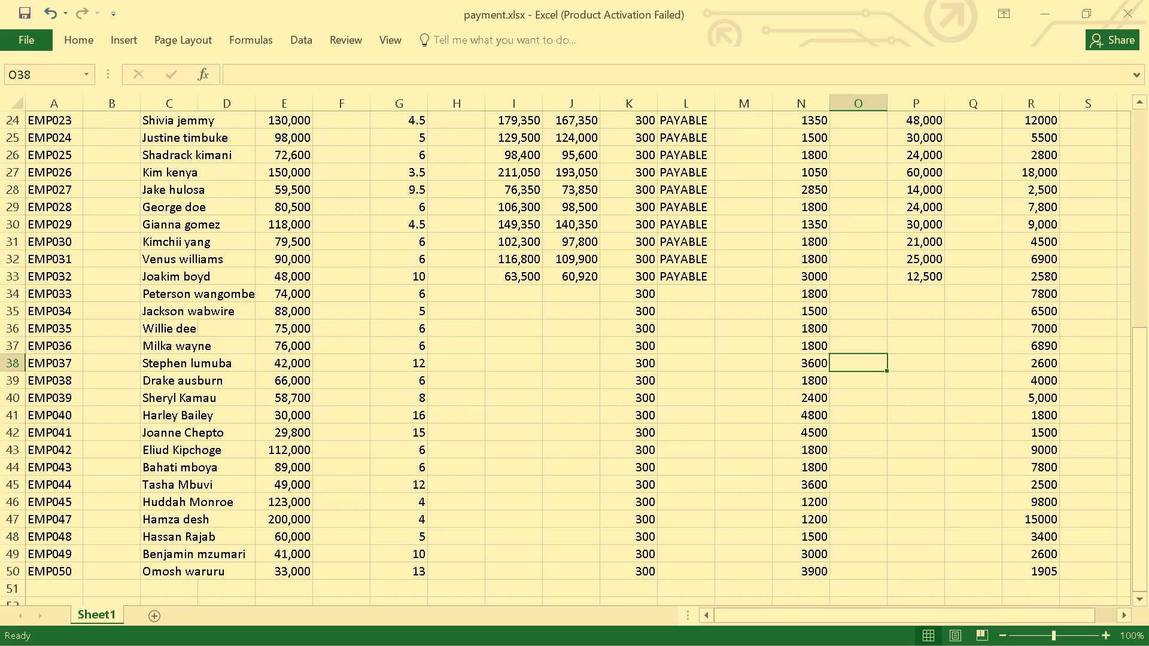
pyautogui.click(919, 300)
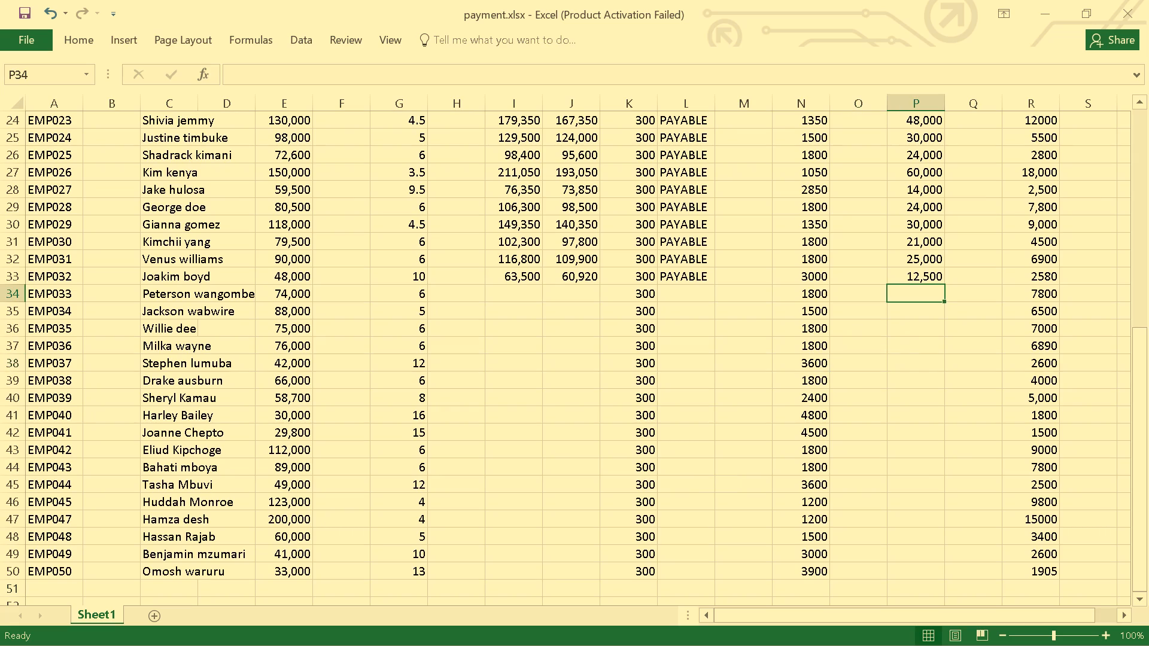
pyautogui.press('1')
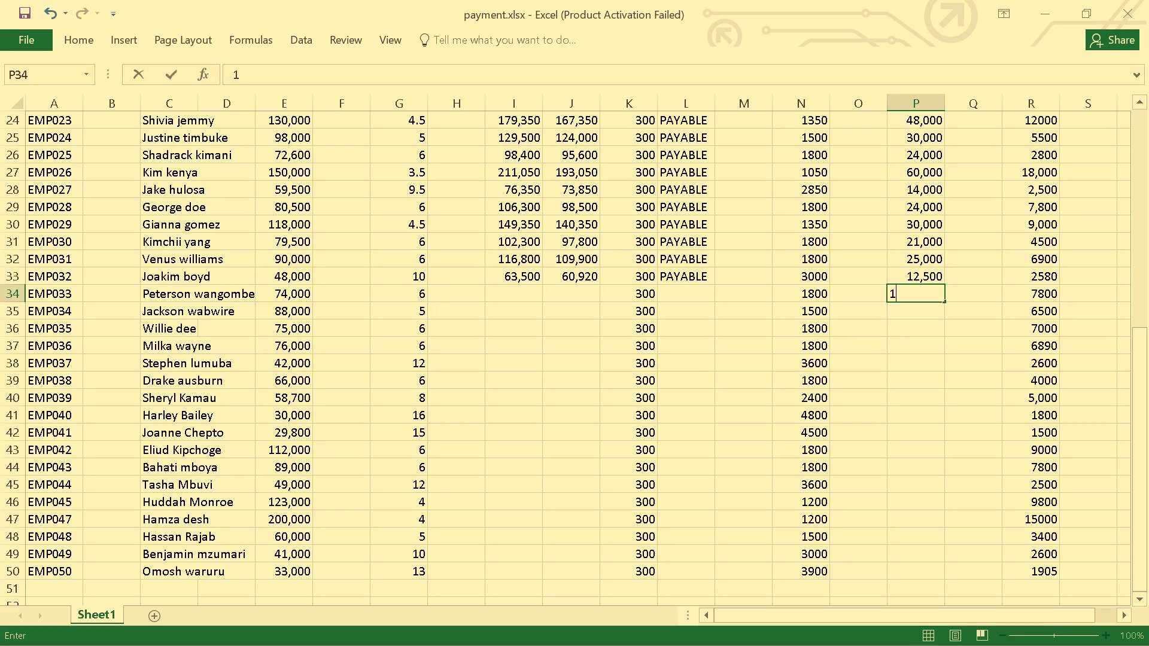
pyautogui.write('98')
pyautogui.press('BackSpace')
pyautogui.press('BackSpace')
pyautogui.press('BackSpace')
pyautogui.write('20500')
pyautogui.press('Return')
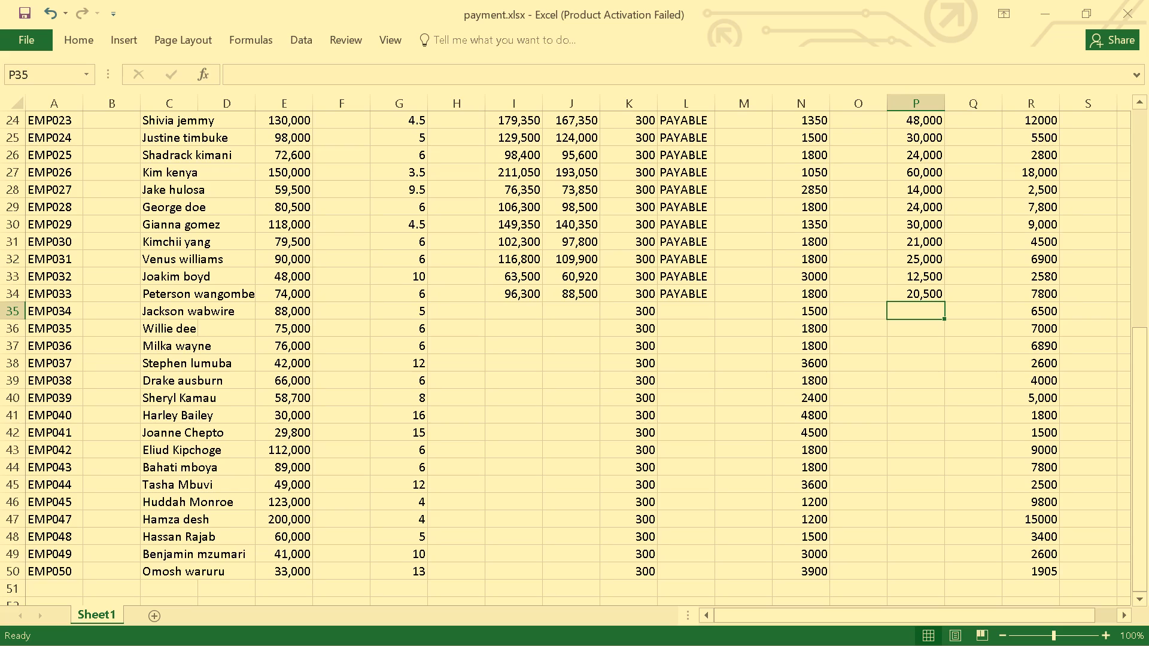
# Enter the Allowances of 24,550 for EMP034 in cell P35.
pyautogui.press('2')
pyautogui.press('4')
pyautogui.write(',550')
pyautogui.press('Return')
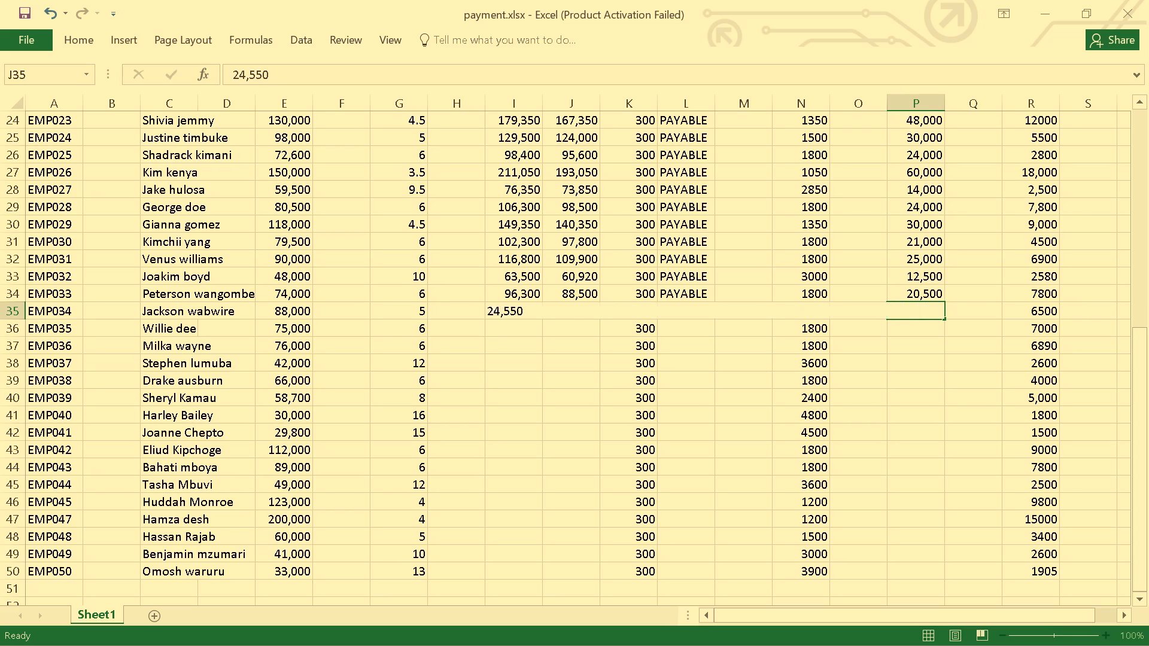
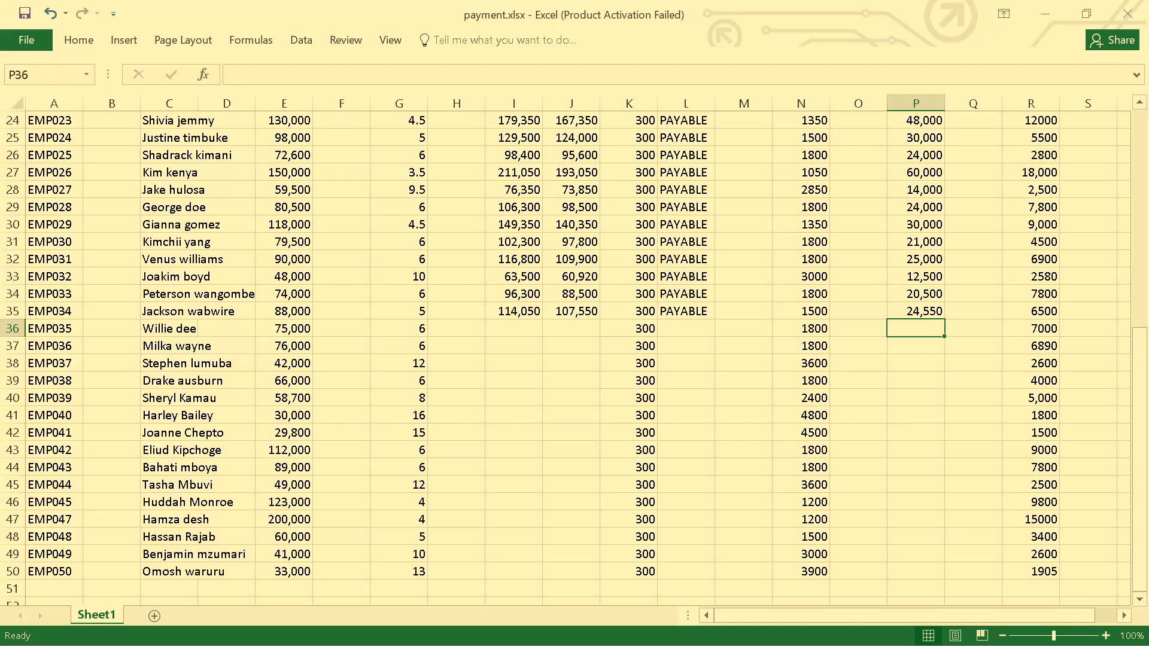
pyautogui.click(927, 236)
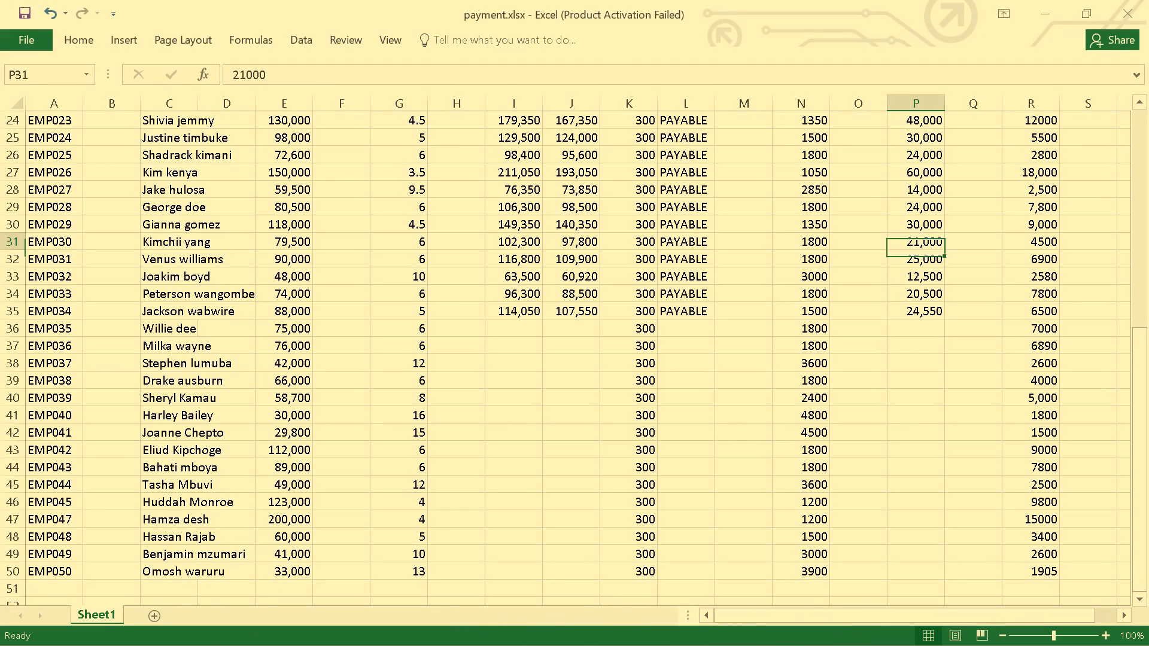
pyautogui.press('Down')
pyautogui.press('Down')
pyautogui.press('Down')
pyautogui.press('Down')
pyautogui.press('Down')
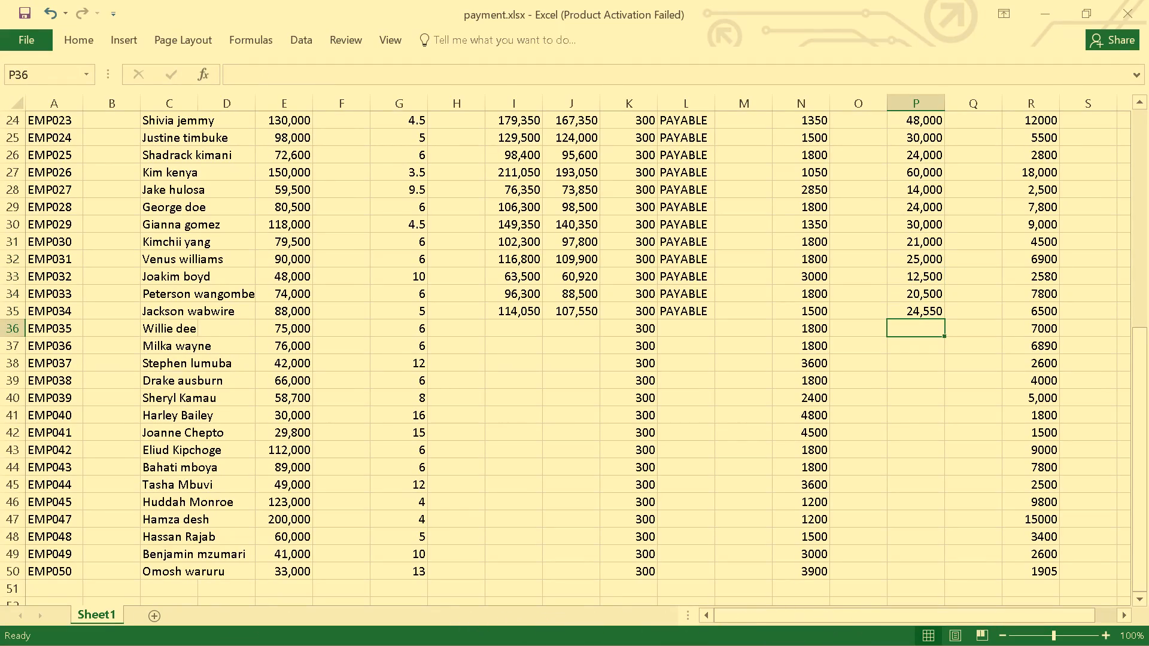
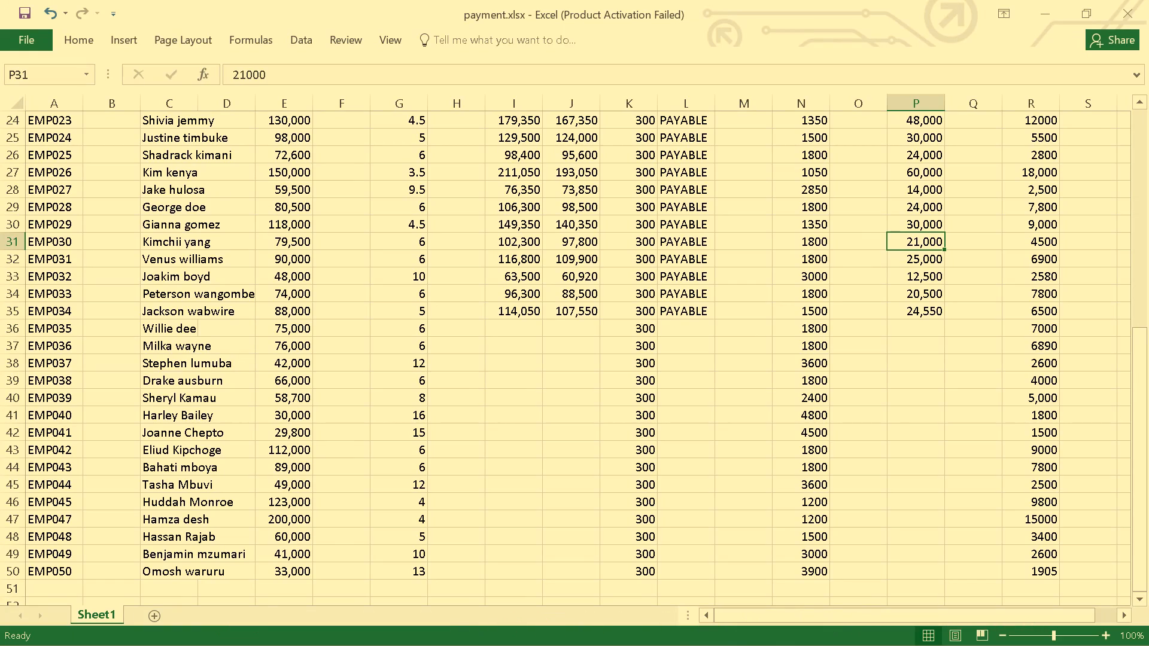
# Check the contents of EMP034's calculated pay cells J35 and I35 and the salary amount in E35.
pyautogui.click(568, 309)
pyautogui.click(527, 312)
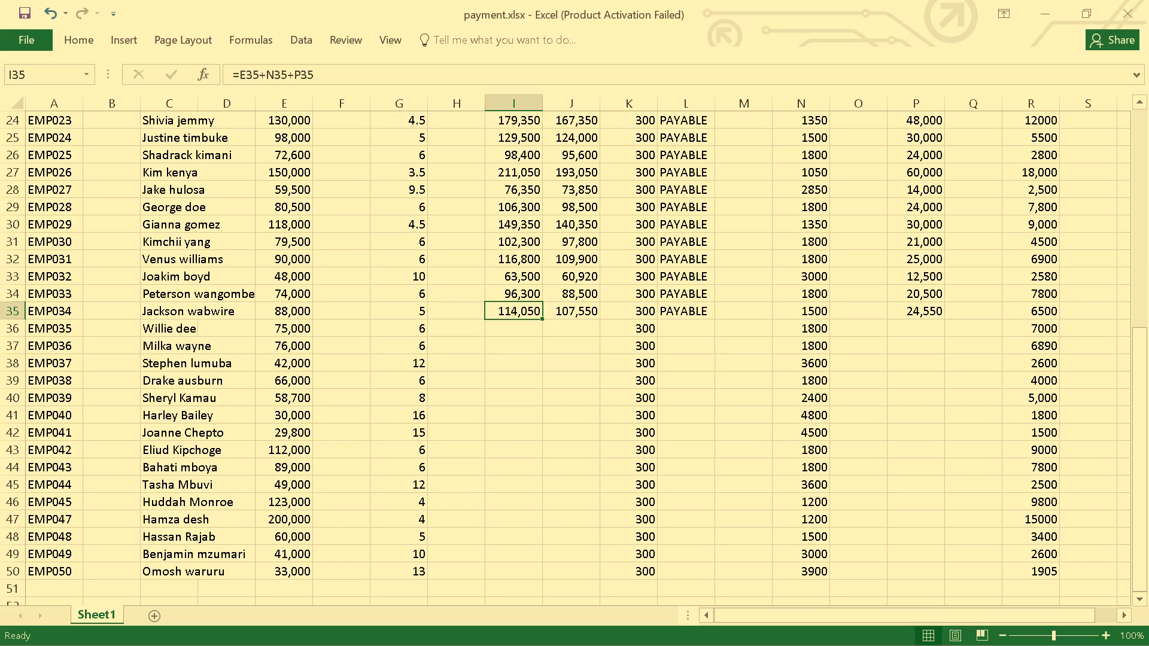
pyautogui.click(298, 314)
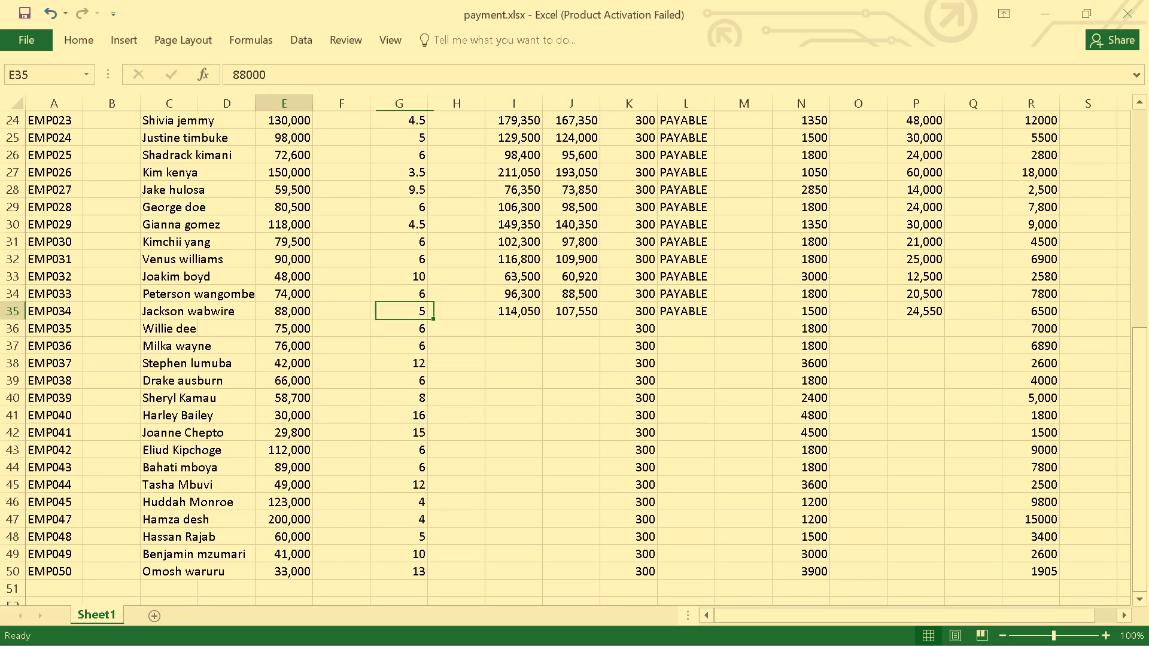
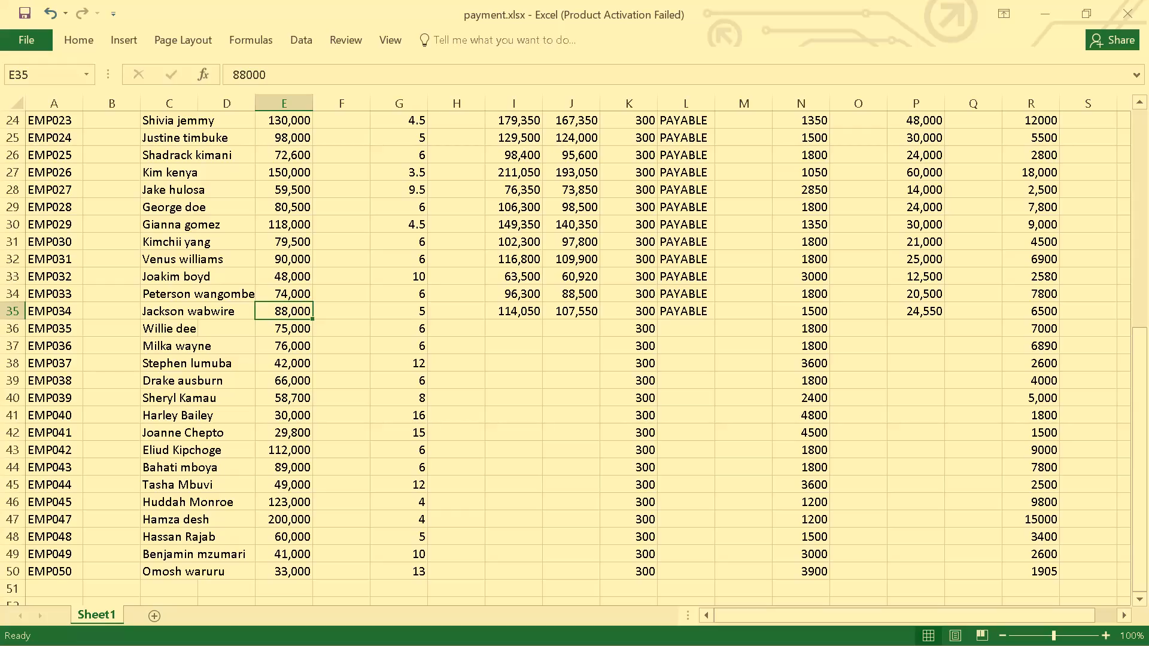
# Enter the missing column P allowances for EMP035 and EMP036 as 21,000 in P36 and 28,000 in P37.
pyautogui.click(922, 337)
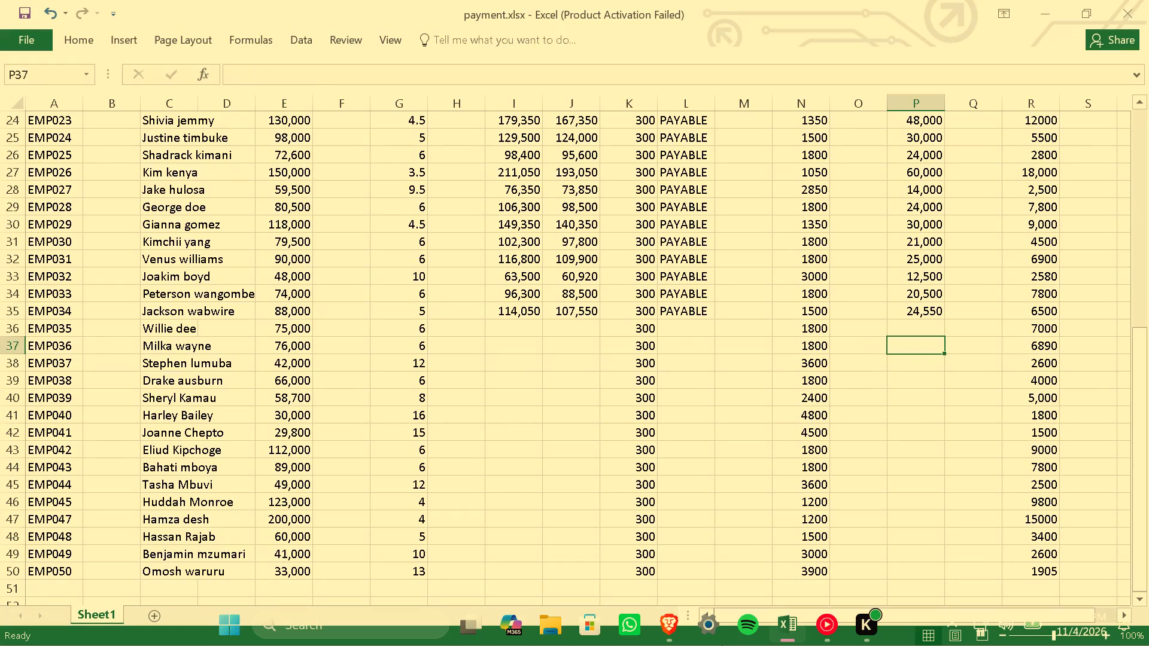
pyautogui.click(909, 324)
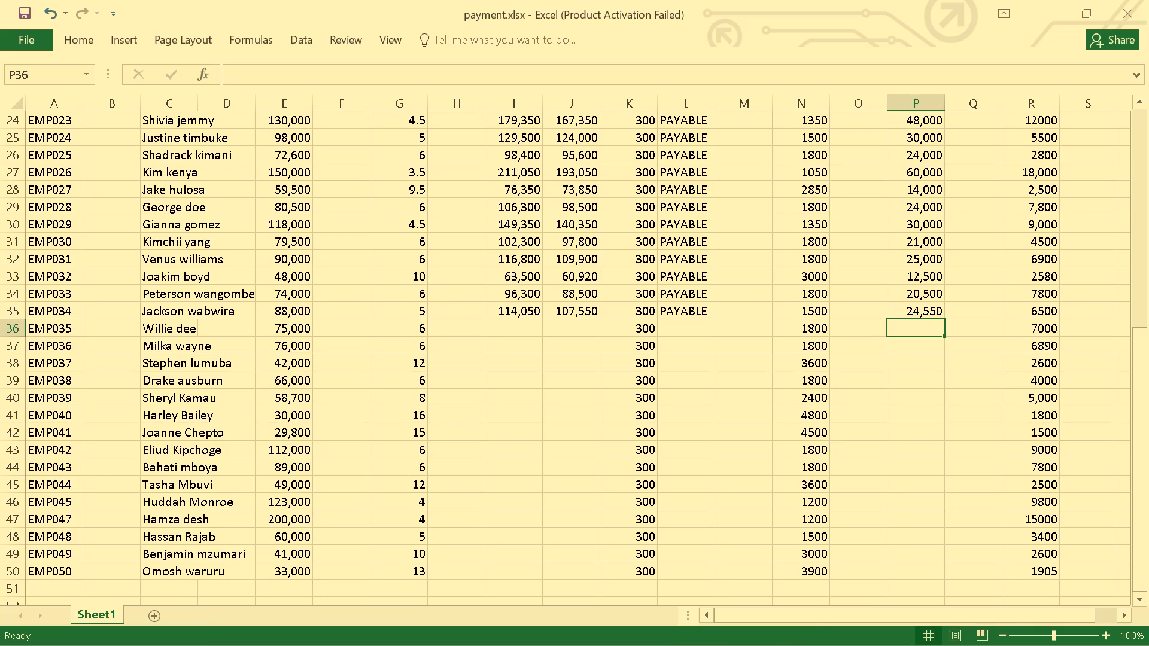
pyautogui.write('21')
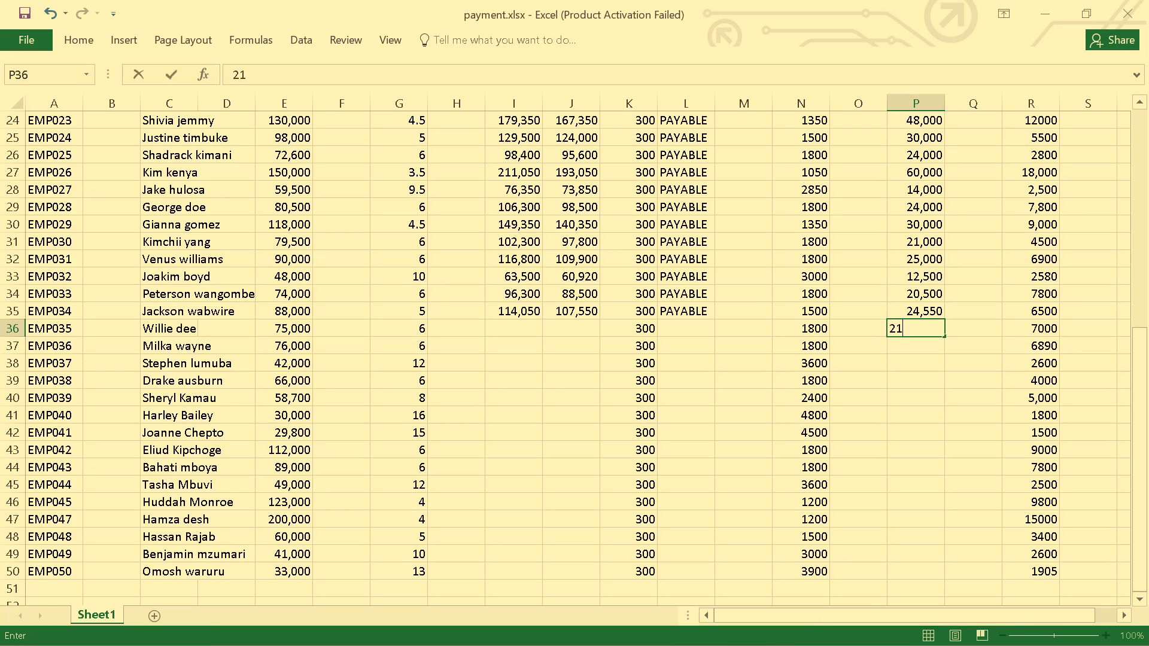
pyautogui.write(',000')
pyautogui.press('Return')
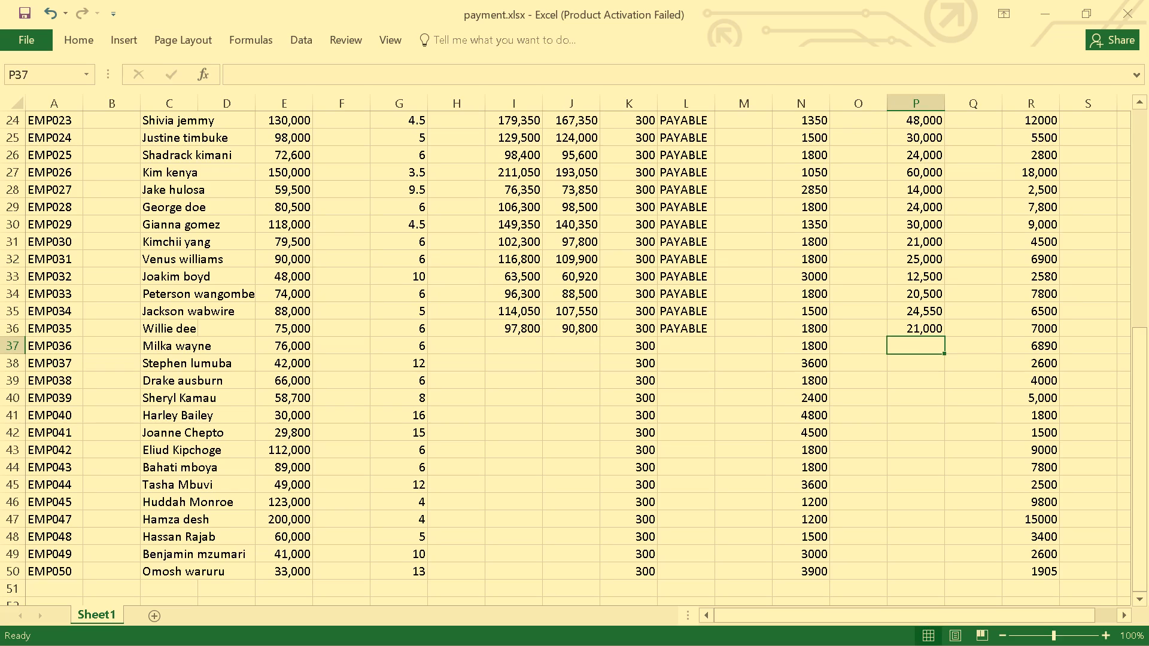
pyautogui.press('2')
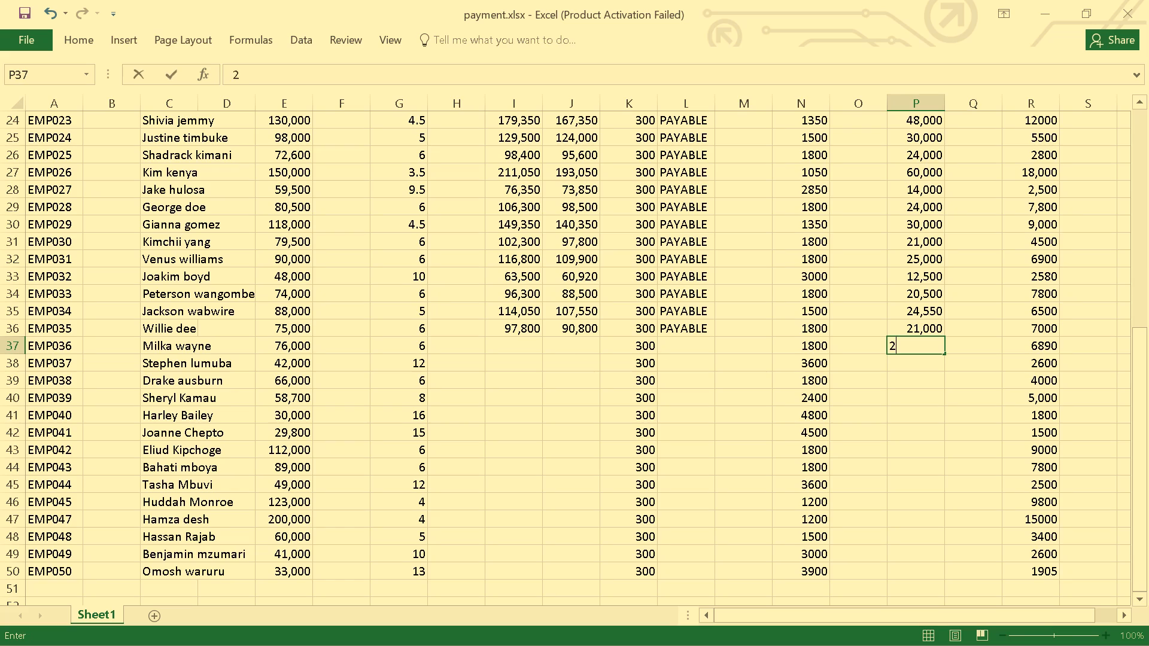
pyautogui.press(',')
pyautogui.write('800')
pyautogui.press('0')
pyautogui.press('Return')
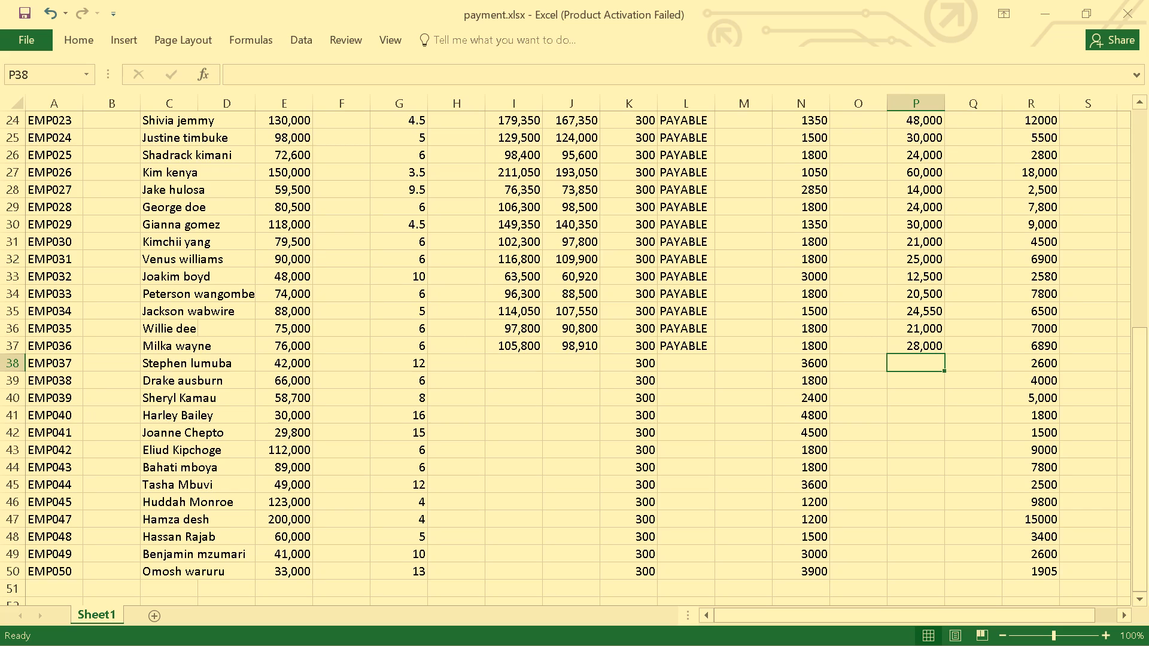
# Fill in the column P allowances for EMP037 and EMP038 with 12,800 in P38 and 16,000 in P39.
pyautogui.write('12')
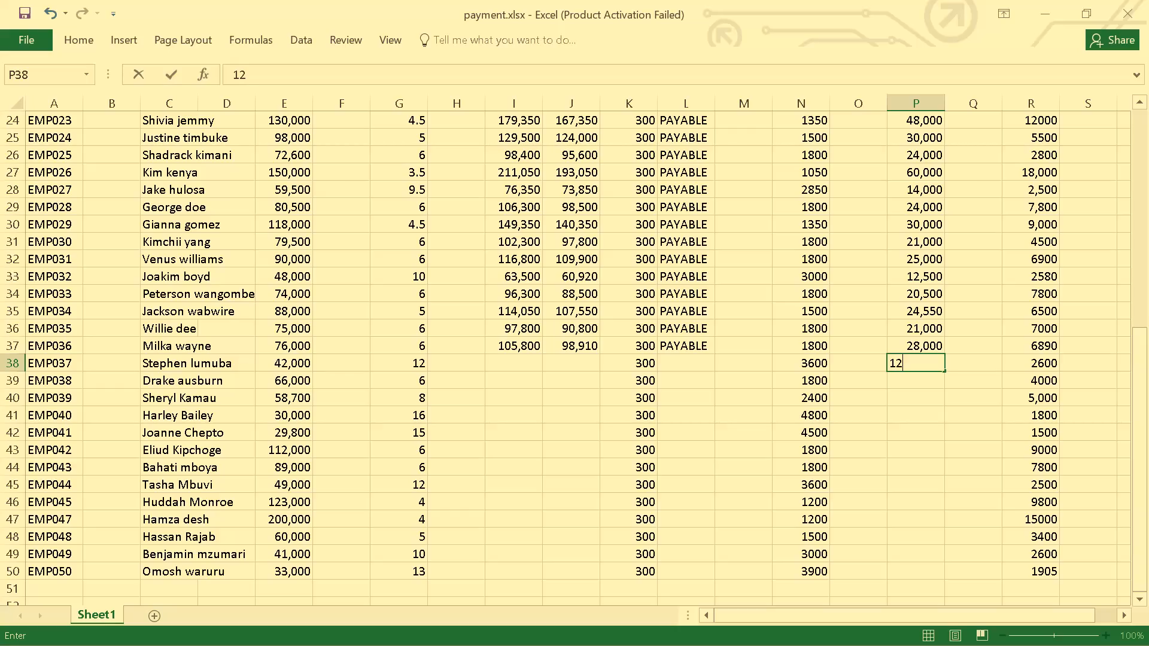
pyautogui.press(',')
pyautogui.write('800')
pyautogui.press('Return')
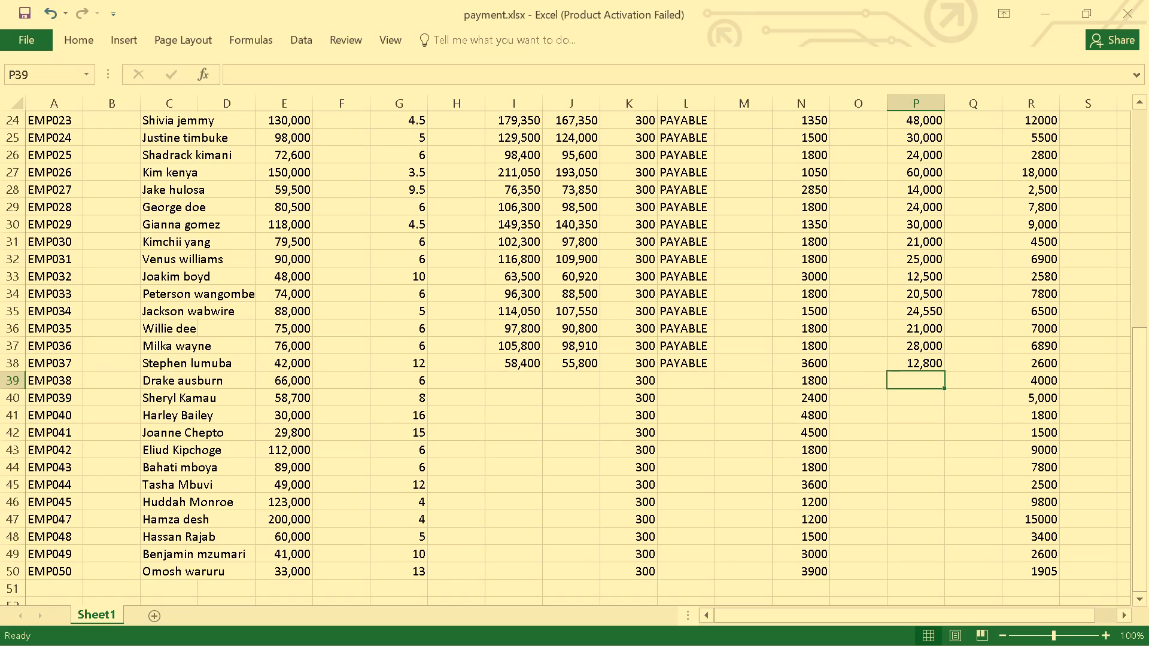
pyautogui.press('1')
pyautogui.press('6')
pyautogui.write('000')
pyautogui.press('Return')
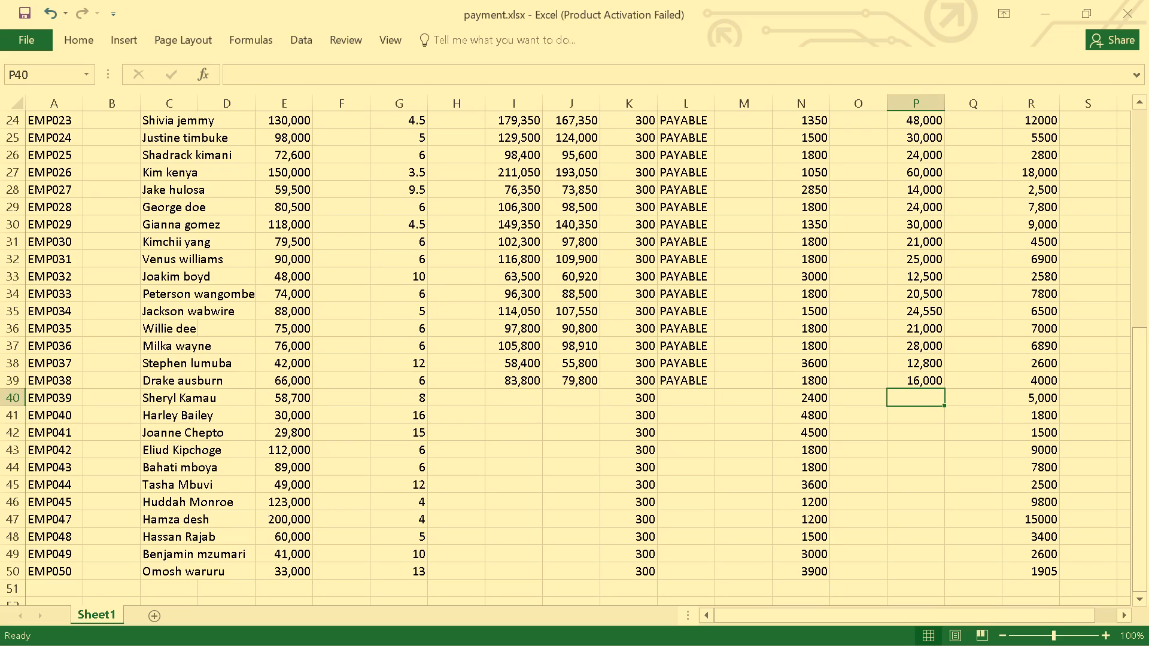
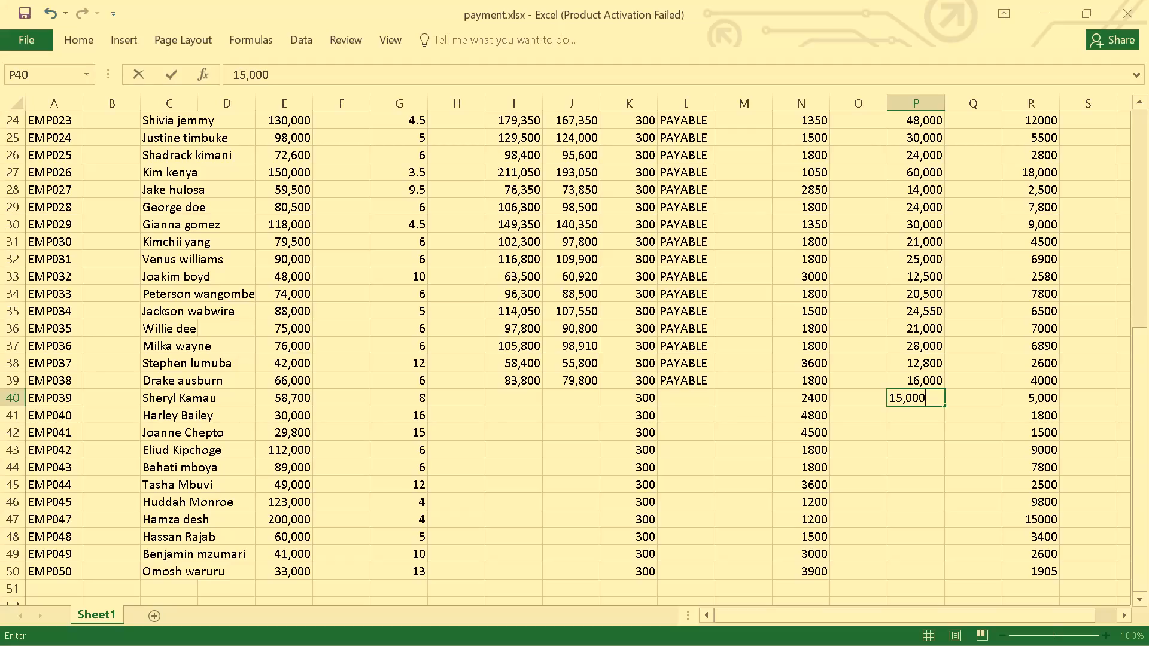
# Enter 15,000 as the column P allowance for EMP039 in P40.
pyautogui.press('Return')
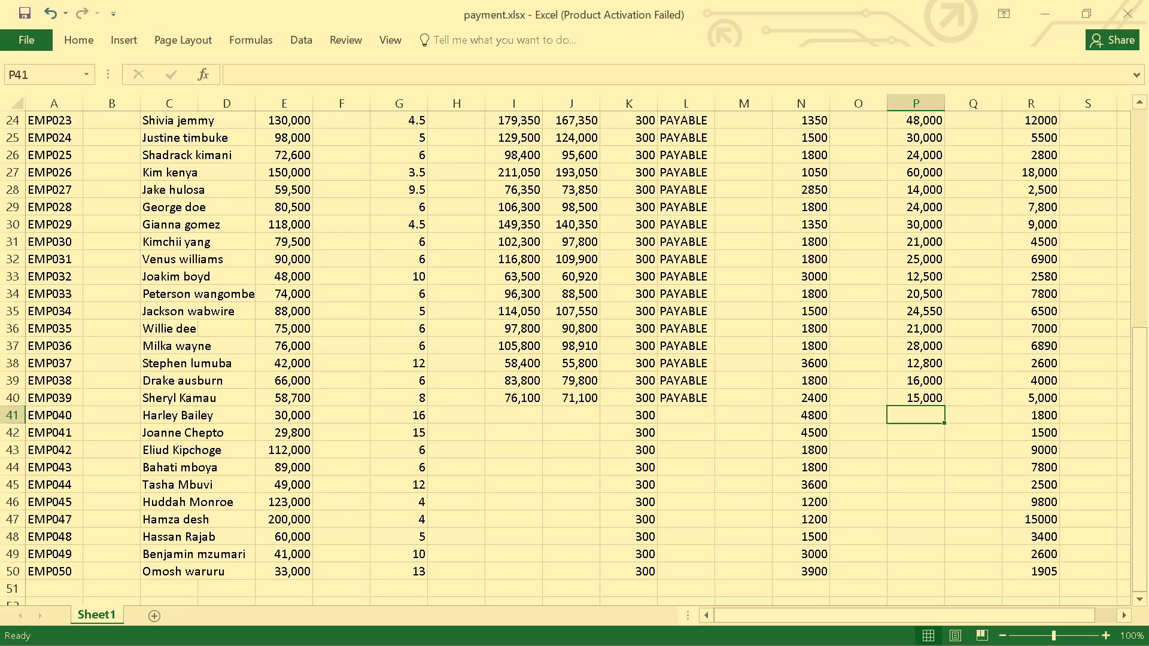
# Review the allowances up column P and the row 1 headings from Allowances back to Basic Salary.
pyautogui.press('Up')
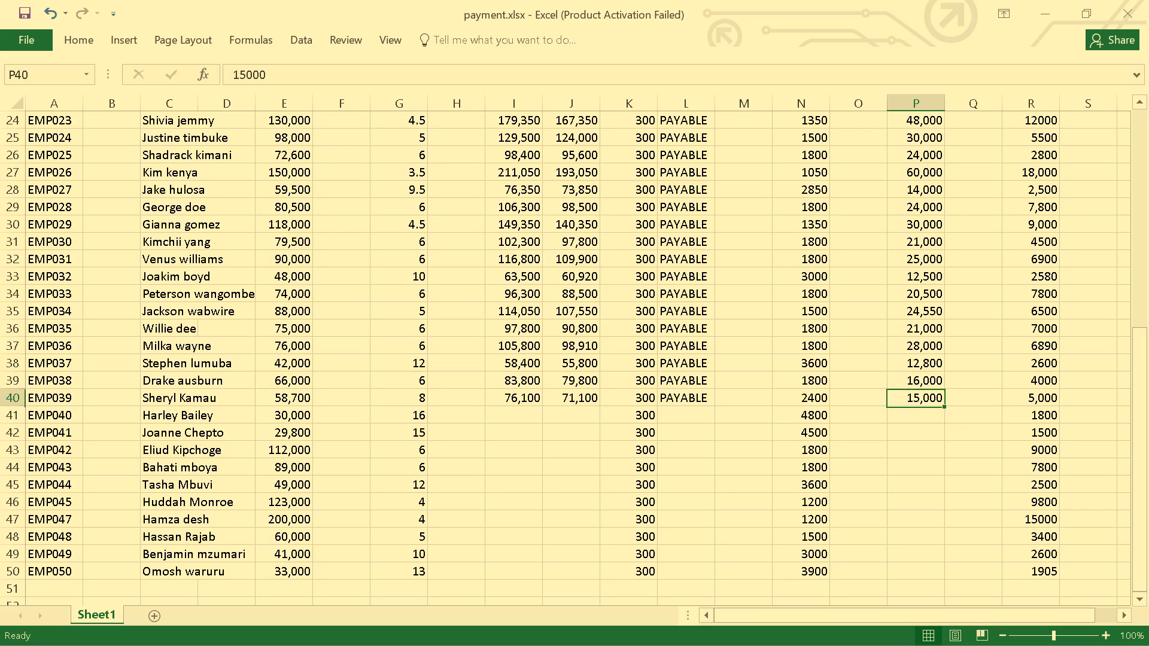
pyautogui.press('Up')
pyautogui.press('Up')
pyautogui.press('Up')
pyautogui.press('Up')
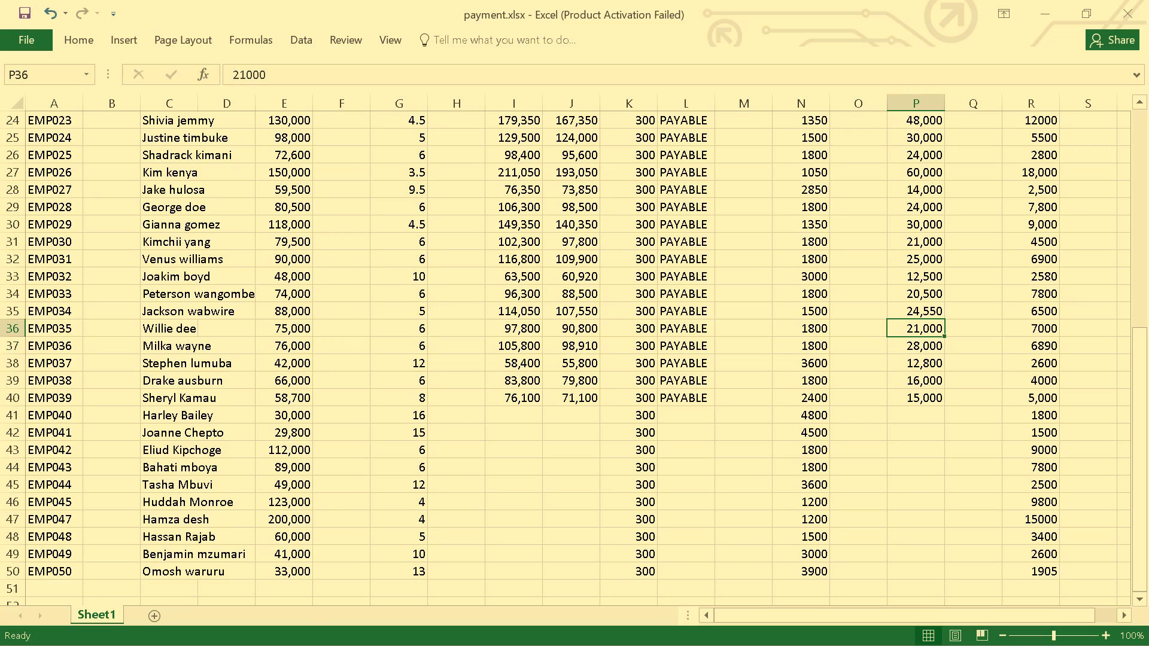
pyautogui.press('Up')
pyautogui.press('Up')
pyautogui.press('Up')
pyautogui.press('Up')
pyautogui.press('Up')
pyautogui.press('Up')
pyautogui.press('Up')
pyautogui.press('Up')
pyautogui.press('Up')
pyautogui.press('Up')
pyautogui.press('Up')
pyautogui.press('Up')
pyautogui.press('Up')
pyautogui.press('Up')
pyautogui.press('Up')
pyautogui.press('Up')
pyautogui.press('Up')
pyautogui.press('Up')
pyautogui.press('Up')
pyautogui.press('Up')
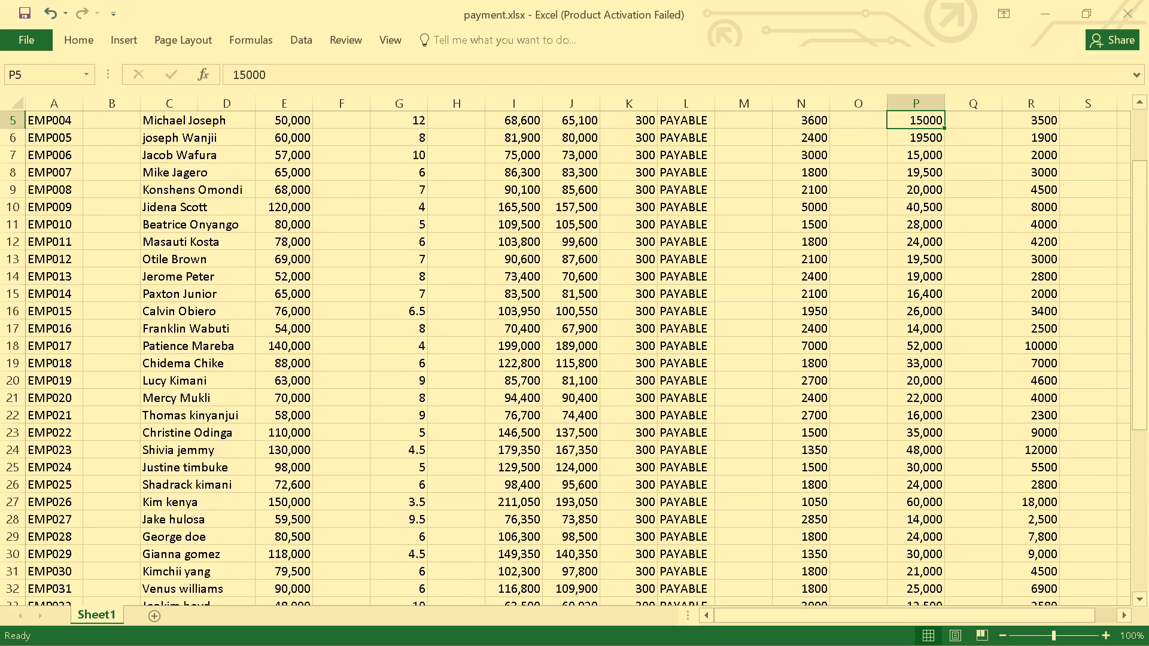
pyautogui.press('Left')
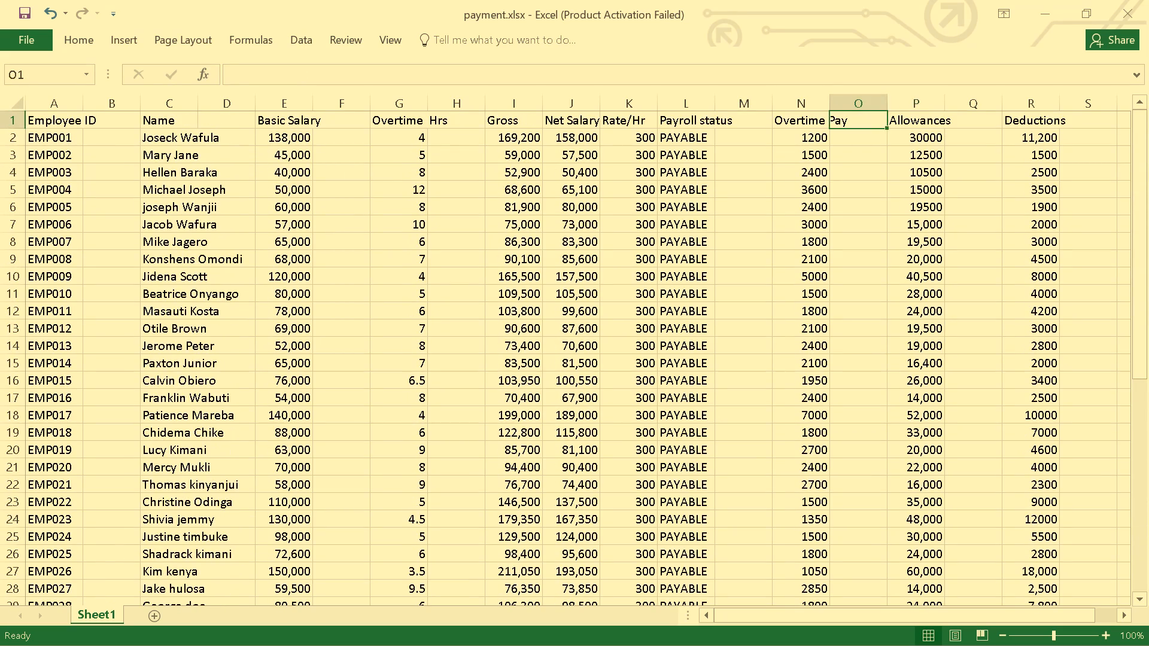
pyautogui.press('Left')
pyautogui.press('Left')
pyautogui.press('Left')
pyautogui.press('Left')
pyautogui.press('Left')
pyautogui.press('Left')
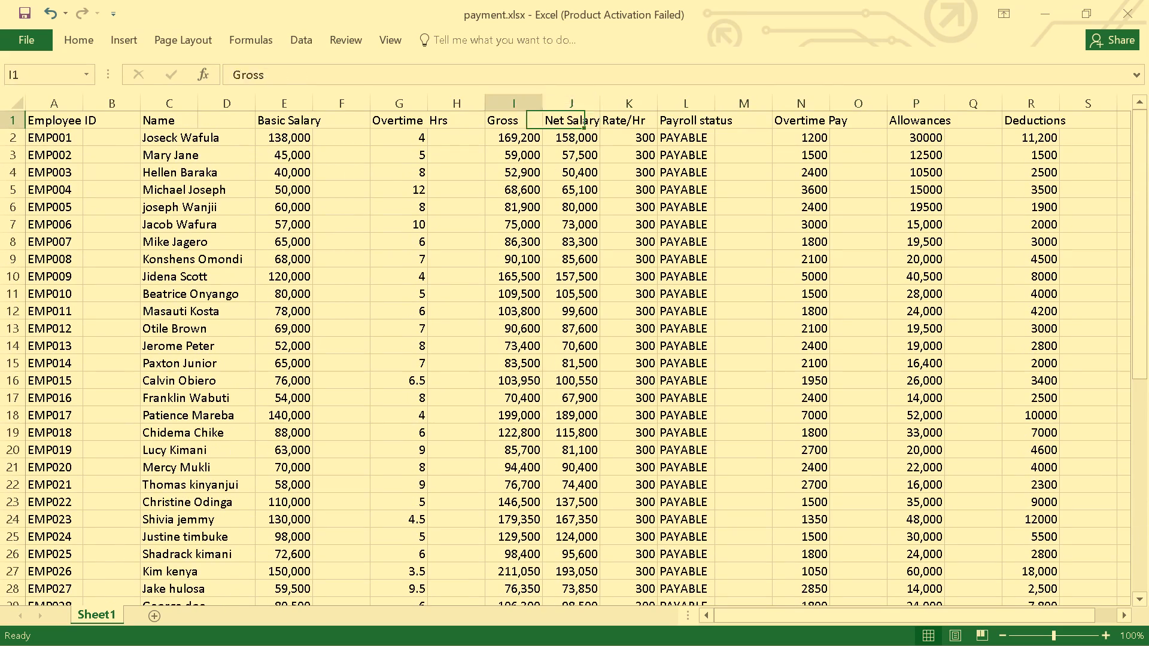
pyautogui.press('Left')
pyautogui.press('Left')
pyautogui.press('Left')
pyautogui.press('Left')
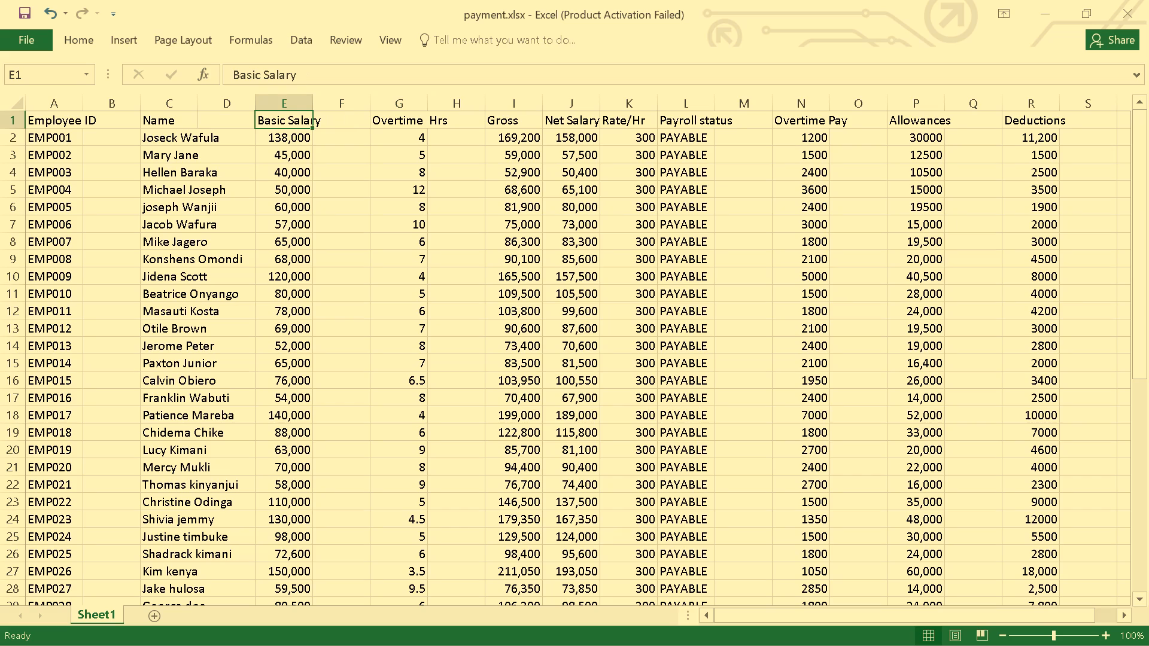
# Check the Overtime Pay formulas in column N from the heading through EMP050, comparing them with the other pay columns.
pyautogui.press('Right')
pyautogui.press('Right')
pyautogui.press('Right')
pyautogui.press('Right')
pyautogui.press('Right')
pyautogui.press('Right')
pyautogui.press('Right')
pyautogui.press('Right')
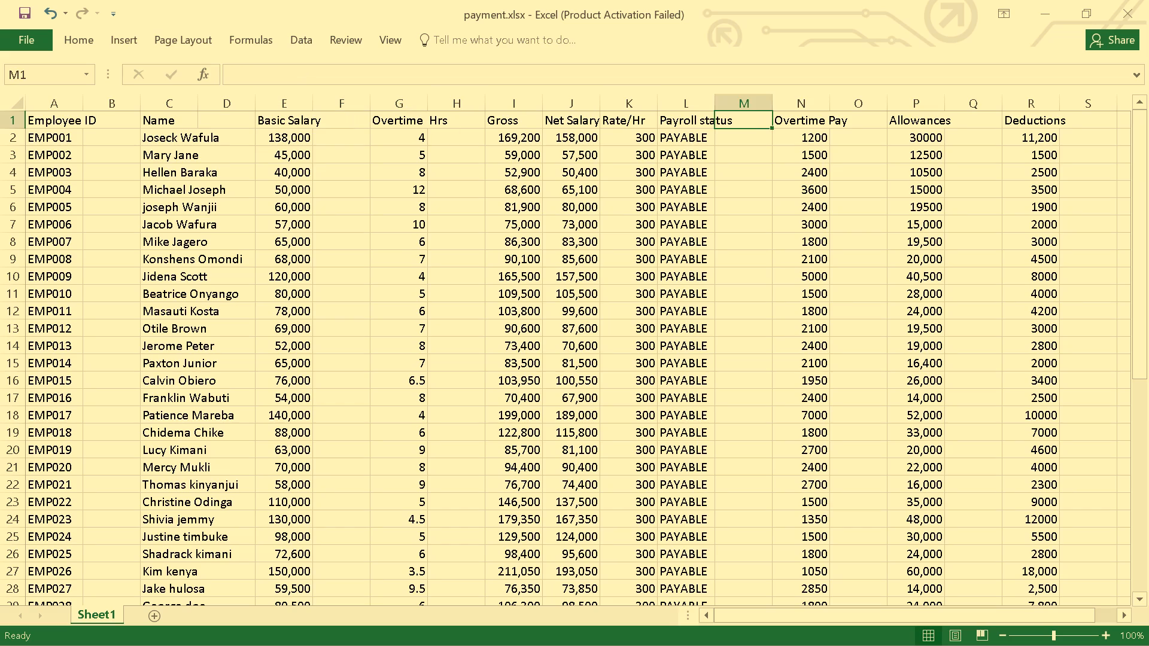
pyautogui.press('Right')
pyautogui.press('Down')
pyautogui.press('Down')
pyautogui.press('Down')
pyautogui.press('Down')
pyautogui.press('Down')
pyautogui.press('Down')
pyautogui.press('Down')
pyautogui.press('Down')
pyautogui.press('Down')
pyautogui.press('Down')
pyautogui.press('Down')
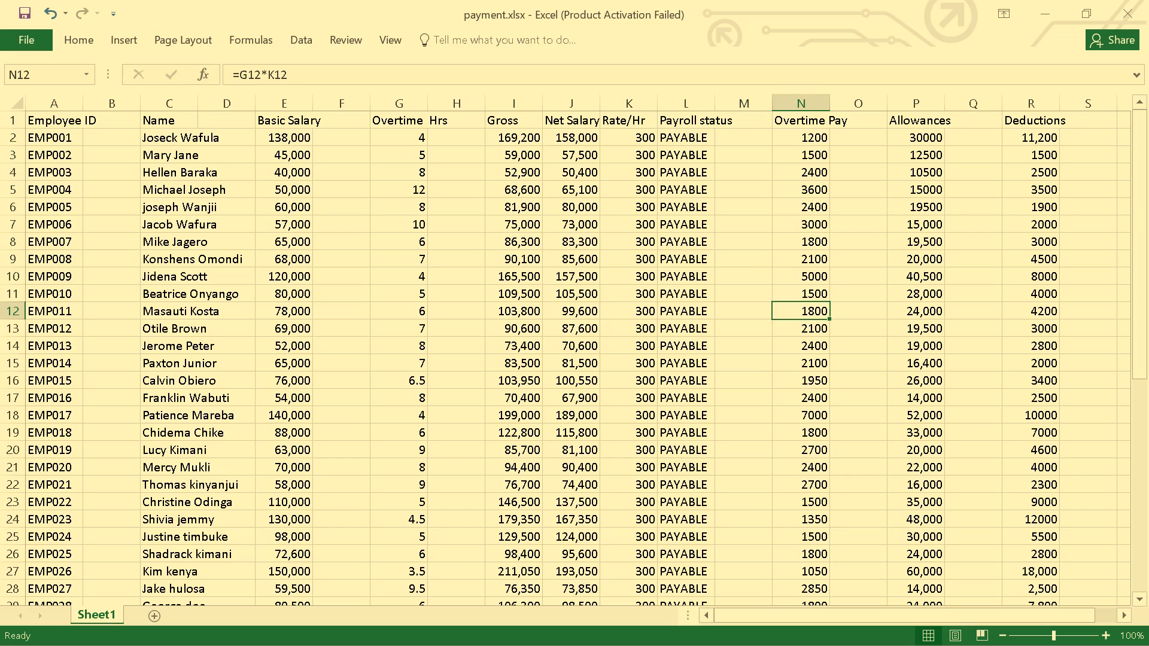
pyautogui.press('Down')
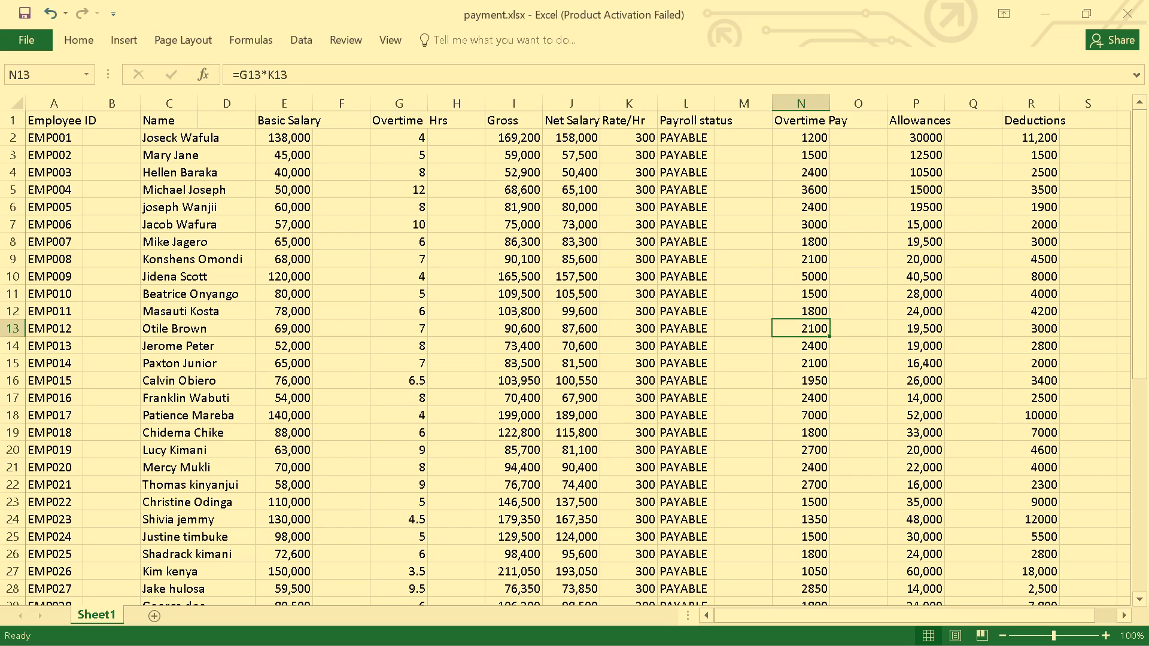
pyautogui.press('Down')
pyautogui.press('Down')
pyautogui.press('Down')
pyautogui.press('Down')
pyautogui.press('Down')
pyautogui.press('Down')
pyautogui.press('Down')
pyautogui.press('Down')
pyautogui.press('Down')
pyautogui.press('Down')
pyautogui.press('Down')
pyautogui.press('Down')
pyautogui.press('Down')
pyautogui.press('Down')
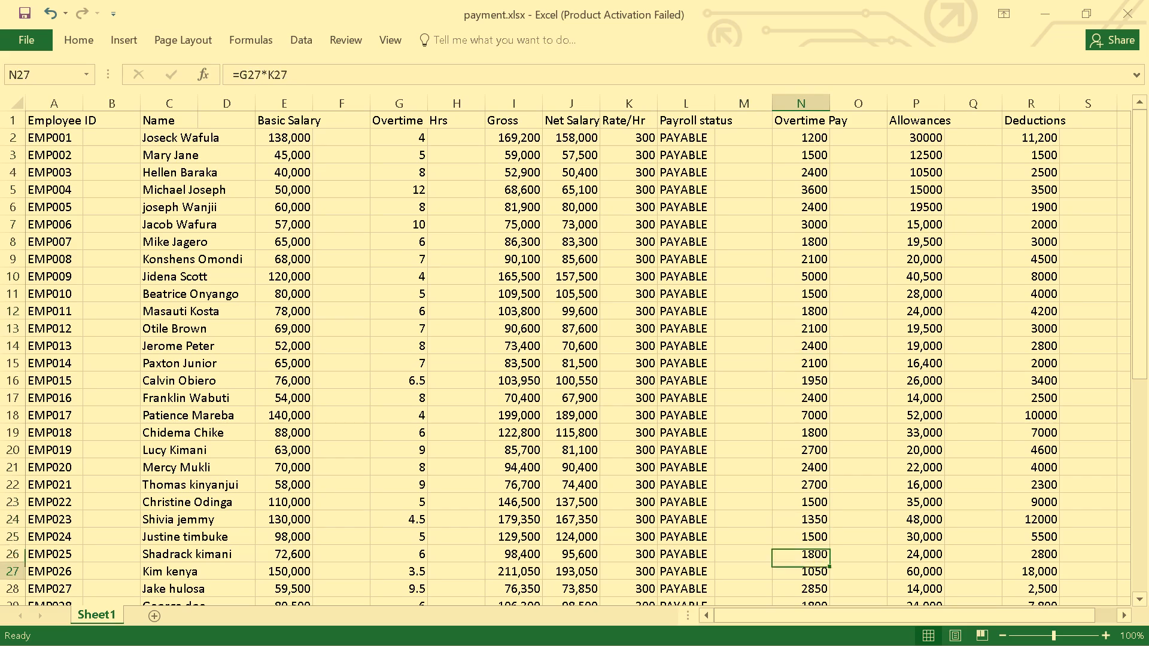
pyautogui.press('Down')
pyautogui.press('Down')
pyautogui.press('Down')
pyautogui.press('Down')
pyautogui.press('Down')
pyautogui.press('Down')
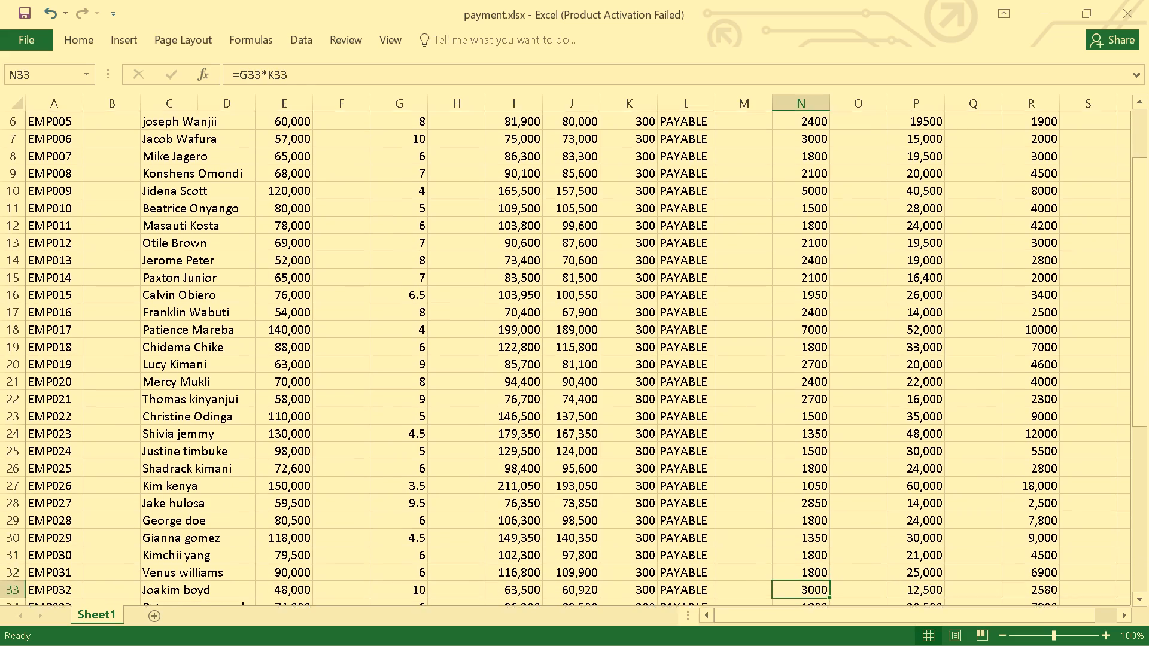
pyautogui.press('Down')
pyautogui.press('Down')
pyautogui.press('Down')
pyautogui.press('Down')
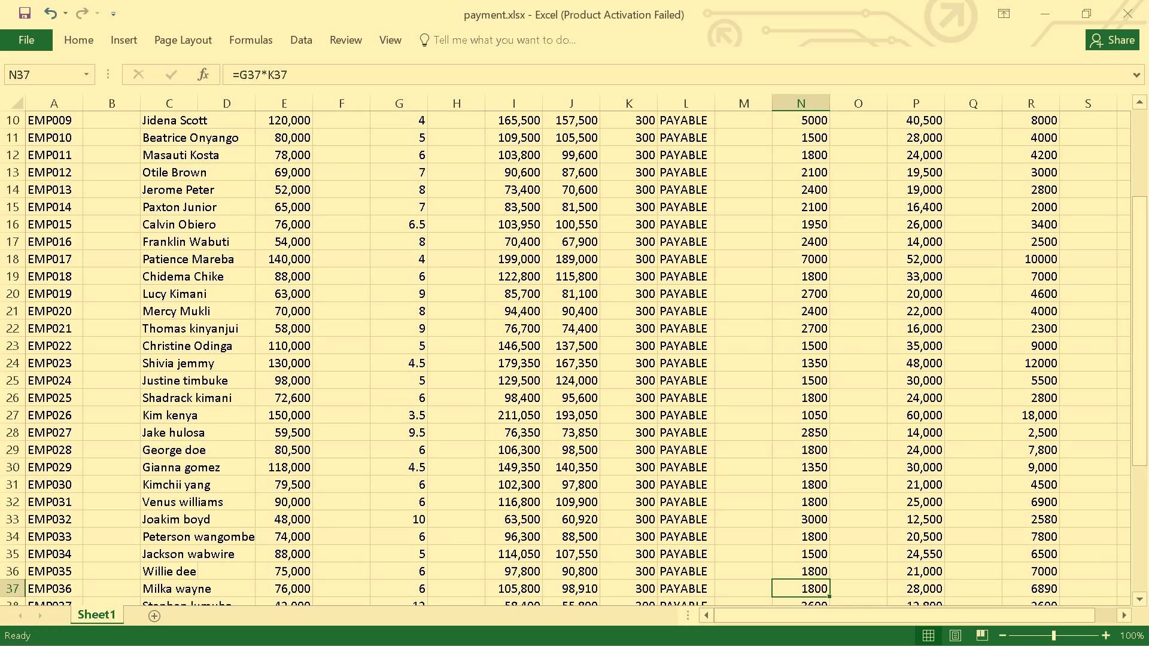
pyautogui.press('Down')
pyautogui.press('Down')
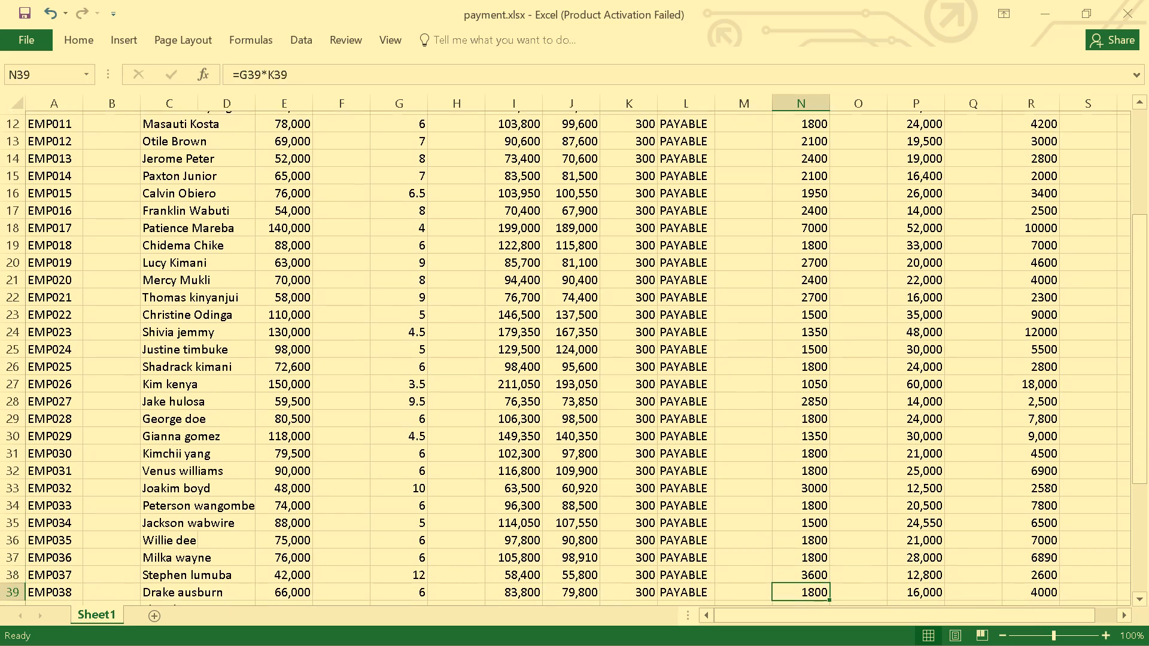
pyautogui.press('Down')
pyautogui.press('Down')
pyautogui.press('Down')
pyautogui.press('Down')
pyautogui.press('Down')
pyautogui.press('Down')
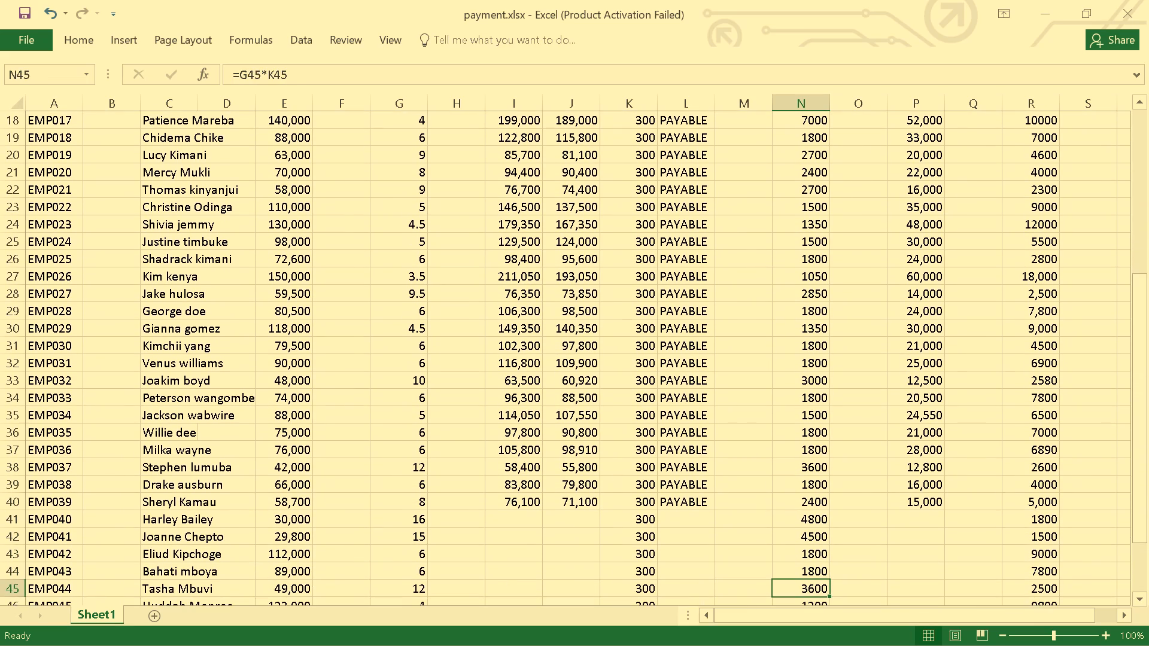
pyautogui.press('Down')
pyautogui.press('Down')
pyautogui.press('Down')
pyautogui.press('Down')
pyautogui.press('Down')
pyautogui.press('Down')
pyautogui.press('Down')
pyautogui.press('Down')
pyautogui.press('Down')
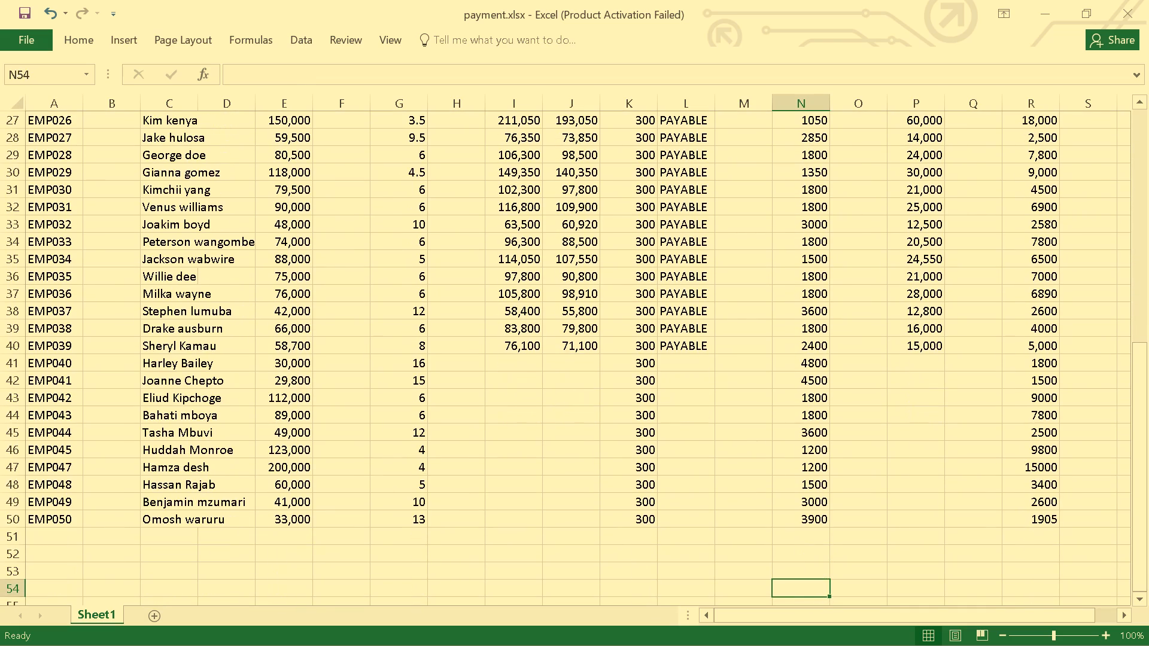
pyautogui.scroll(2, 838, 314)
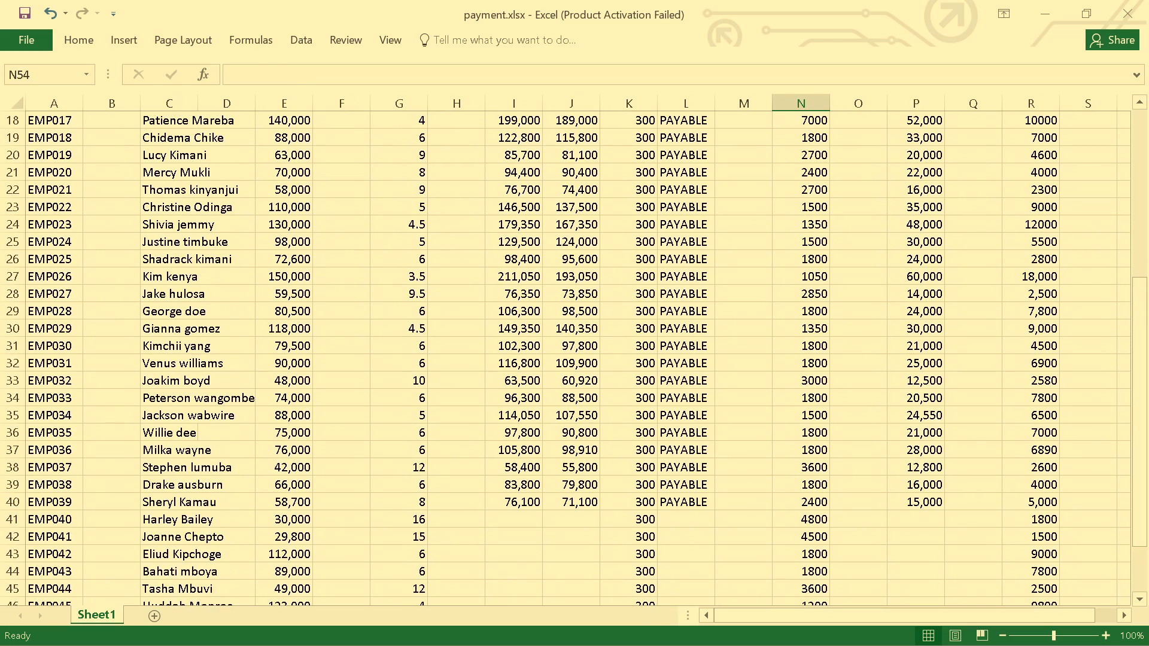
pyautogui.scroll(7, 838, 314)
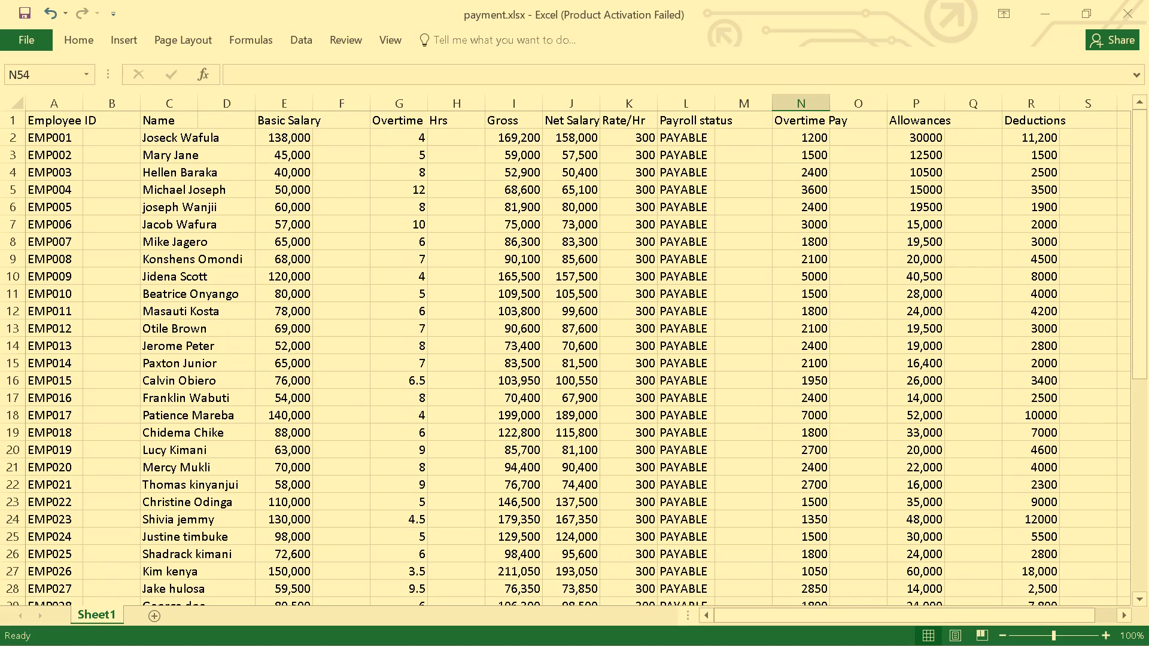
# Change the column P allowance for EMP038 in P39 to 18,000.
pyautogui.scroll(-5, 886, 402)
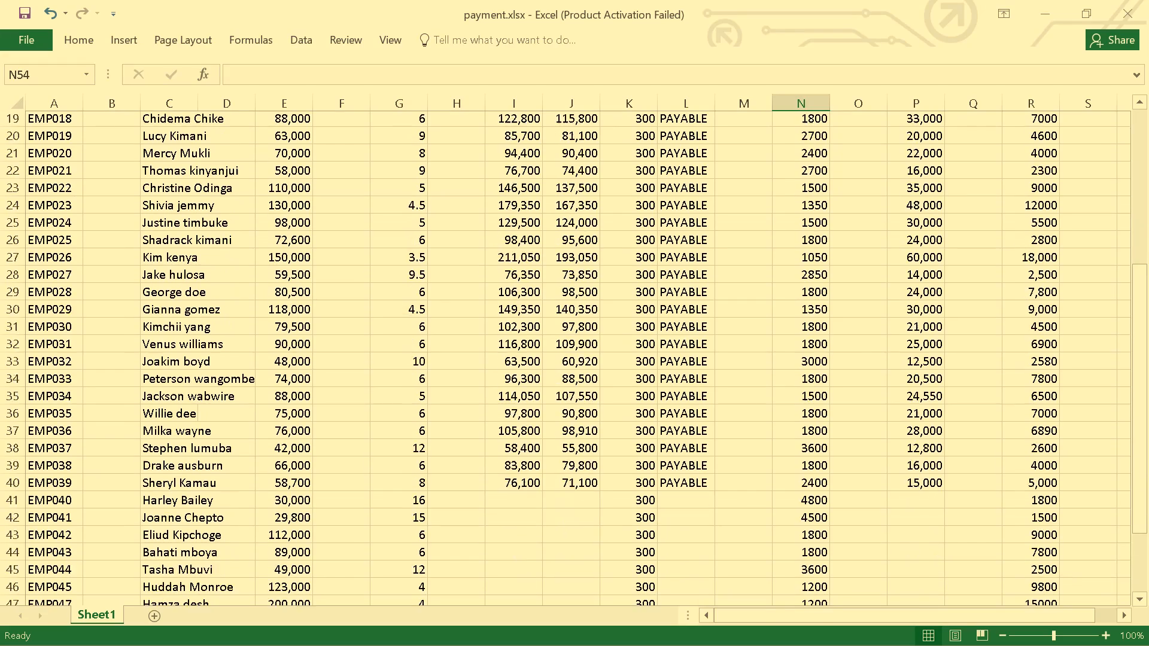
pyautogui.scroll(-1, 886, 402)
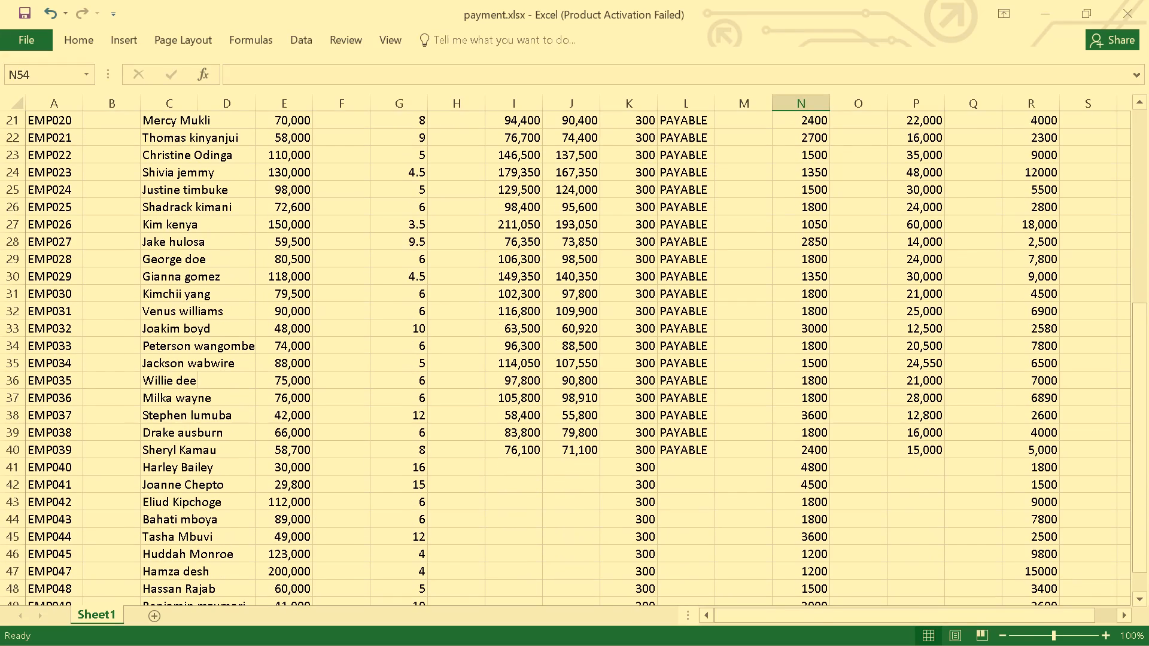
pyautogui.click(923, 434)
pyautogui.press('\\')
pyautogui.press('BackSpace')
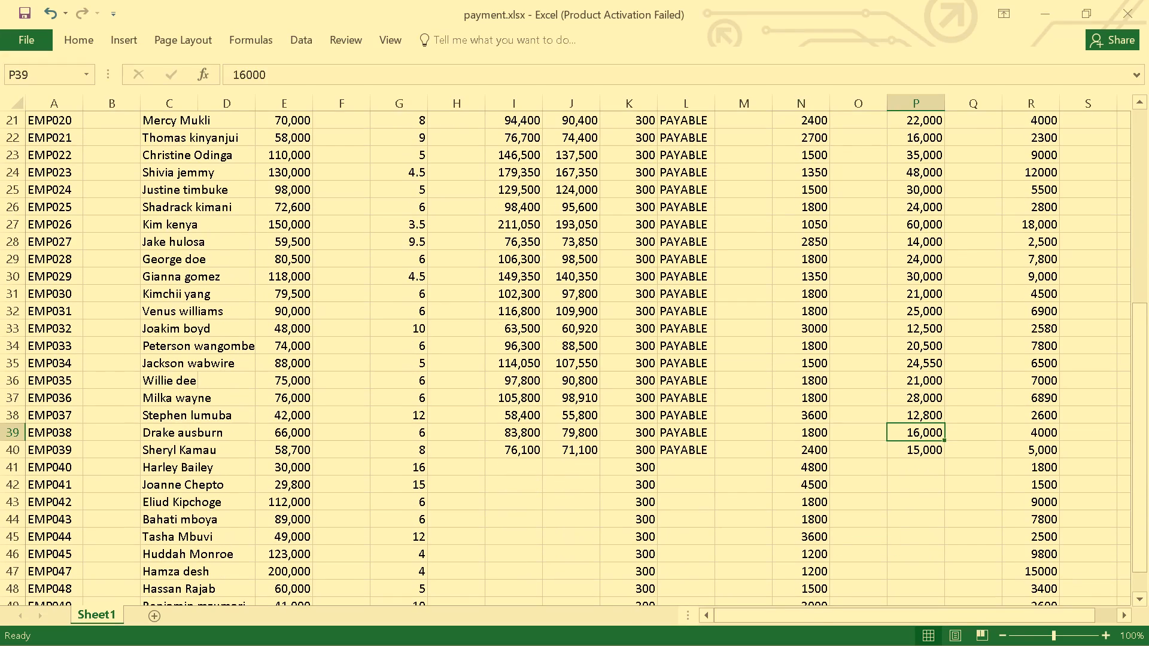
pyautogui.press('BackSpace')
pyautogui.press('1')
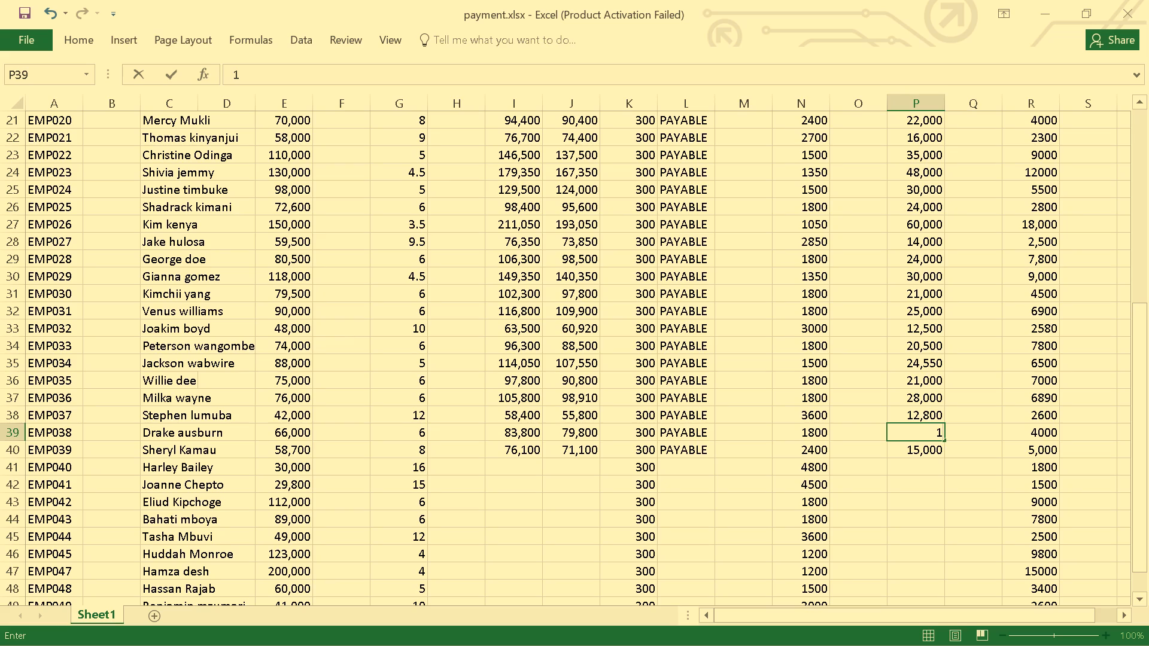
pyautogui.write('8000')
pyautogui.press('Return')
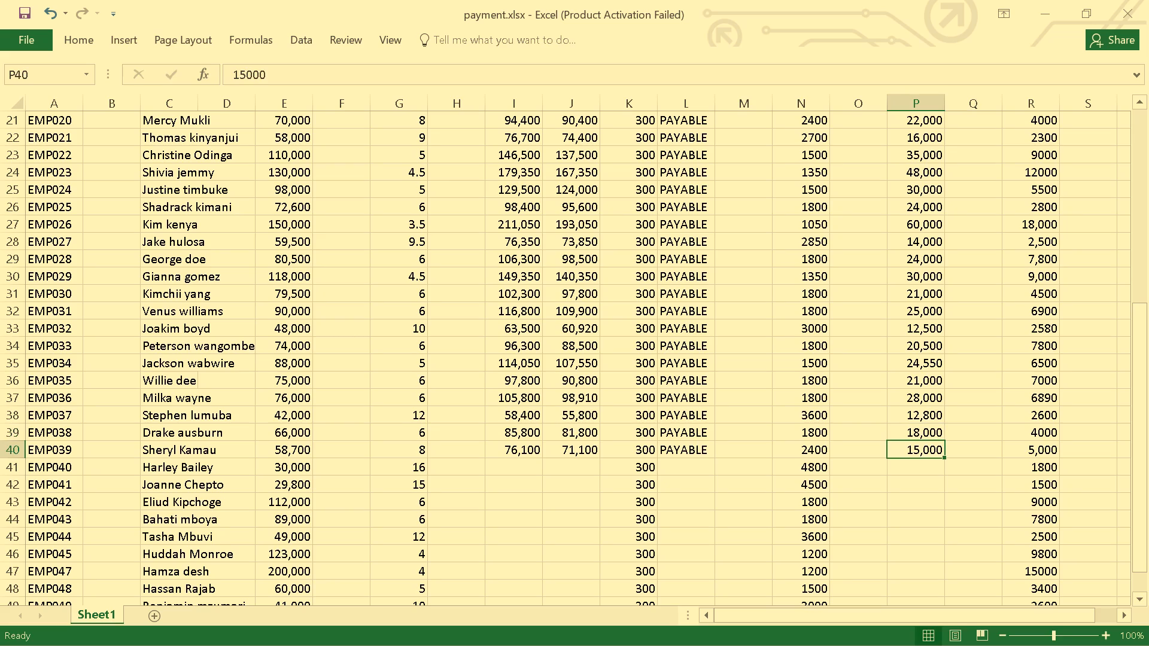
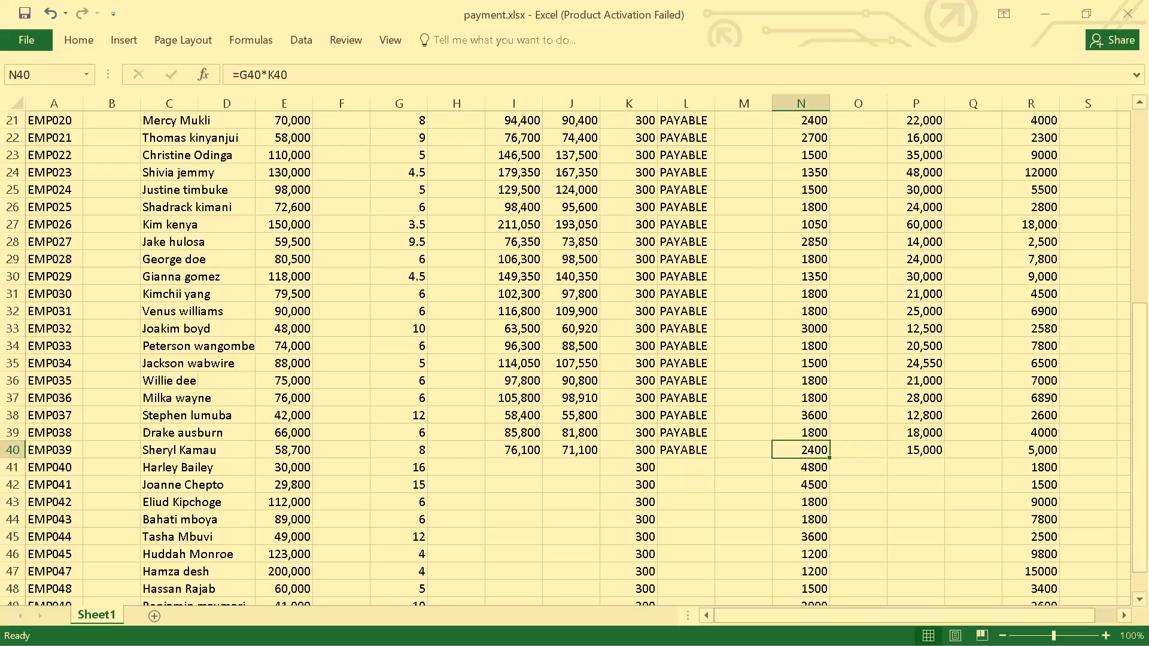
# Enter 11,000 as the column P allowance for EMP040 in P41.
pyautogui.press('Left')
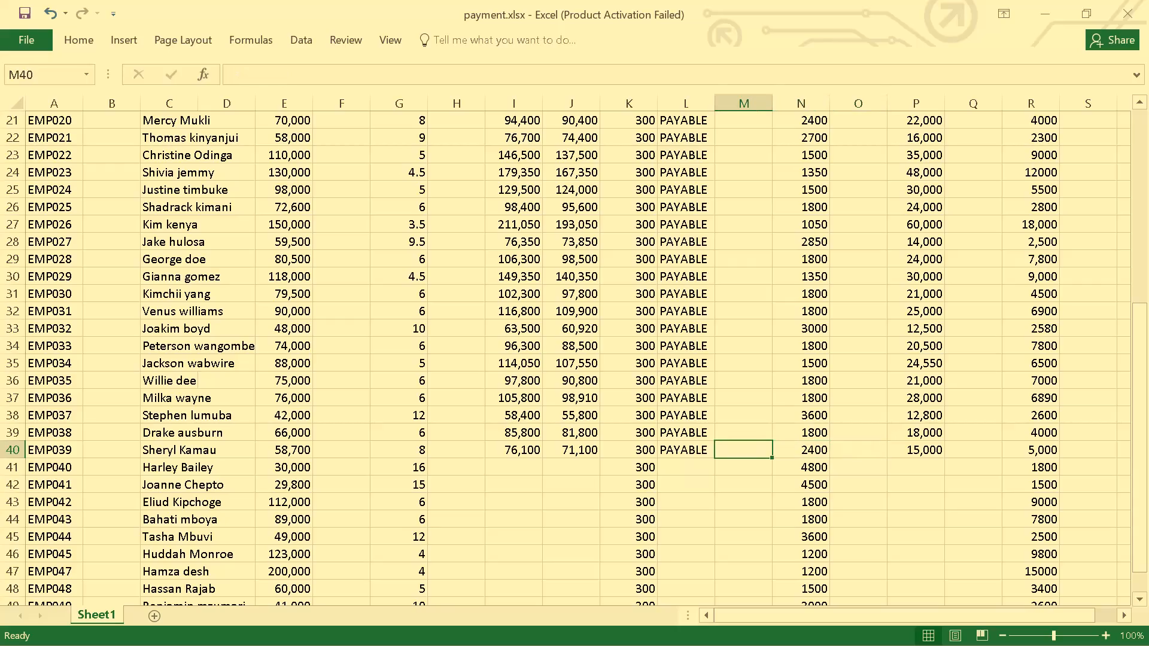
pyautogui.press('Right')
pyautogui.press('Right')
pyautogui.press('Right')
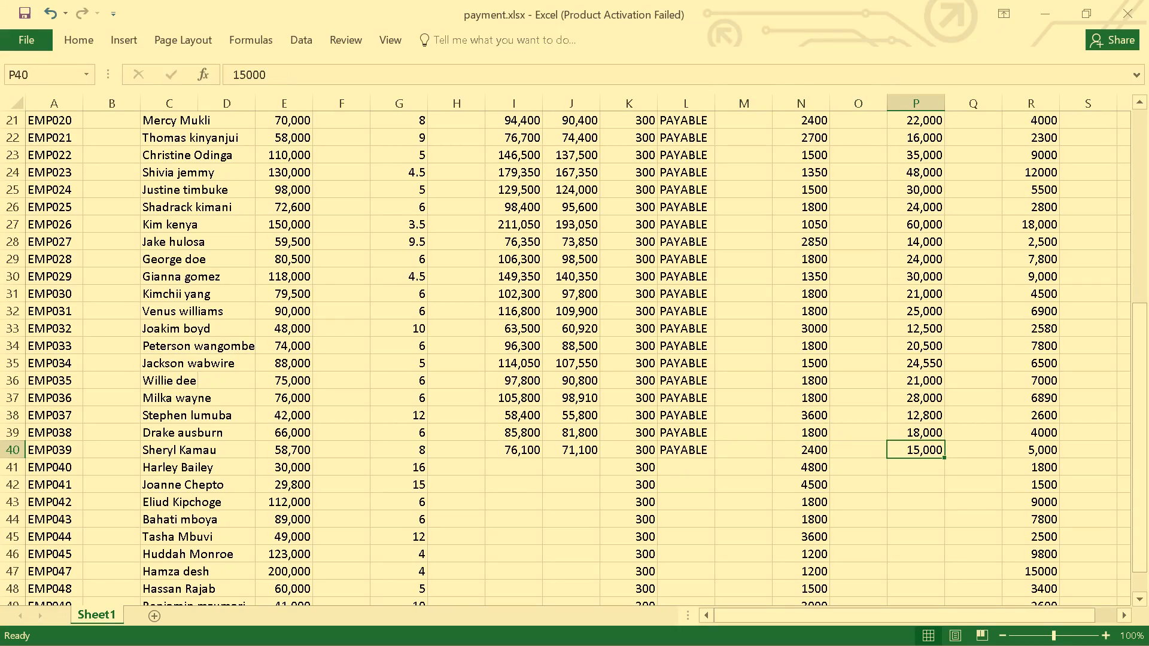
pyautogui.press('Down')
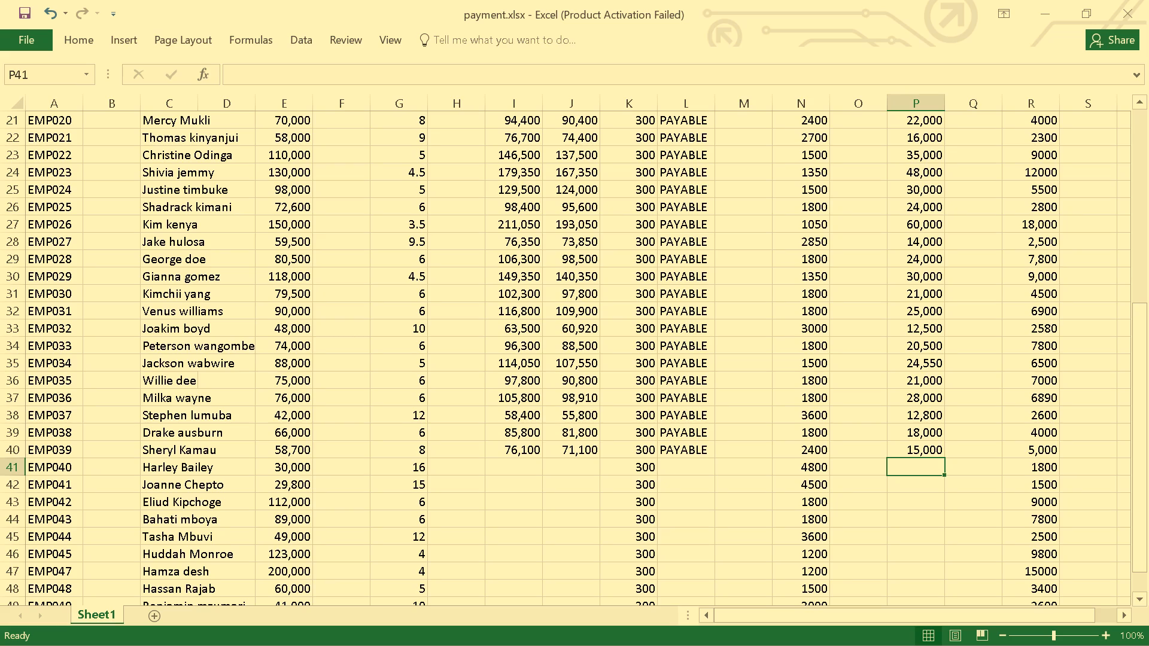
pyautogui.write('11')
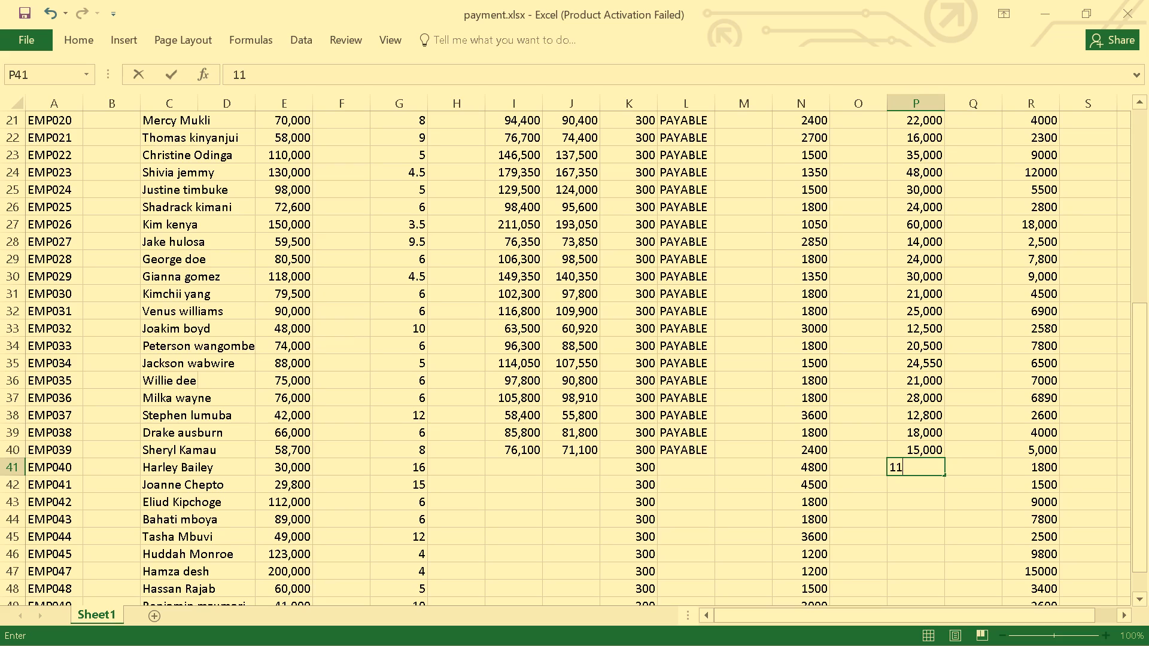
pyautogui.write('000')
pyautogui.press('Return')
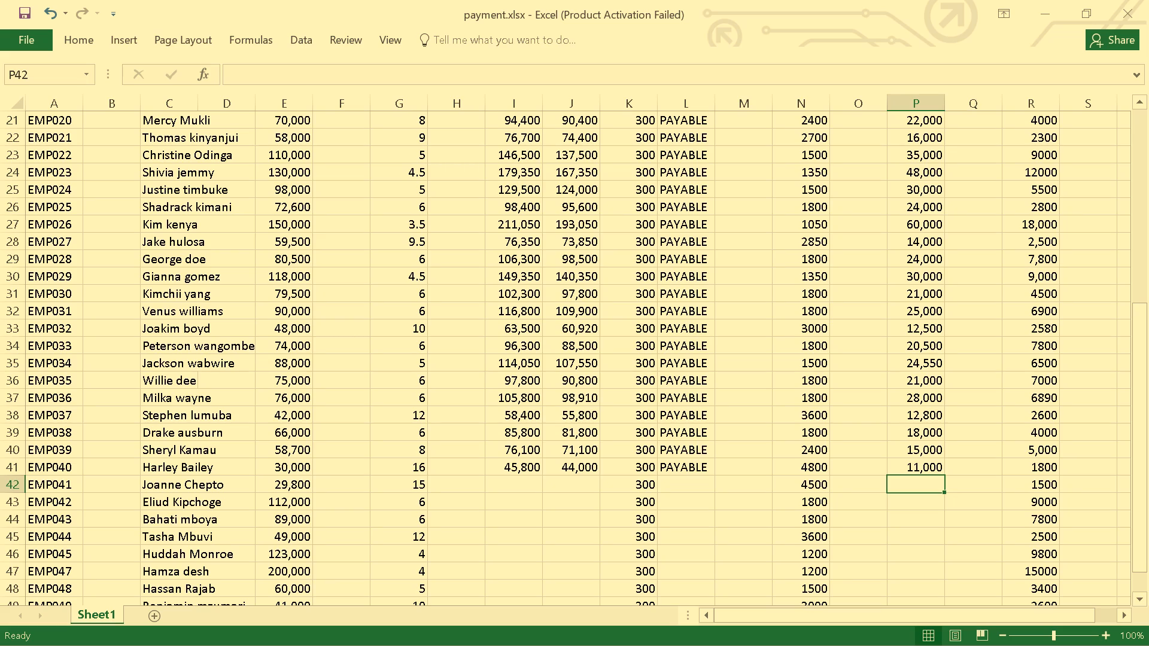
# Enter the column P allowances 10,000 for EMP041 in P42 and 40,000 for EMP042 in P43.
pyautogui.write('10')
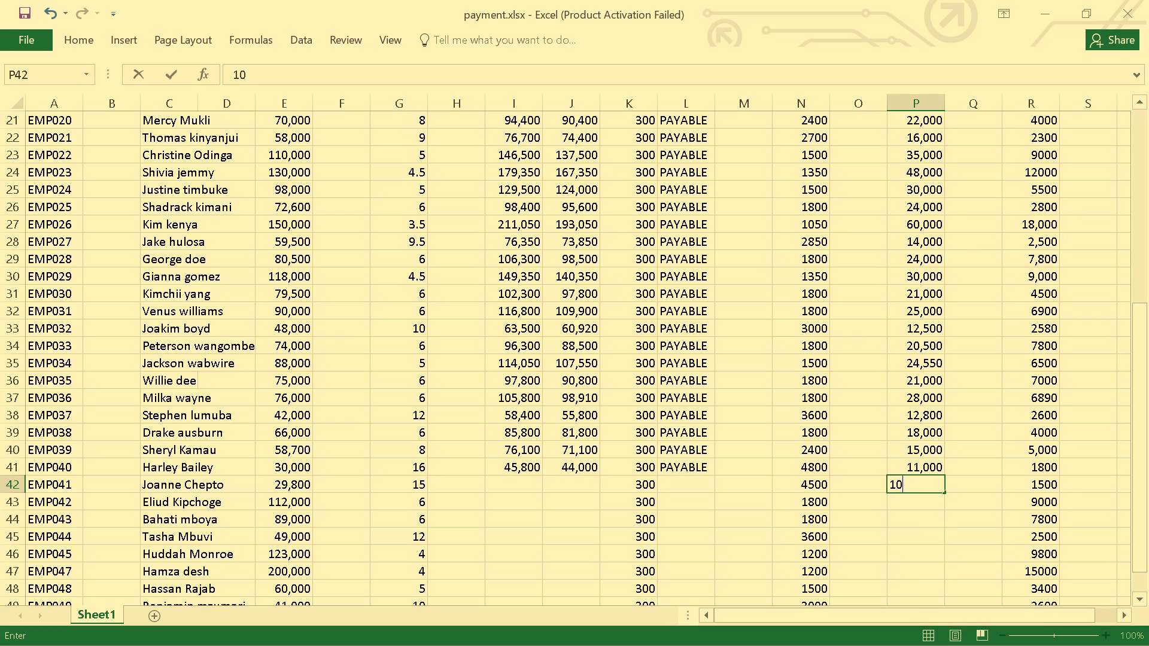
pyautogui.write(',00')
pyautogui.press('0')
pyautogui.press('Return')
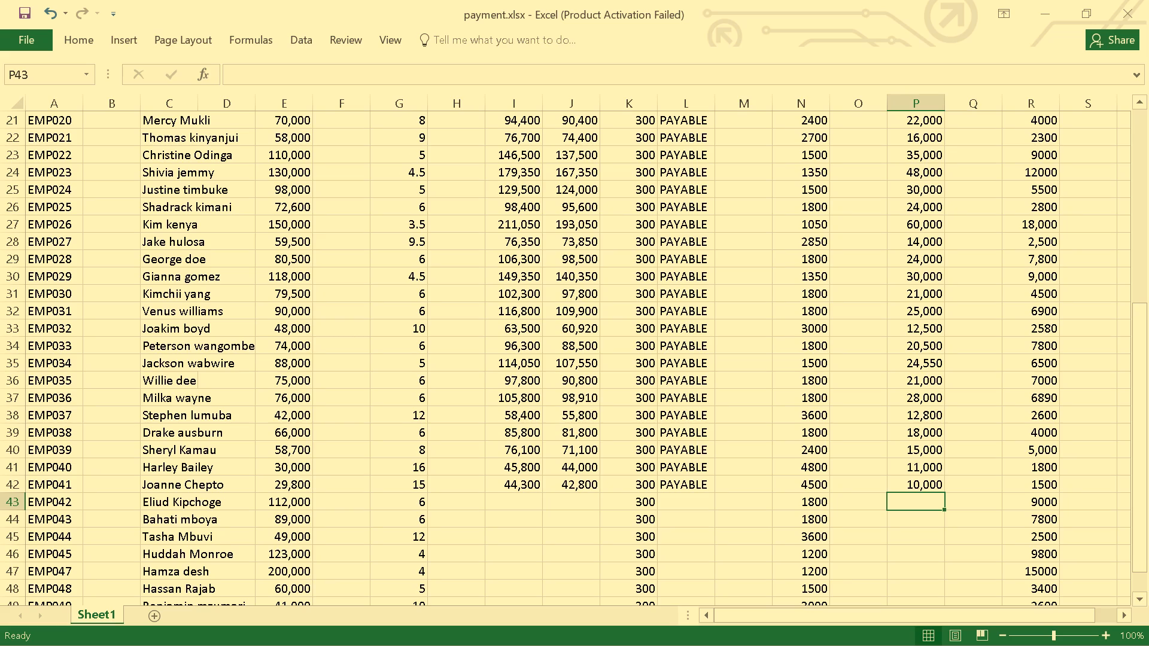
pyautogui.write('40')
pyautogui.write(',000')
pyautogui.press('Return')
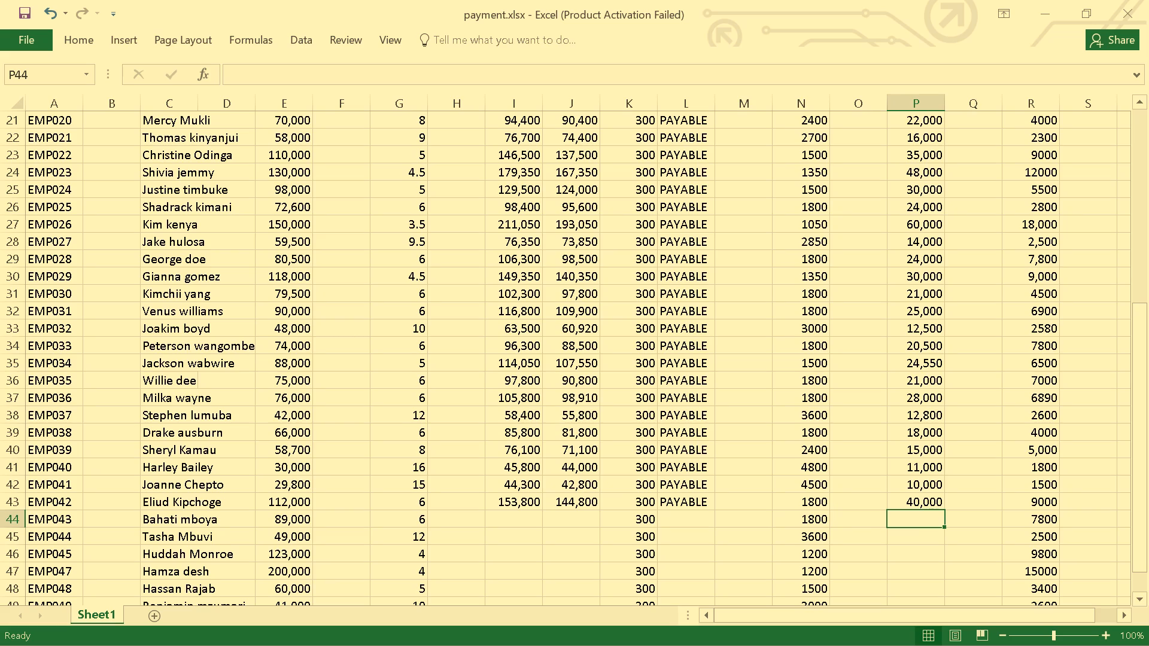
# Enter the column P allowances 24,800 for EMP043 in P44 and 13,000 for EMP044 in P45.
pyautogui.write('24')
pyautogui.write(',800')
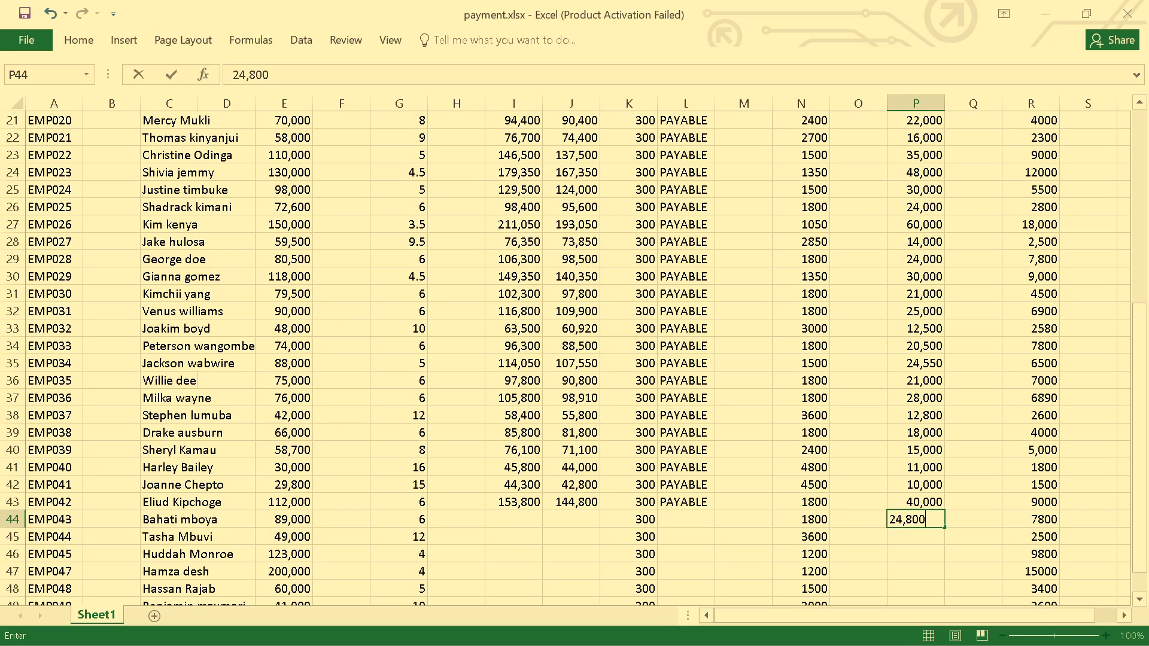
pyautogui.press('Return')
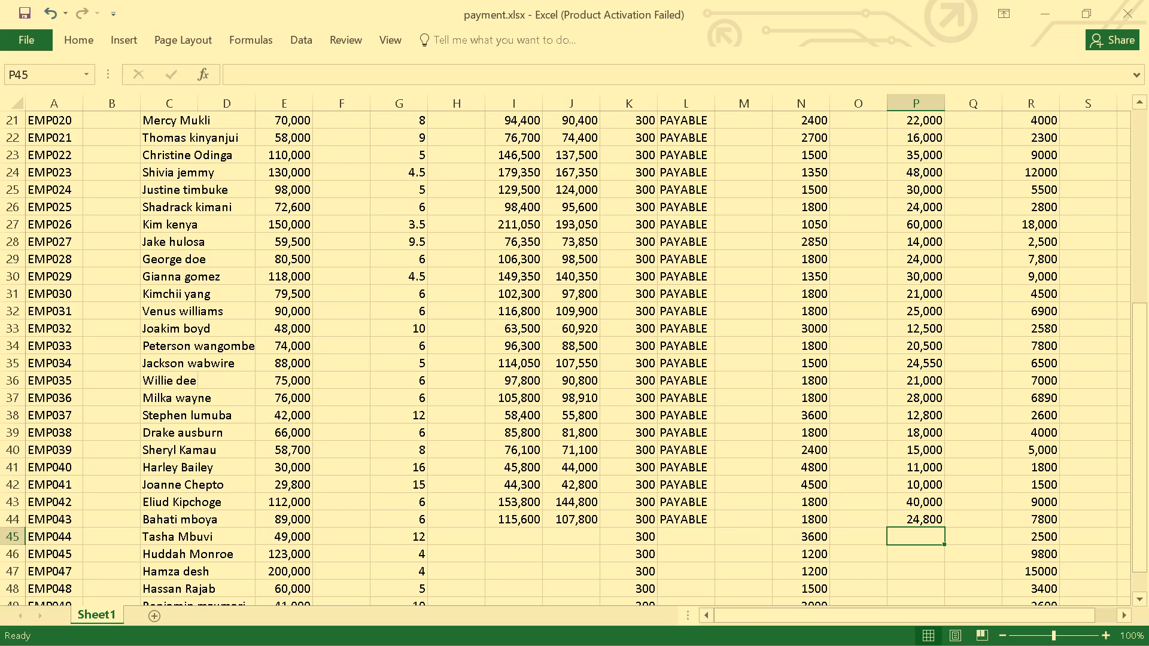
pyautogui.write('13,000')
pyautogui.press('Return')
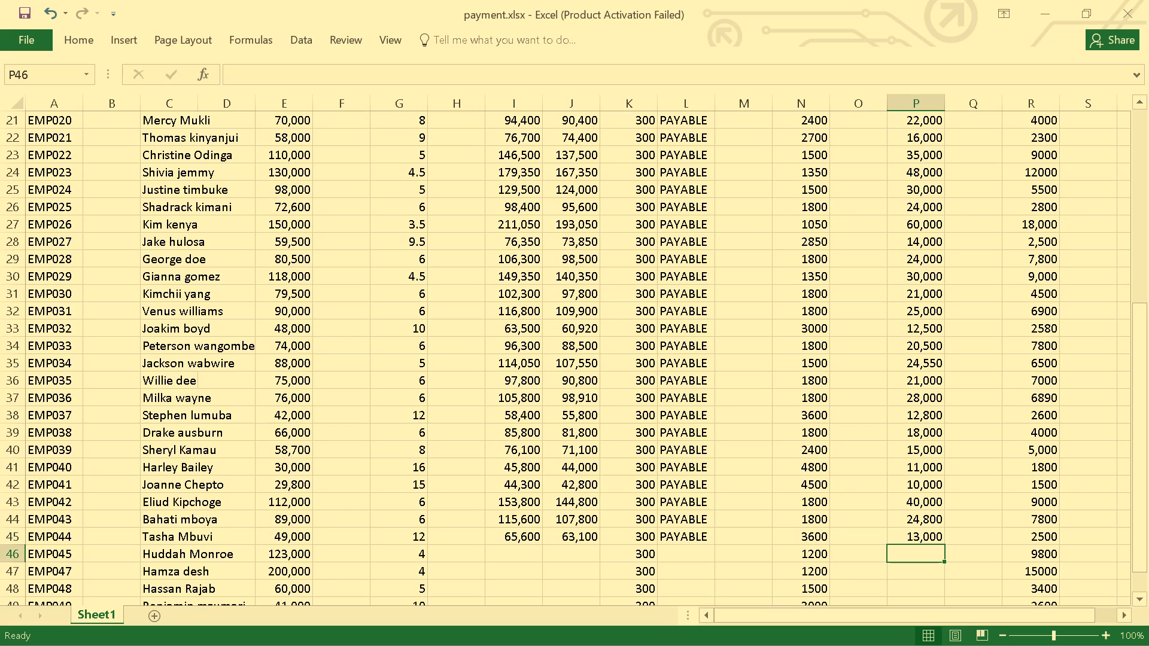
# Review the column headings and the filled-in payroll rows from EMP001 down to EMP044.
pyautogui.scroll(-1, 919, 483)
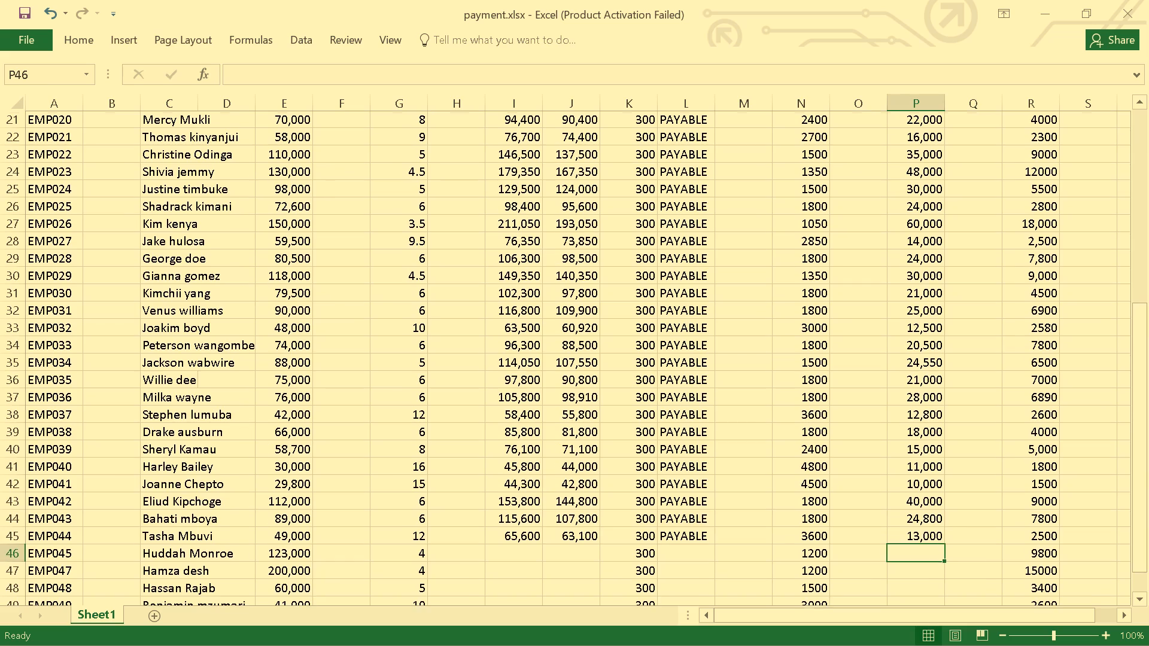
pyautogui.scroll(4, 919, 483)
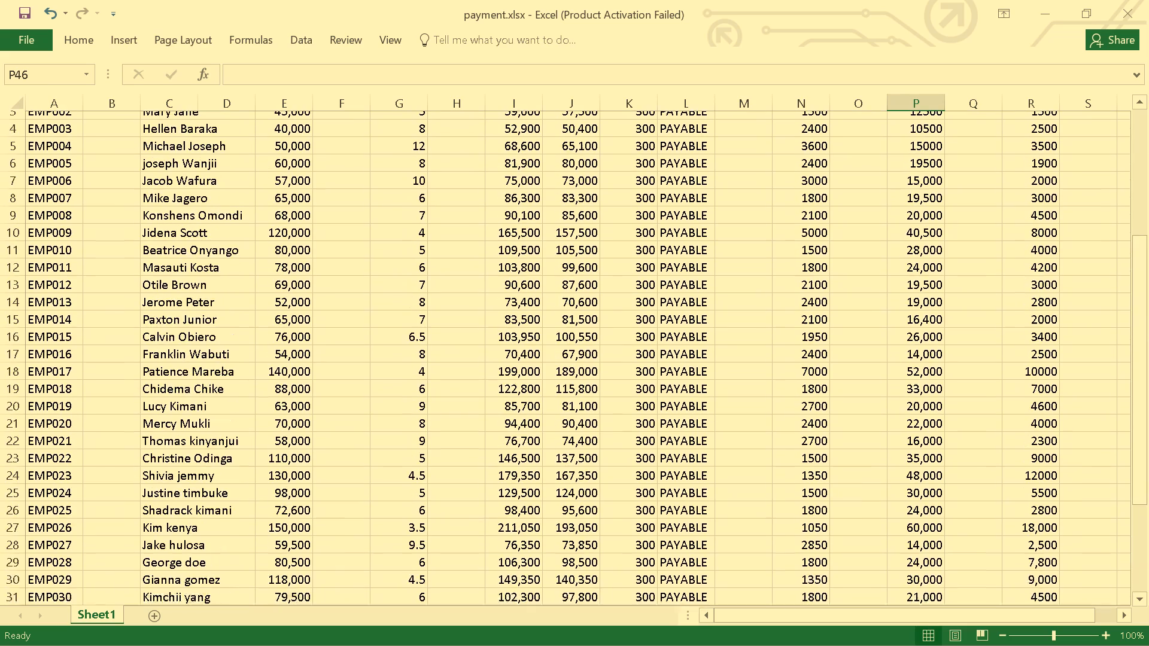
pyautogui.scroll(1, 919, 483)
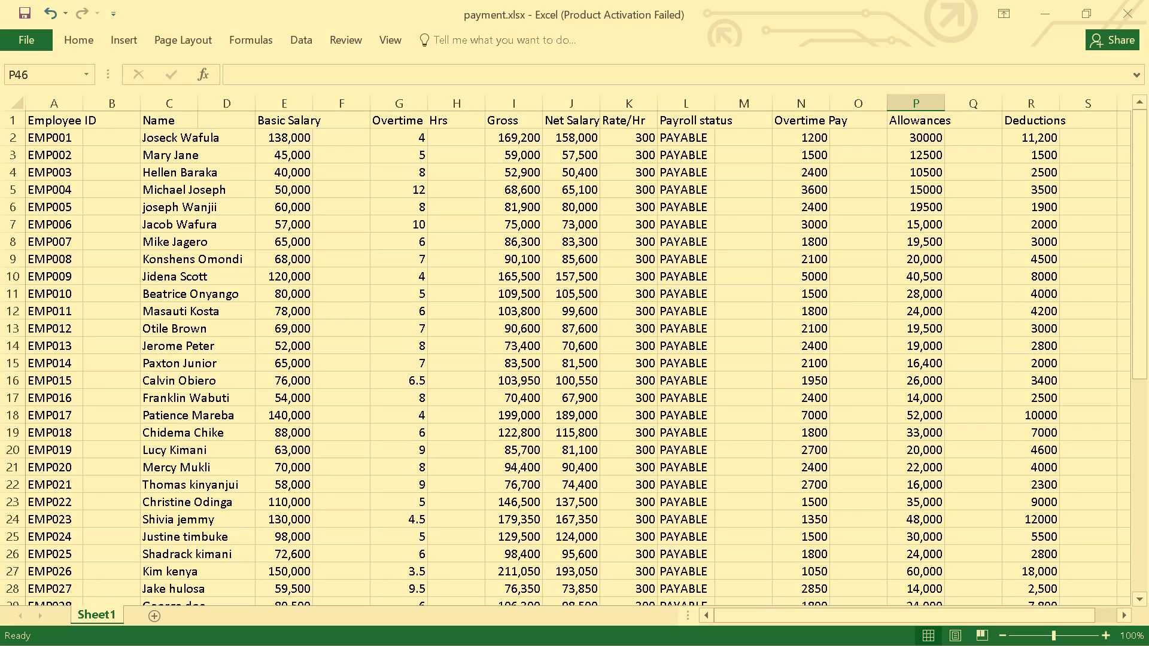
pyautogui.scroll(-1, 919, 483)
pyautogui.scroll(2, 919, 483)
pyautogui.scroll(-7, 919, 483)
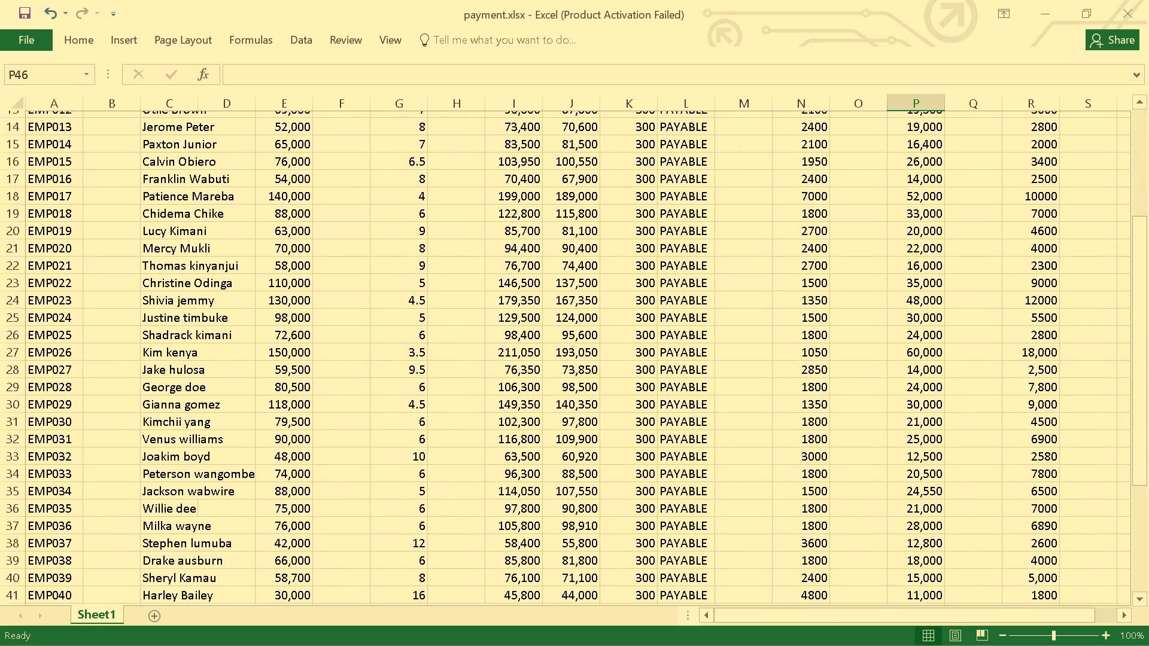
pyautogui.scroll(-2, 919, 483)
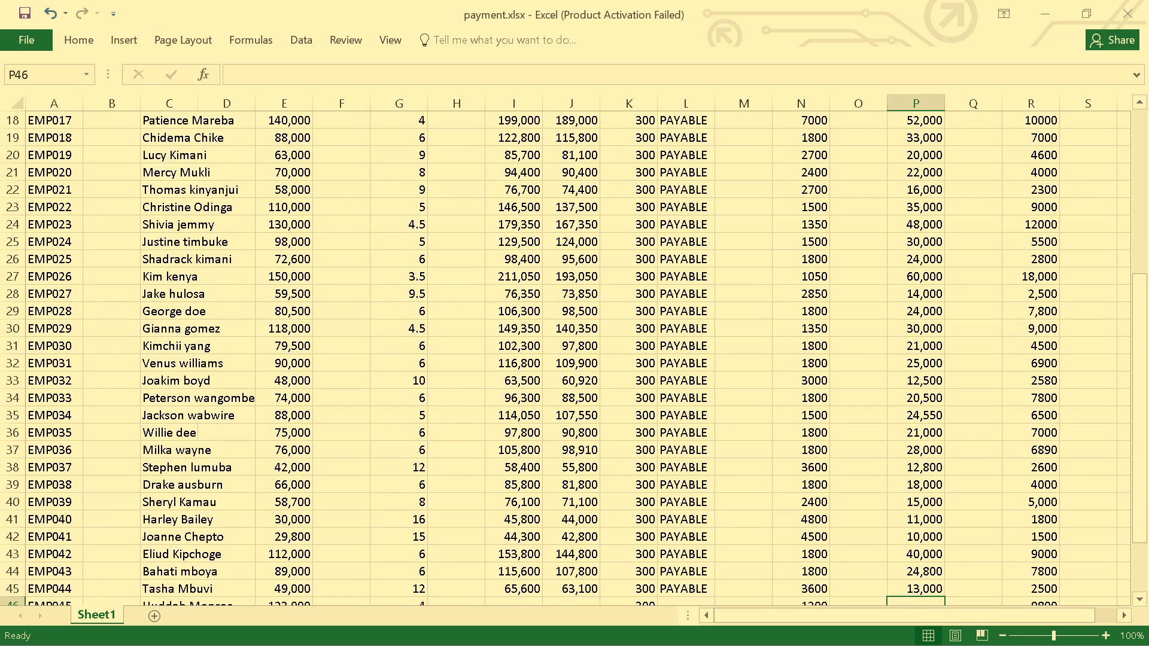
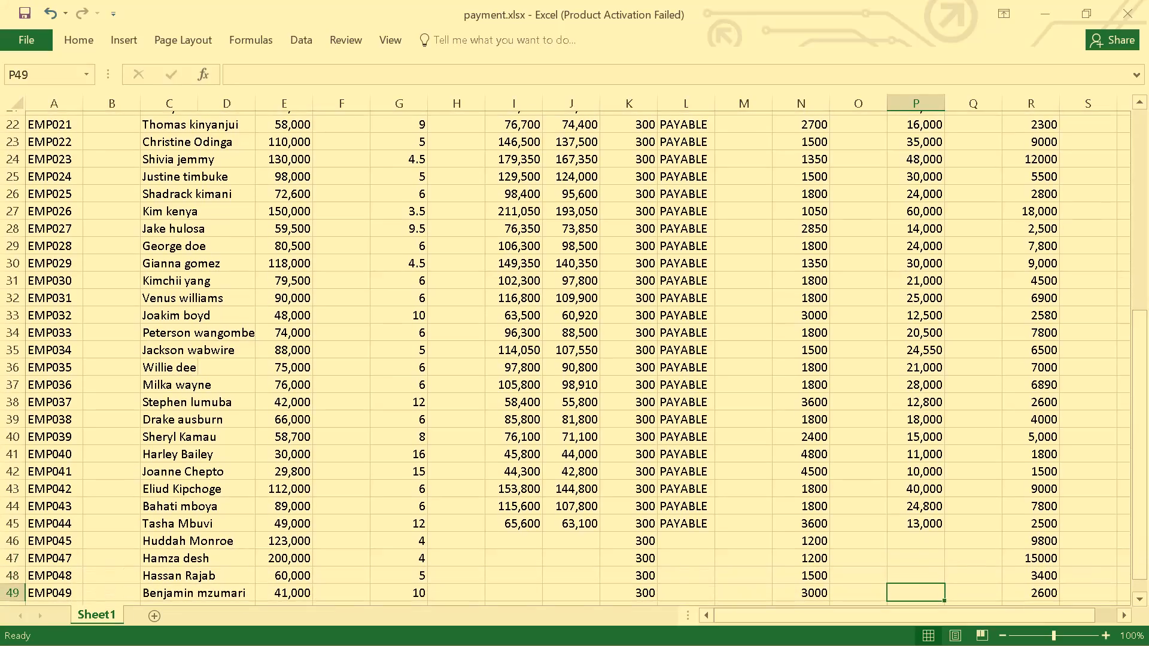
# Go to the end of the employee list and select the empty column P allowance cell for EMP045, P46.
pyautogui.press('Down')
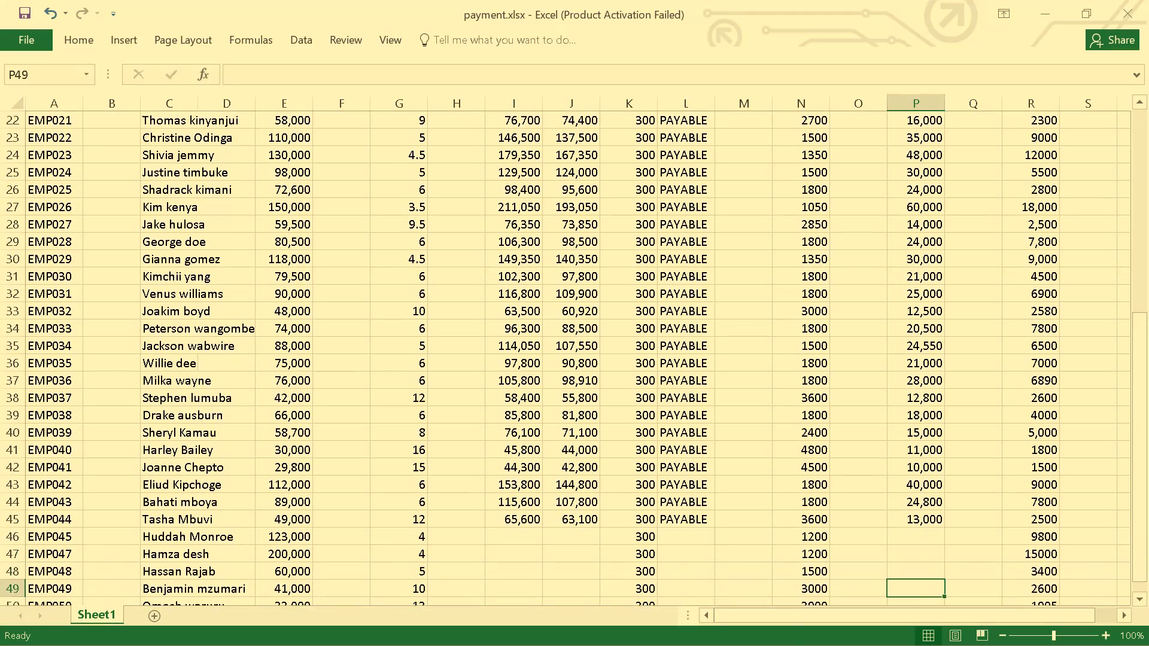
pyautogui.press('Down')
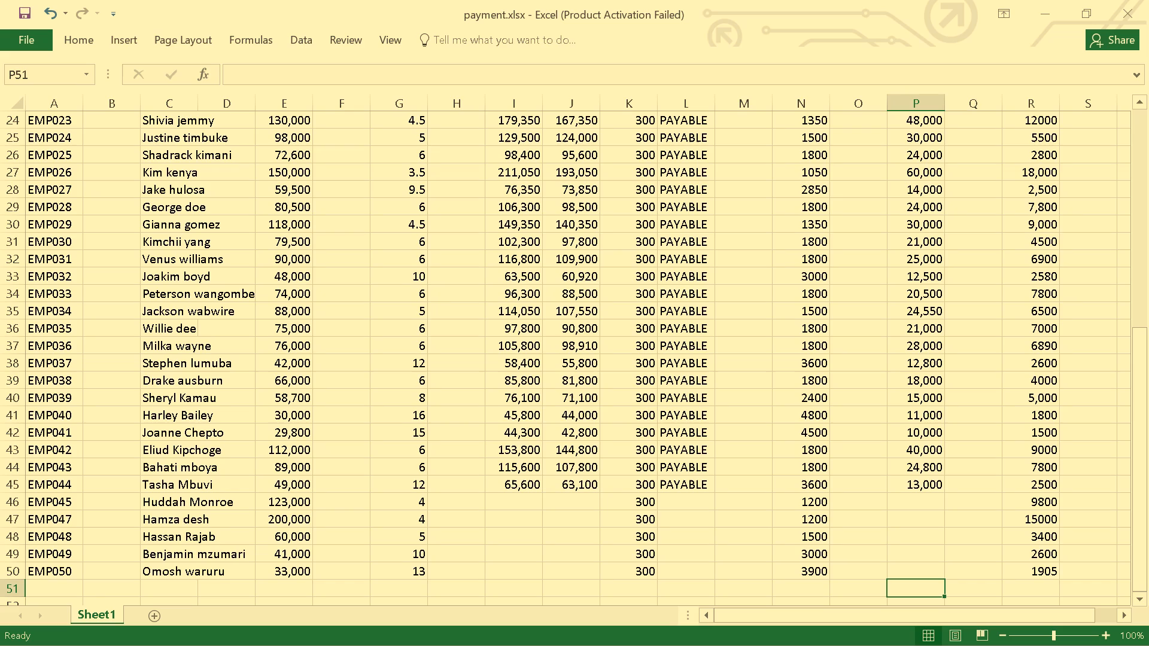
pyautogui.press('Down')
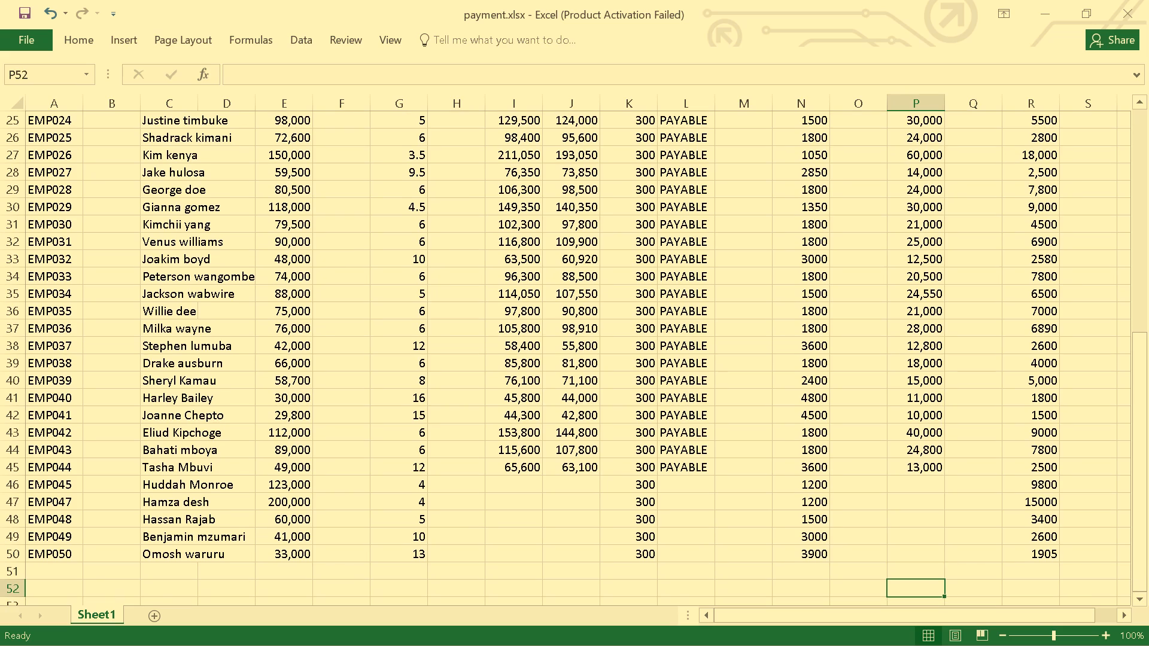
pyautogui.click(911, 486)
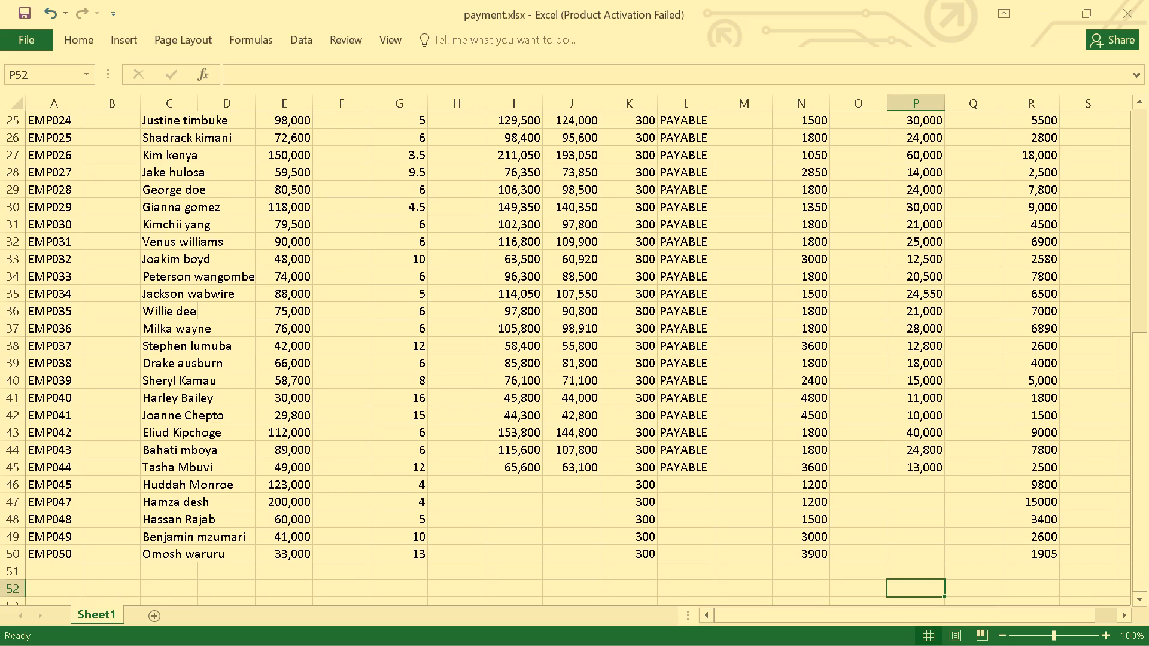
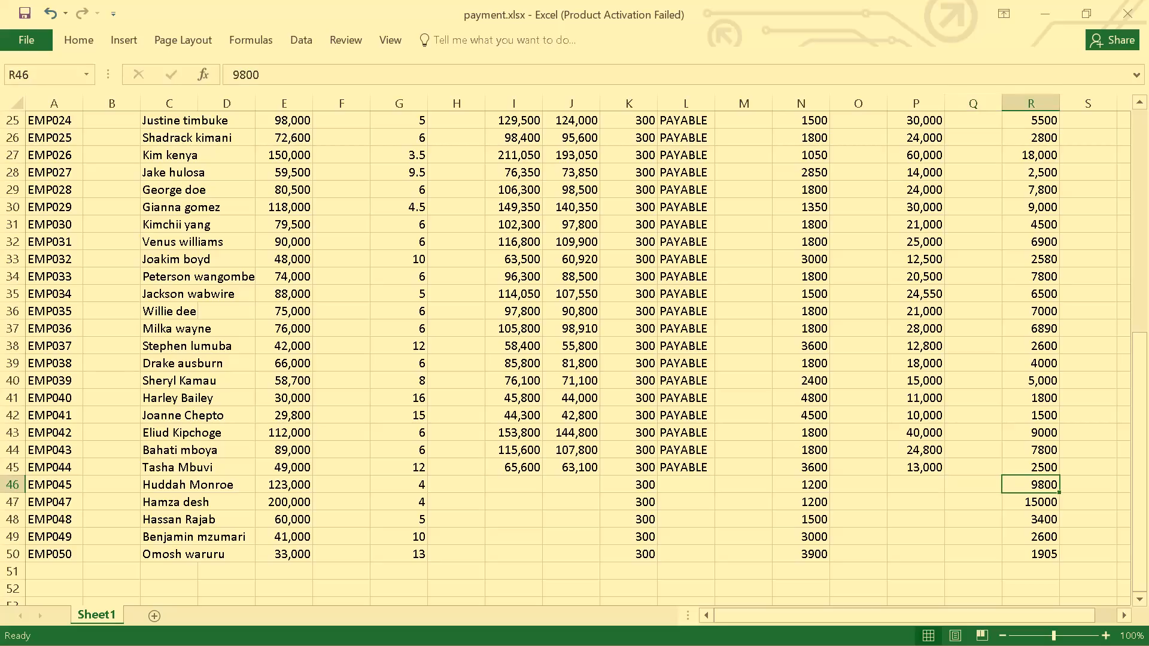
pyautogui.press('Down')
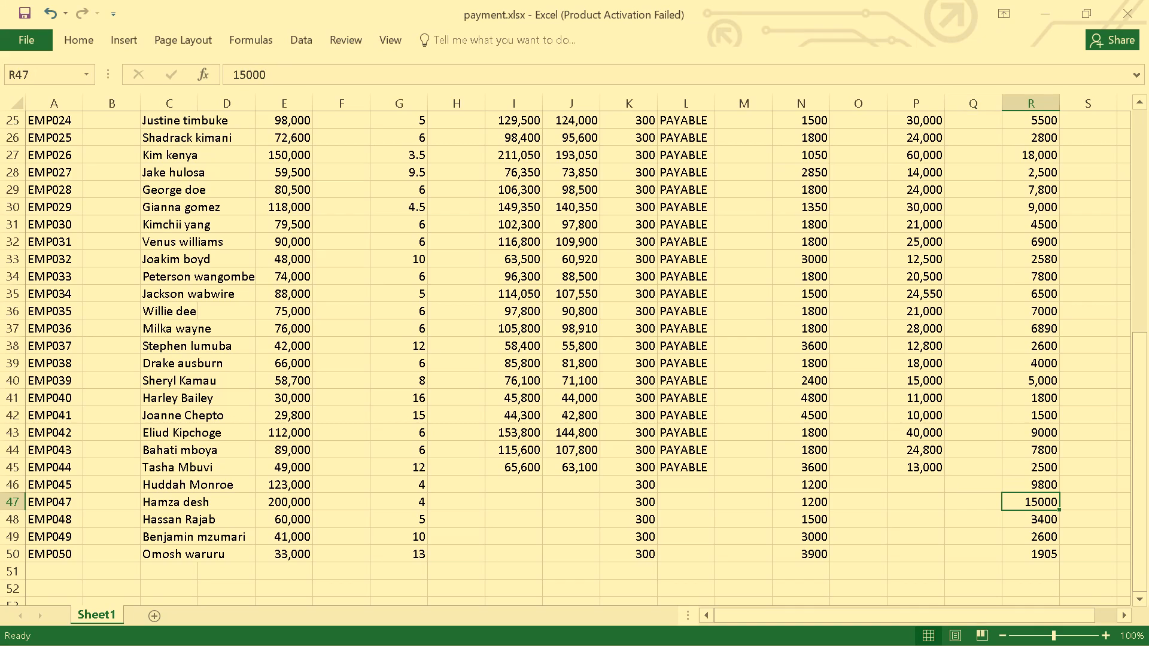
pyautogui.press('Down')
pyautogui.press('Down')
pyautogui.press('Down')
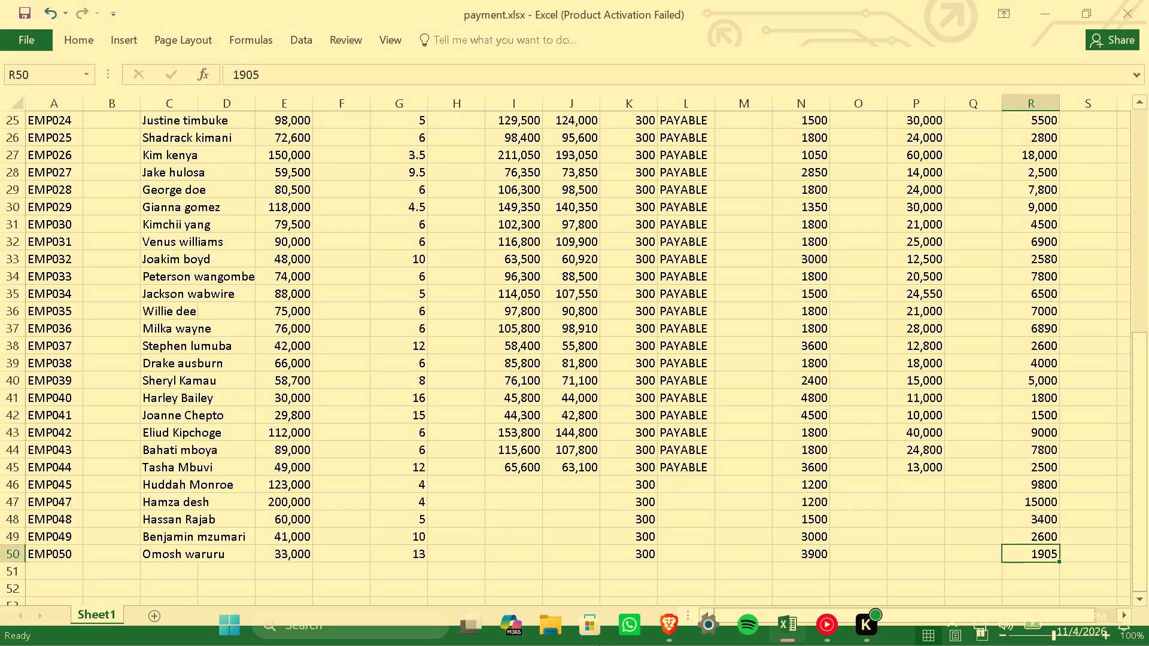
# Enter an allowance of 43000 for EMP045 in cell P46.
pyautogui.click(907, 485)
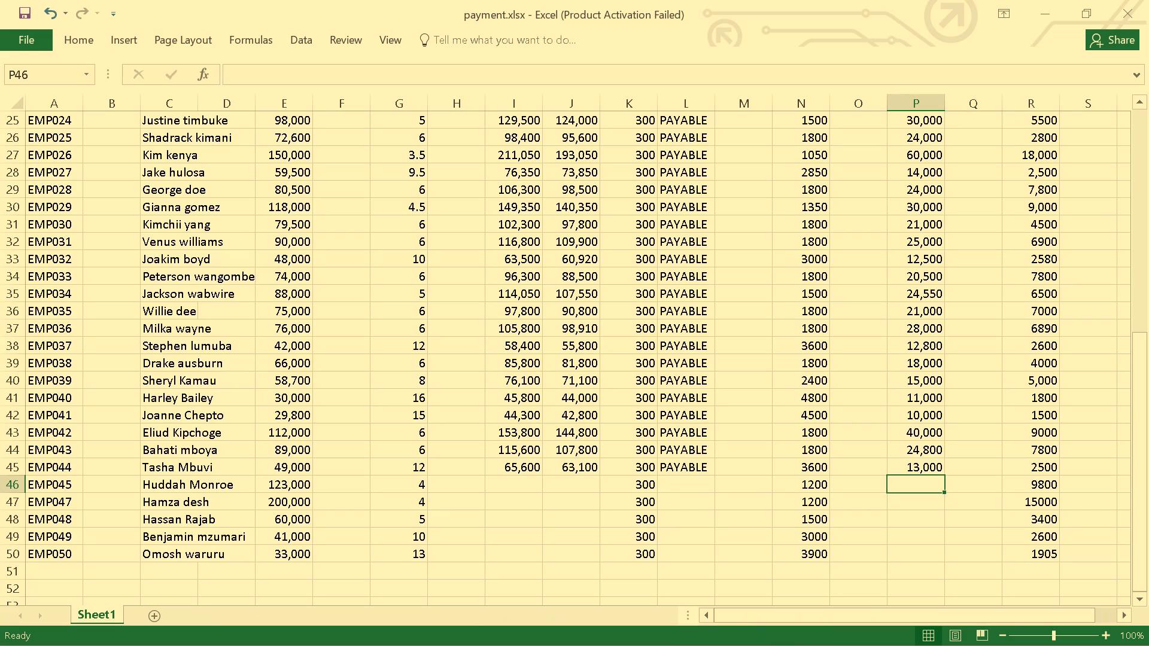
pyautogui.write('43')
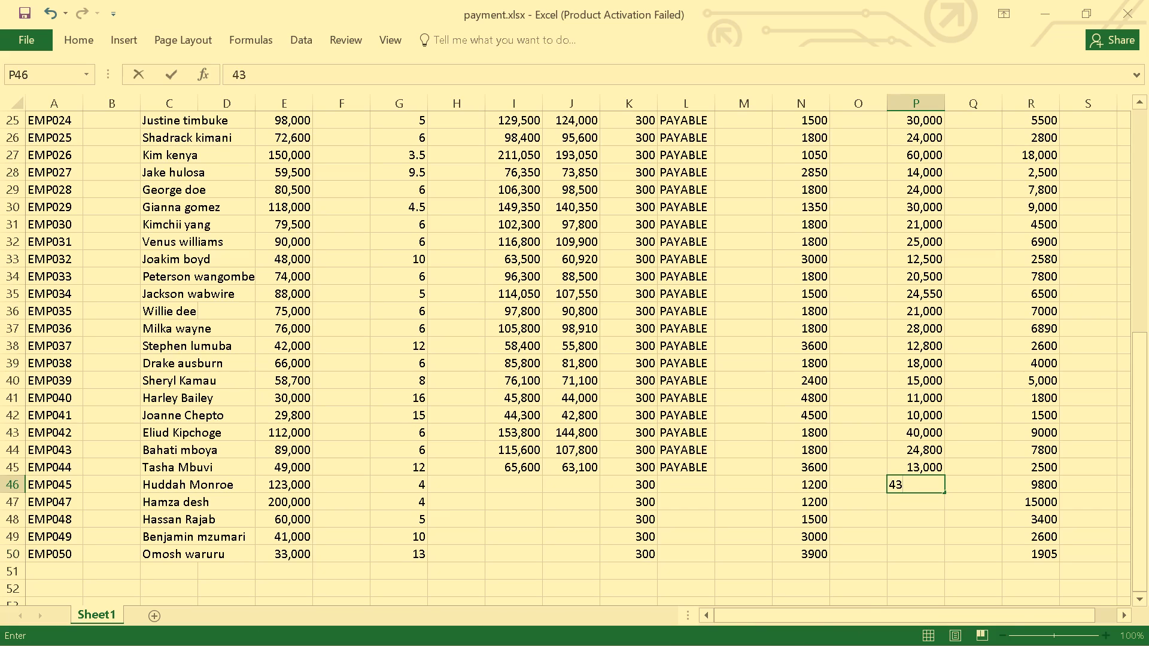
pyautogui.write('00')
pyautogui.press('0')
pyautogui.press('Return')
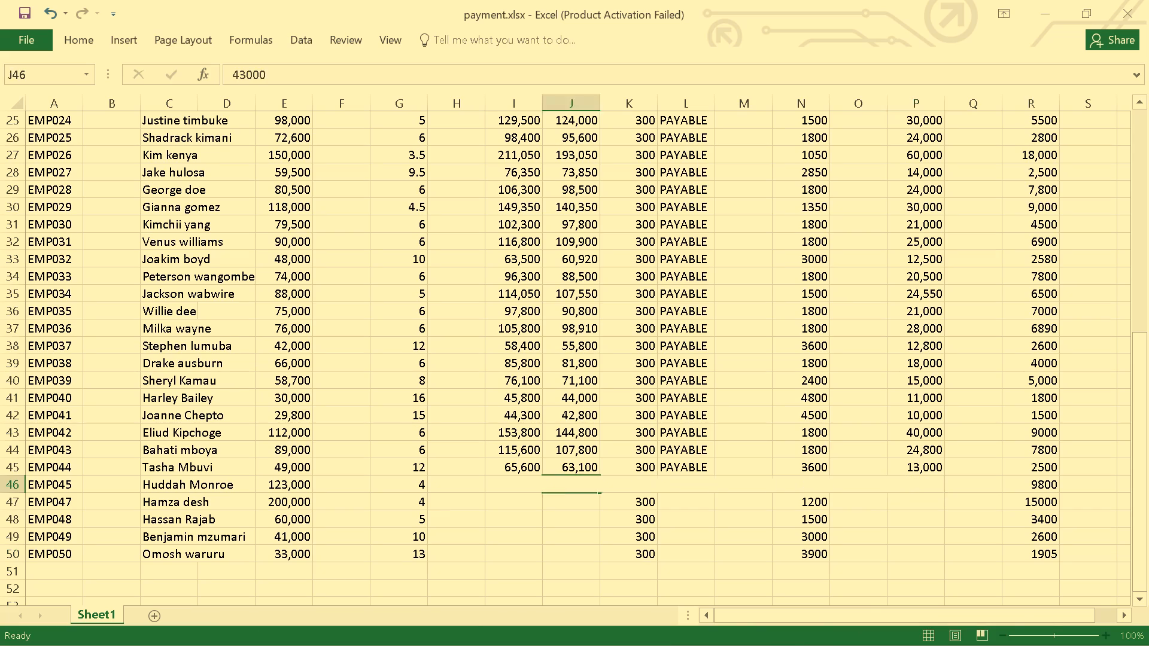
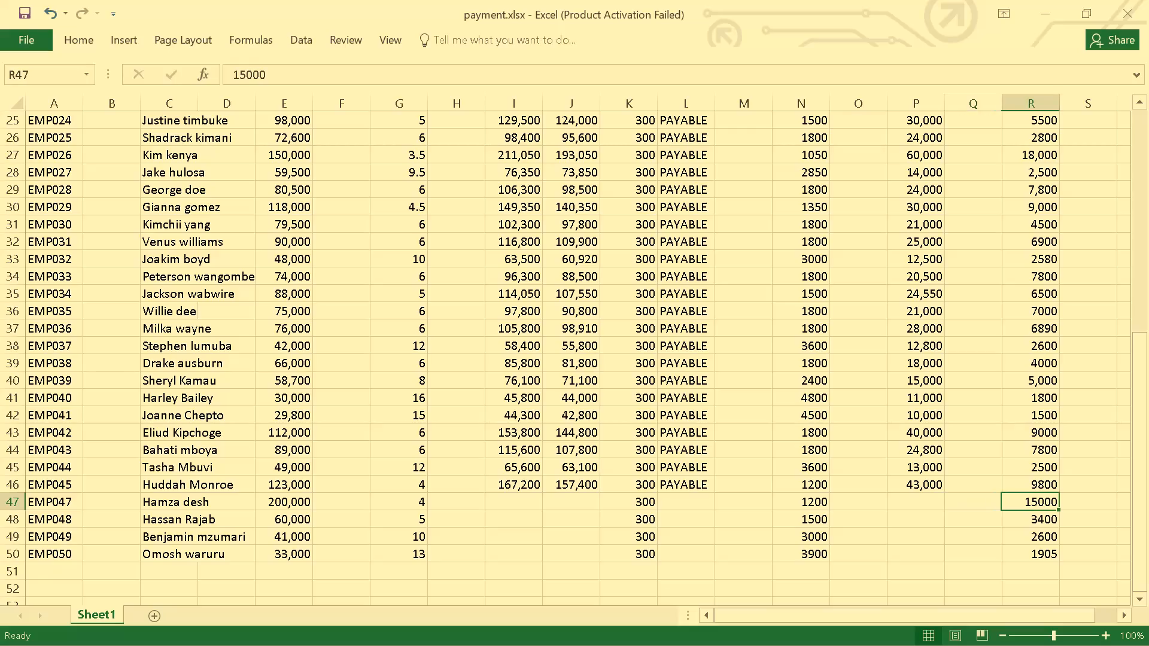
# Enter an allowance of 78000 for EMP047 in cell P47.
pyautogui.press('Left')
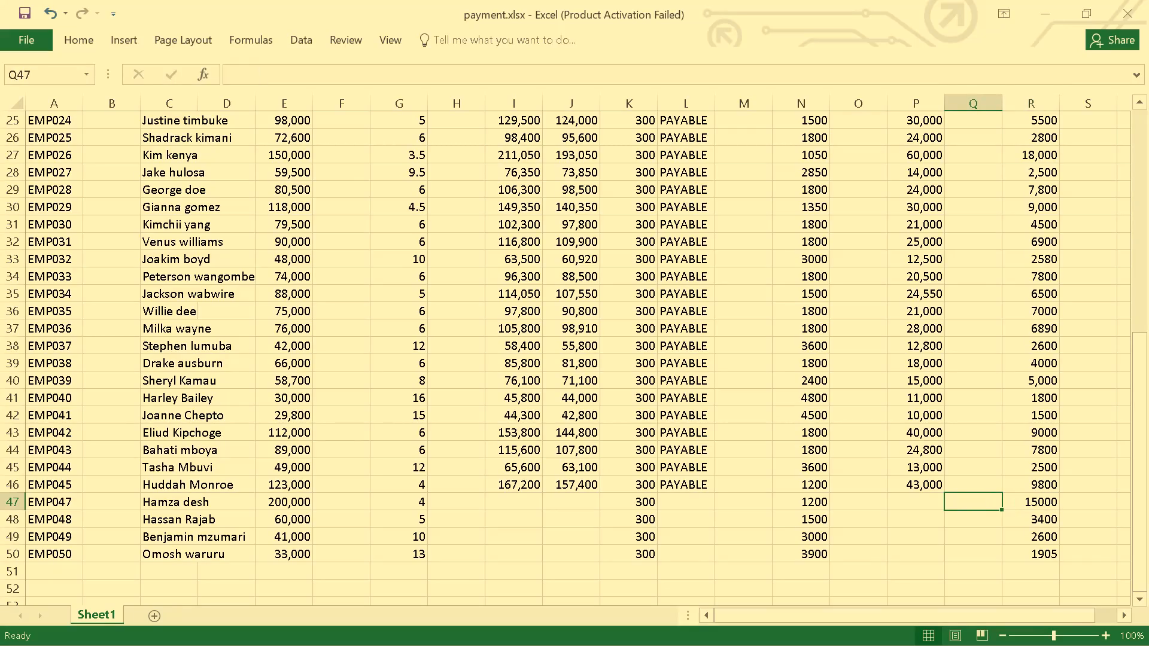
pyautogui.press('Left')
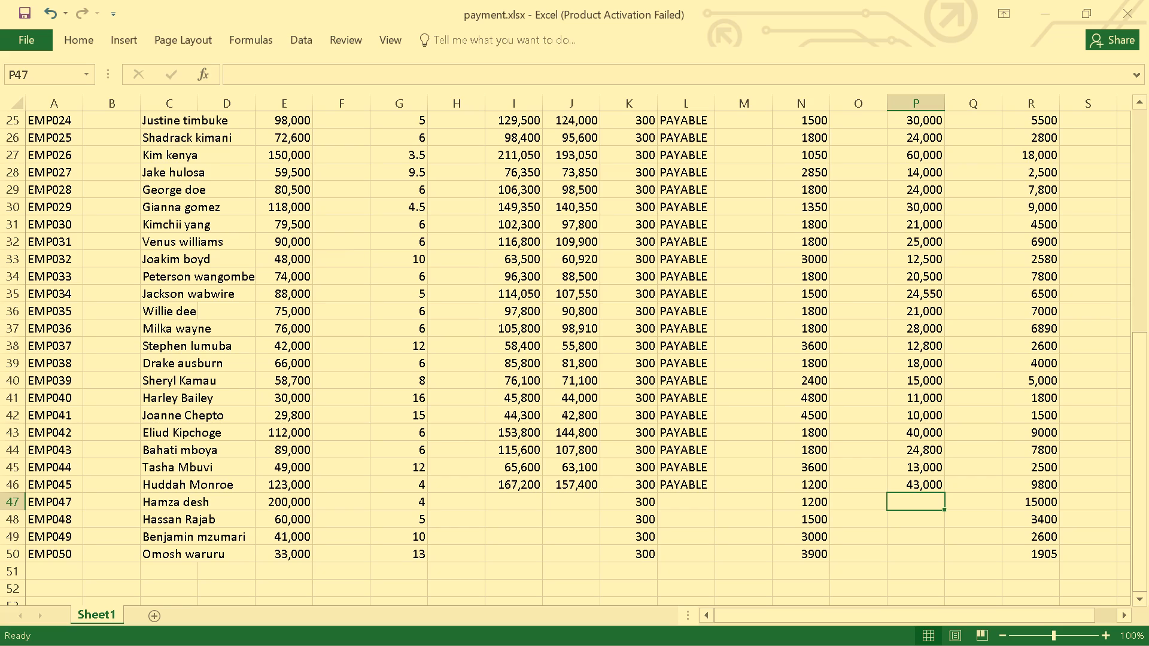
pyautogui.press('7')
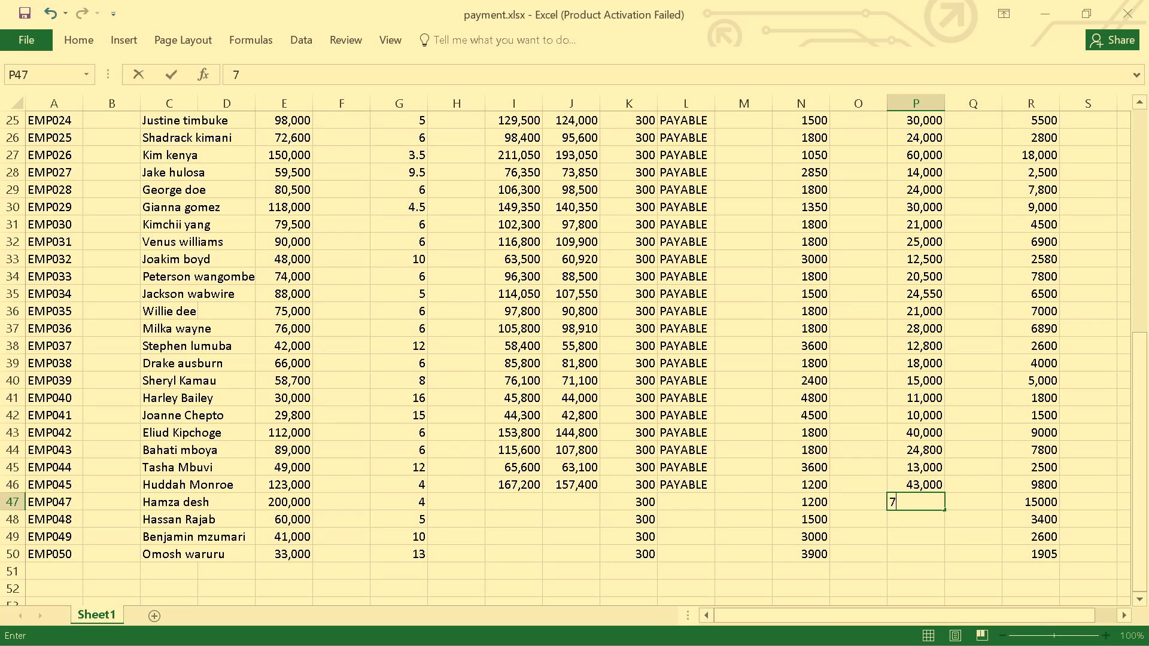
pyautogui.press('8')
pyautogui.write('000')
pyautogui.press('Return')
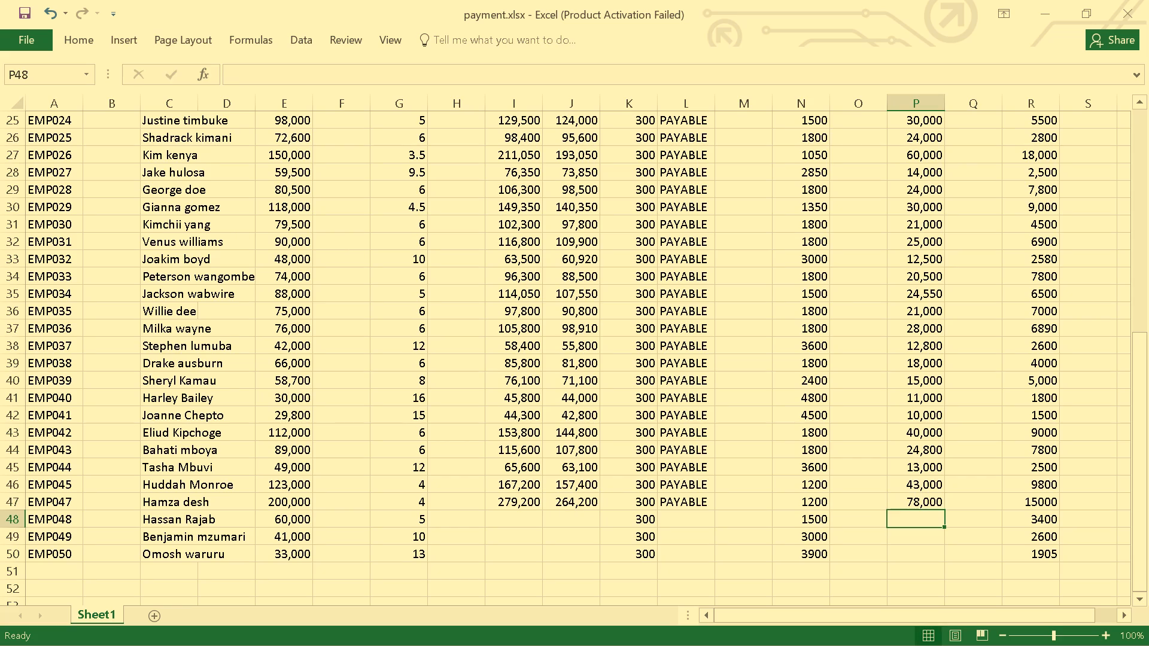
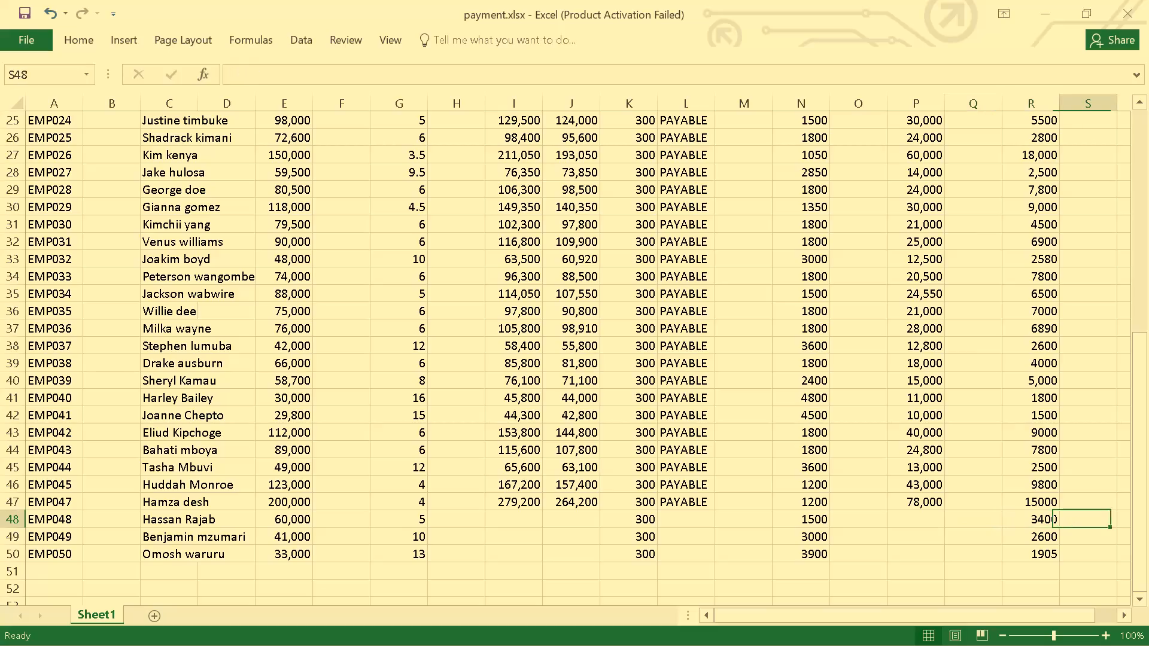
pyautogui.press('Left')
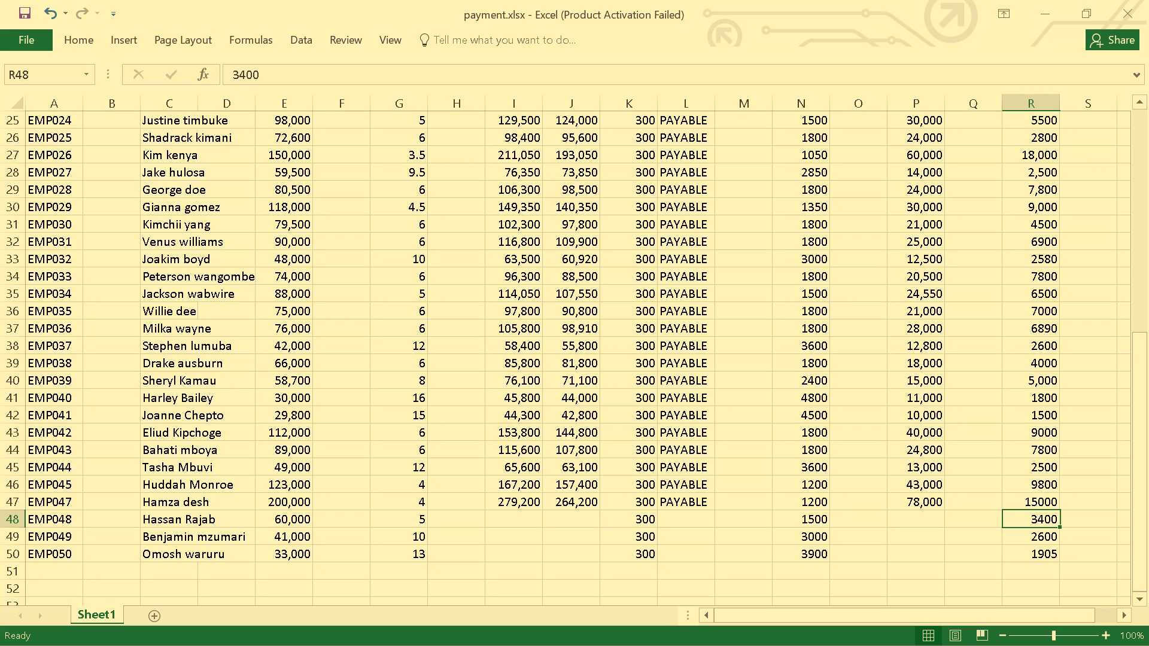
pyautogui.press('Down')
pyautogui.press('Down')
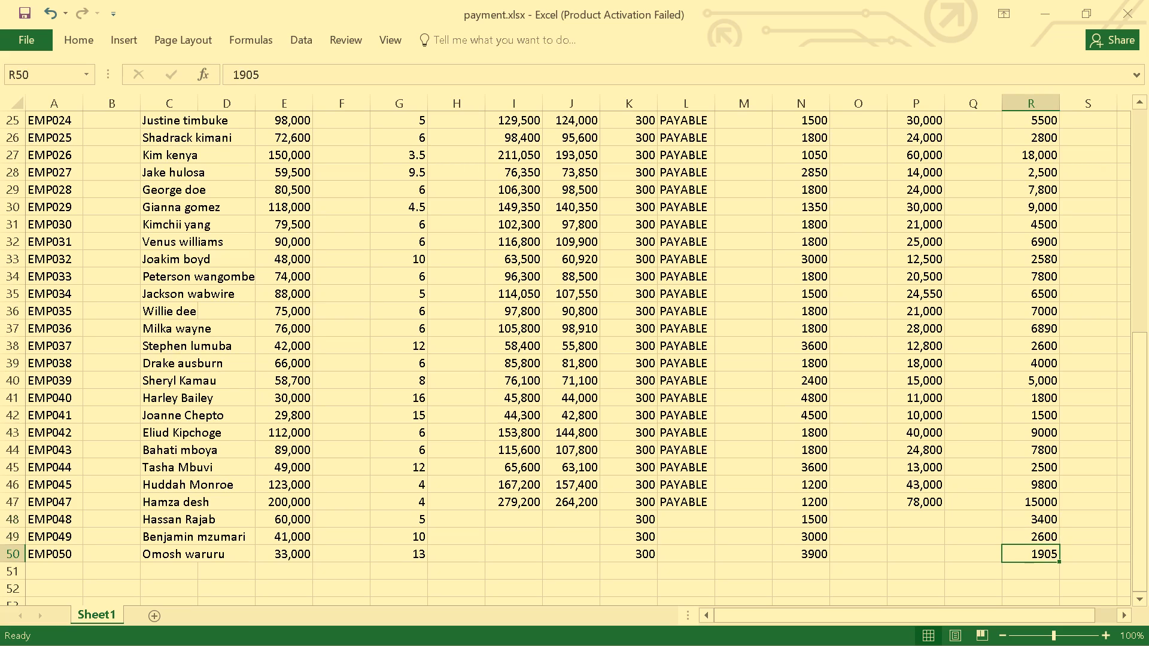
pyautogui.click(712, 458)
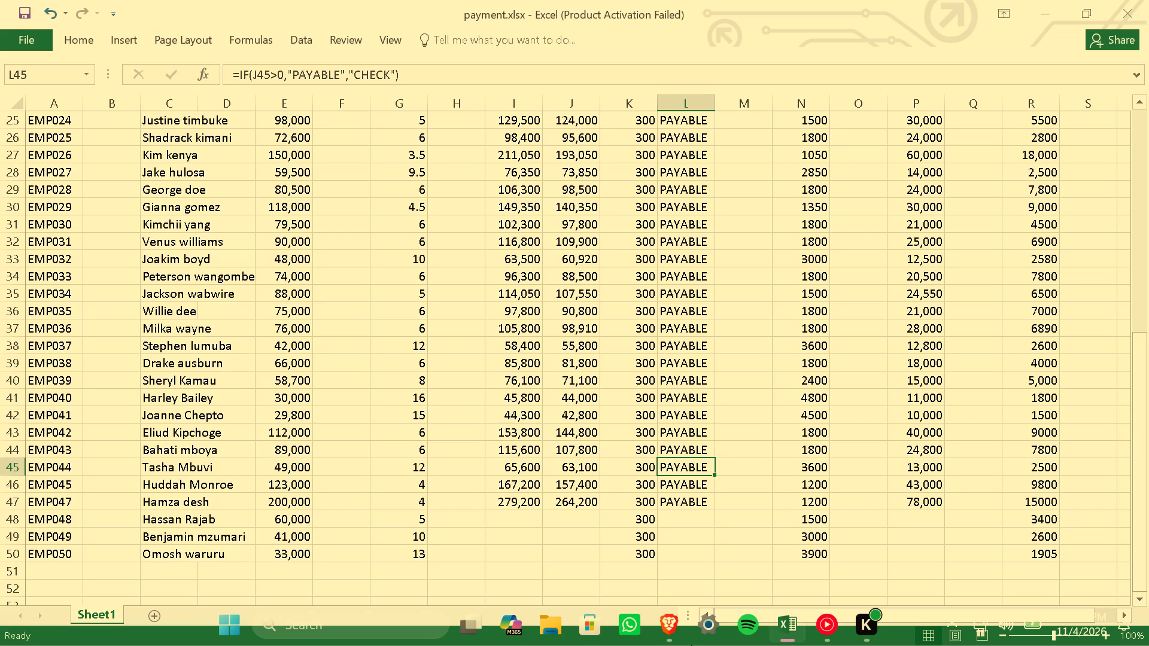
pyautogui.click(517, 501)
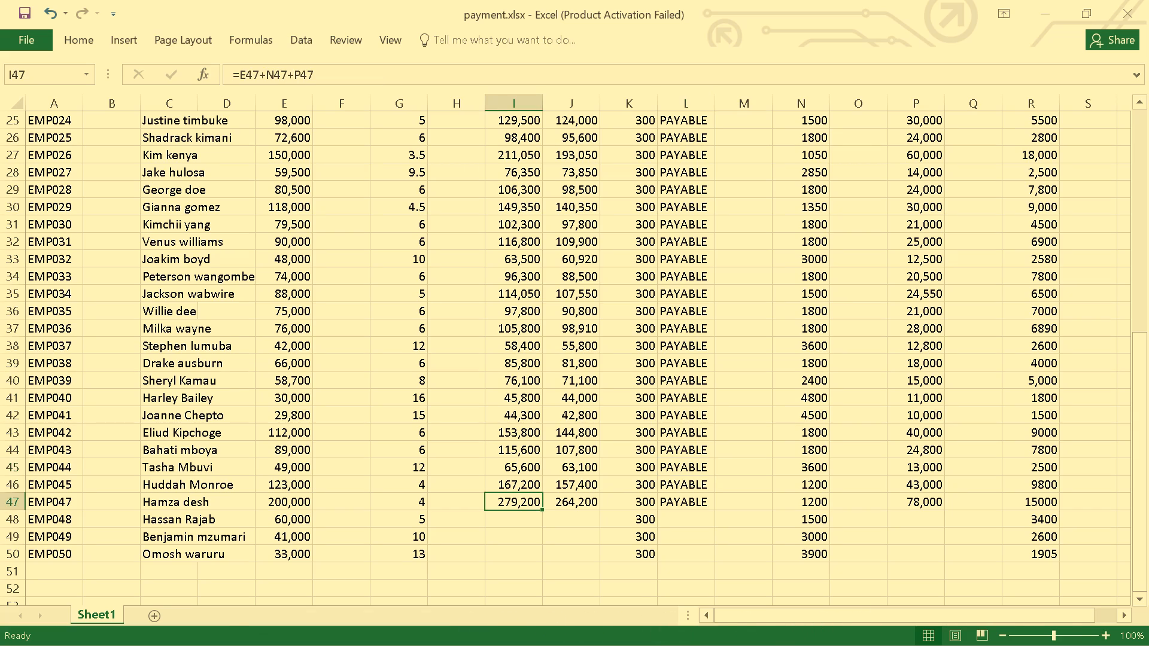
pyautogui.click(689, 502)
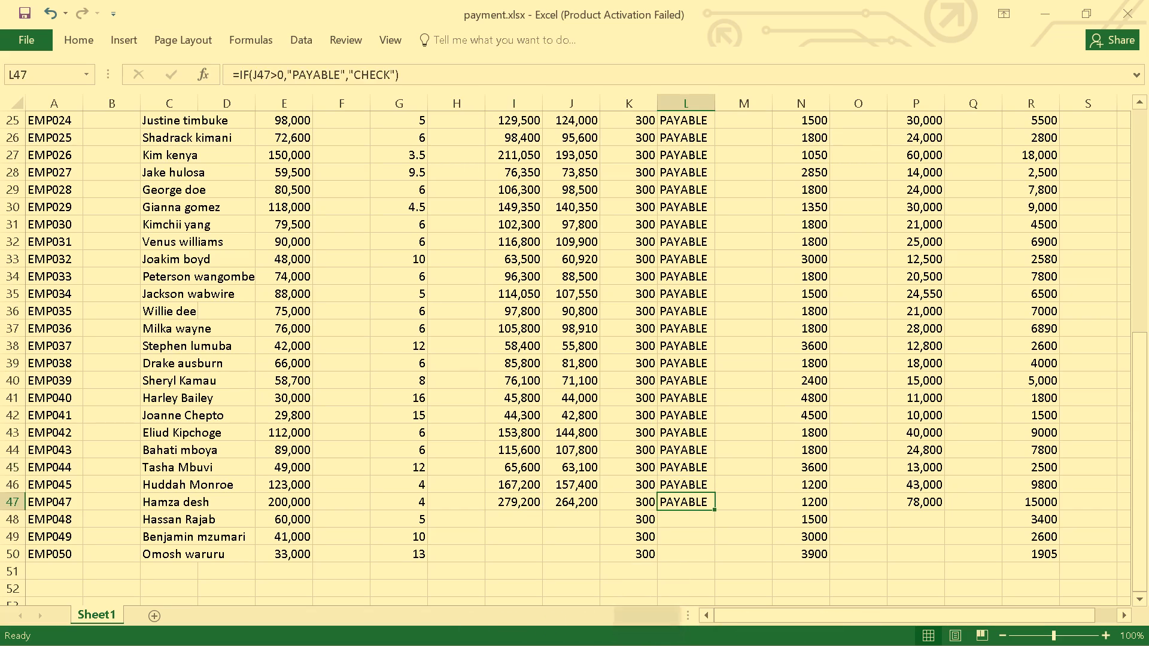
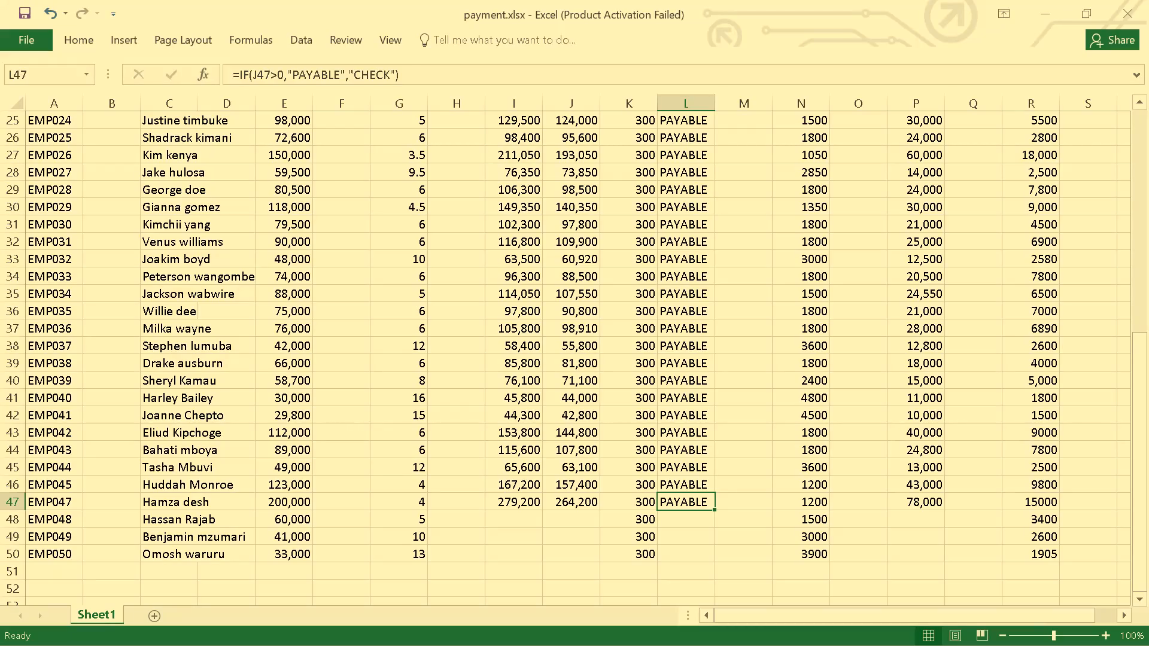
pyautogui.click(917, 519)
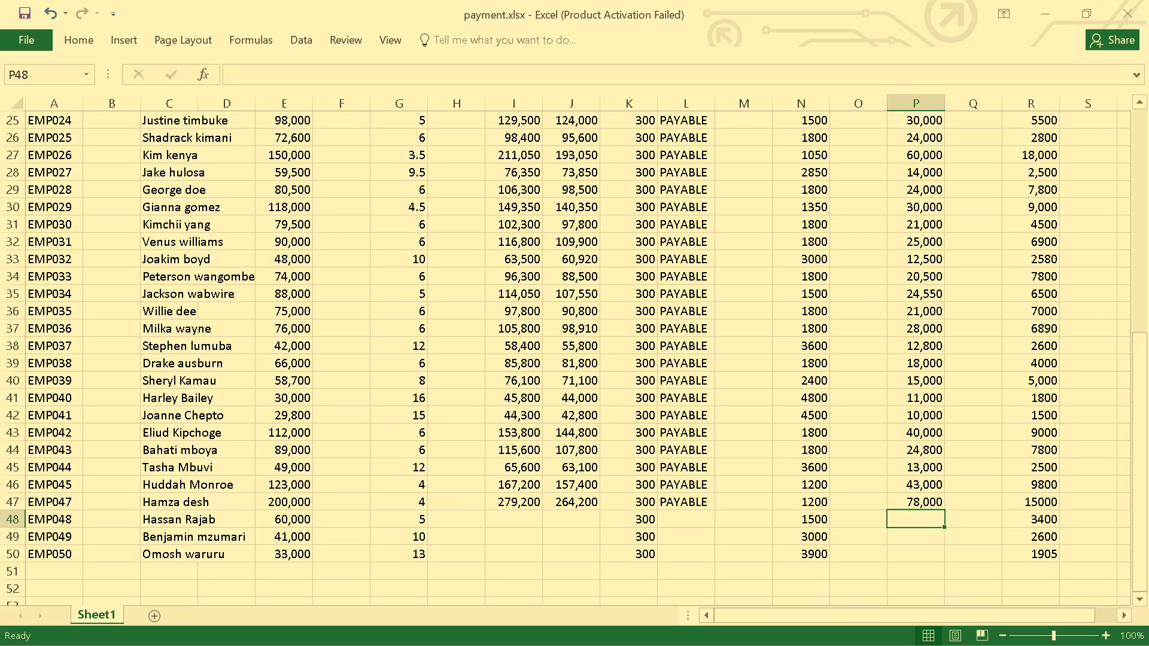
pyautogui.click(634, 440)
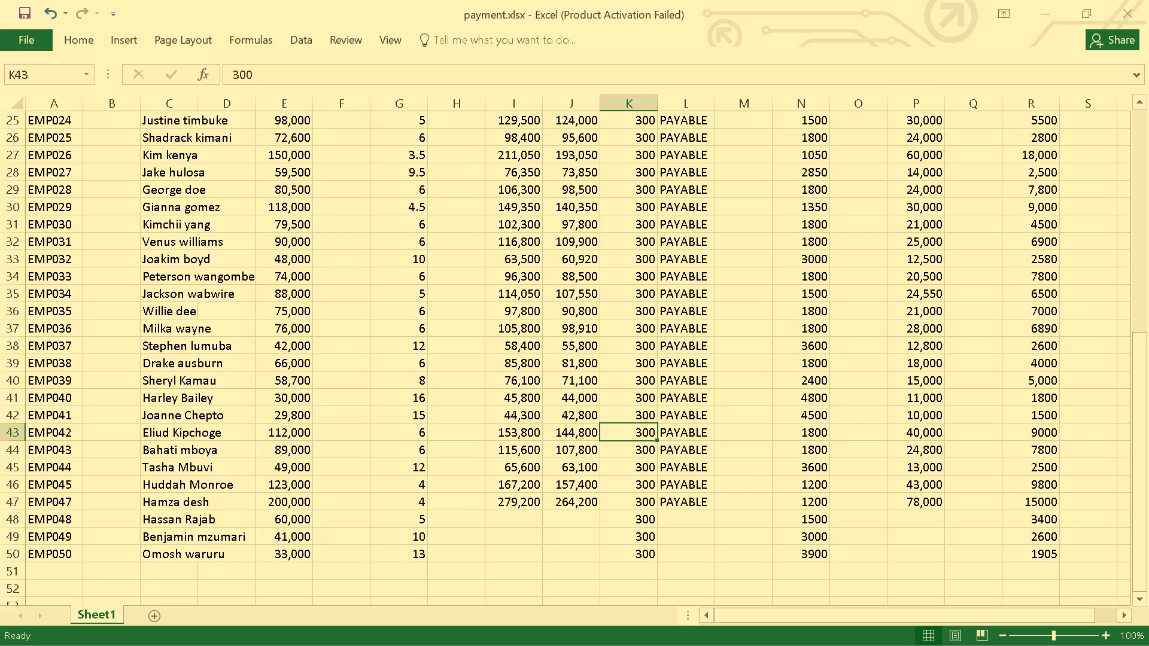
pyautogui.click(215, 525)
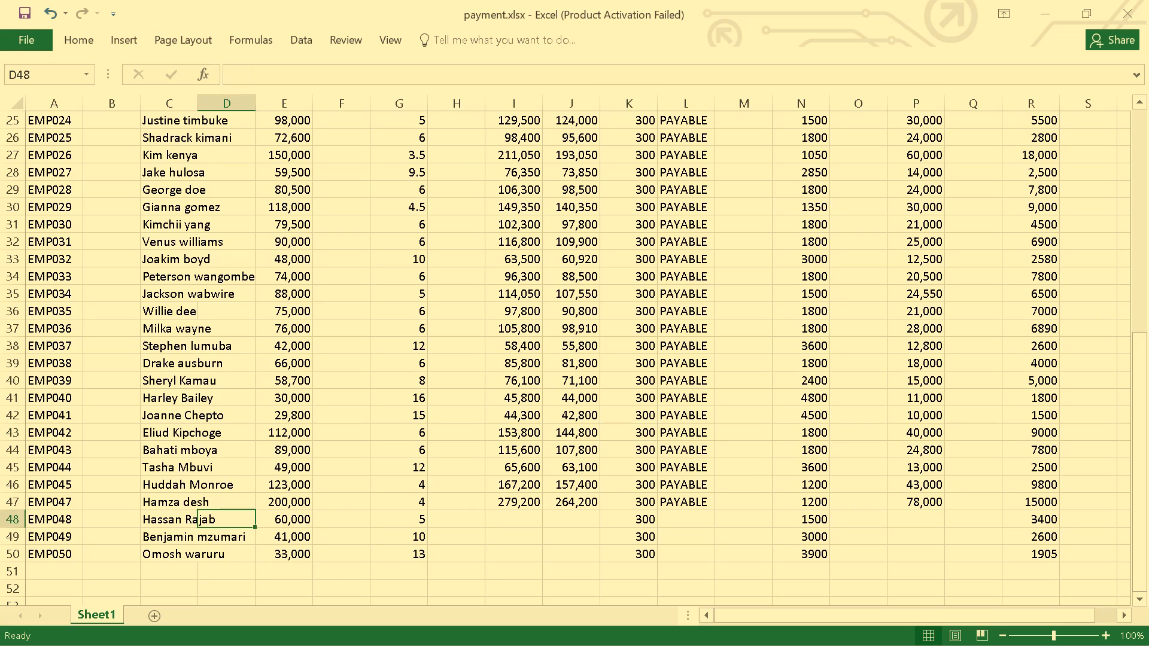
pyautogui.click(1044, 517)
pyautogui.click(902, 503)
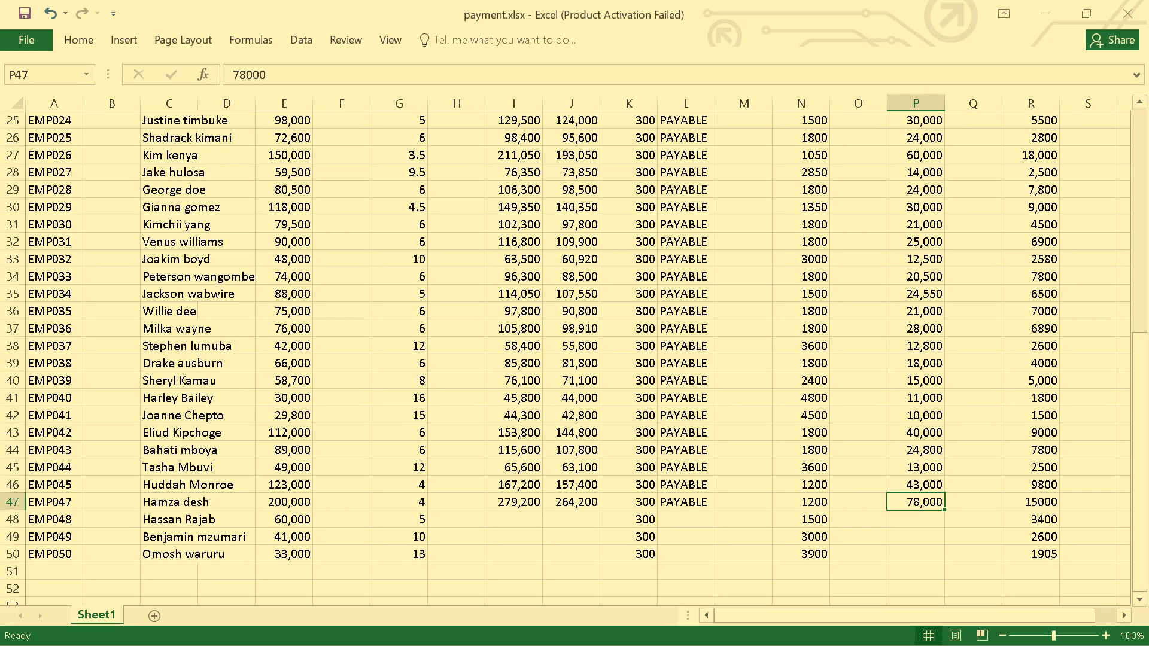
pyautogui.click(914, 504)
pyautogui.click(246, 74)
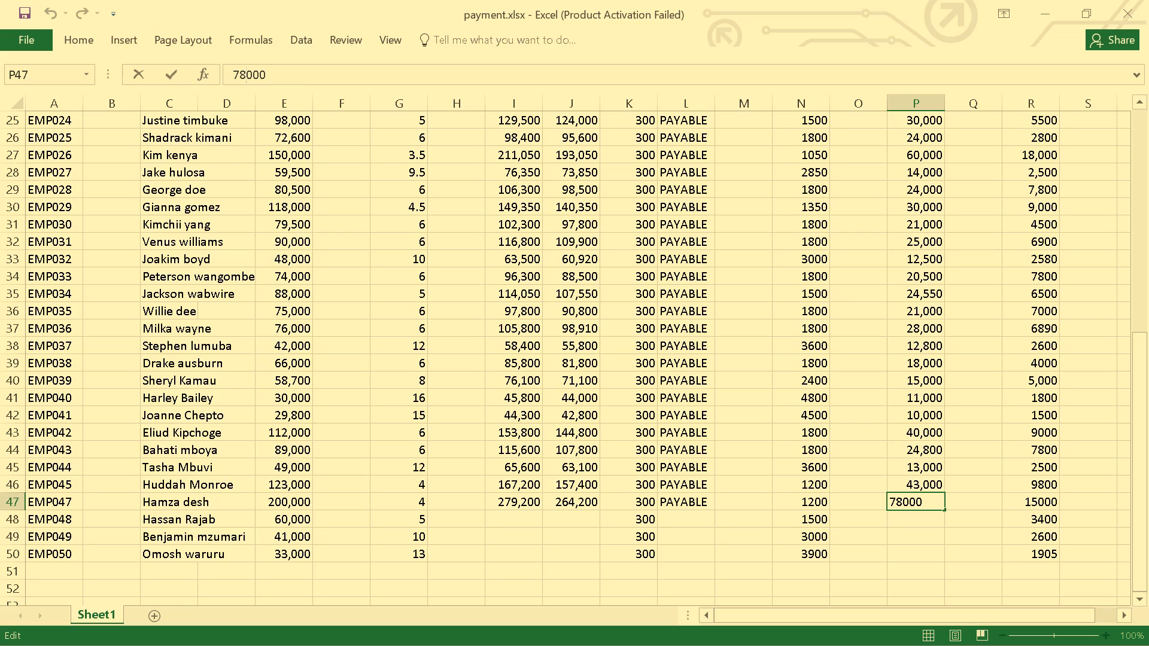
pyautogui.click(916, 160)
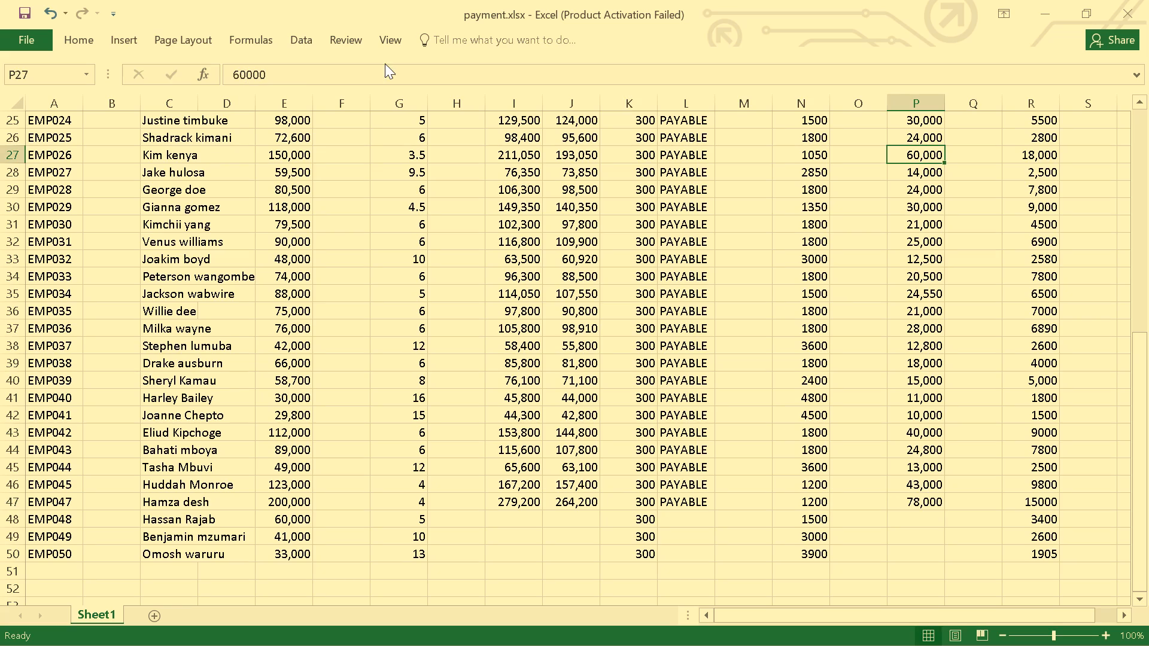
pyautogui.click(242, 73)
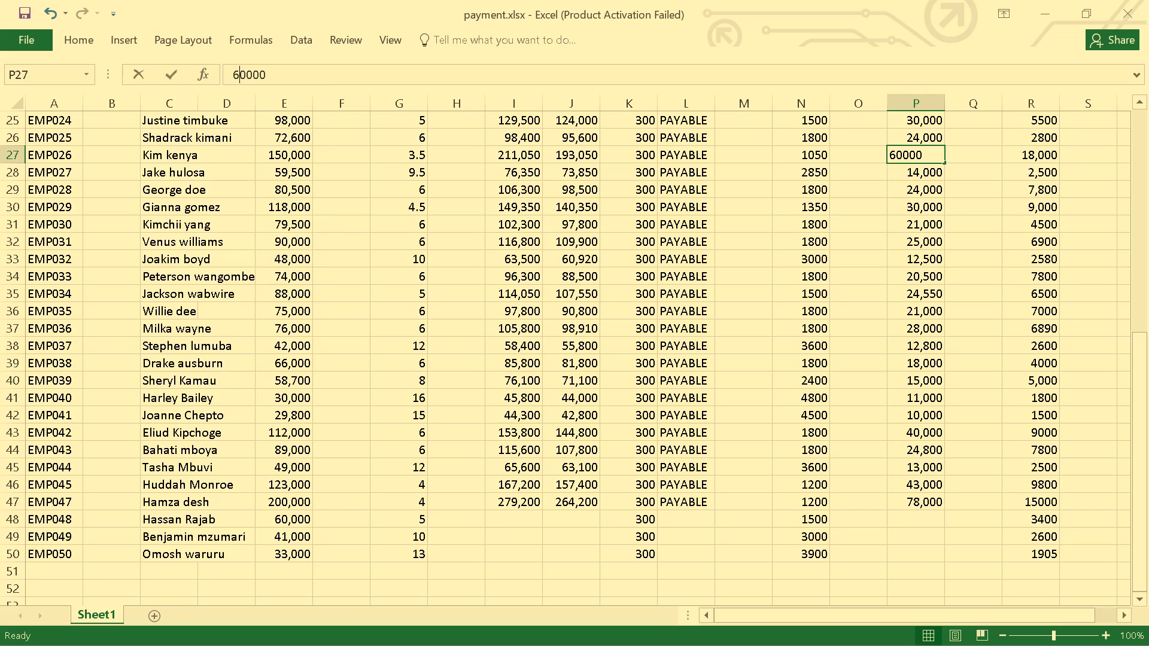
pyautogui.press('BackSpace')
pyautogui.press('5')
pyautogui.press('Return')
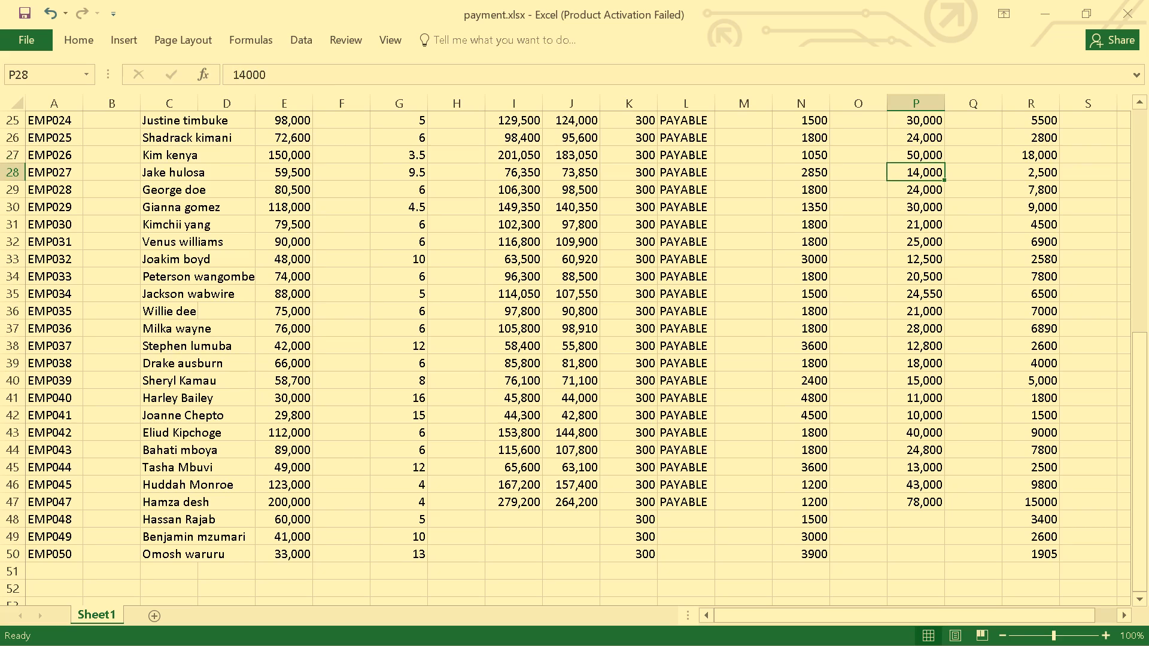
pyautogui.click(920, 502)
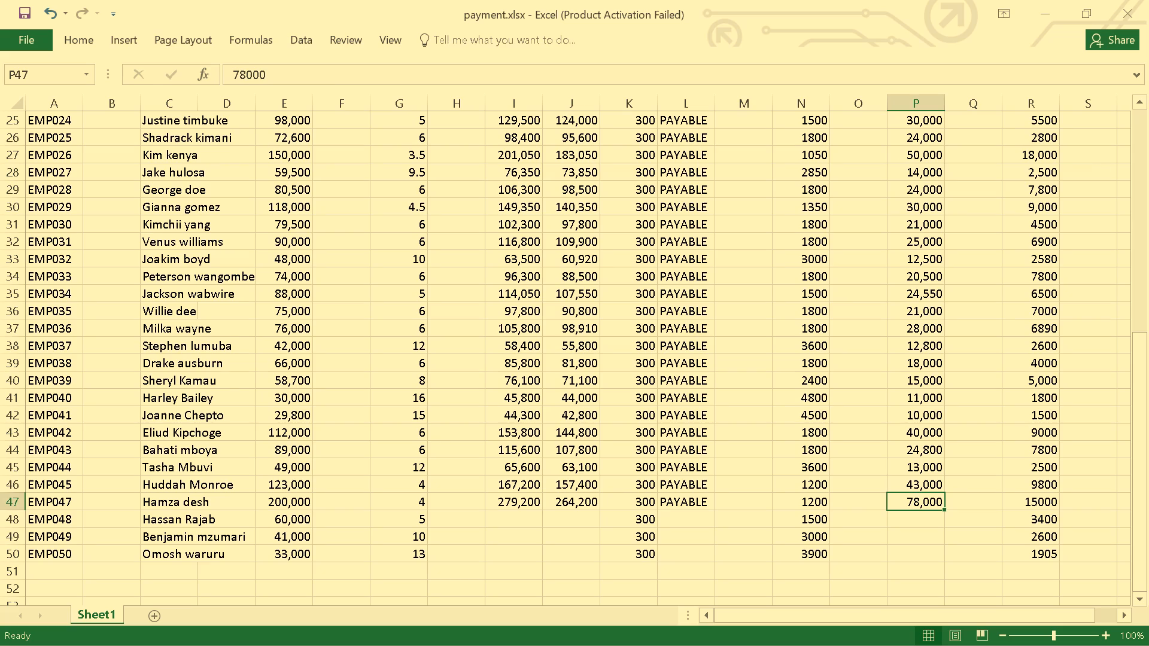
pyautogui.click(238, 73)
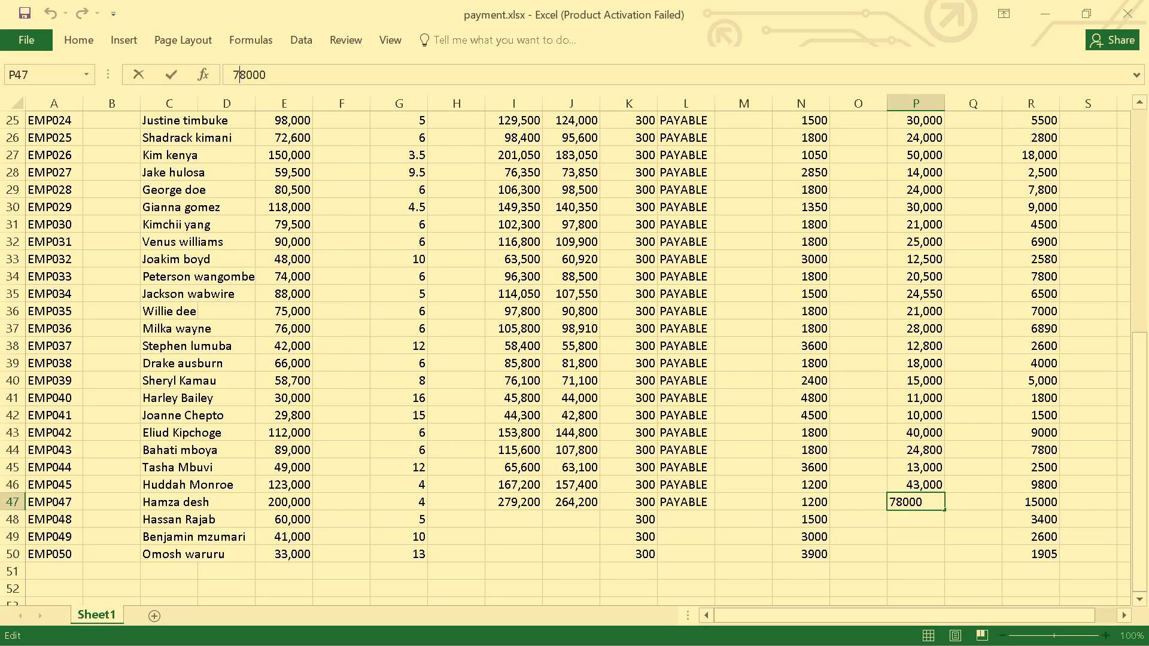
pyautogui.press('BackSpace')
pyautogui.press('6')
pyautogui.press('Return')
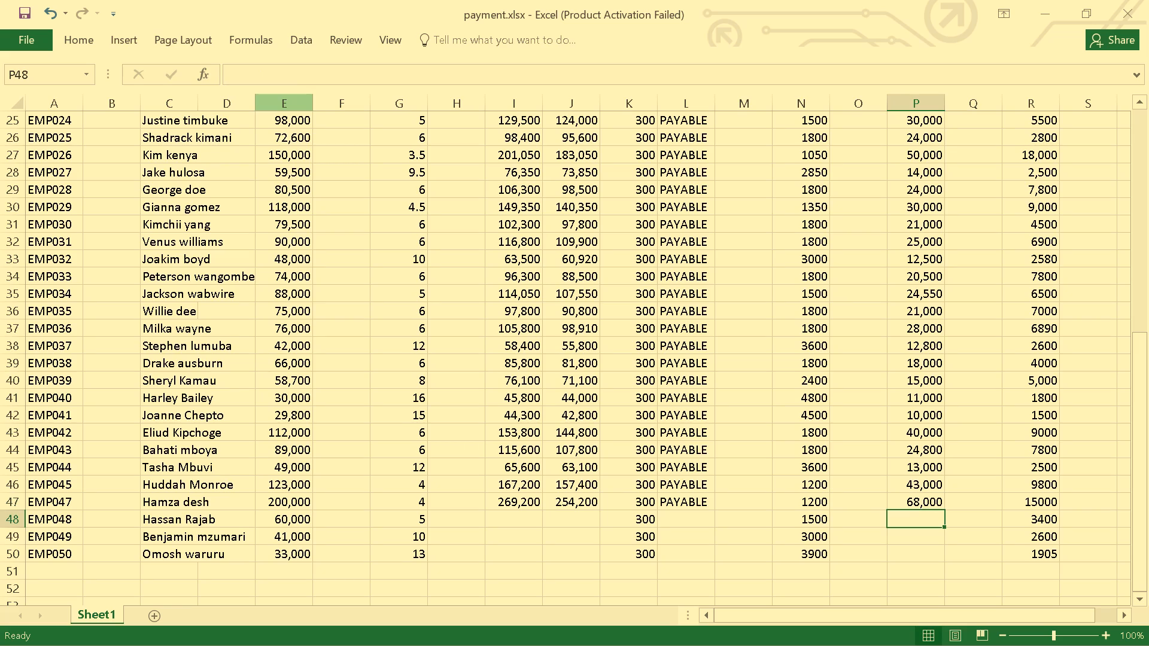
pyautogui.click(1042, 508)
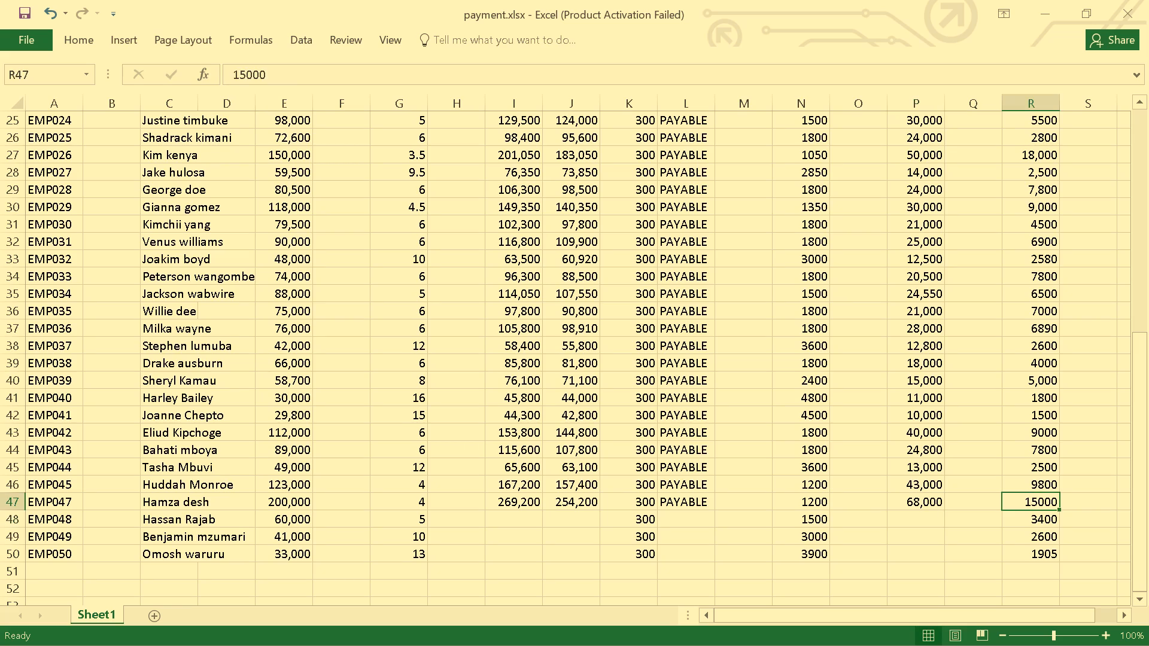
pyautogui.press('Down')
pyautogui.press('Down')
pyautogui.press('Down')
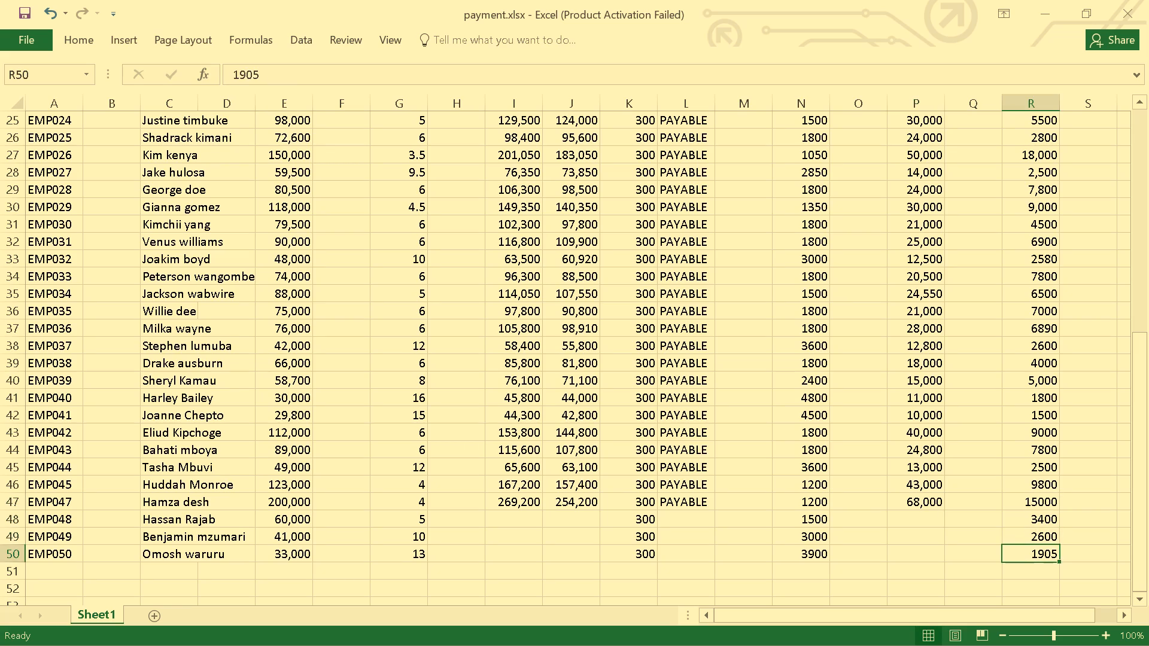
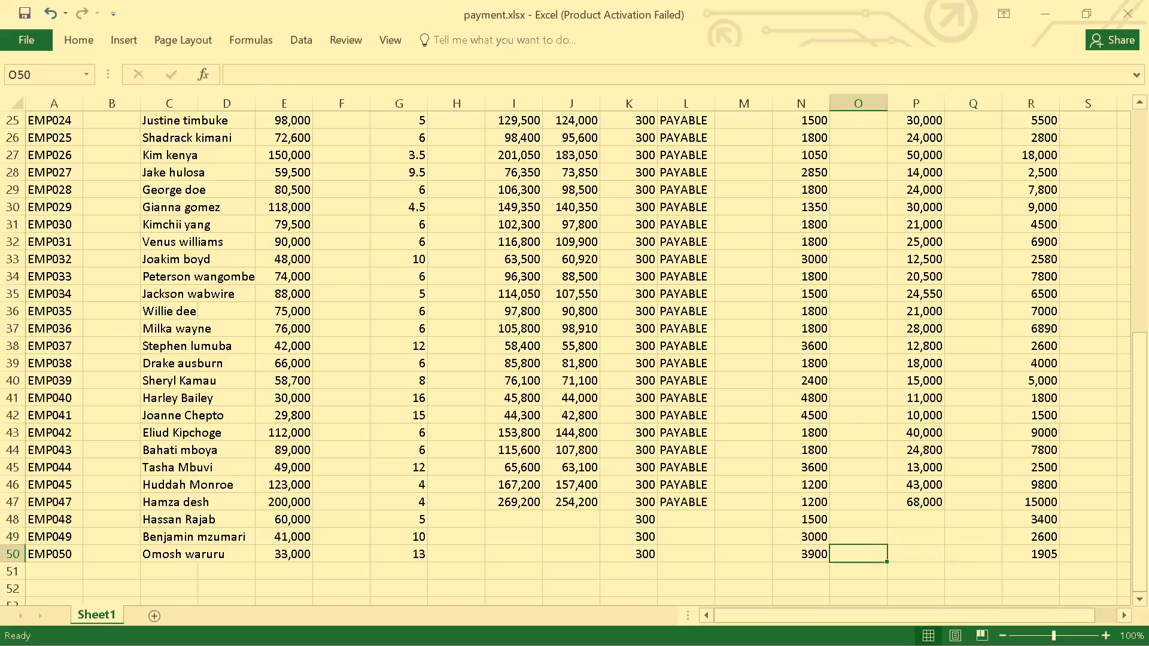
# Go to the empty column I pay cell for EMP048, cell I48.
pyautogui.press('Left')
pyautogui.press('Left')
pyautogui.press('Left')
pyautogui.press('Left')
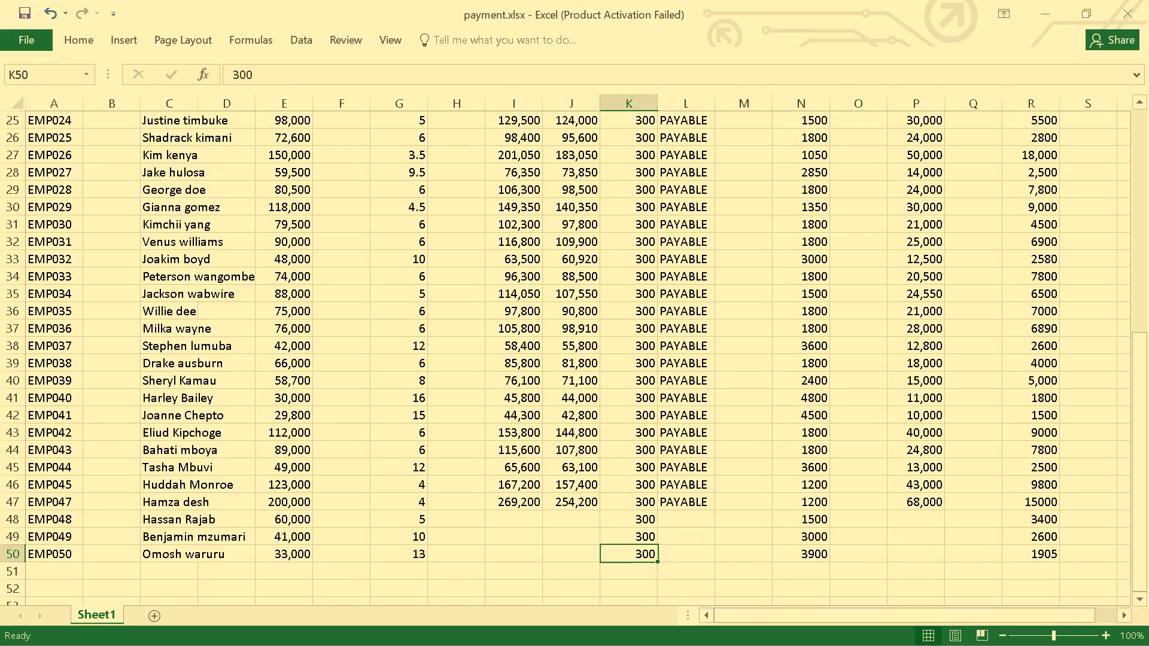
pyautogui.press('Left')
pyautogui.press('Left')
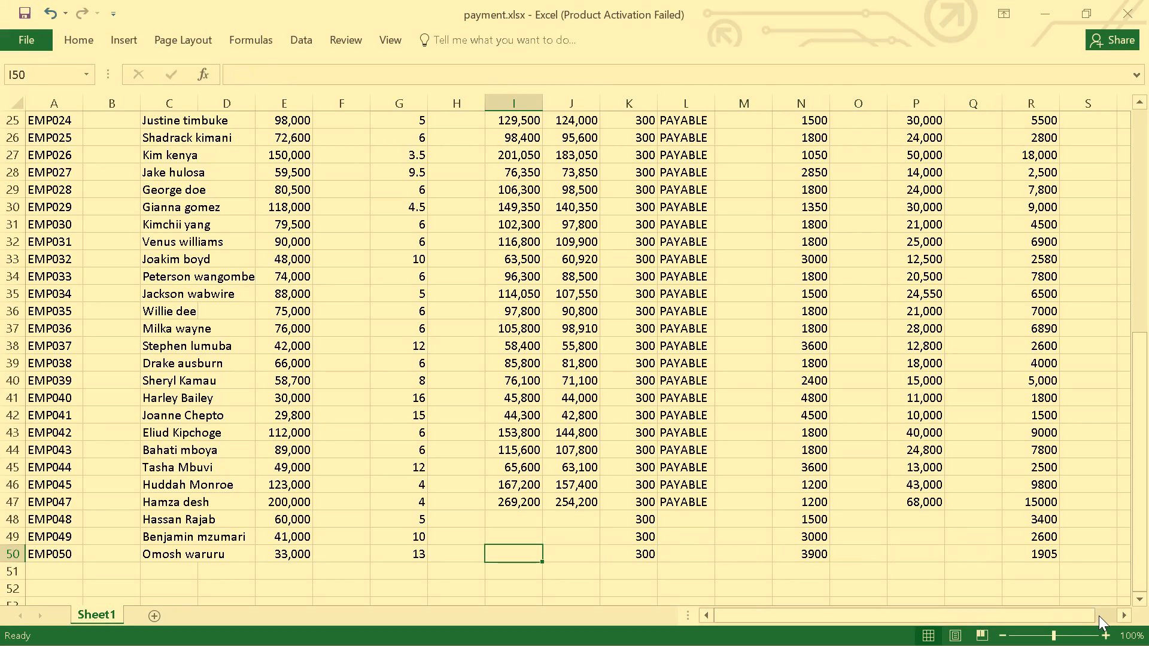
pyautogui.click(507, 517)
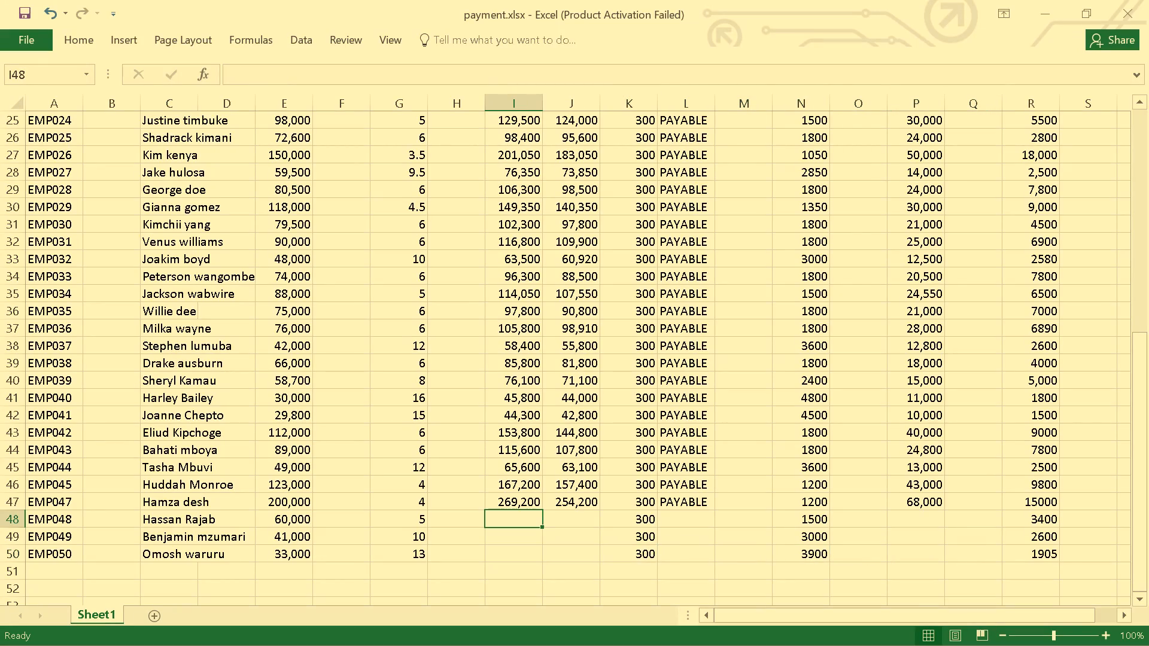
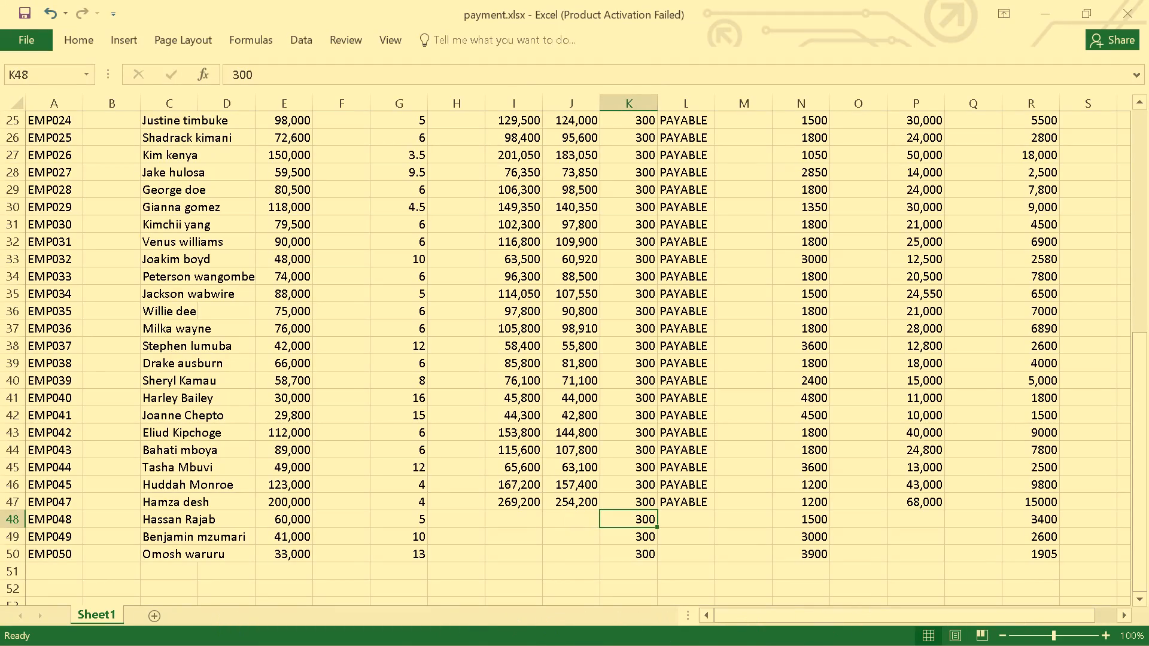
pyautogui.click(905, 516)
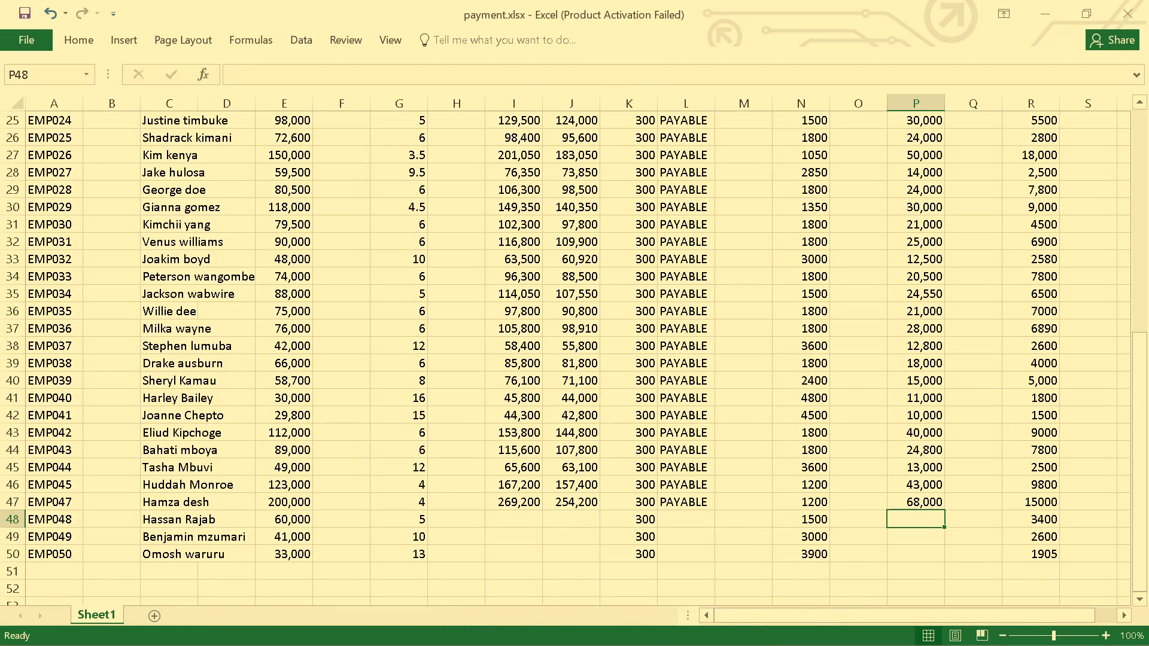
pyautogui.click(812, 522)
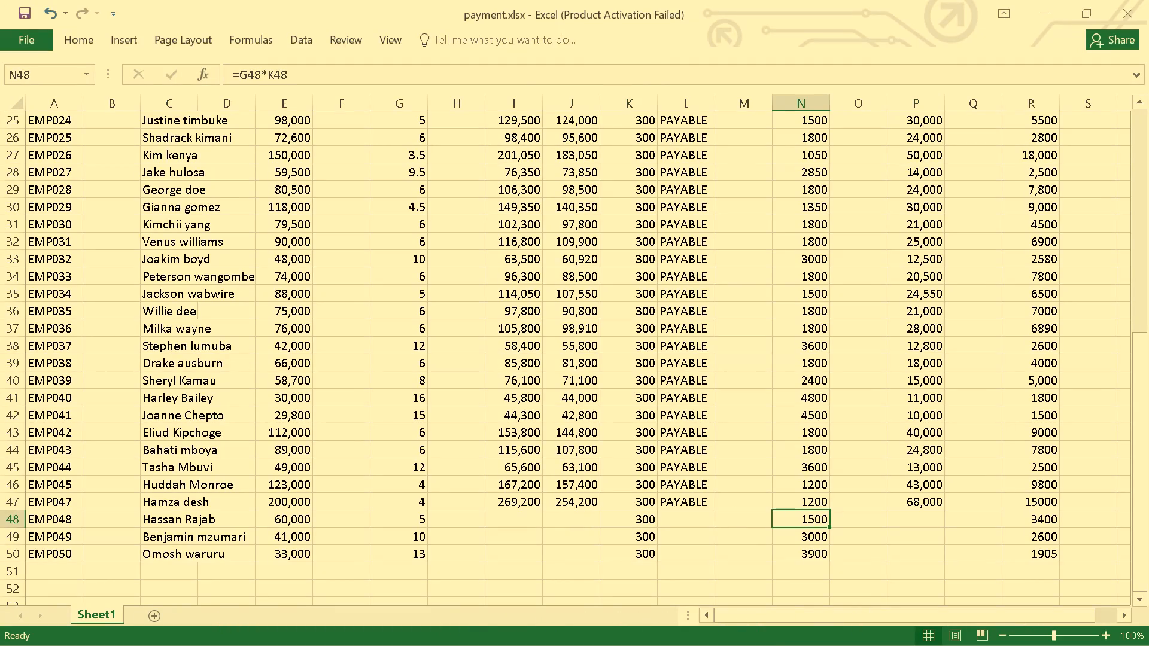
pyautogui.click(583, 502)
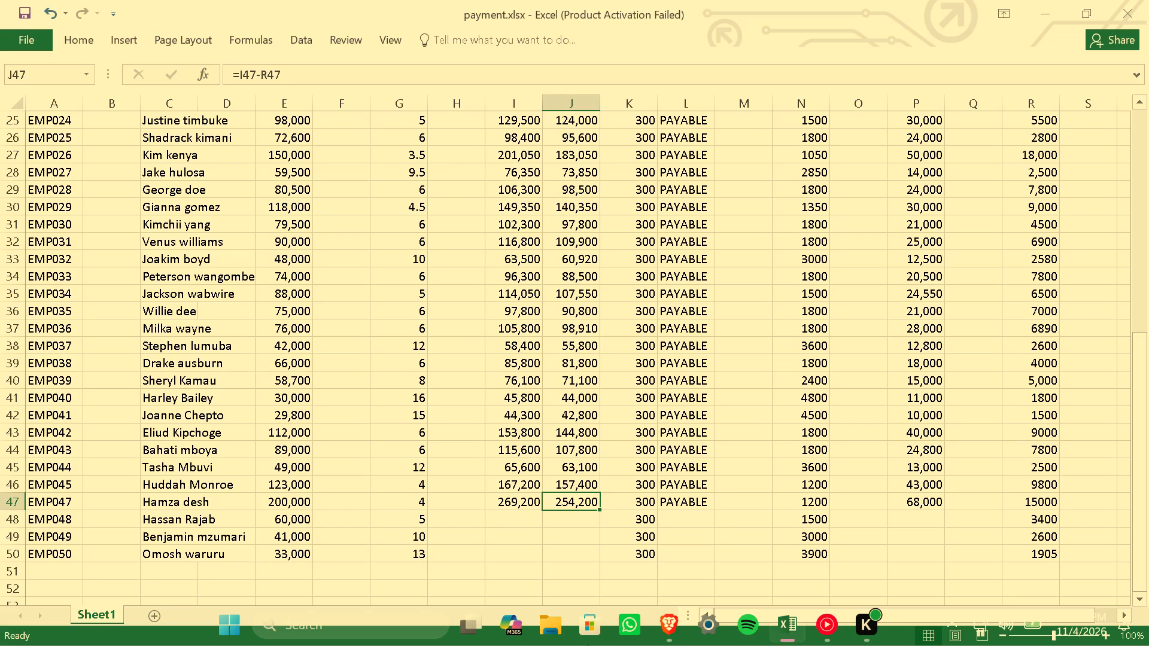
pyautogui.click(924, 521)
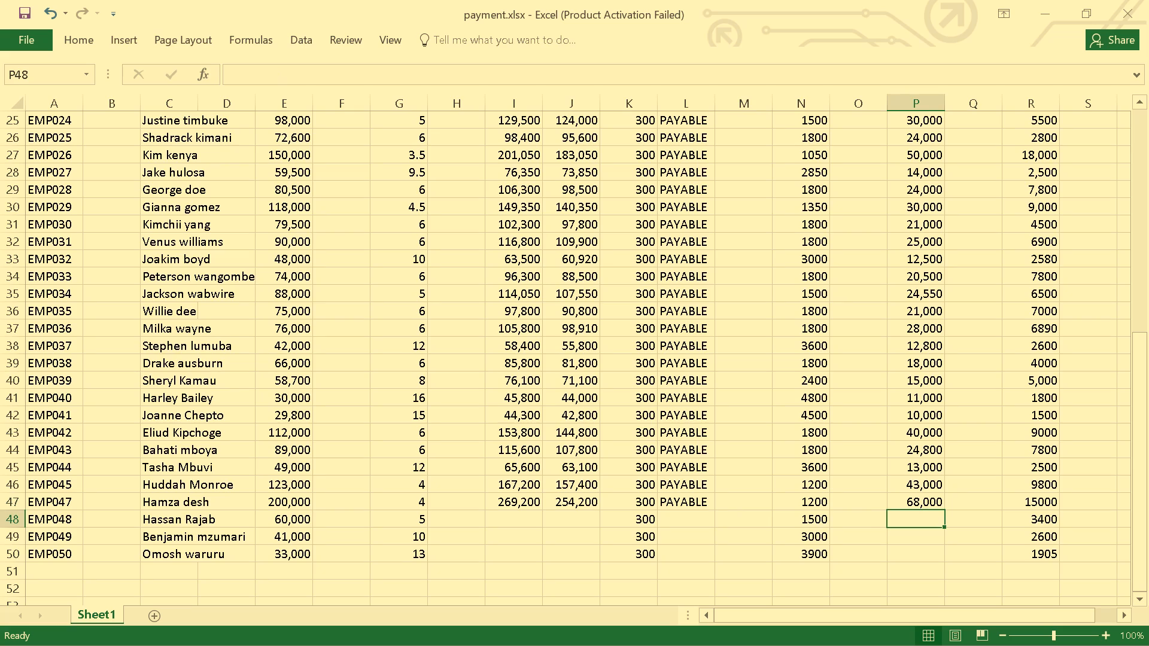
pyautogui.click(1039, 522)
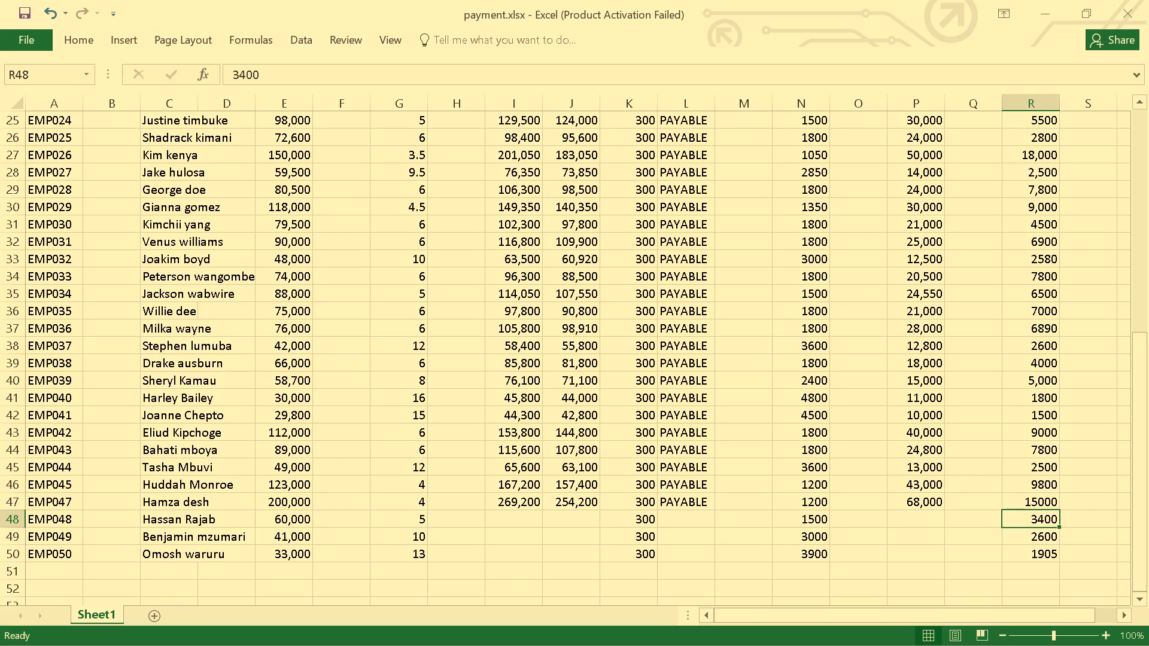
pyautogui.click(586, 468)
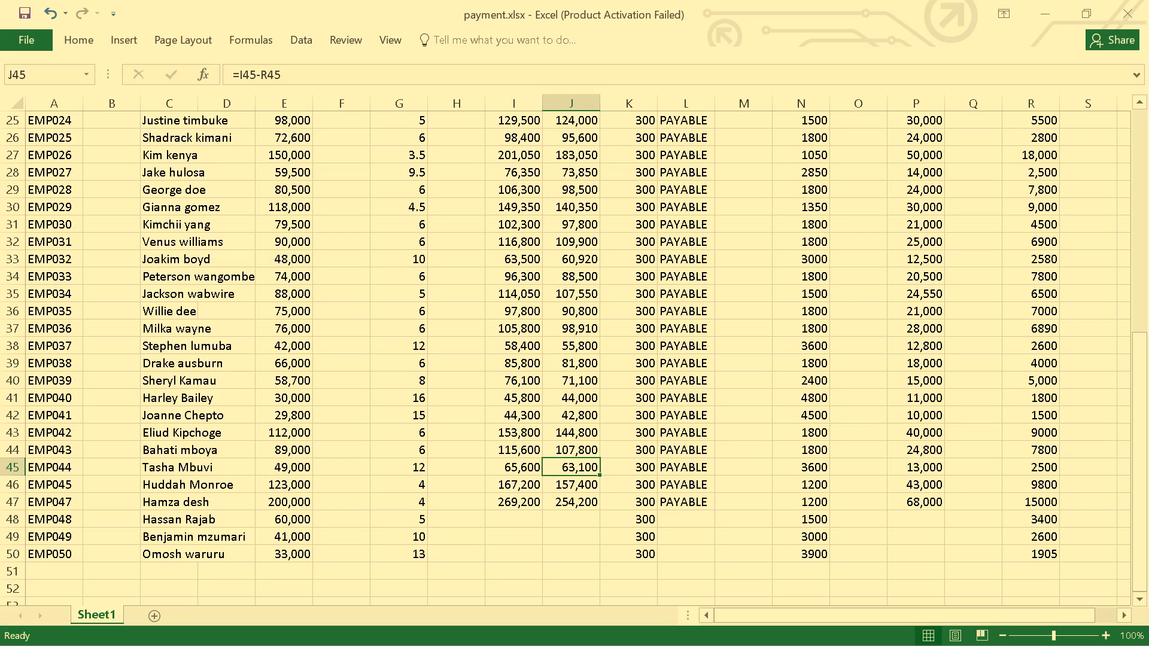
pyautogui.click(1049, 434)
pyautogui.click(1048, 474)
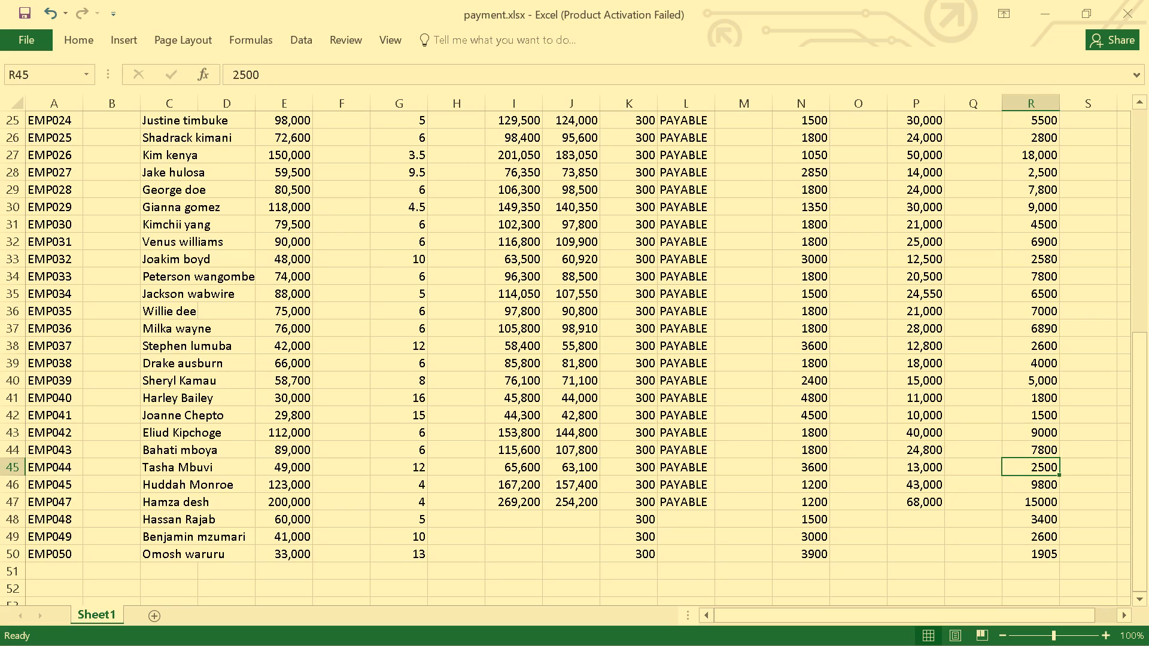
pyautogui.click(908, 519)
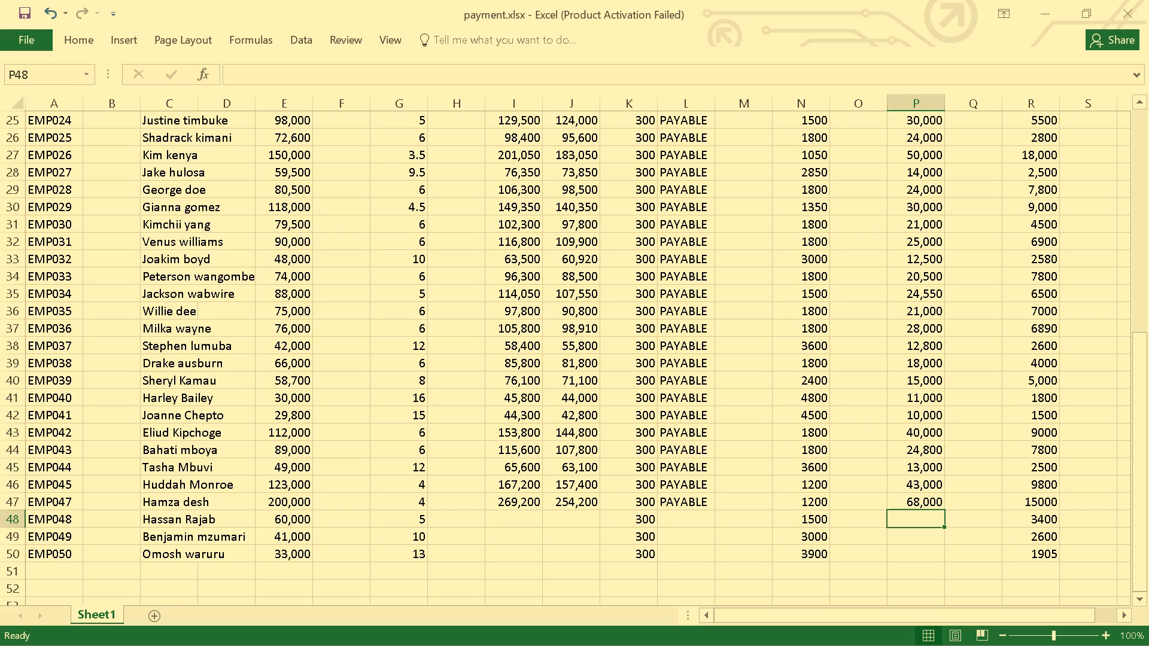
# Change EMP047's column G value in cell G47 to 3.5.
pyautogui.click(421, 504)
pyautogui.press('BackSpace')
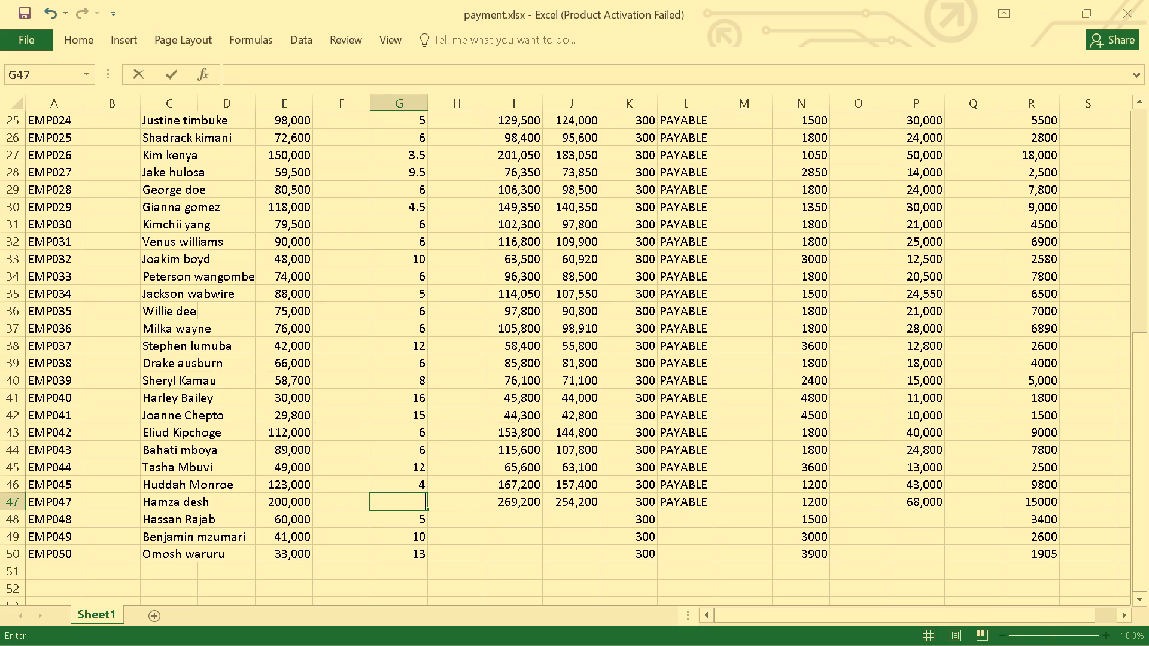
pyautogui.write('3.5')
pyautogui.press('Return')
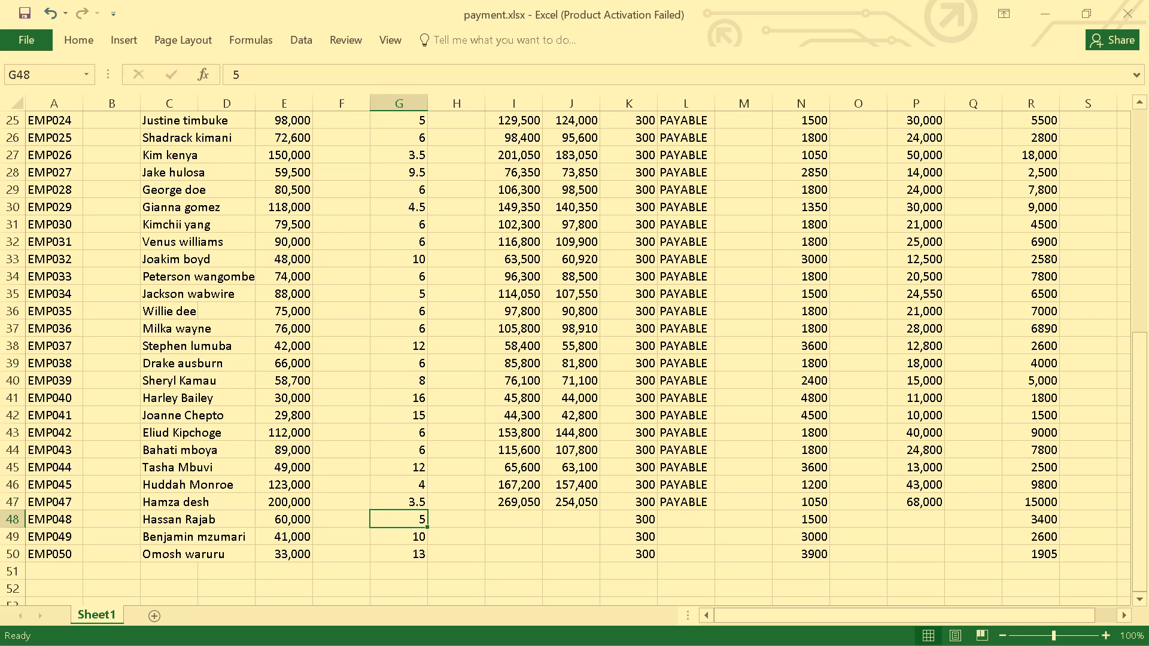
pyautogui.click(296, 504)
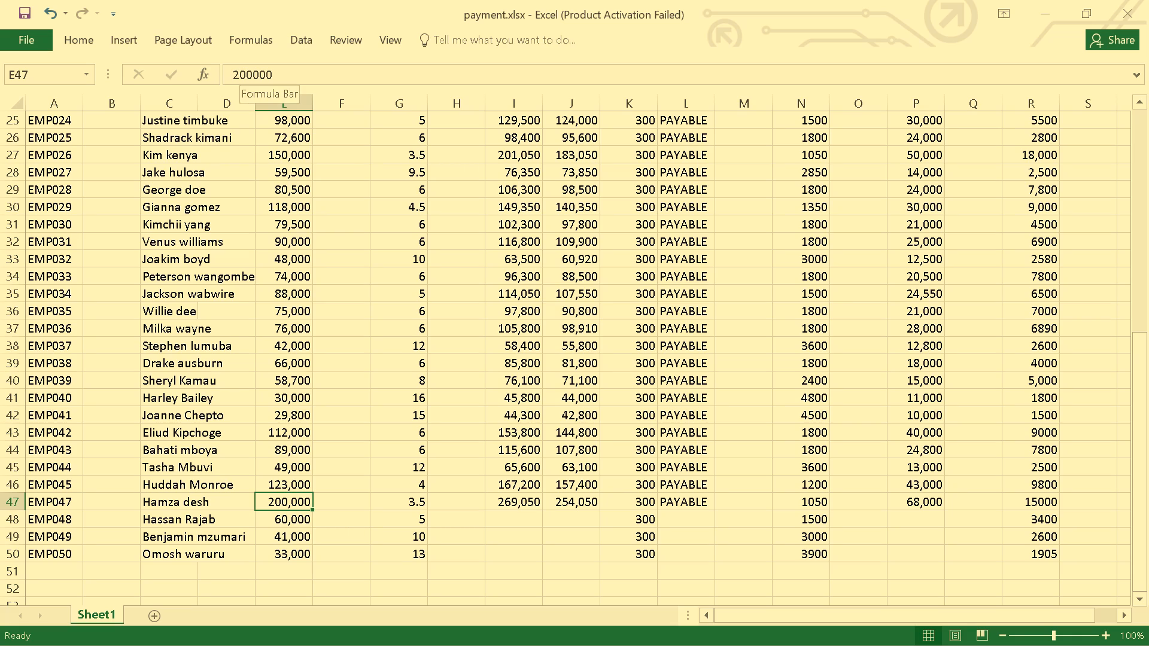
pyautogui.click(244, 74)
pyautogui.press('BackSpace')
pyautogui.press('BackSpace')
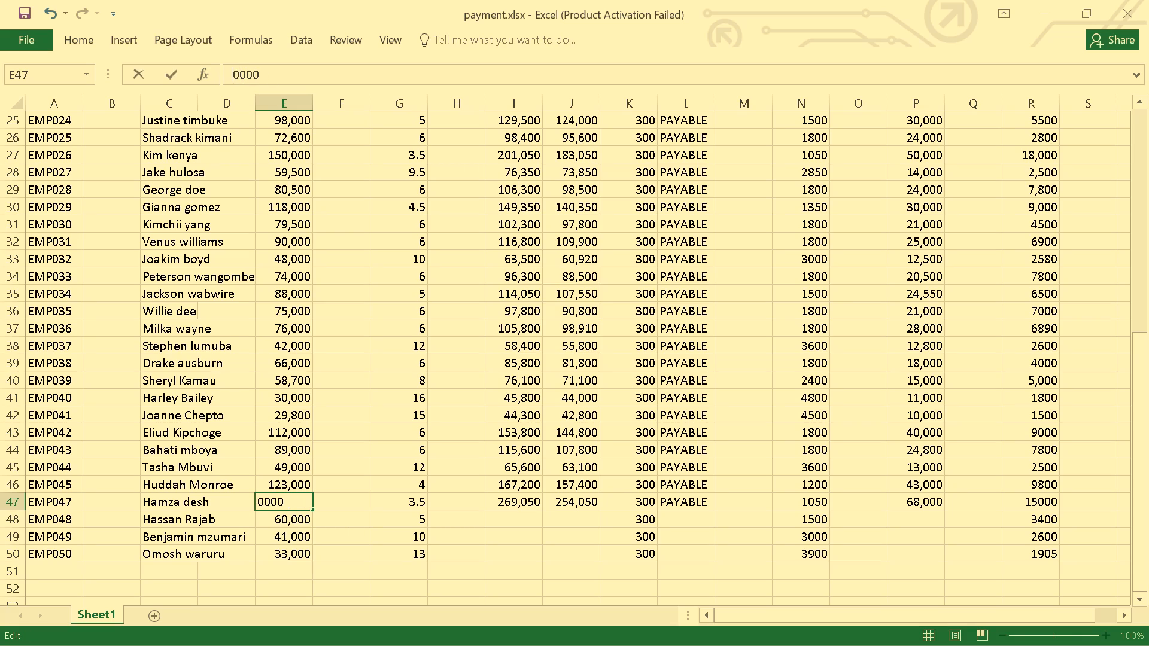
pyautogui.press('1')
pyautogui.press('8')
pyautogui.press('Return')
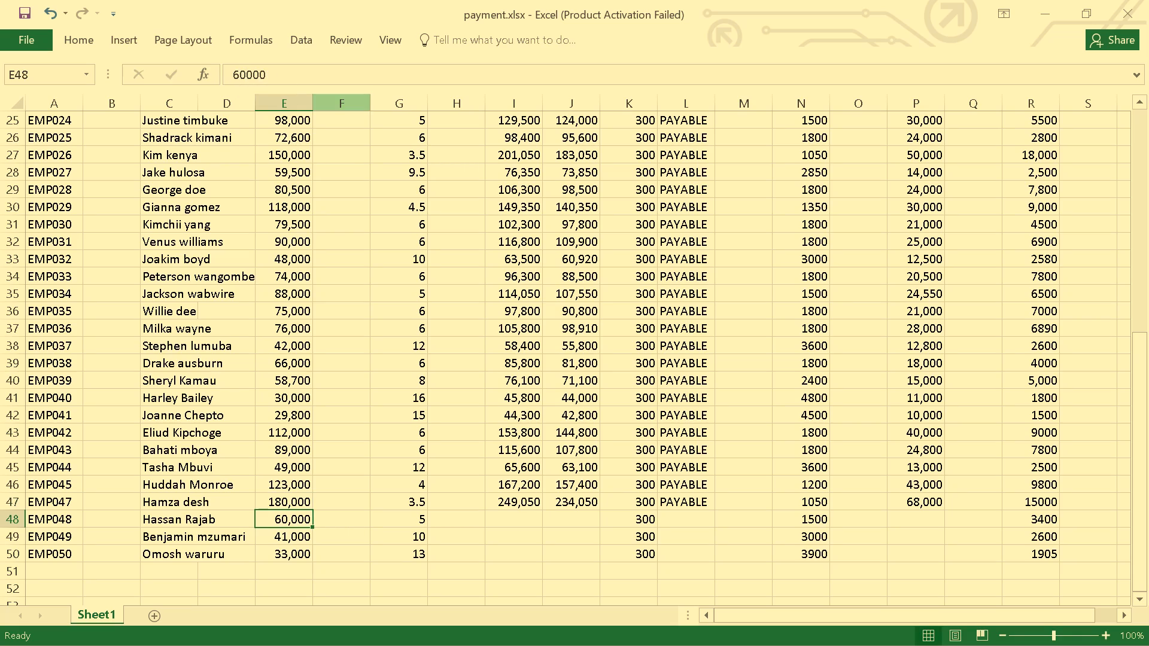
pyautogui.click(927, 523)
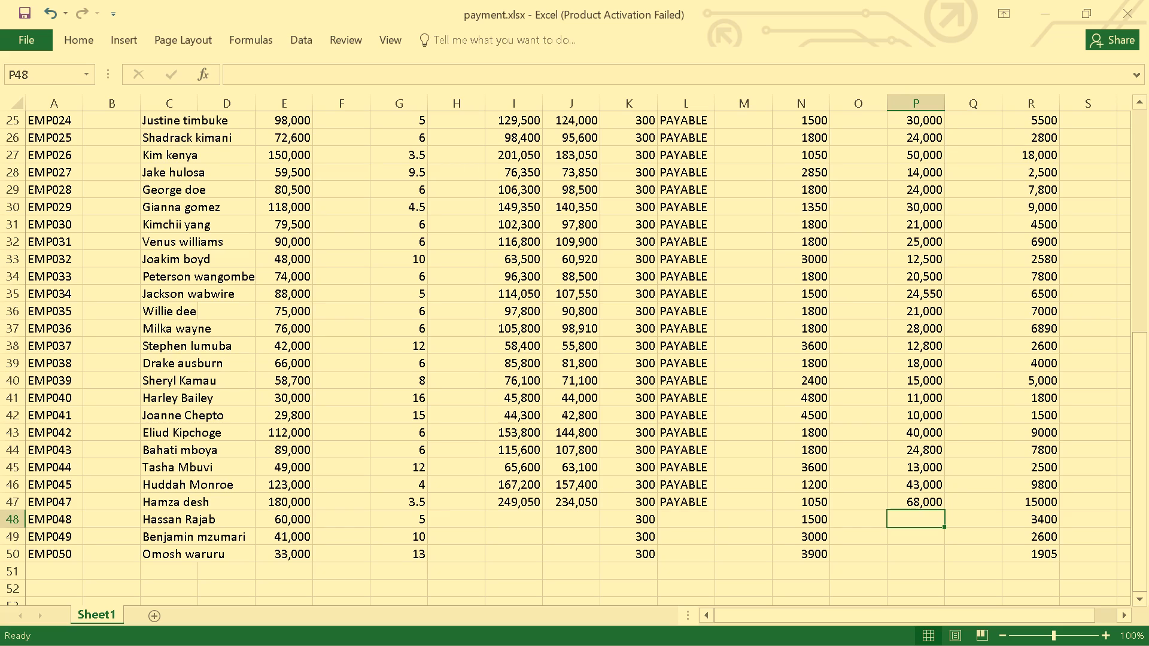
pyautogui.click(519, 520)
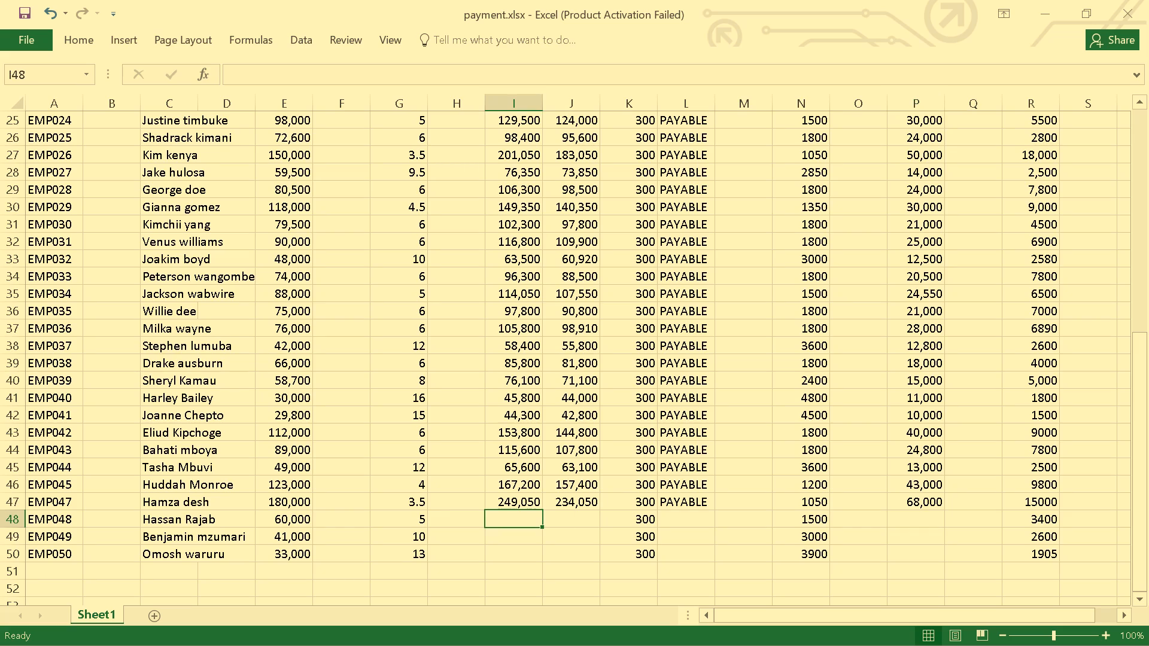
pyautogui.click(704, 510)
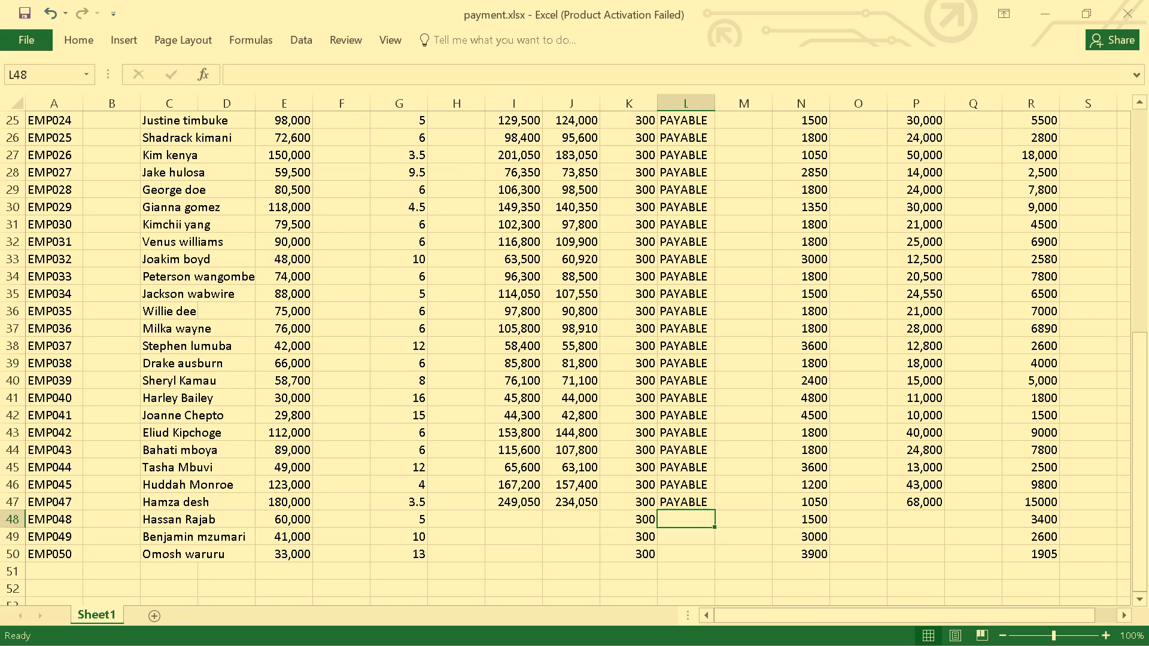
pyautogui.click(921, 520)
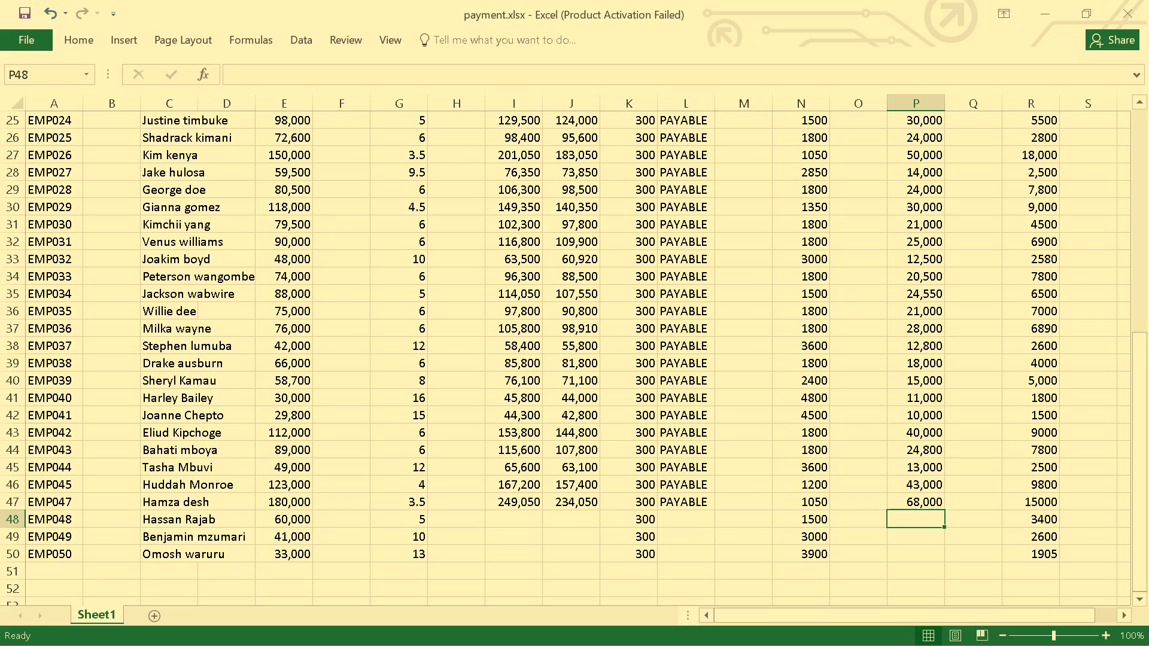
pyautogui.click(1028, 517)
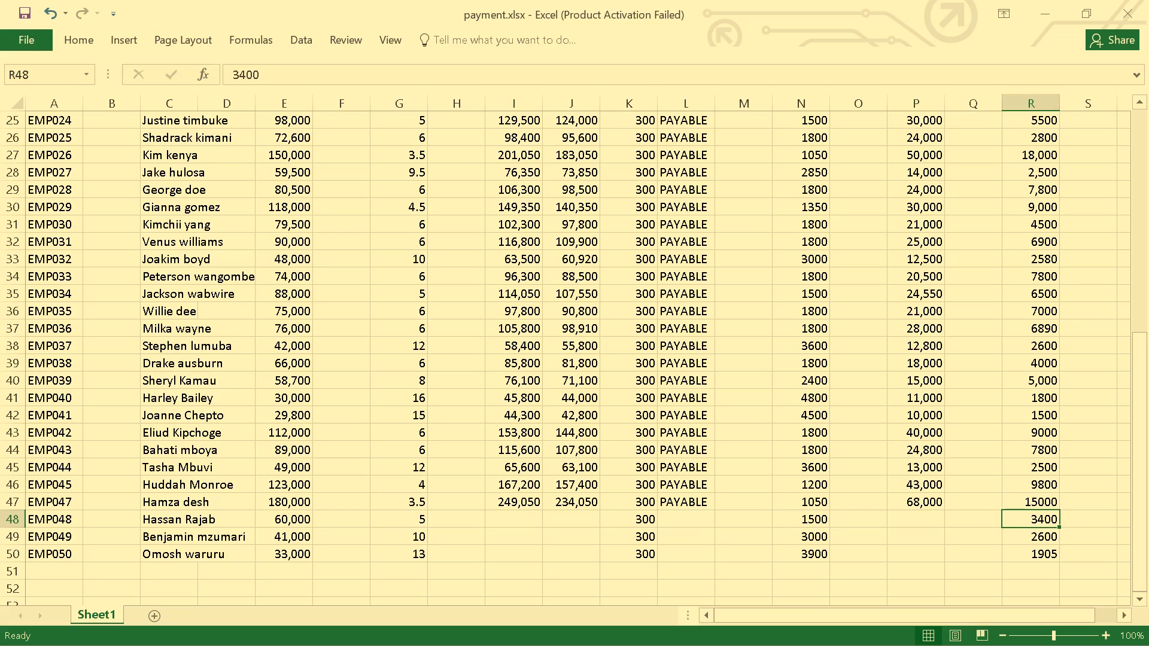
pyautogui.click(909, 525)
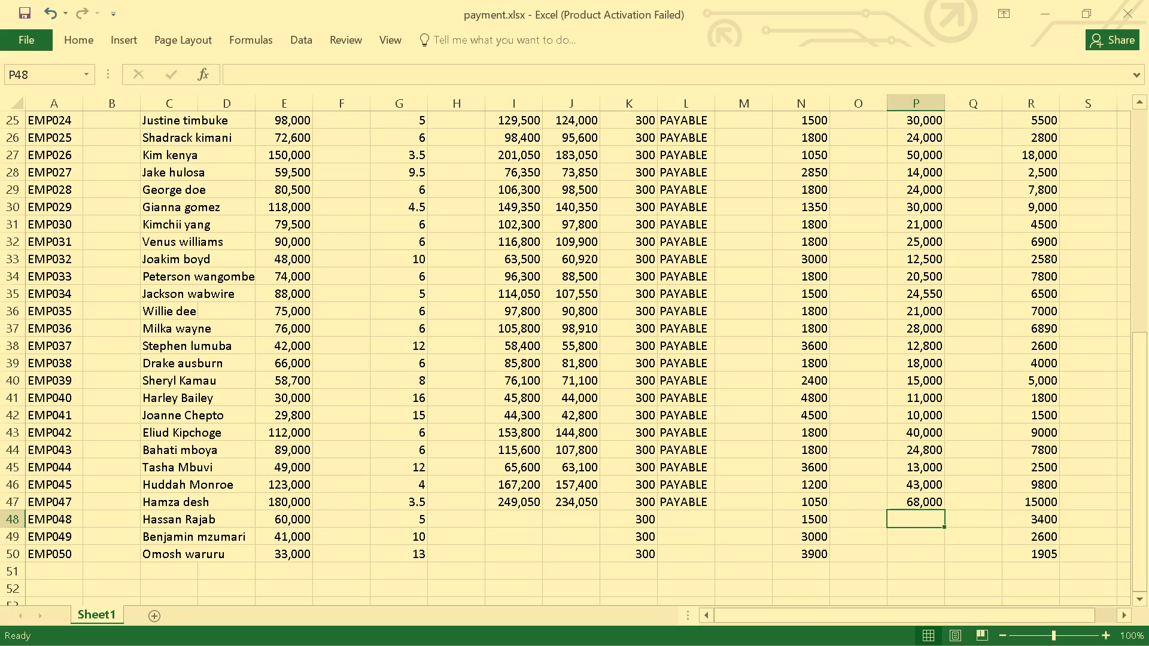
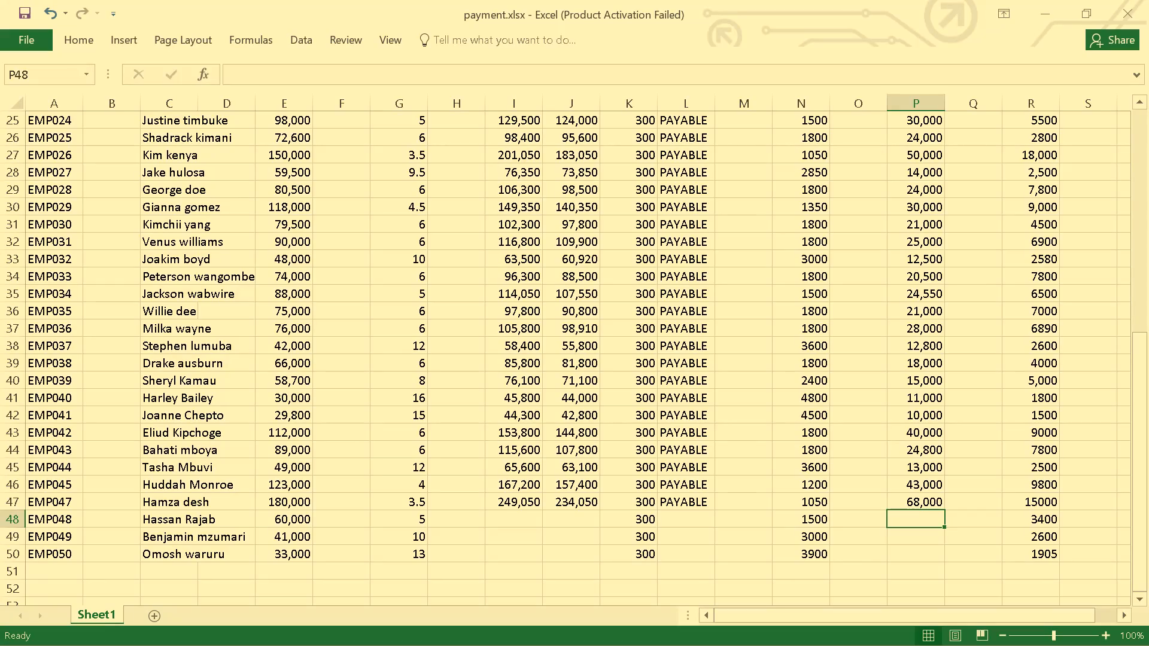
pyautogui.click(825, 499)
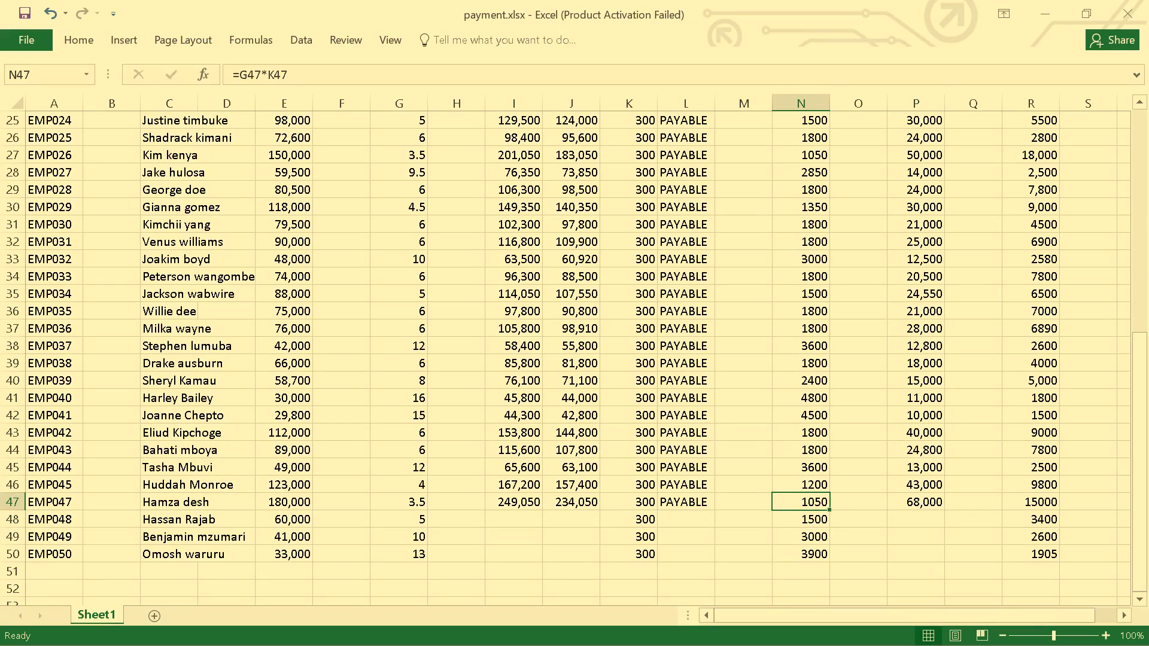
pyautogui.click(906, 517)
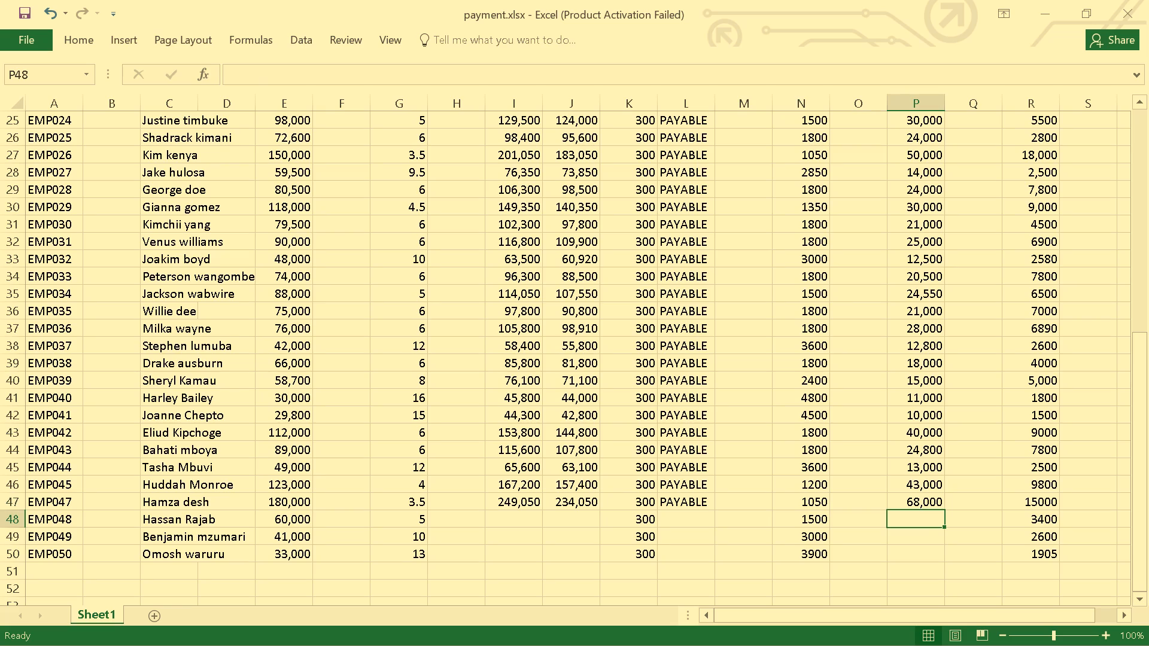
pyautogui.press('Right')
pyautogui.press('Right')
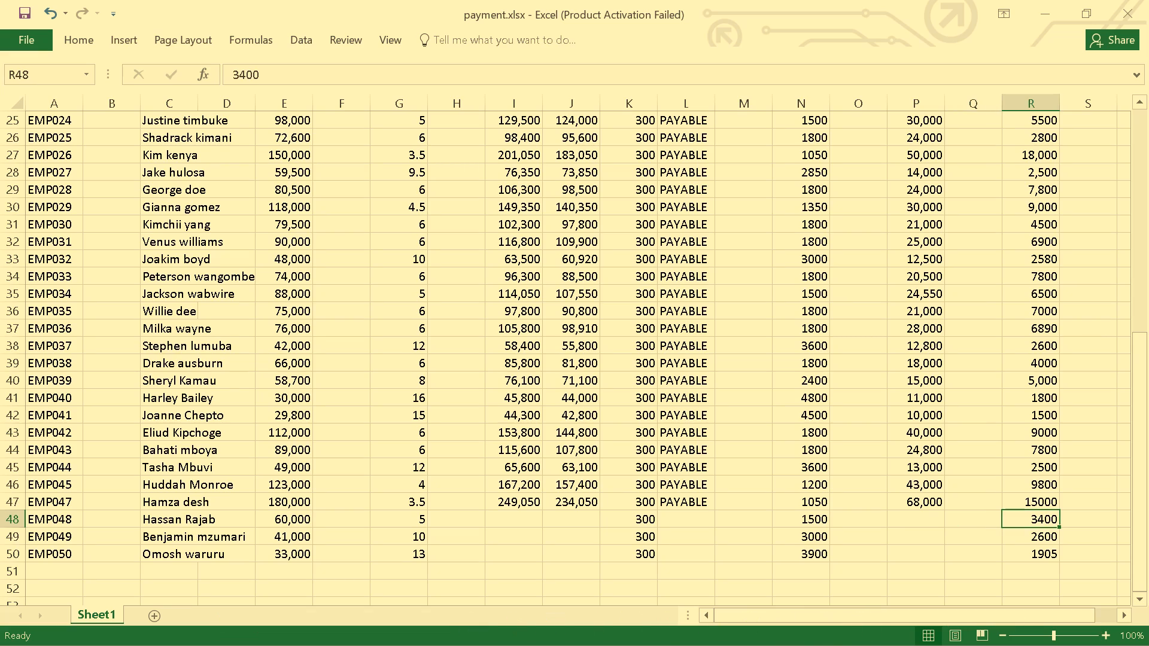
pyautogui.click(502, 522)
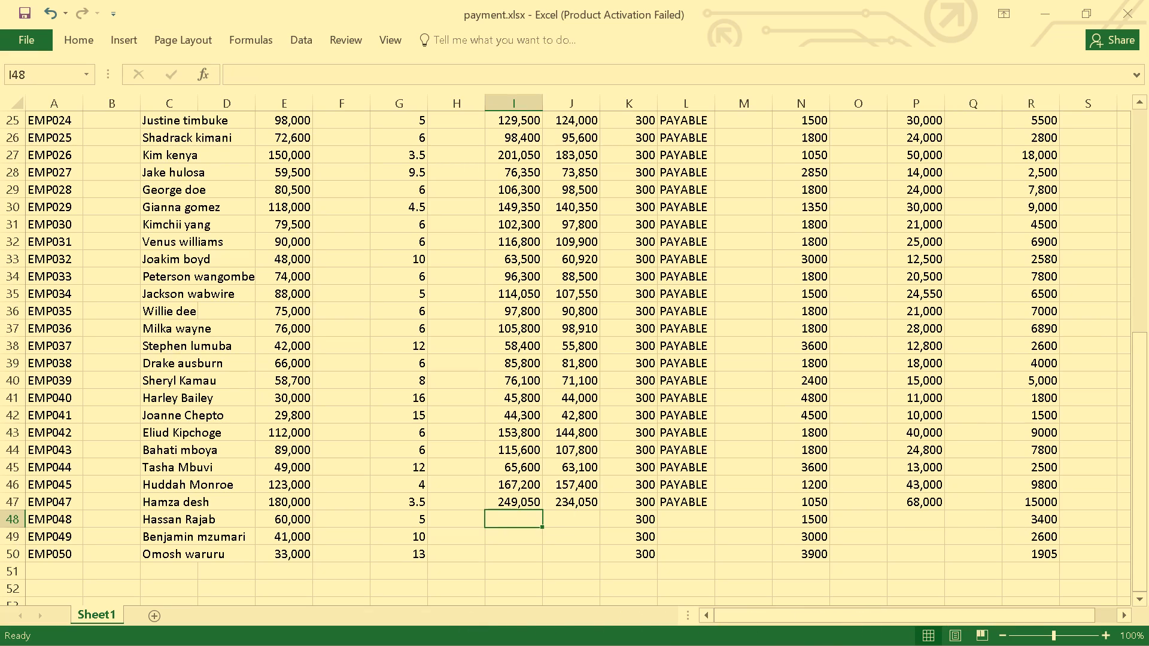
pyautogui.click(914, 520)
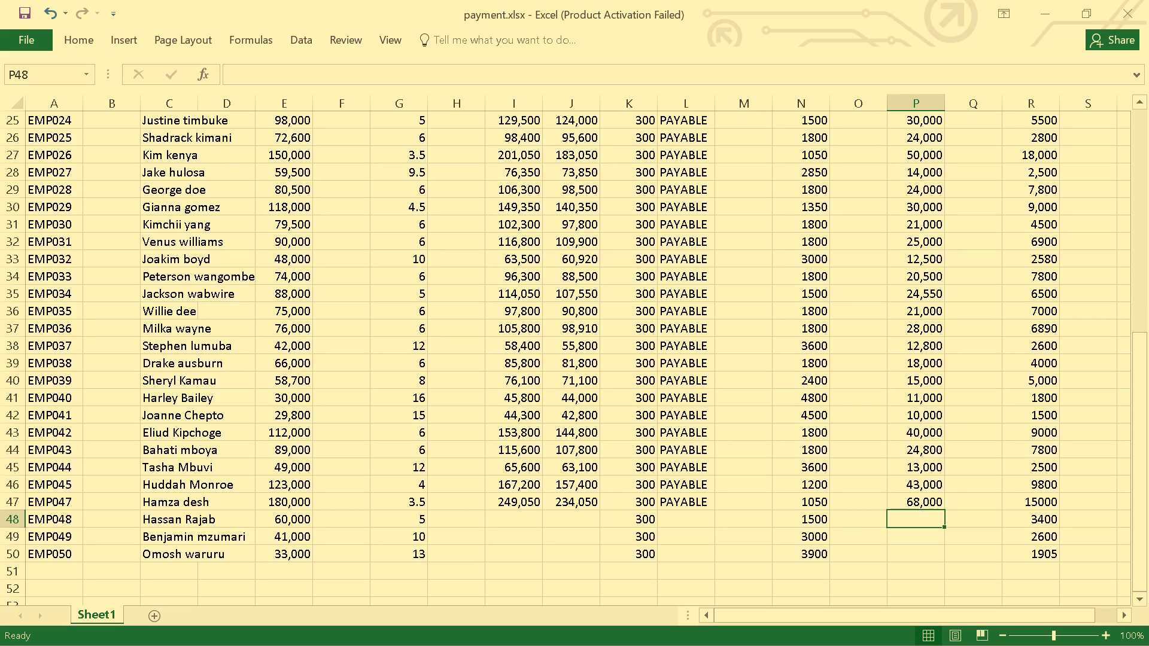
pyautogui.press('1')
pyautogui.press('8')
pyautogui.press(',')
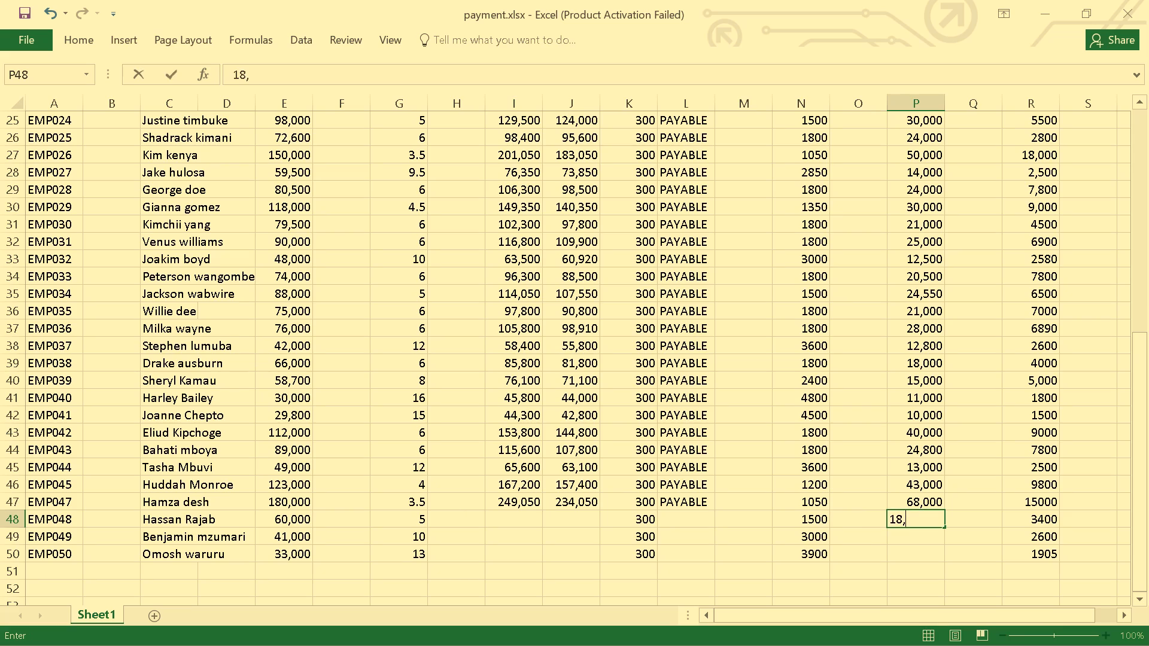
pyautogui.write('600')
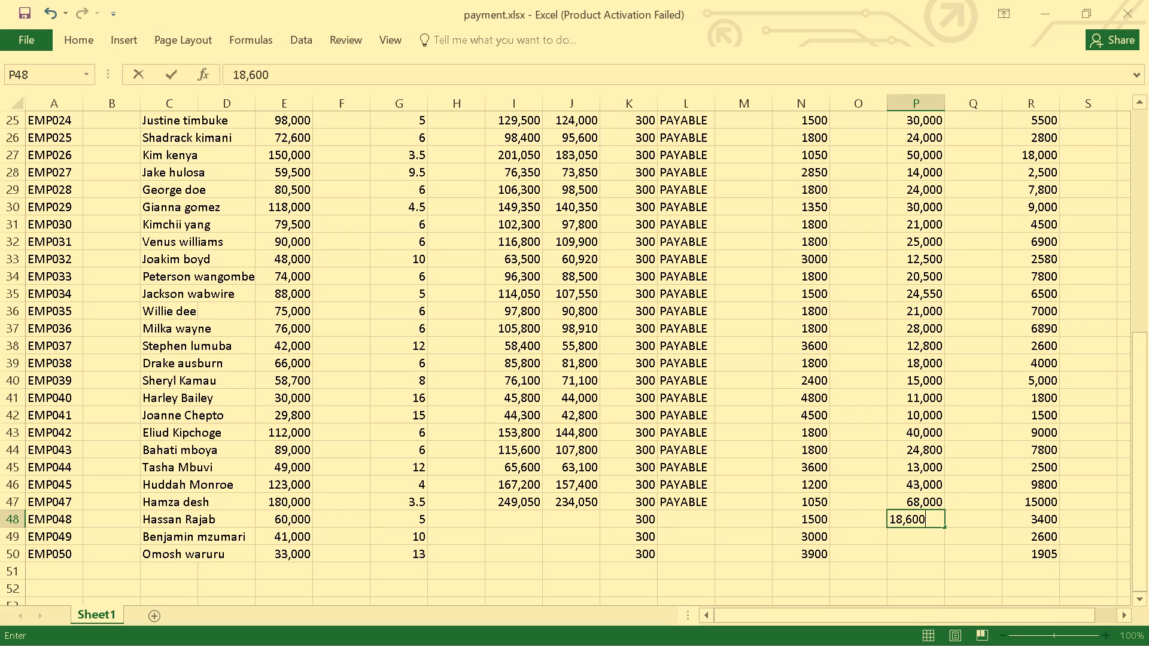
pyautogui.press('Return')
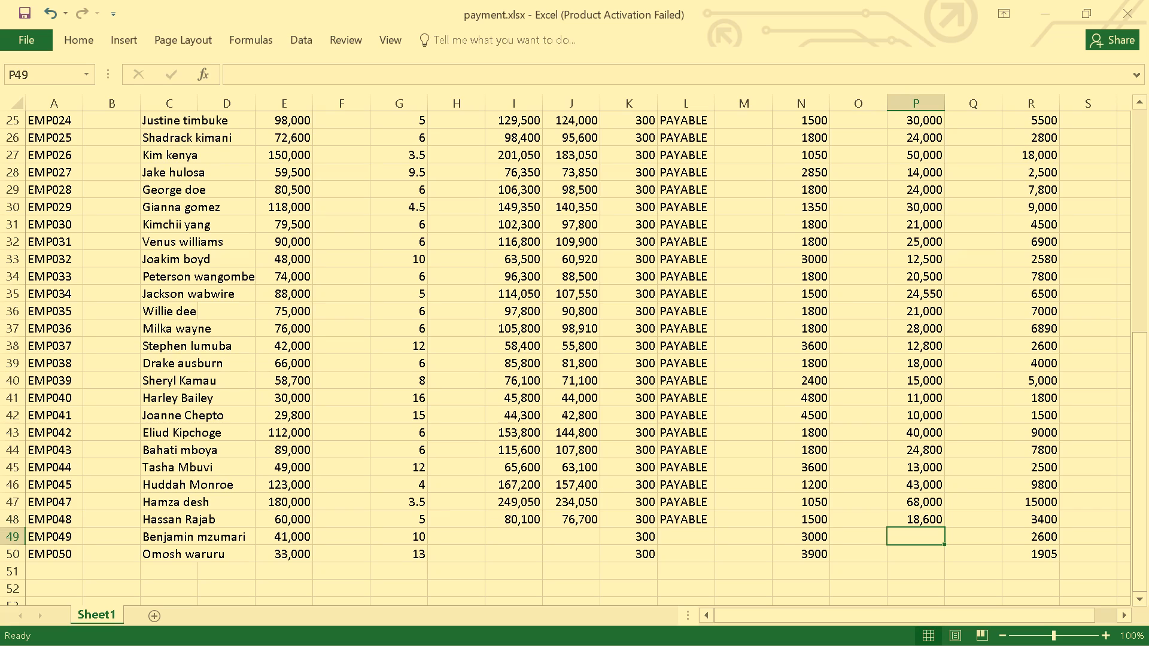
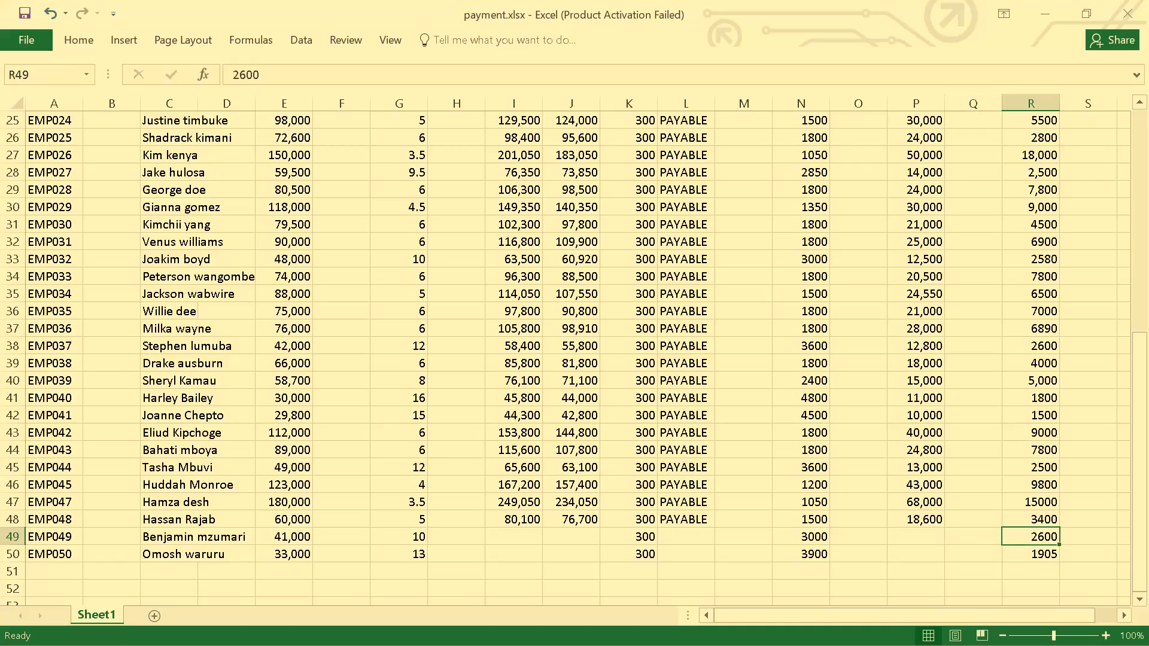
# Review the Payroll status formulas in column L from EMP047 upward, returning to the column headings in row 1.
pyautogui.click(761, 508)
pyautogui.click(659, 509)
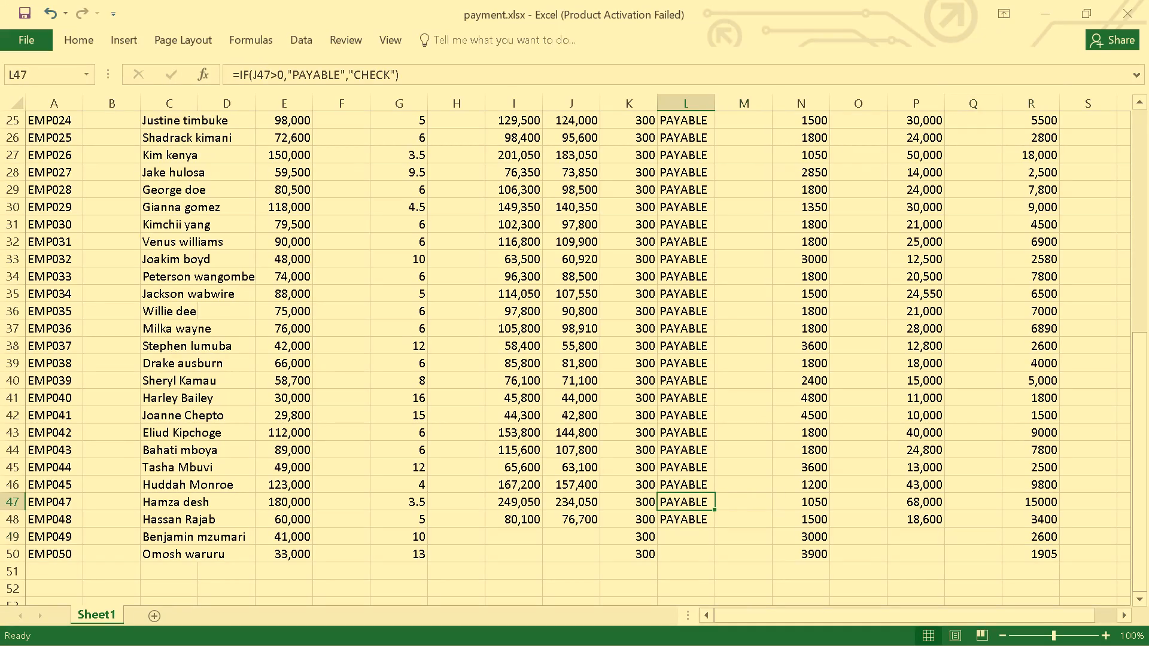
pyautogui.press('Up')
pyautogui.press('Up')
pyautogui.press('Up')
pyautogui.press('Up')
pyautogui.press('Up')
pyautogui.press('Up')
pyautogui.press('Up')
pyautogui.press('Up')
pyautogui.press('Up')
pyautogui.press('Up')
pyautogui.press('Up')
pyautogui.press('Up')
pyautogui.press('Up')
pyautogui.press('Up')
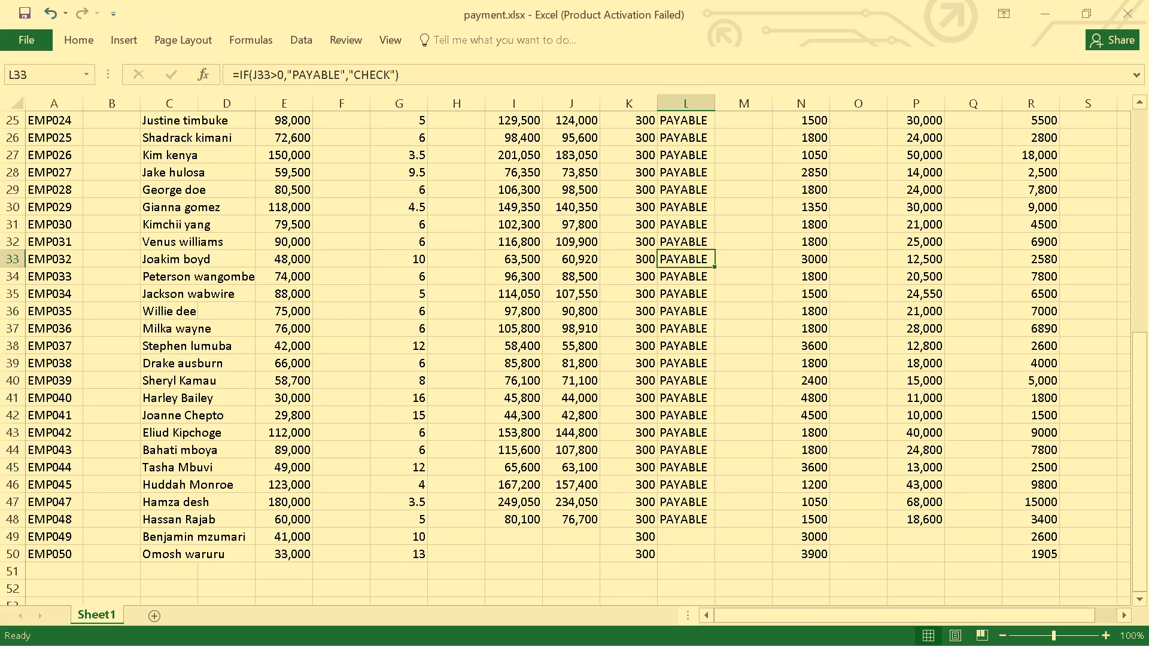
pyautogui.scroll(4, 378, 400)
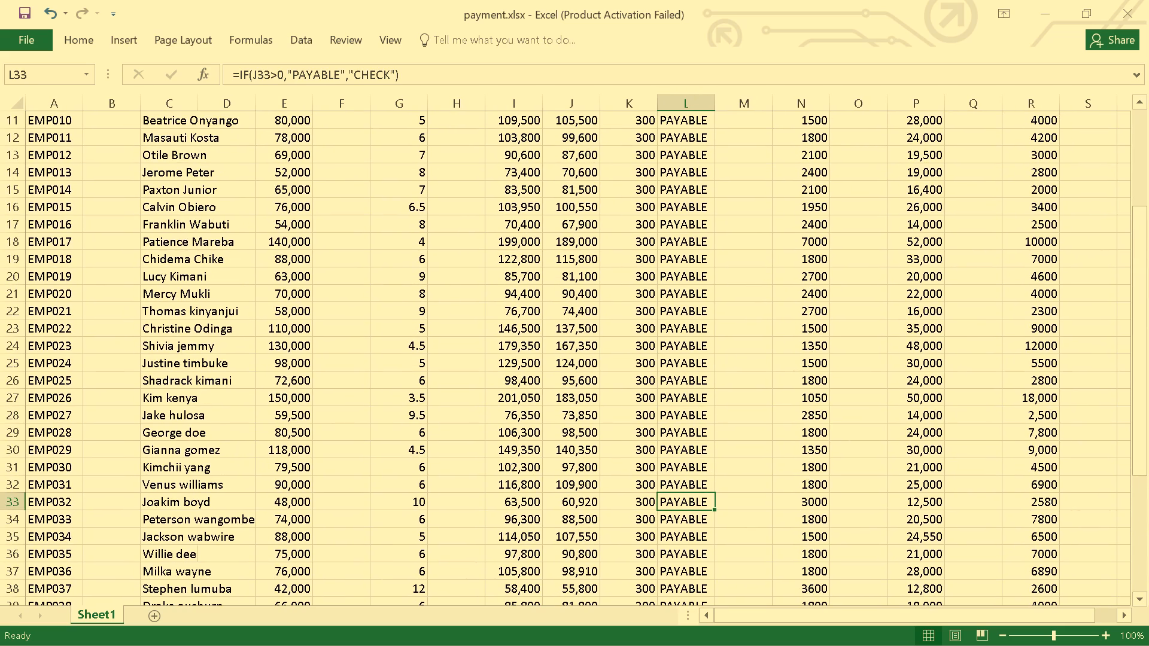
pyautogui.click(289, 221)
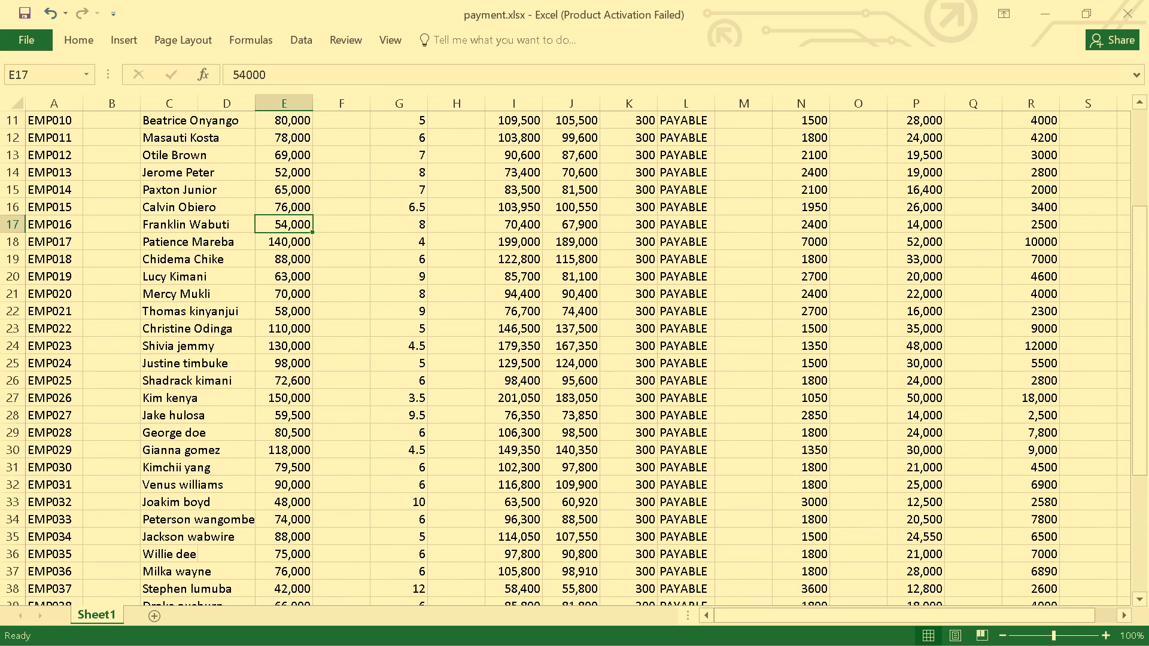
pyautogui.click(661, 187)
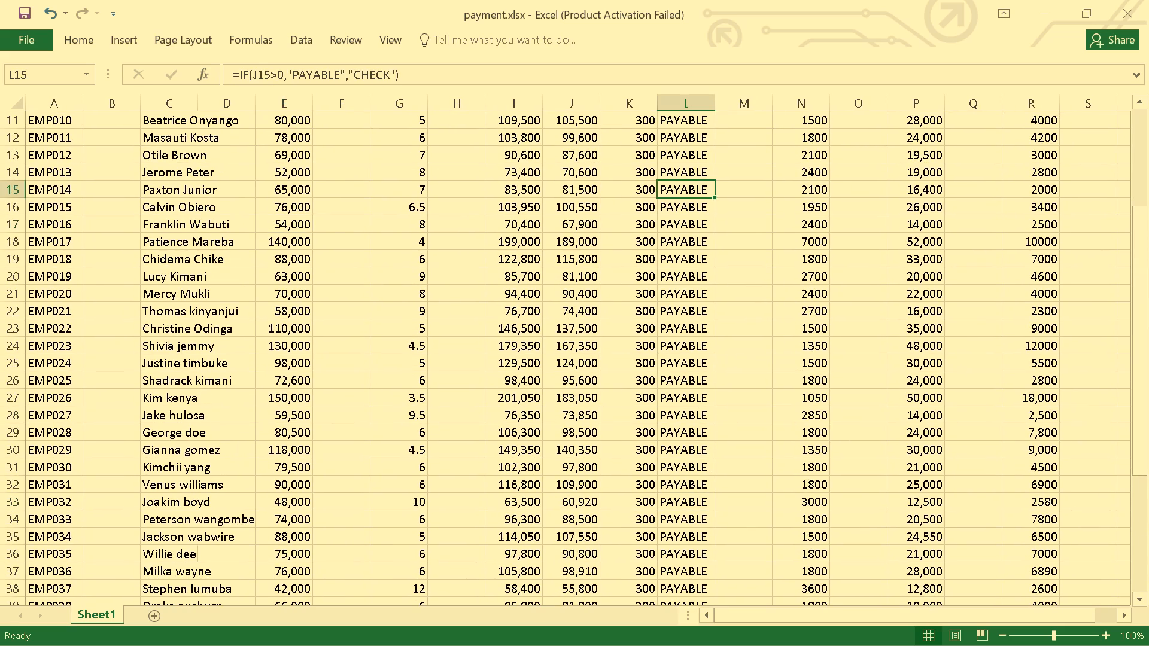
pyautogui.scroll(5, 661, 187)
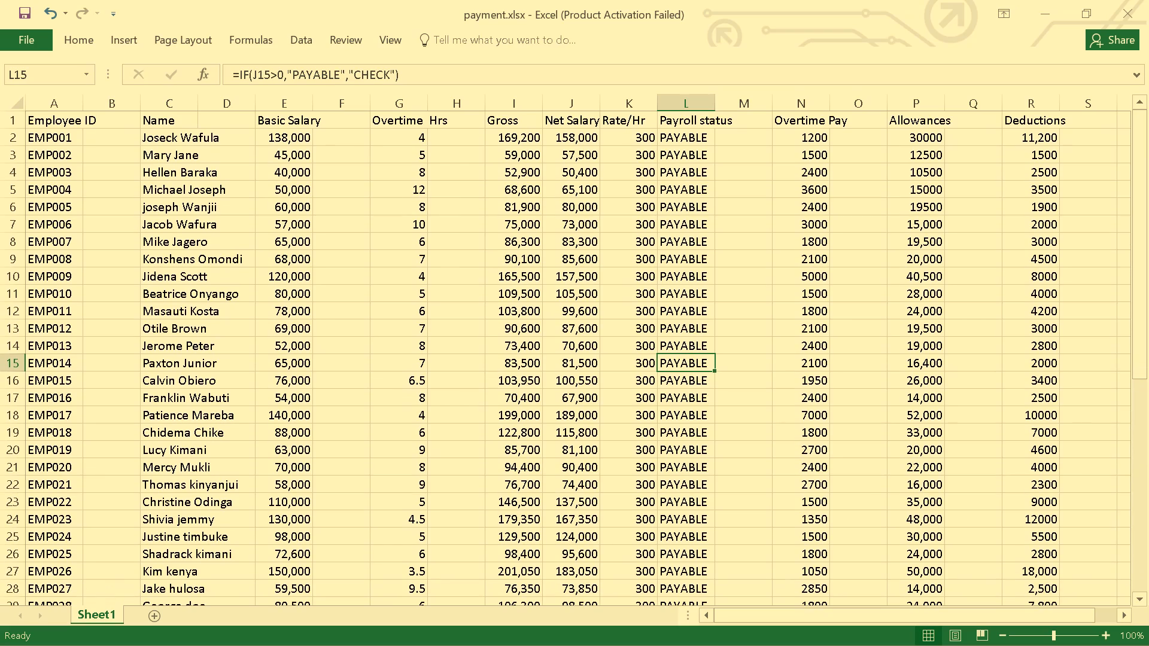
# Examine the Gross column from EMP009's cell I10 down past EMP050 for formulas and unfilled rows.
pyautogui.click(491, 170)
pyautogui.click(538, 273)
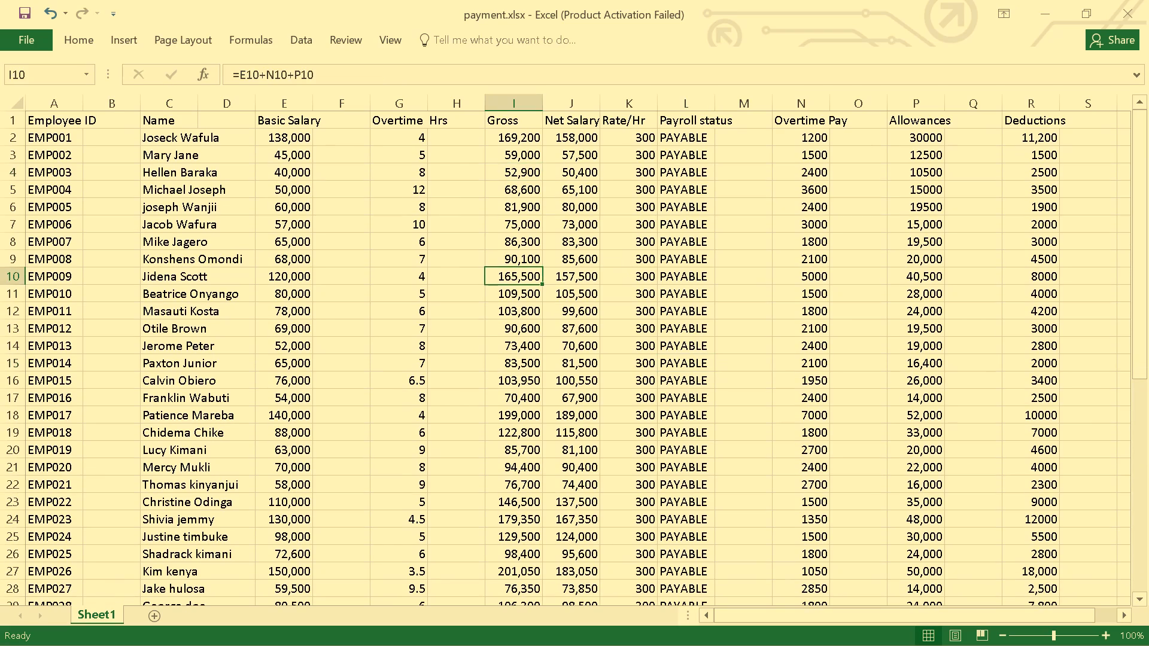
pyautogui.press('Down')
pyautogui.press('Down')
pyautogui.press('Down')
pyautogui.press('Down')
pyautogui.press('Down')
pyautogui.press('Down')
pyautogui.press('Down')
pyautogui.press('Down')
pyautogui.press('Down')
pyautogui.press('Down')
pyautogui.press('Down')
pyautogui.press('Down')
pyautogui.press('Down')
pyautogui.press('Down')
pyautogui.press('Down')
pyautogui.press('Down')
pyautogui.press('Down')
pyautogui.press('Down')
pyautogui.press('Down')
pyautogui.press('Down')
pyautogui.press('Down')
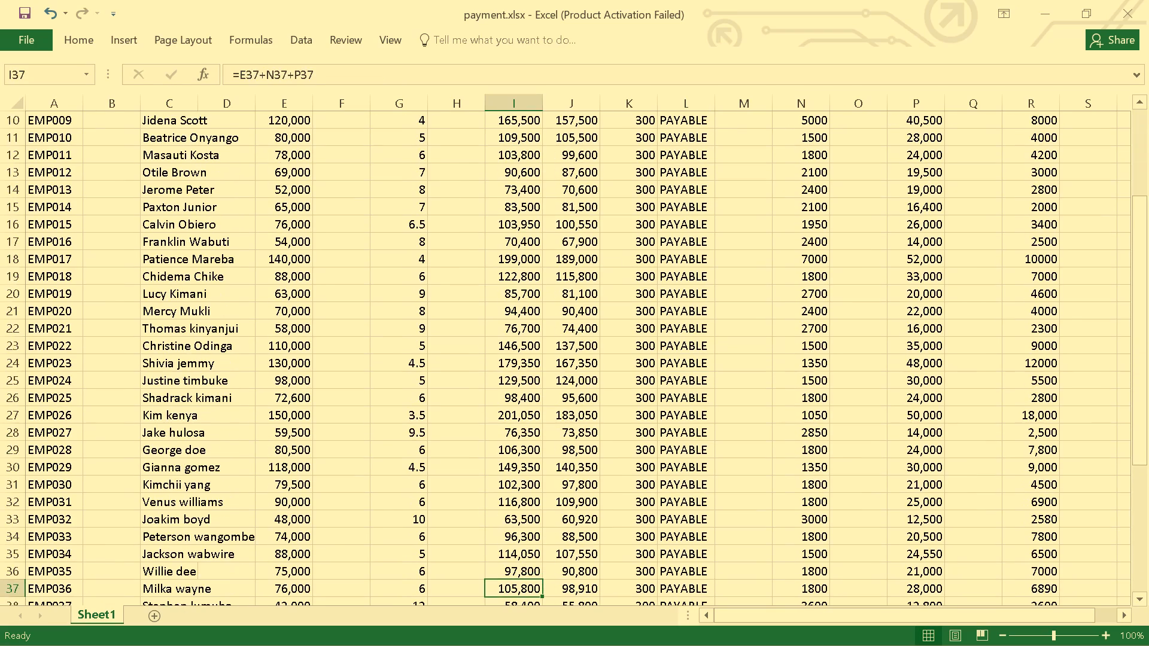
pyautogui.press('Down')
pyautogui.press('Down')
pyautogui.press('Down')
pyautogui.press('Down')
pyautogui.press('Down')
pyautogui.press('Down')
pyautogui.press('Down')
pyautogui.press('Down')
pyautogui.press('Down')
pyautogui.press('Down')
pyautogui.press('Down')
pyautogui.press('Down')
pyautogui.press('Down')
pyautogui.press('Down')
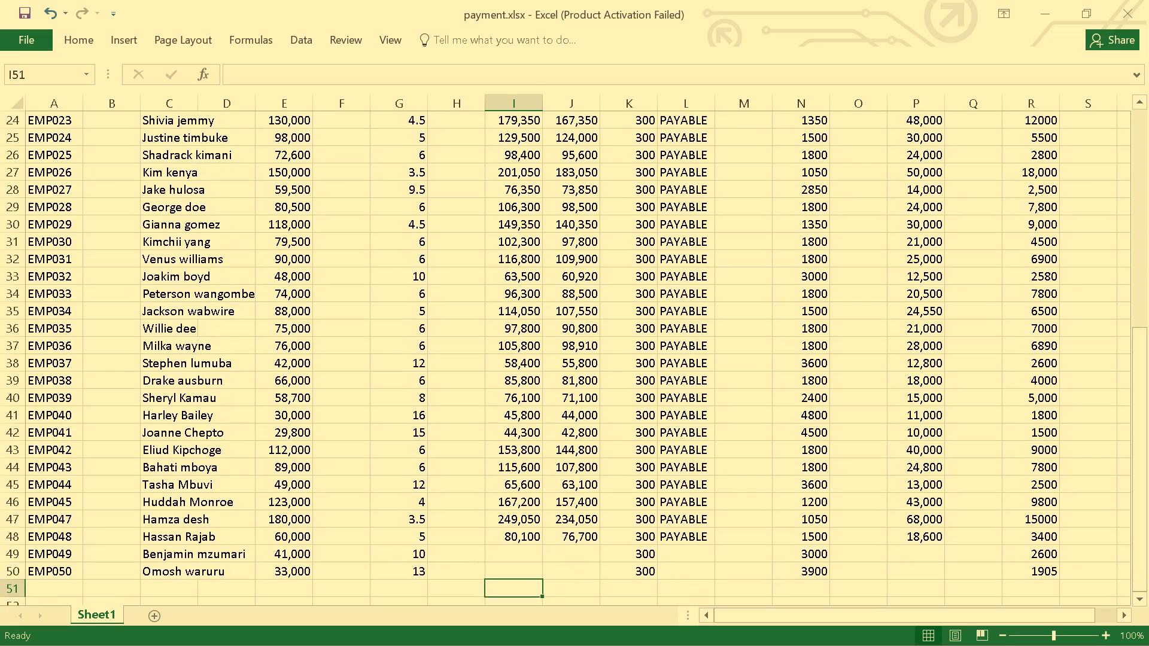
pyautogui.press('Down')
pyautogui.press('Down')
pyautogui.press('Down')
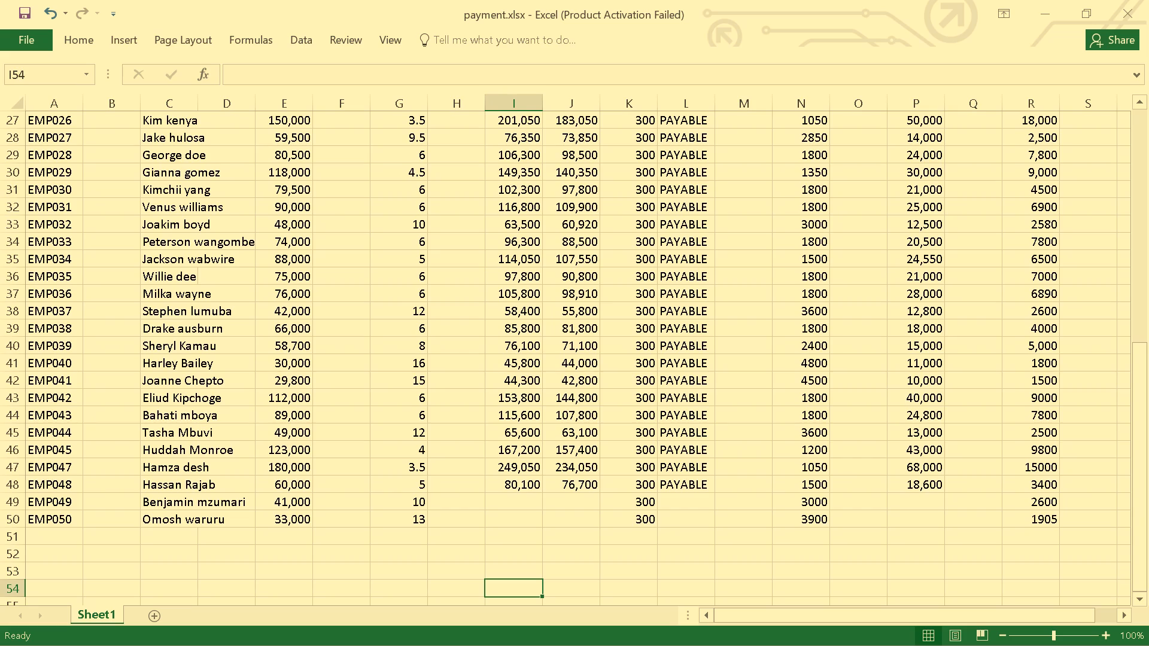
pyautogui.click(685, 369)
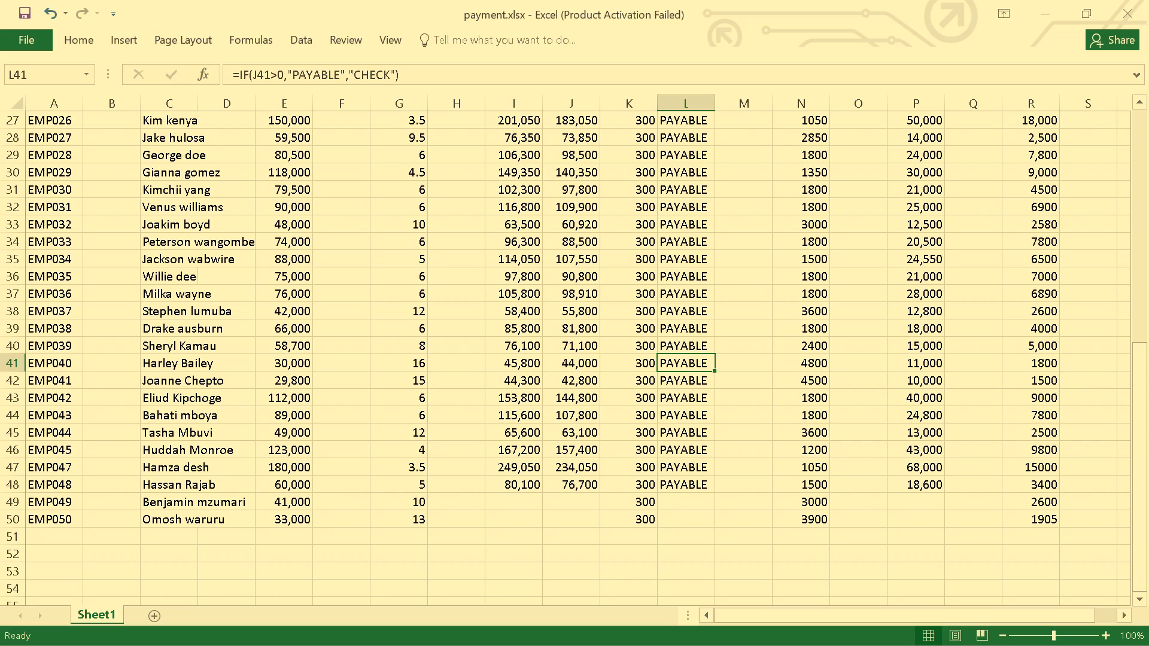
pyautogui.click(917, 423)
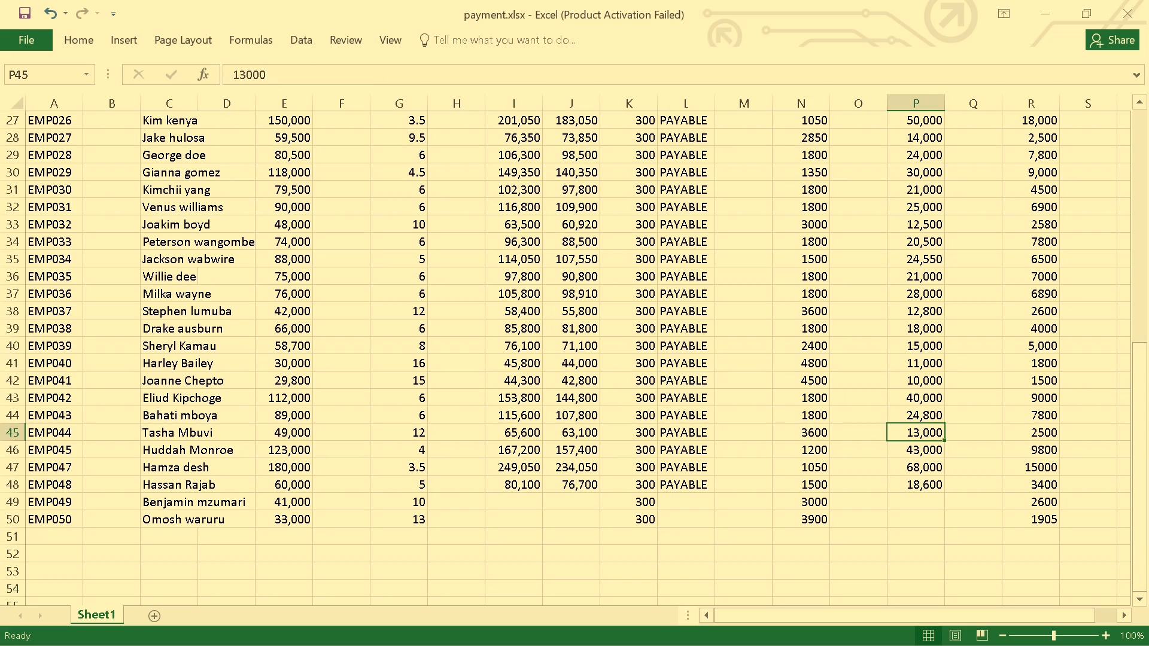
pyautogui.press('Right')
pyautogui.press('Right')
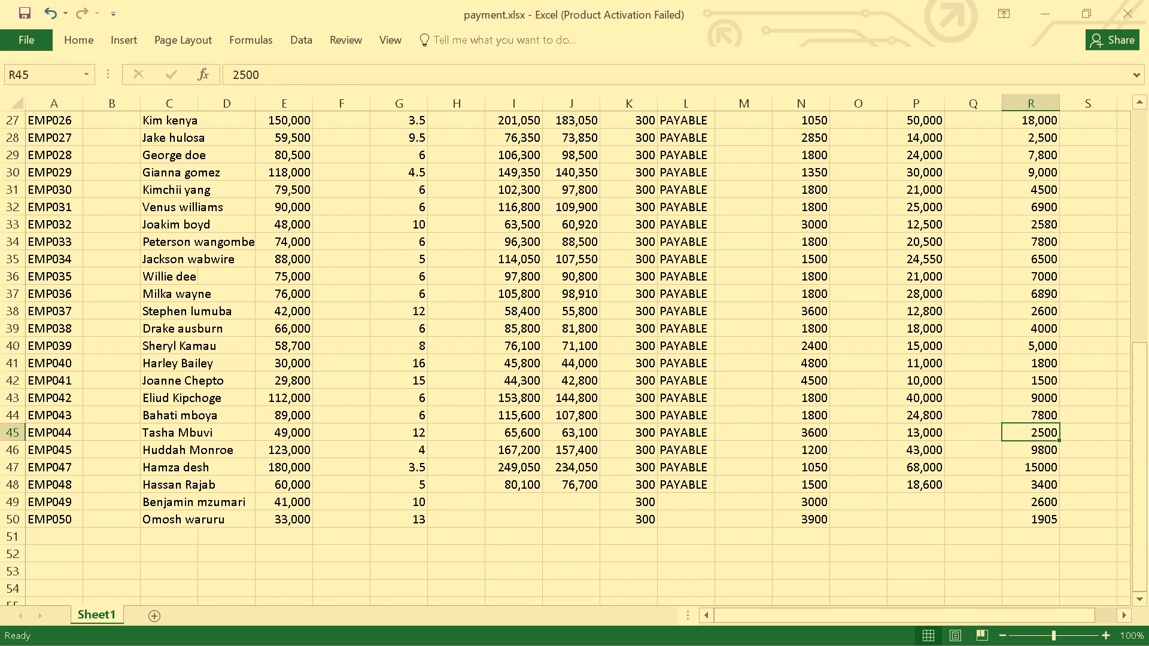
pyautogui.press('Down')
pyautogui.press('Down')
pyautogui.press('Down')
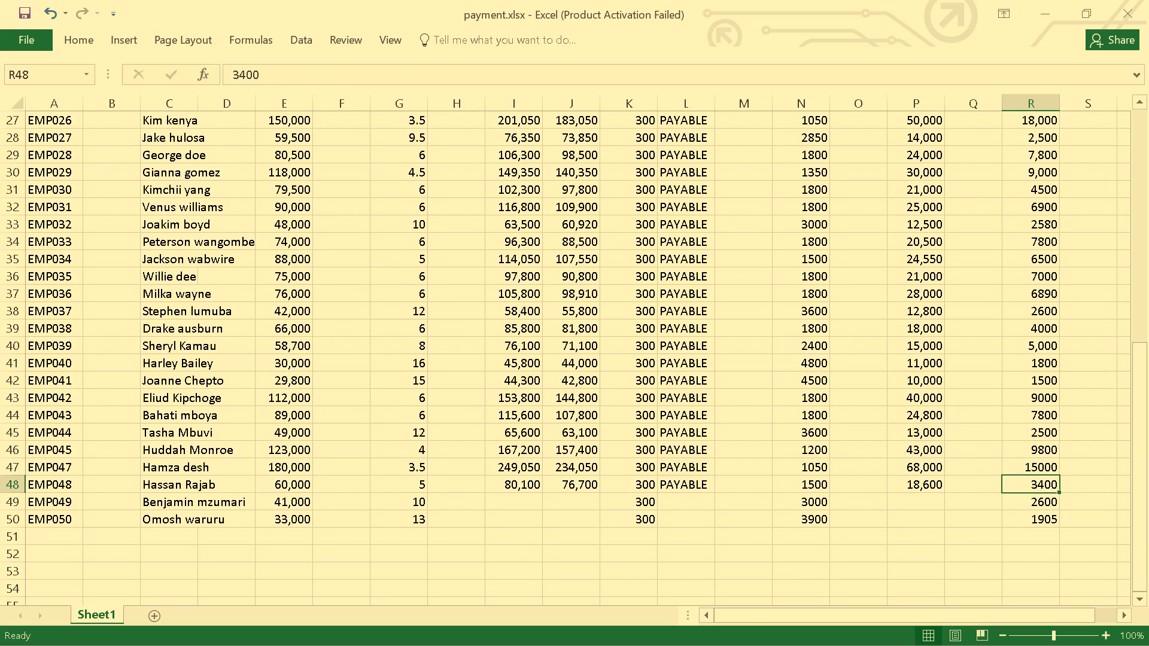
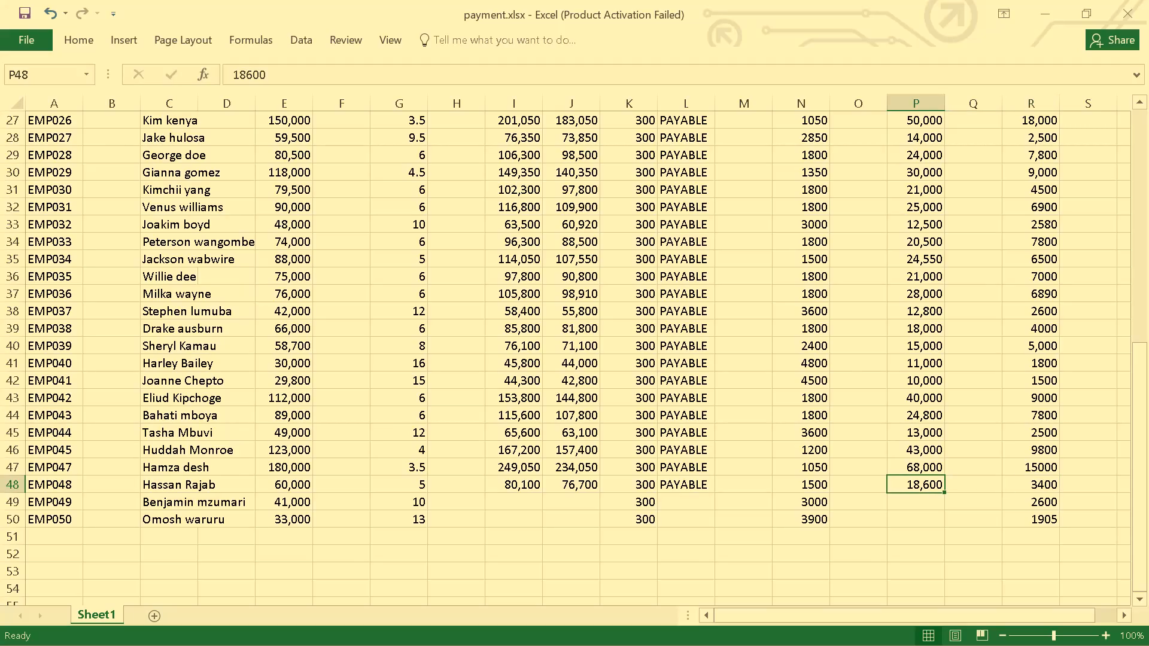
# Check the deductions for EMP047 to EMP049 and EMP047's allowance, and enter 12,700 as EMP049's allowance in cell P49.
pyautogui.click(1031, 504)
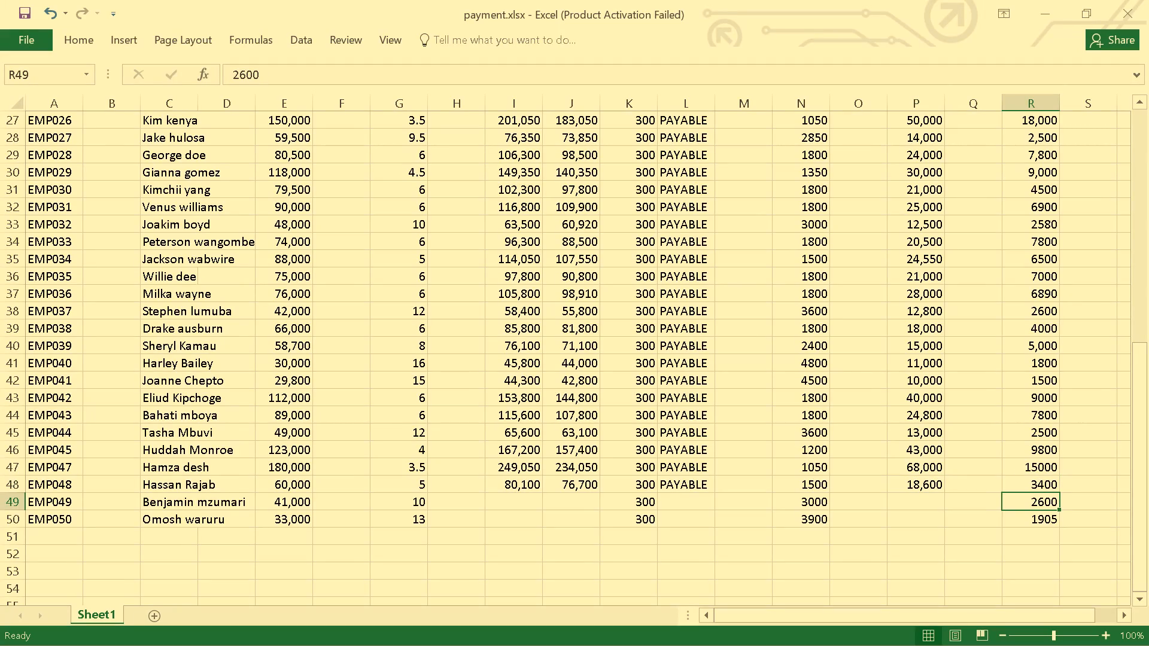
pyautogui.click(1038, 486)
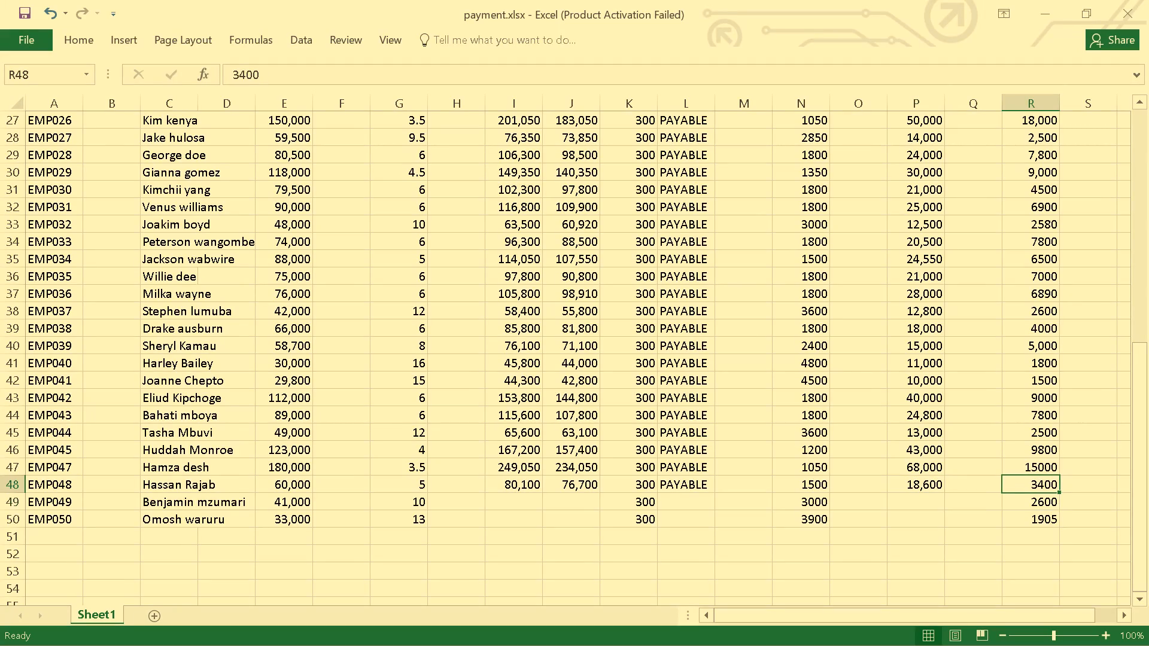
pyautogui.click(1038, 465)
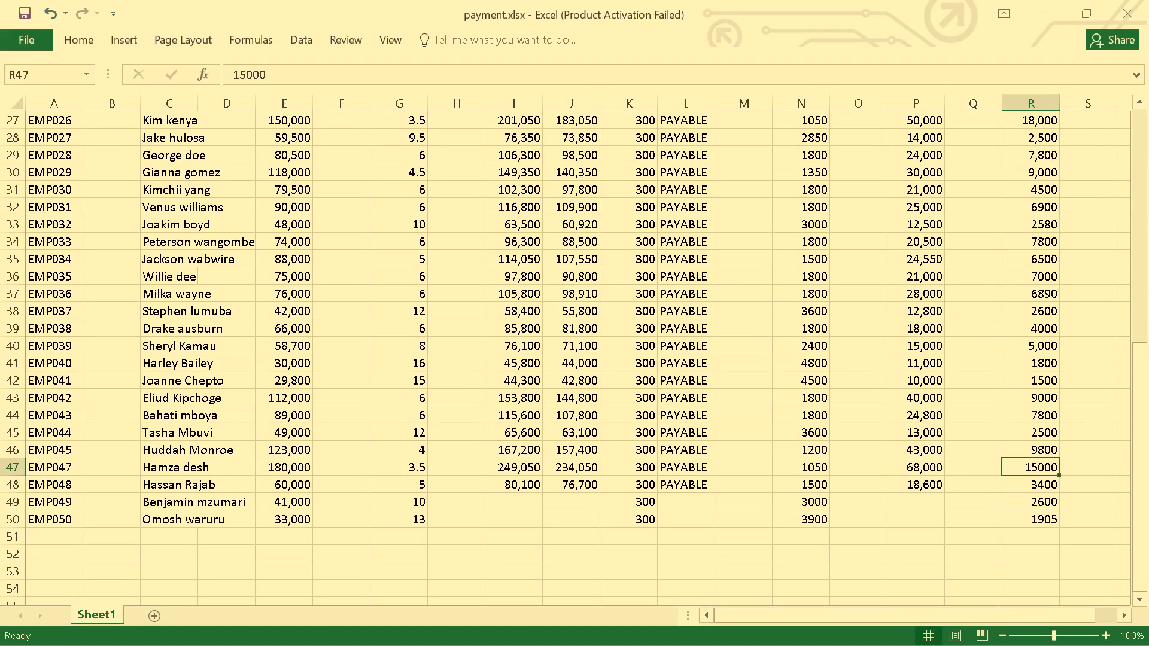
pyautogui.click(931, 473)
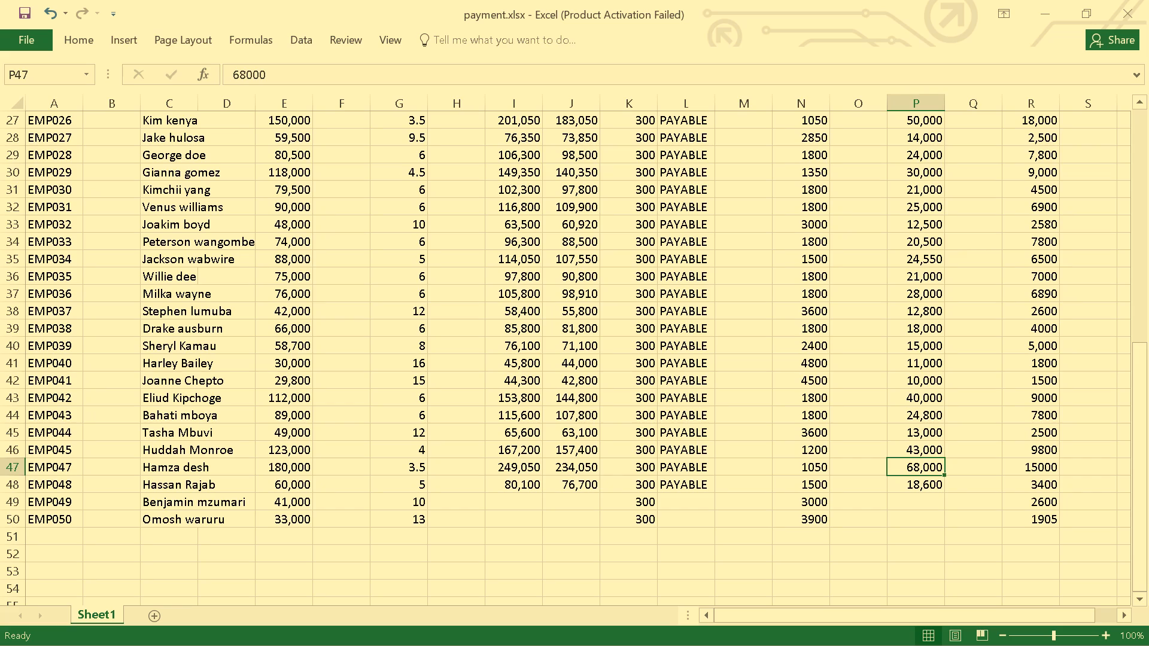
pyautogui.click(917, 502)
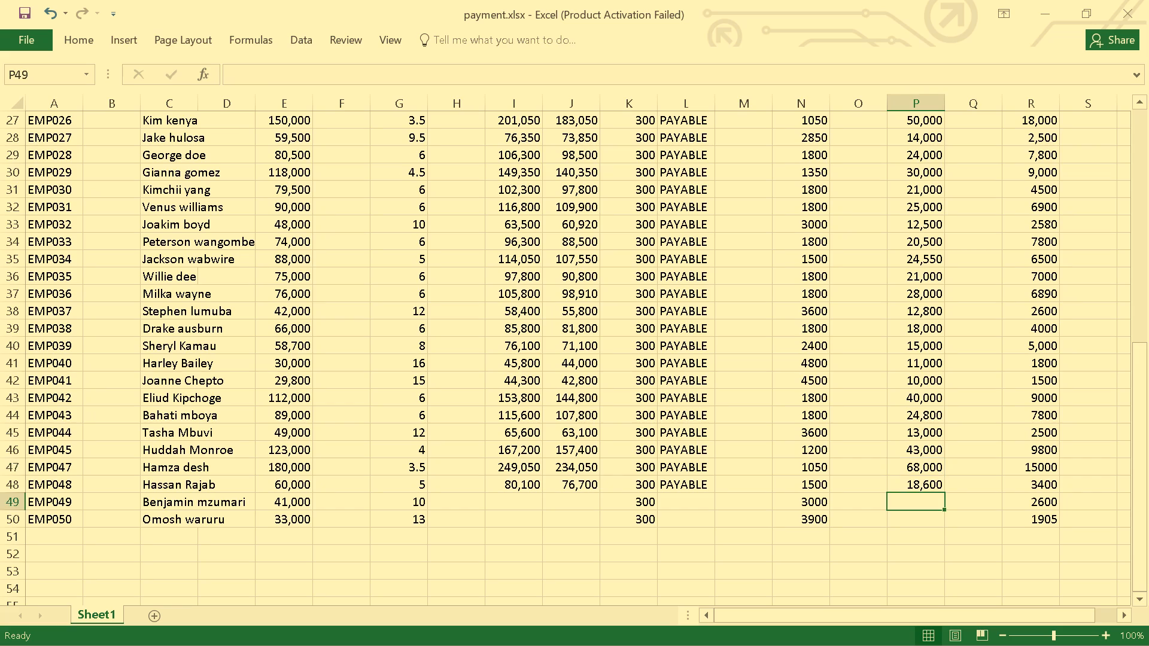
pyautogui.write('12,')
pyautogui.write('700')
pyautogui.press('Return')
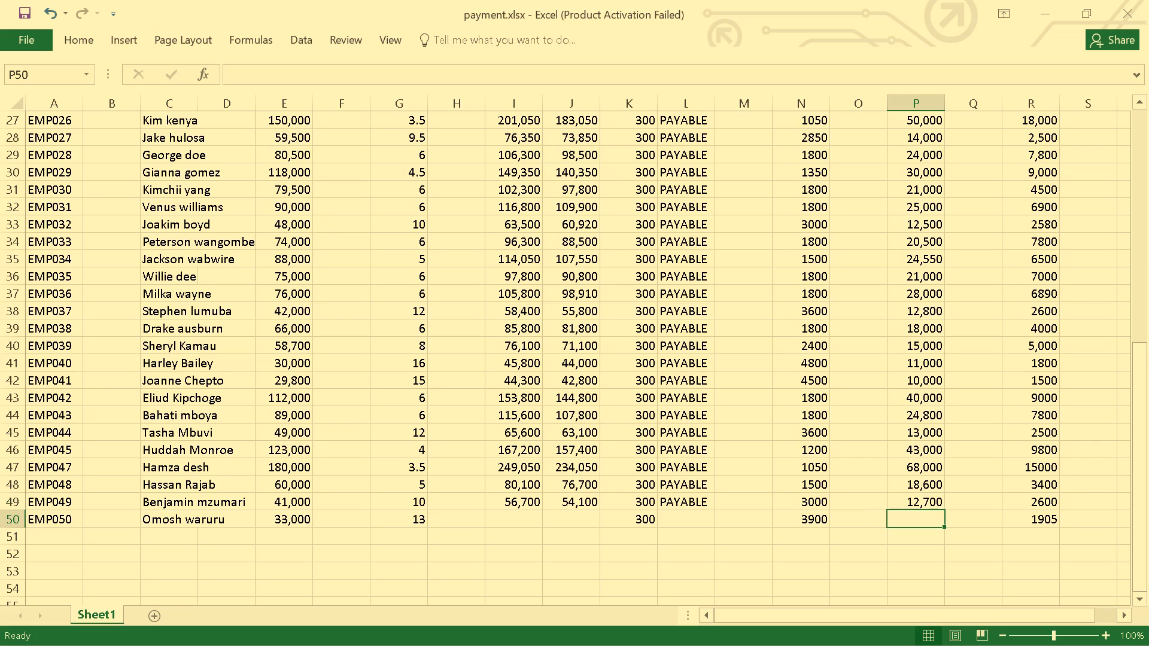
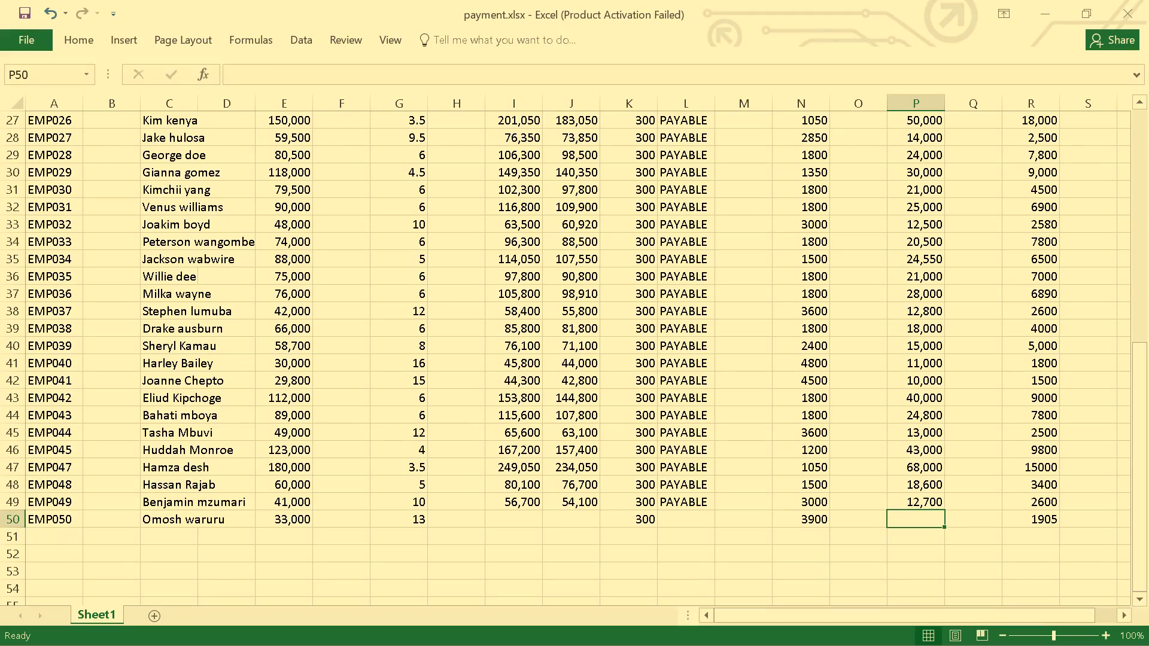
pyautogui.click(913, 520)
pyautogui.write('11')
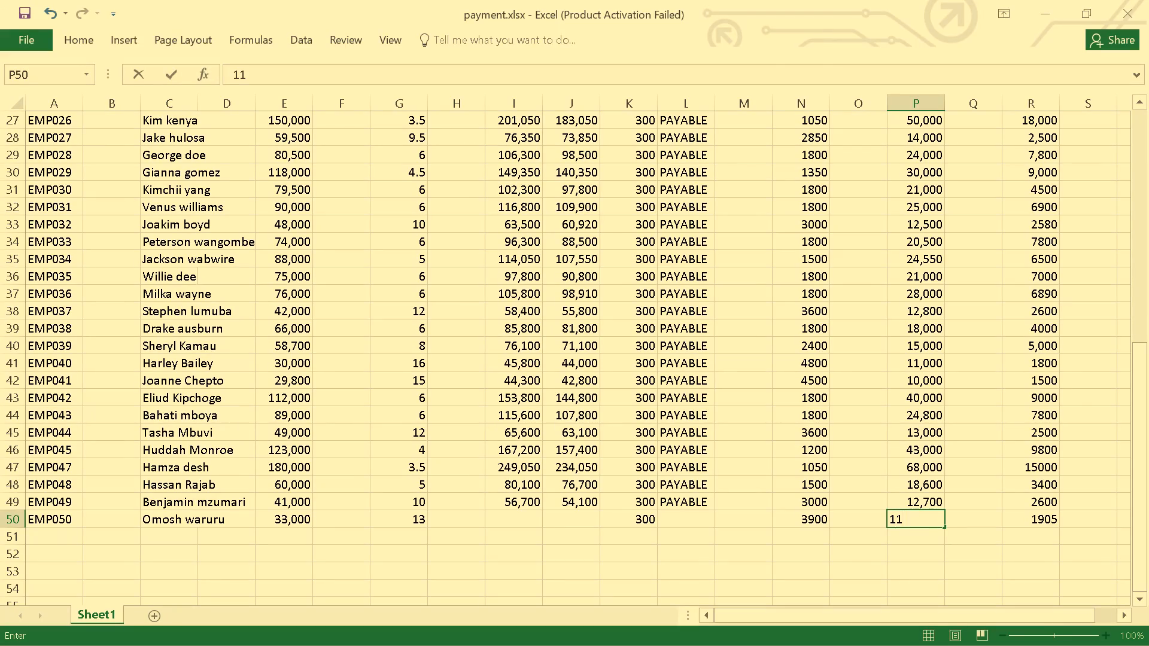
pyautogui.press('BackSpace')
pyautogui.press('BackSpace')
# Copy the employee ID EMP050 from cell A50 into the empty cells A51 to A54.
pyautogui.scroll(-3, 473, 543)
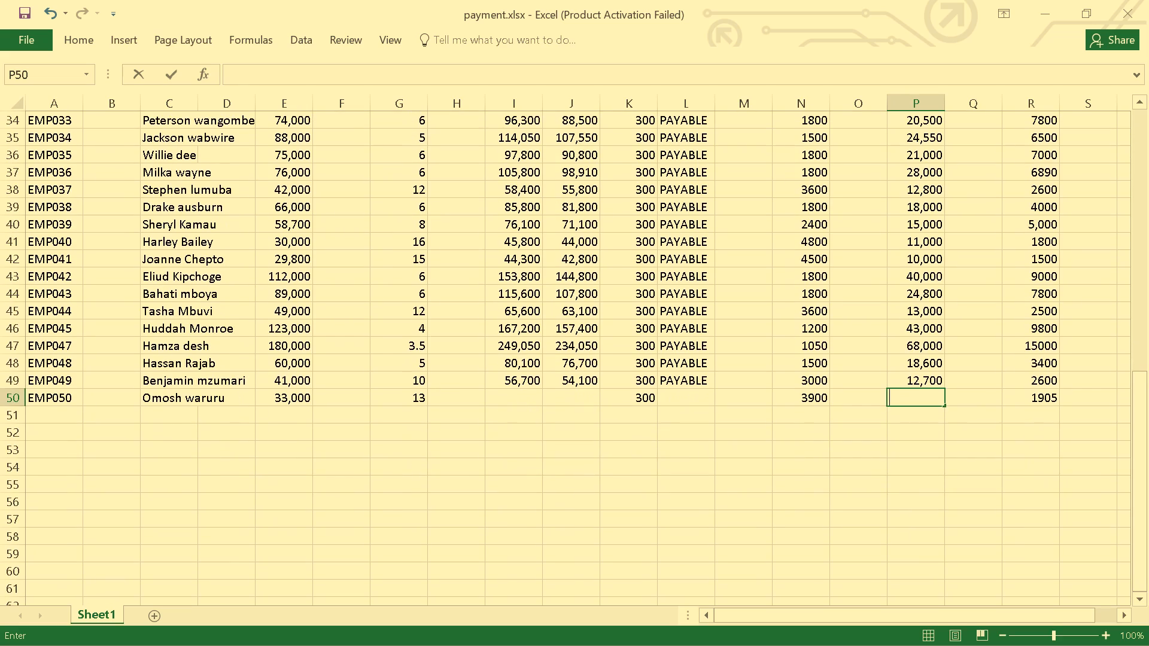
pyautogui.scroll(-2, 473, 543)
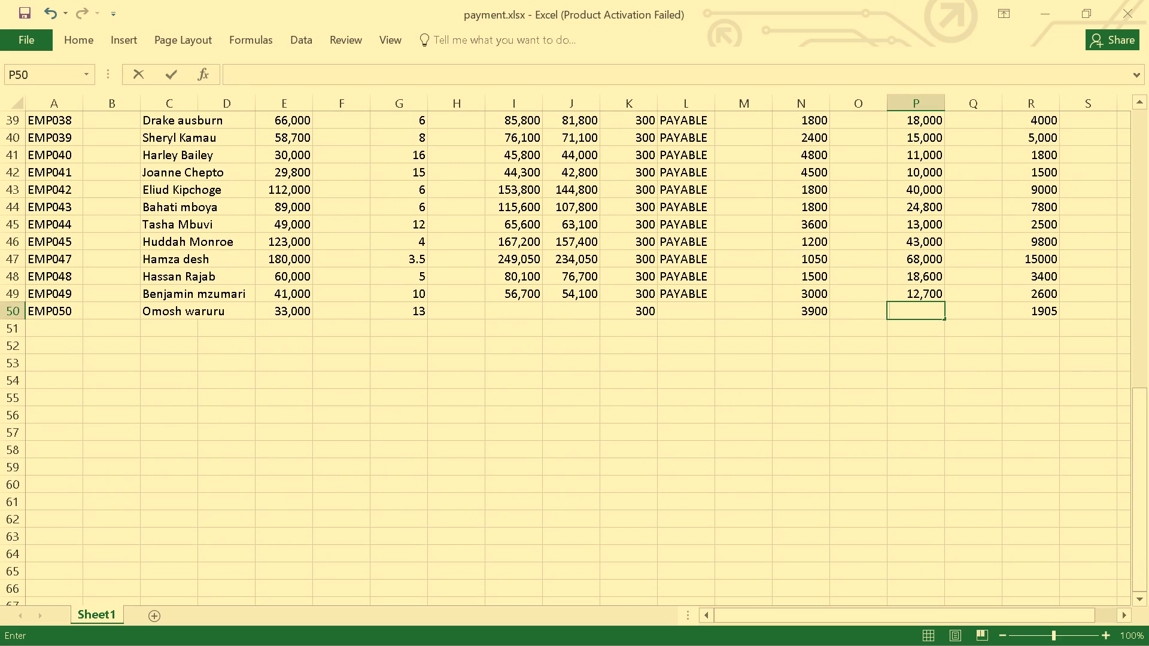
pyautogui.click(50, 314)
pyautogui.hotkey('ctrl', 'c')
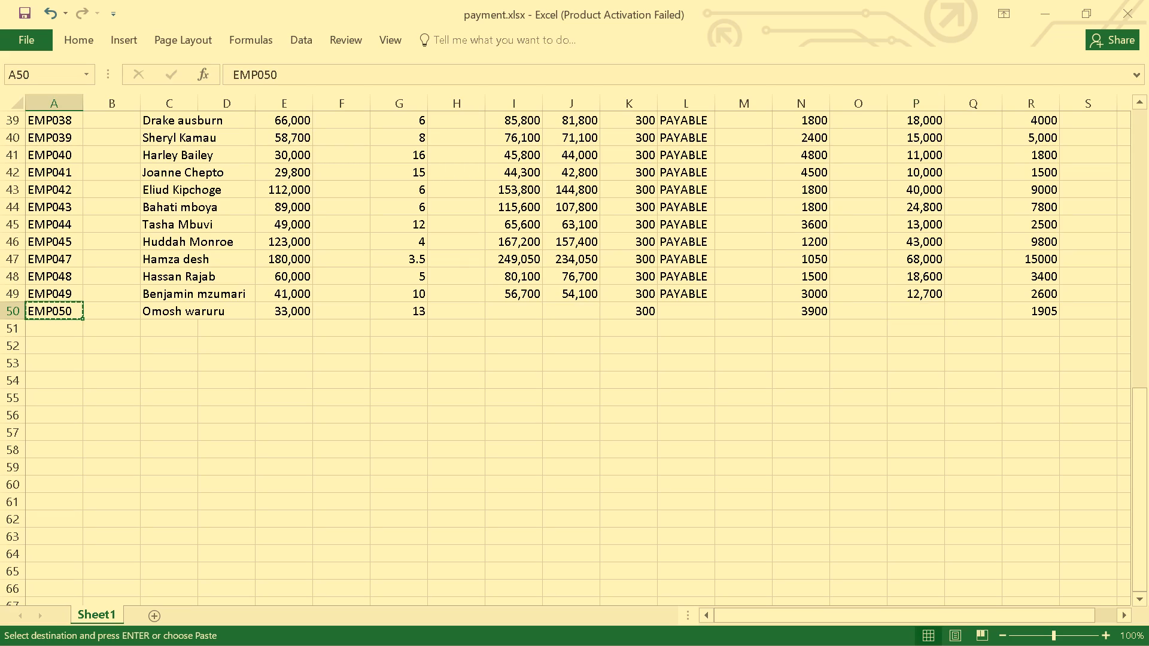
pyautogui.click(43, 330)
pyautogui.hotkey('ctrl', 'v')
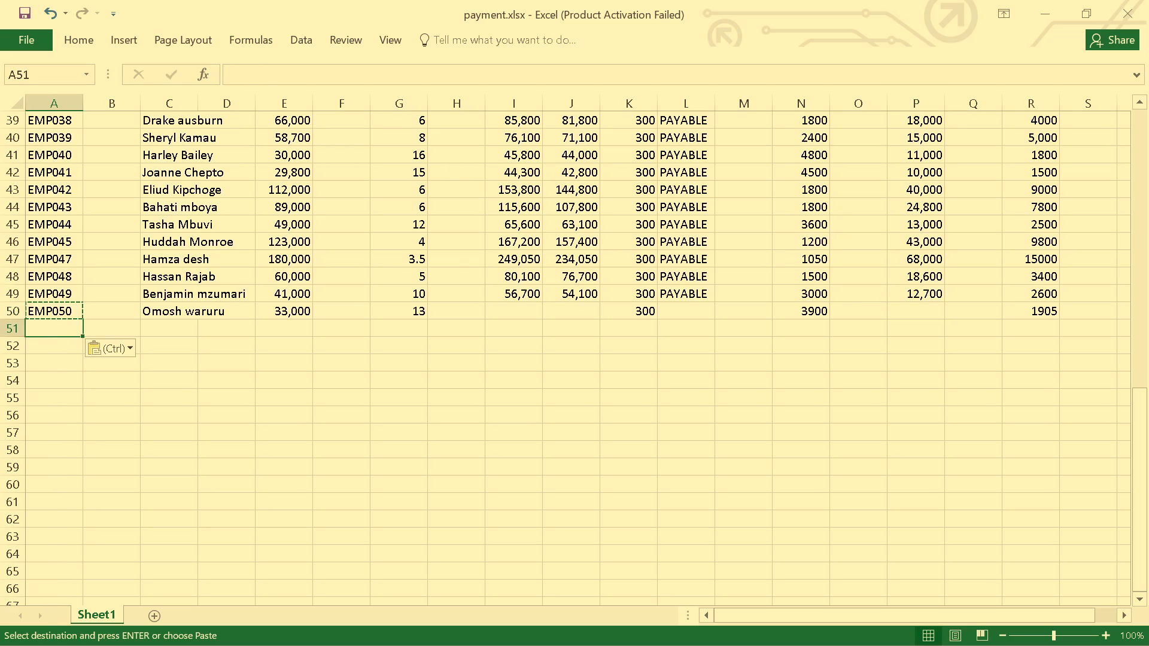
pyautogui.click(41, 346)
pyautogui.hotkey('ctrl', 'v')
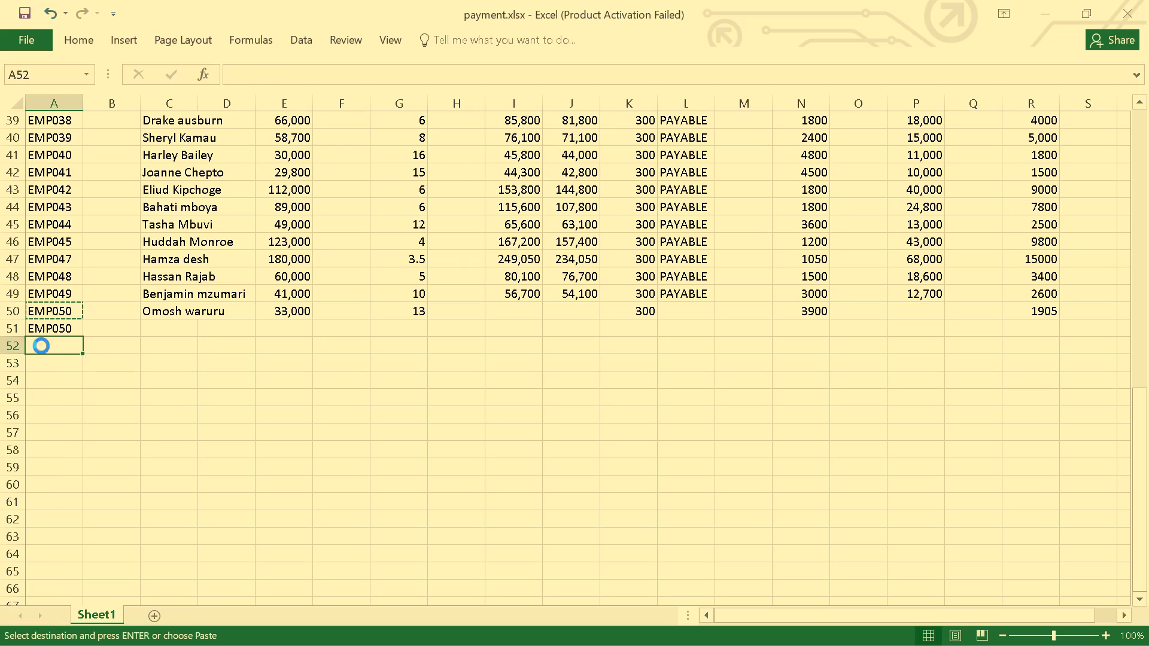
pyautogui.click(43, 364)
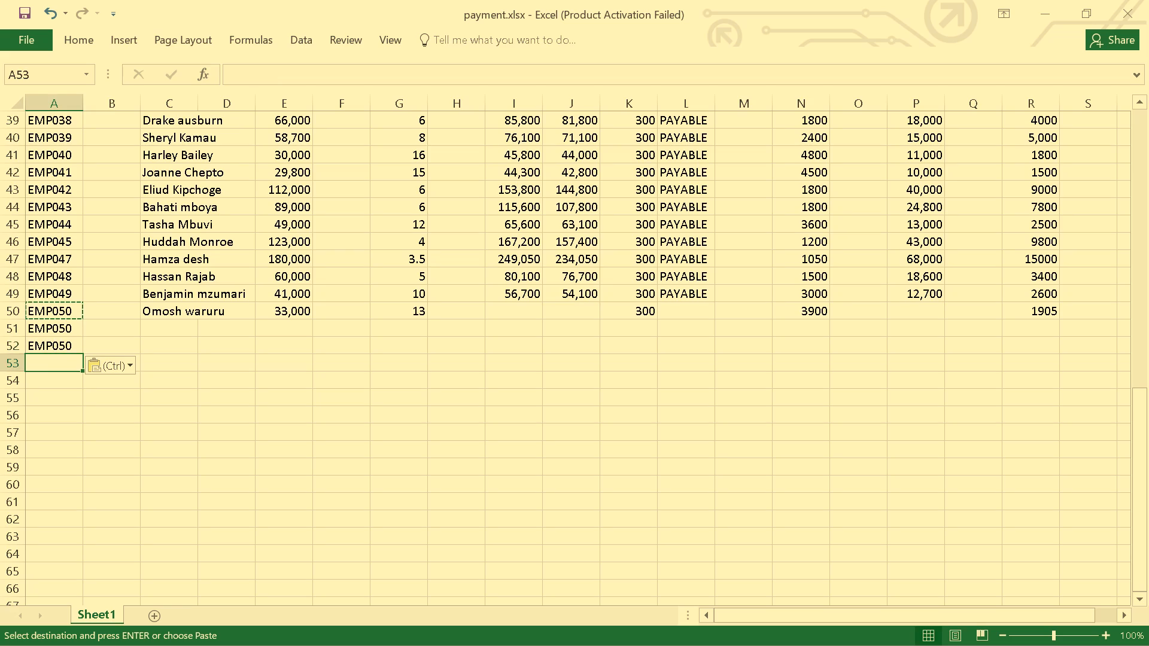
pyautogui.hotkey('ctrl', 'v')
pyautogui.click(44, 388)
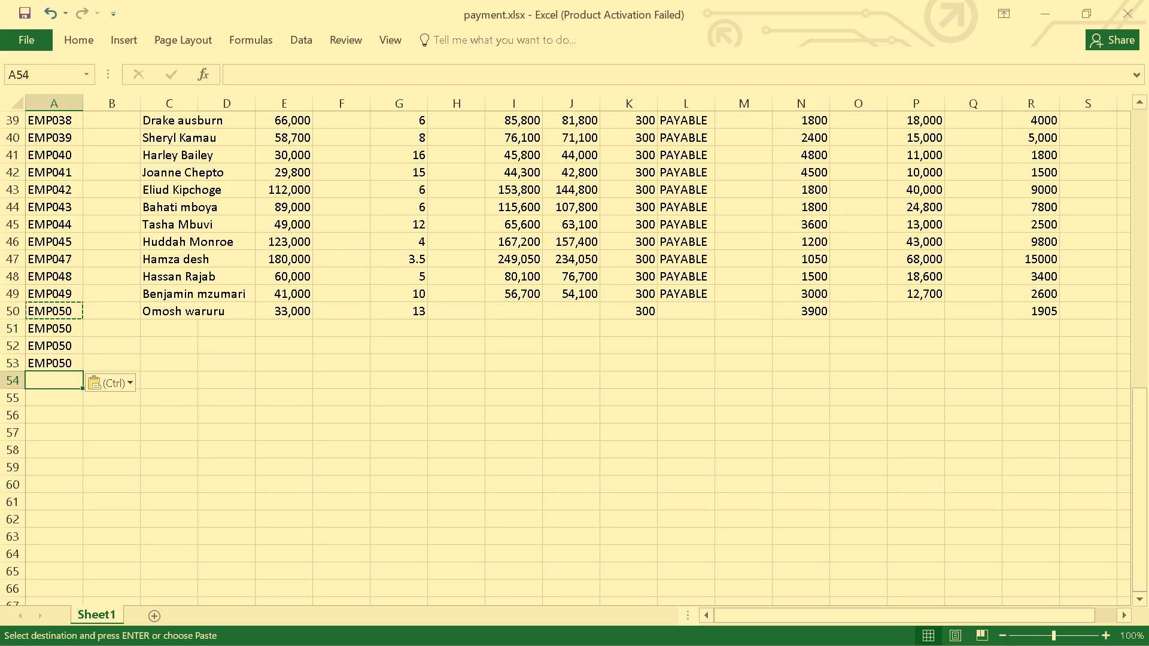
pyautogui.hotkey('ctrl', 'v')
# Paste the copied ID EMP050 into cells A55 to A58 of the employee ID column.
pyautogui.click(44, 397)
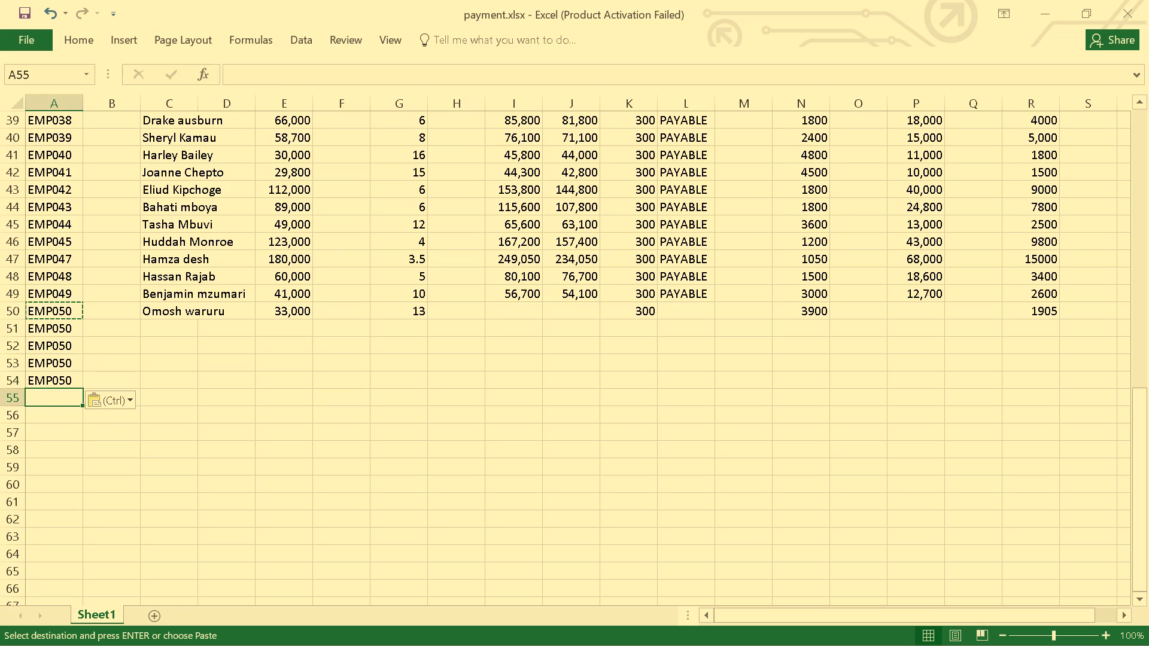
pyautogui.hotkey('ctrl', 'v')
pyautogui.click(43, 420)
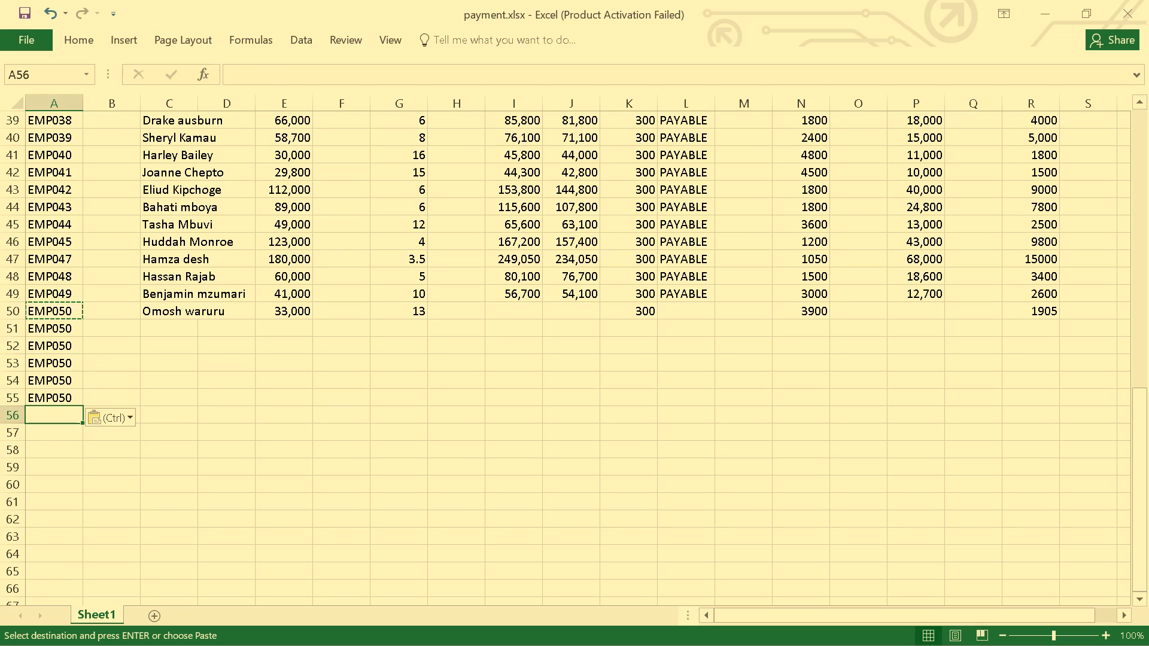
pyautogui.hotkey('ctrl', 'v')
pyautogui.click(41, 432)
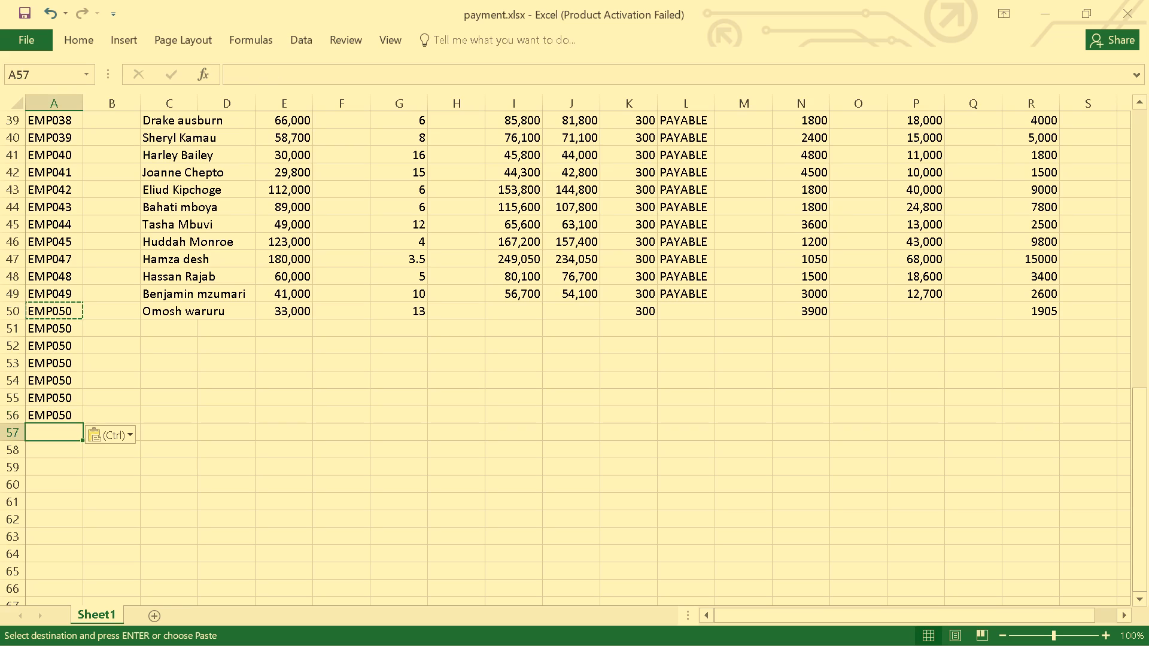
pyautogui.hotkey('ctrl', 'v')
pyautogui.click(42, 450)
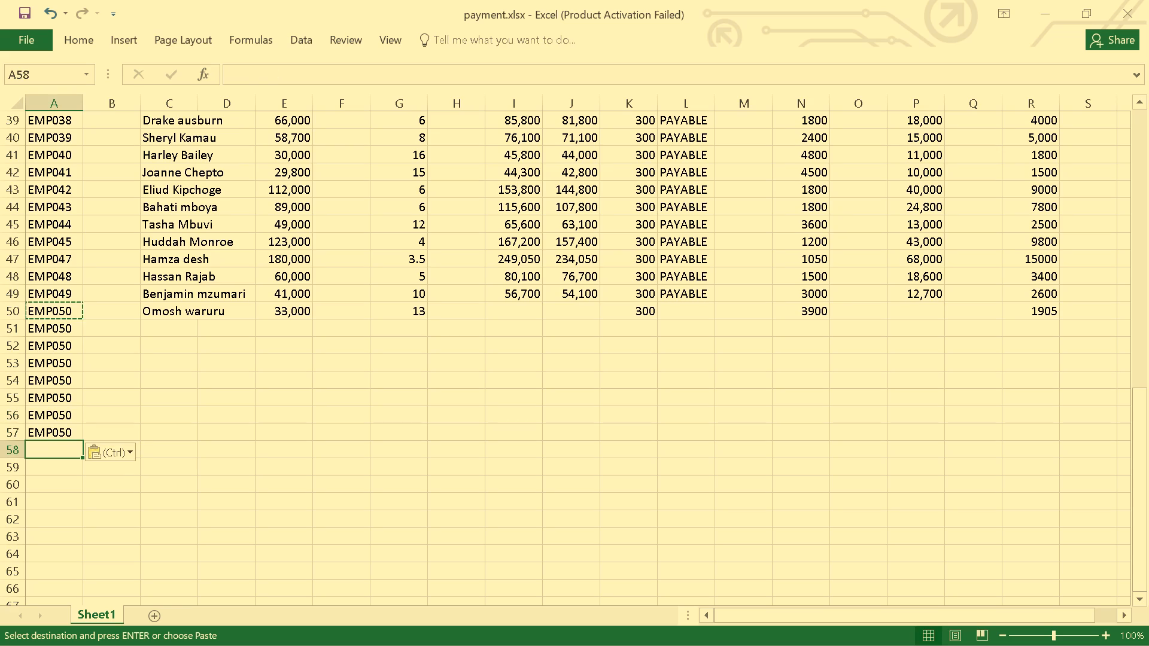
pyautogui.hotkey('ctrl', 'v')
# Fill cells A59 and A60 with copies of the EMP050 ID from cell A58.
pyautogui.click(44, 471)
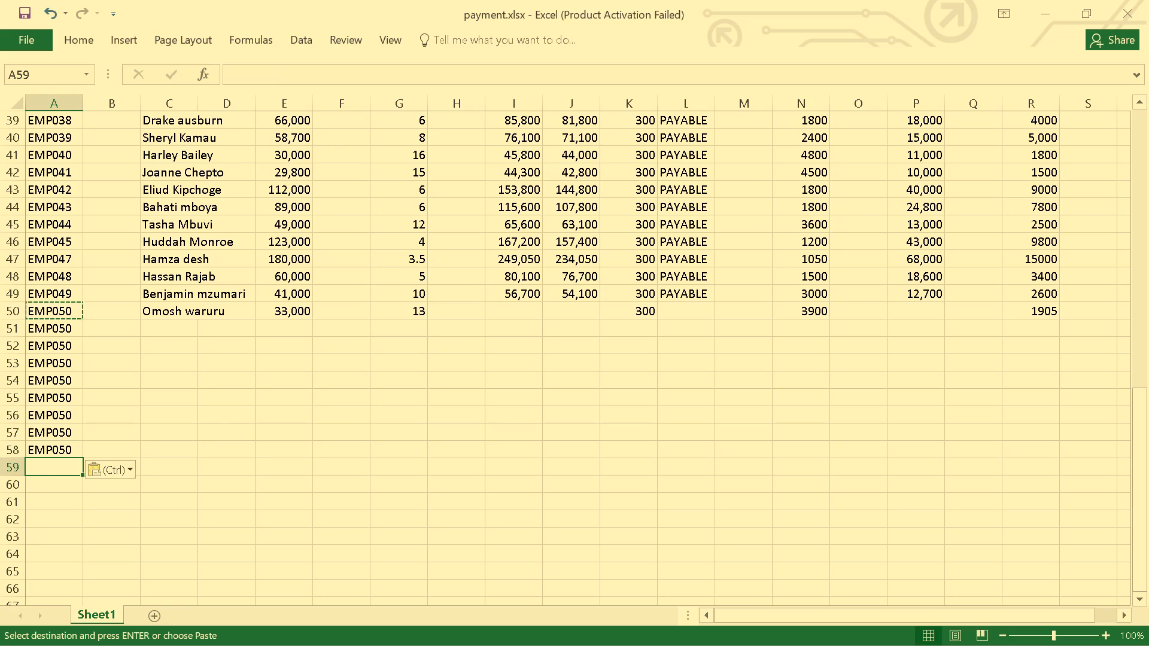
pyautogui.hotkey('ctrl', 'b')
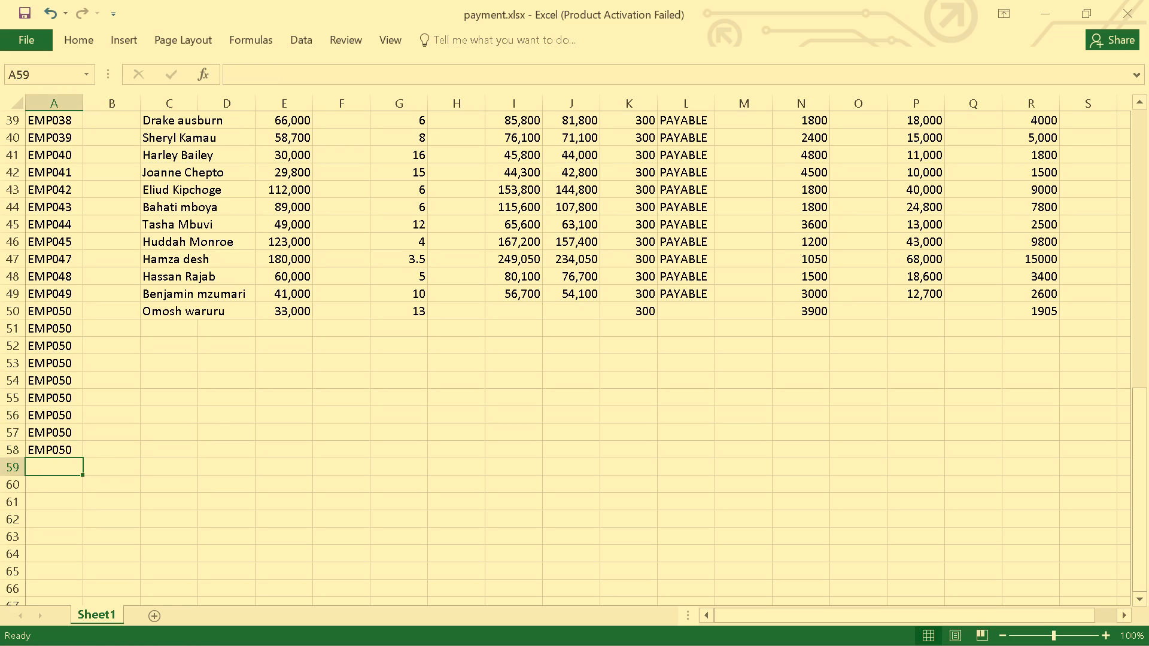
pyautogui.click(56, 470)
pyautogui.hotkey('ctrl', 'v')
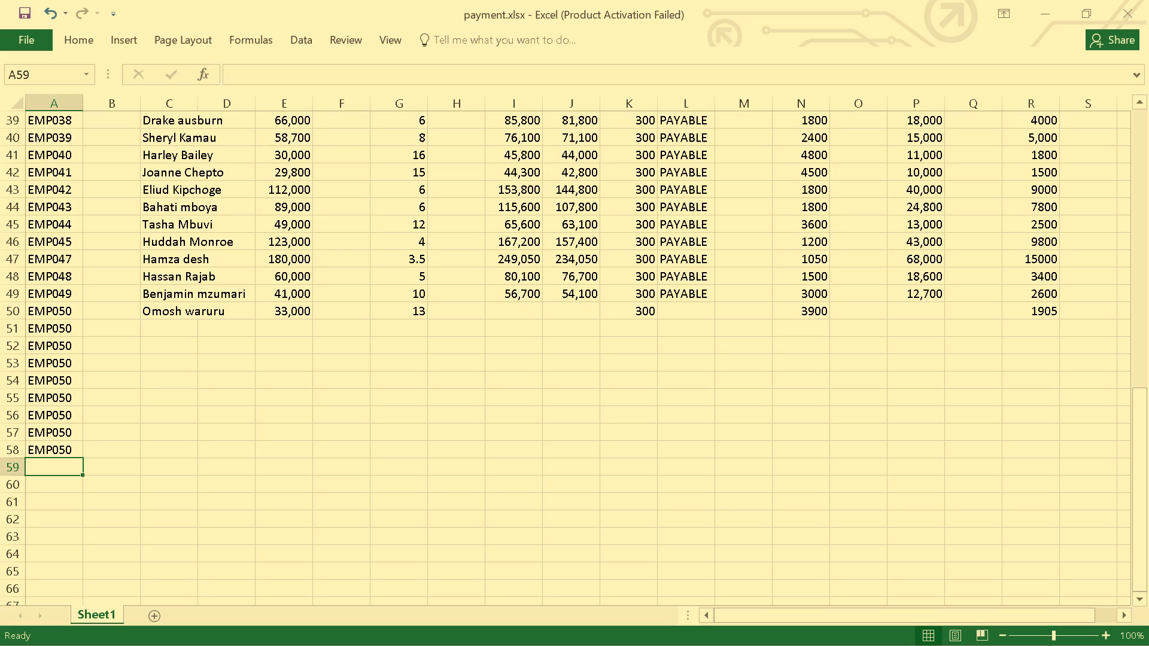
pyautogui.click(57, 450)
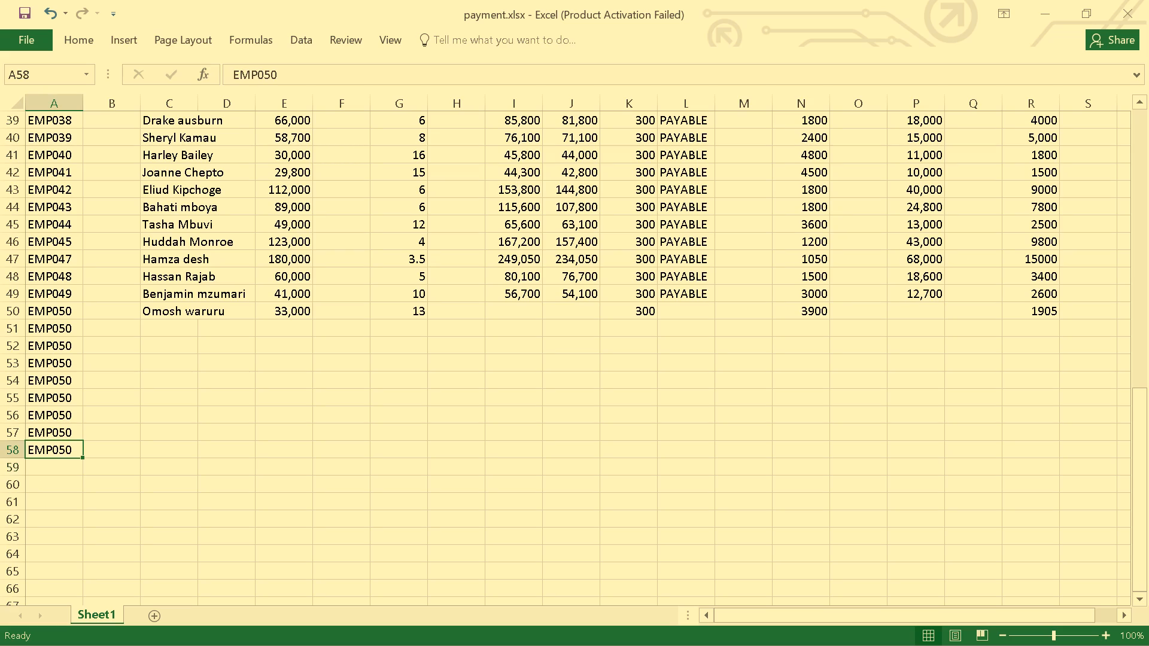
pyautogui.hotkey('ctrl', 'c')
pyautogui.click(48, 466)
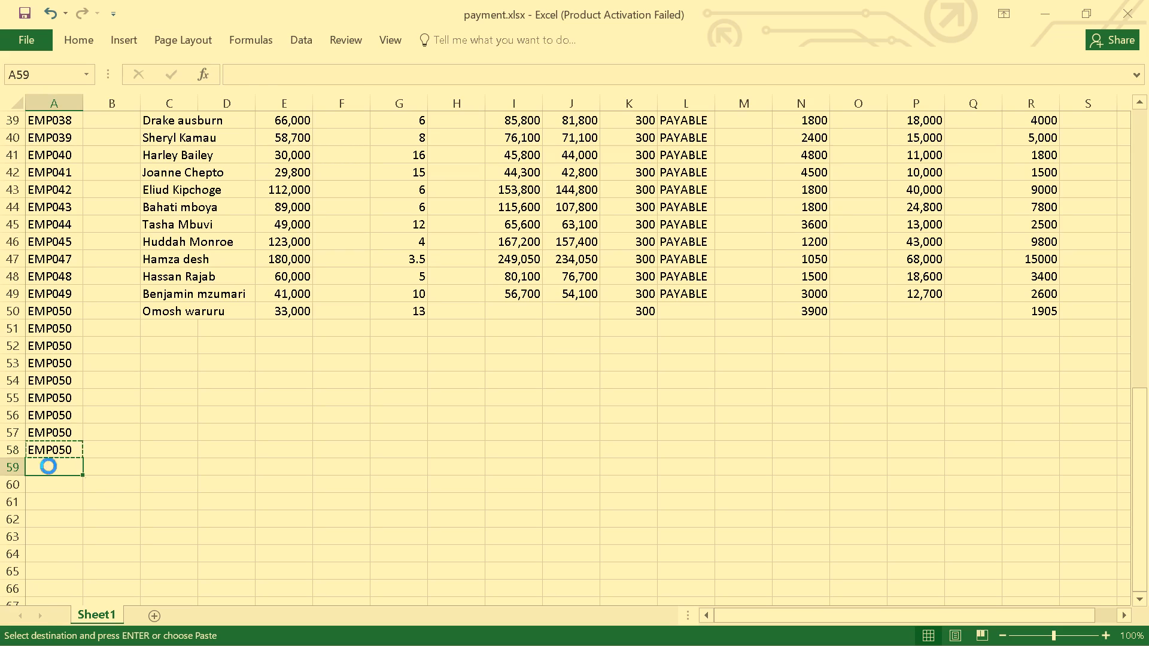
pyautogui.hotkey('ctrl', 'v')
pyautogui.click(45, 482)
pyautogui.hotkey('ctrl', 'v')
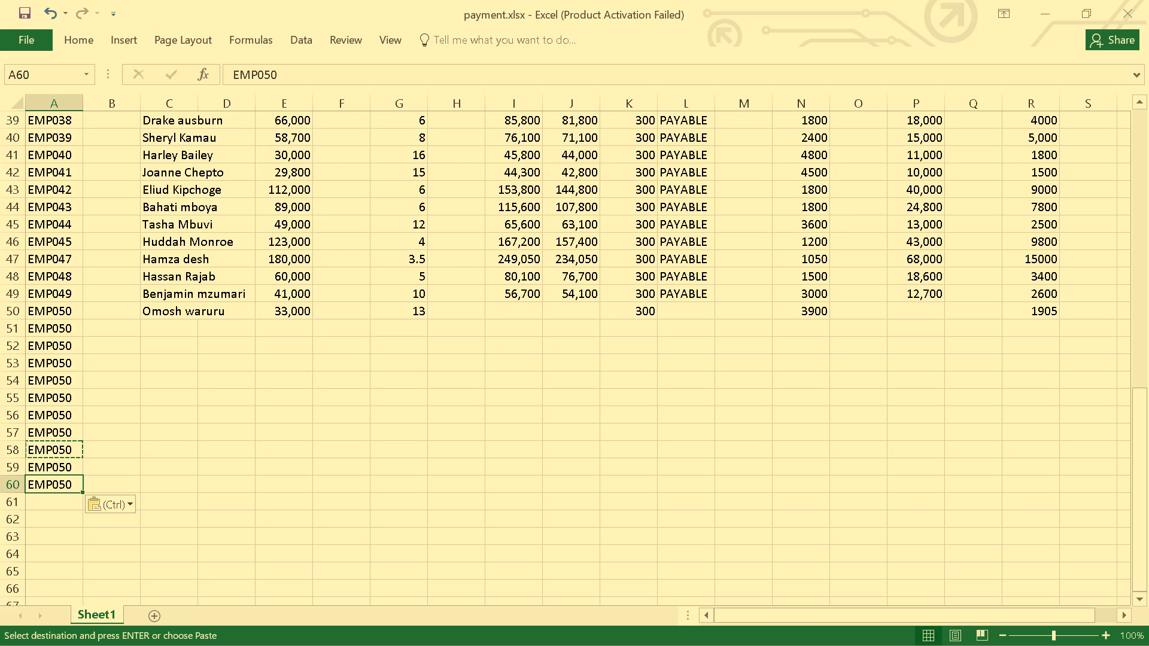
# Change the duplicated IDs in cells A51 and A52 to EMP051 and EMP052.
pyautogui.click(168, 331)
pyautogui.click(50, 334)
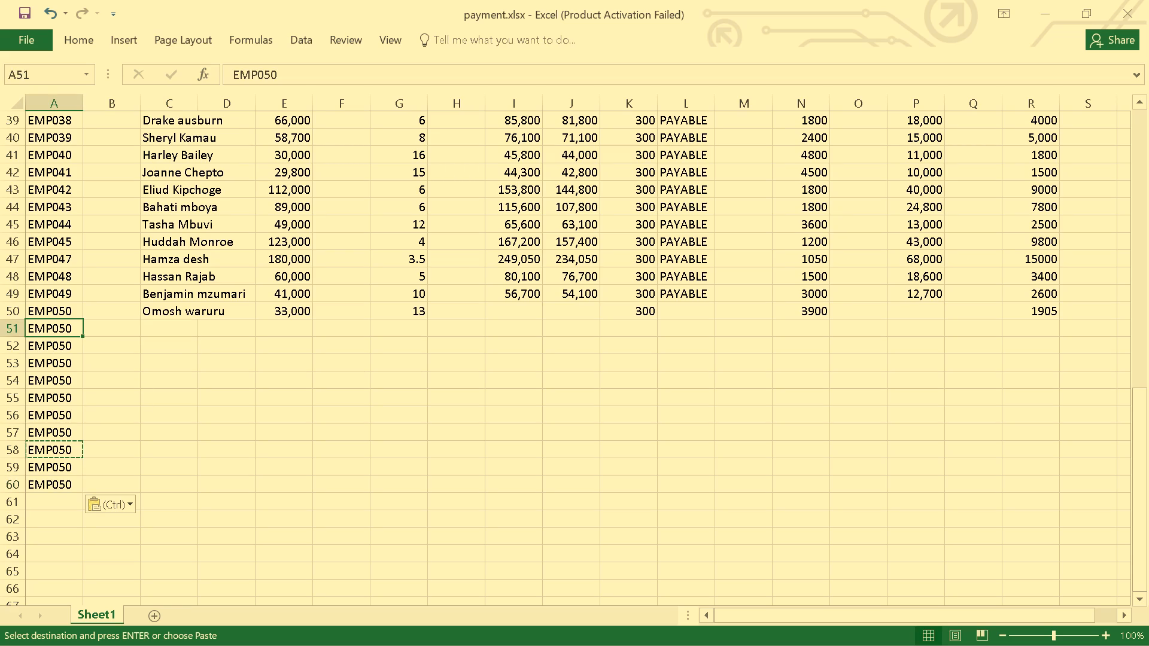
pyautogui.click(276, 72)
pyautogui.press('BackSpace')
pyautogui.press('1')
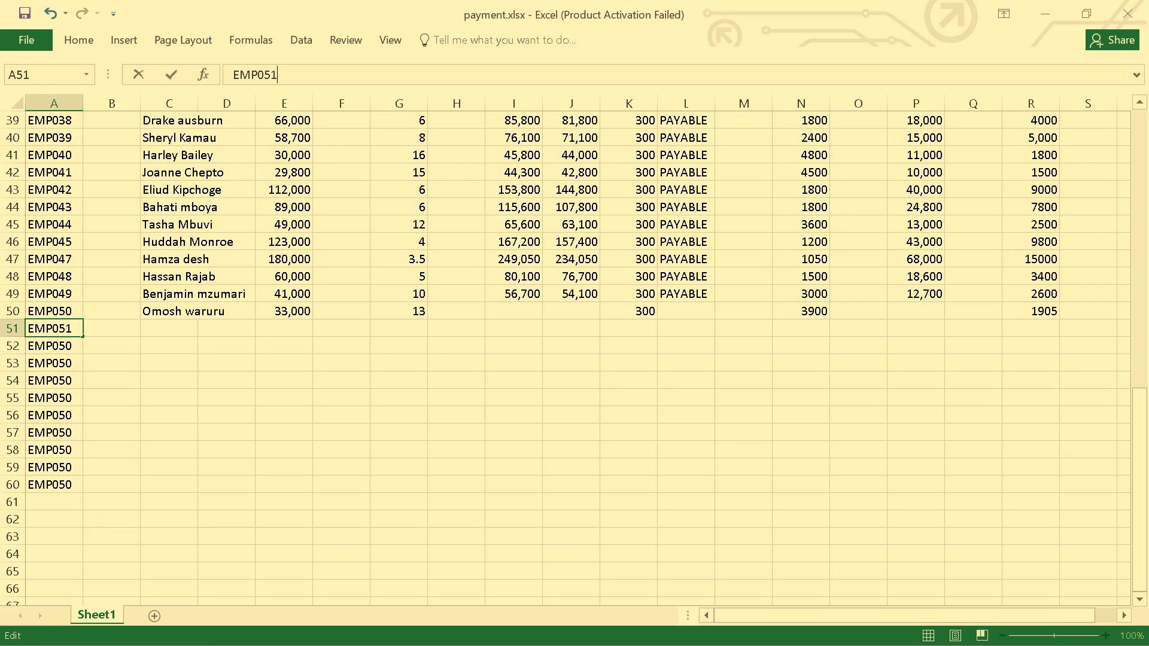
pyautogui.press('Return')
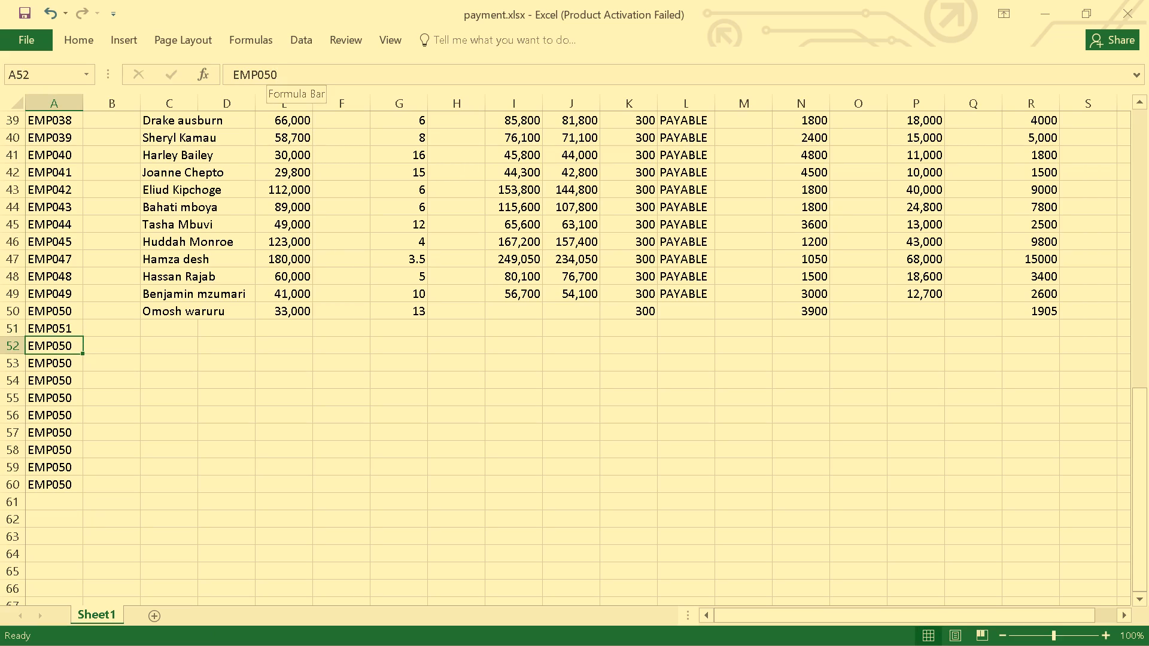
pyautogui.click(276, 72)
pyautogui.press('BackSpace')
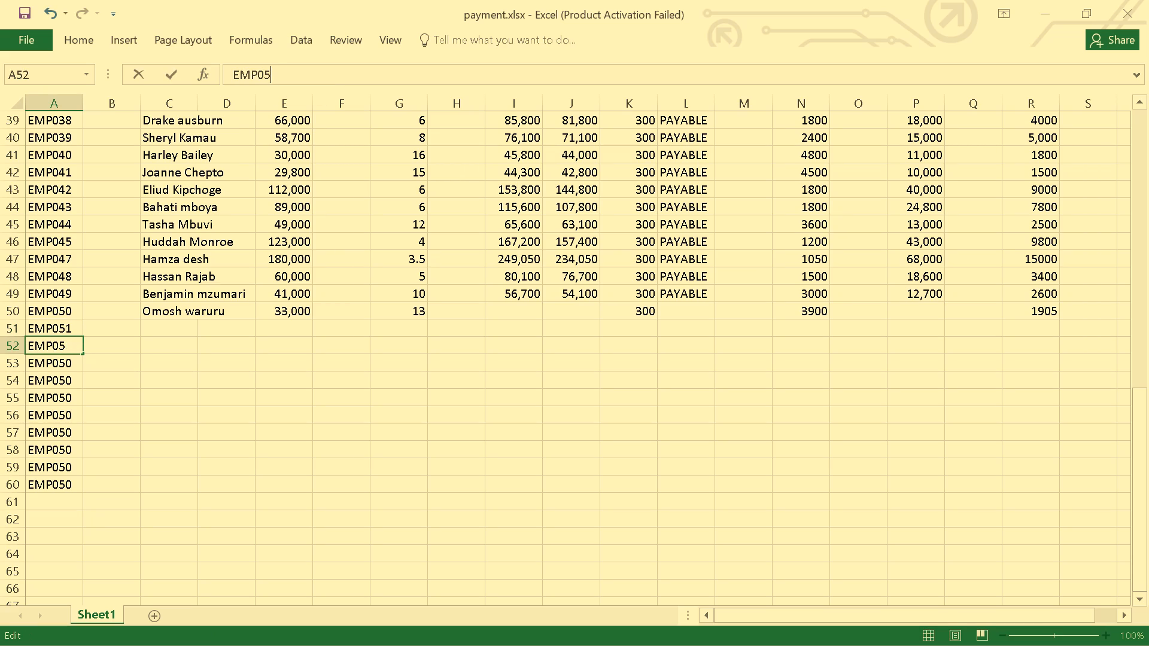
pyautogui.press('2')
pyautogui.press('Return')
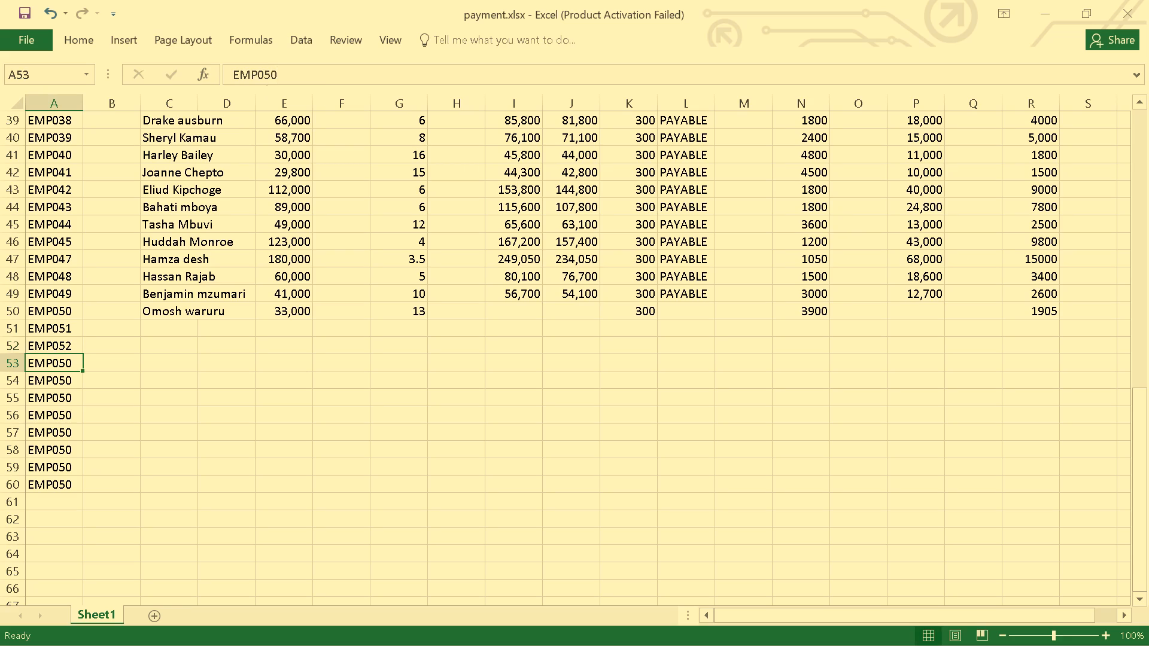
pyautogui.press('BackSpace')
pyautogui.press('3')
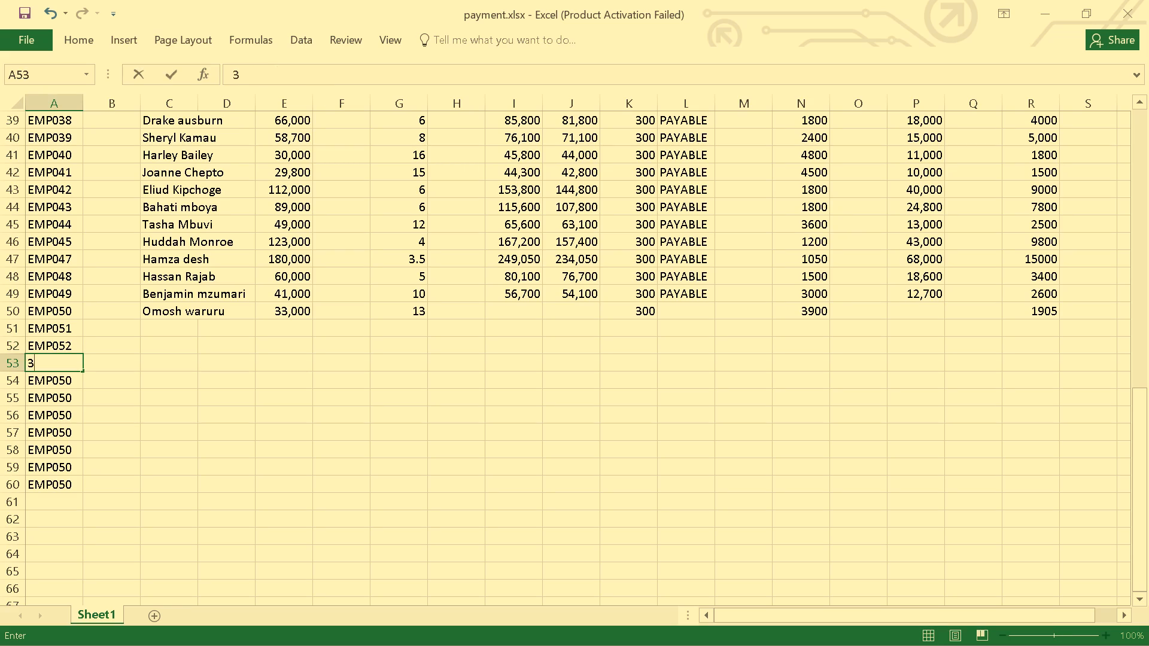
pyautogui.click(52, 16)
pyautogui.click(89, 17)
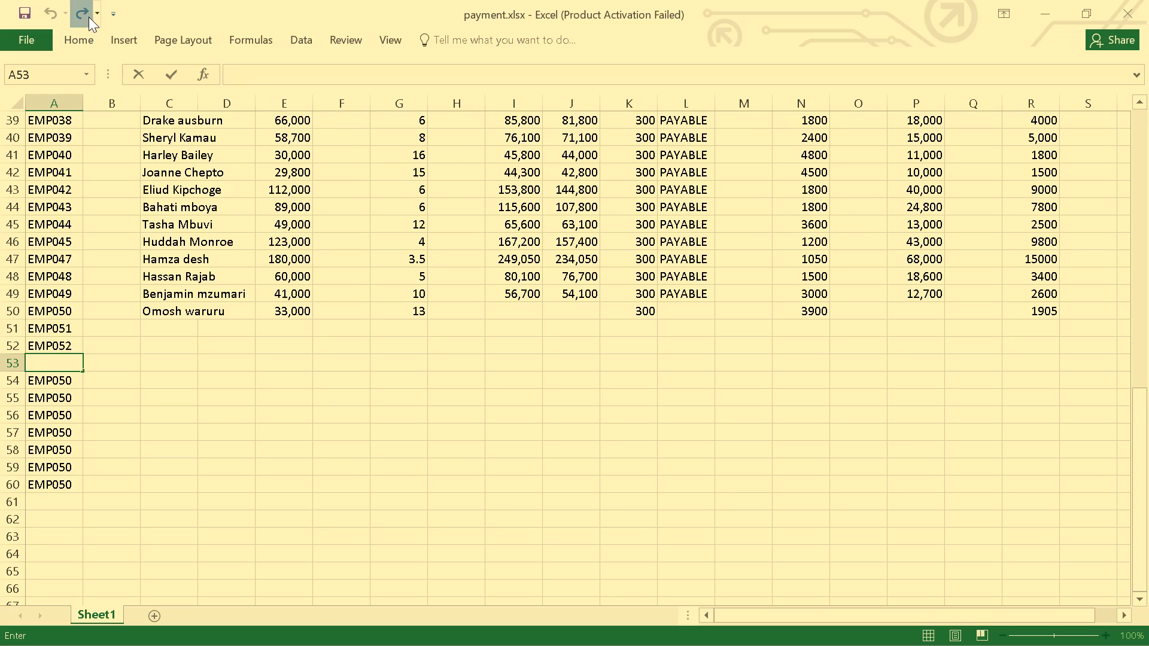
# Replace the content of cell A53 with the employee ID EMP053.
pyautogui.click(60, 368)
pyautogui.press('BackSpace')
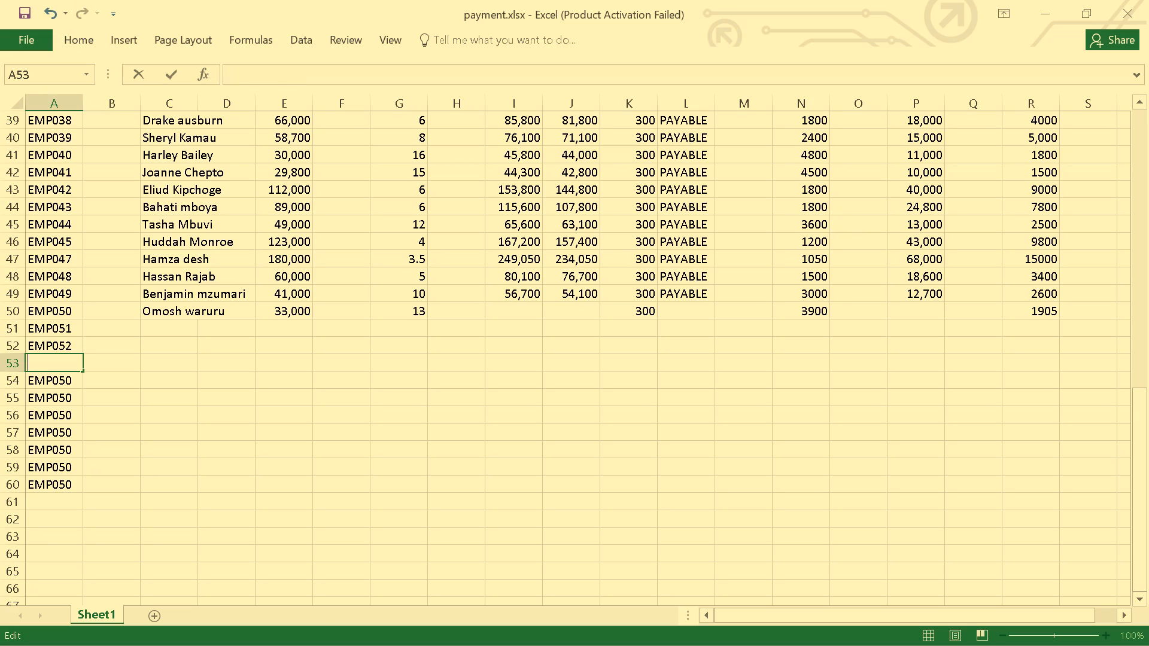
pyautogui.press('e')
pyautogui.press('BackSpace')
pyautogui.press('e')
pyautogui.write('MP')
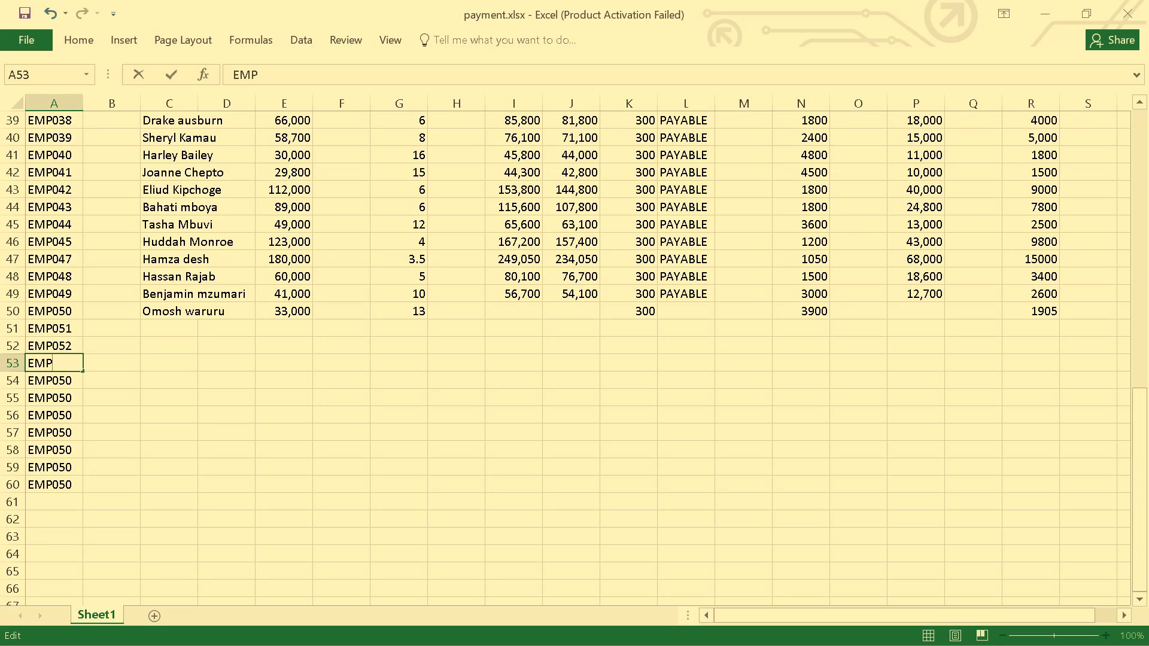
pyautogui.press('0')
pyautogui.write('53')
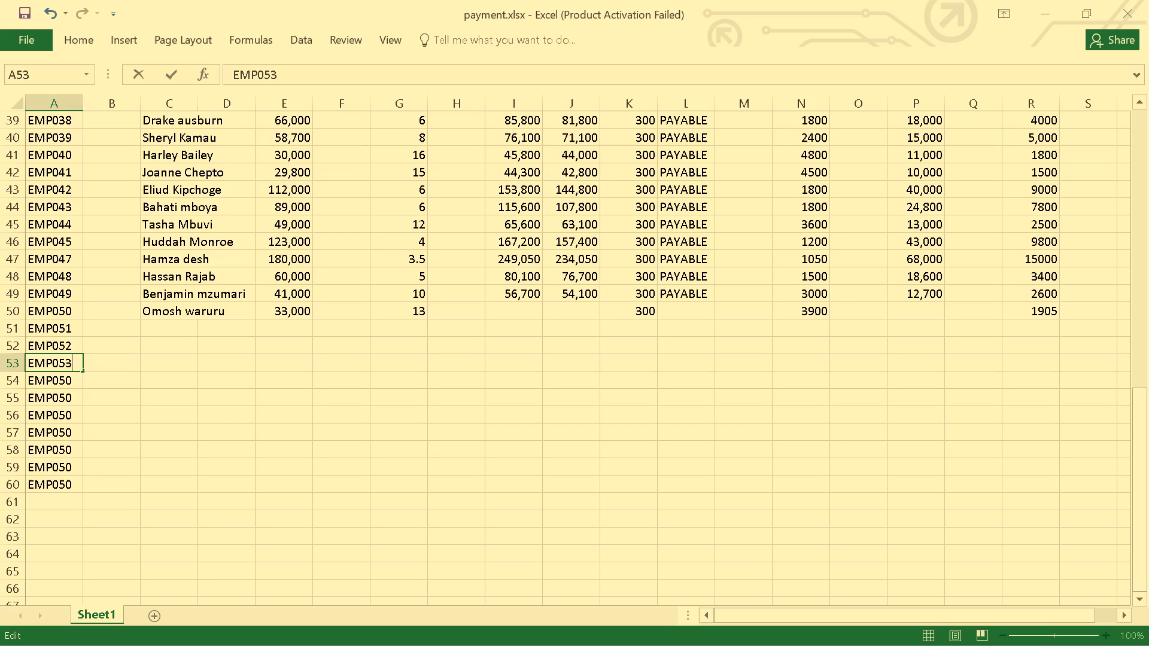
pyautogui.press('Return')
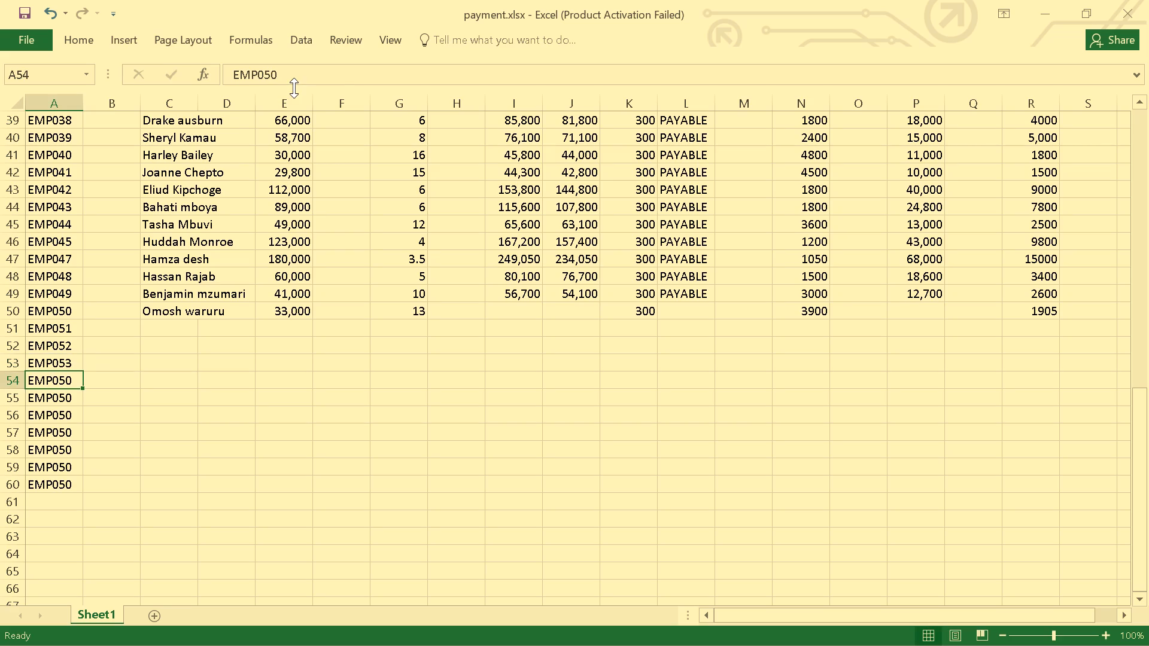
# Change the duplicated IDs in cells A54, A55 and A56 to EMP054, EMP055 and EMP056.
pyautogui.click(290, 78)
pyautogui.press('BackSpace')
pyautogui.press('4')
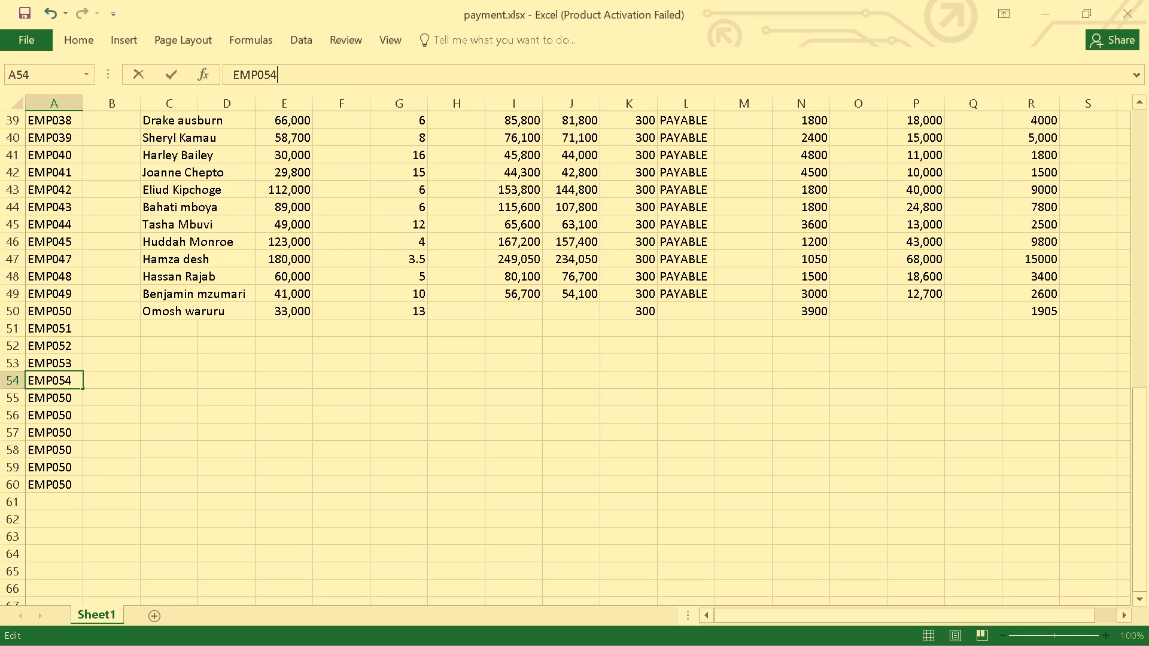
pyautogui.press('Return')
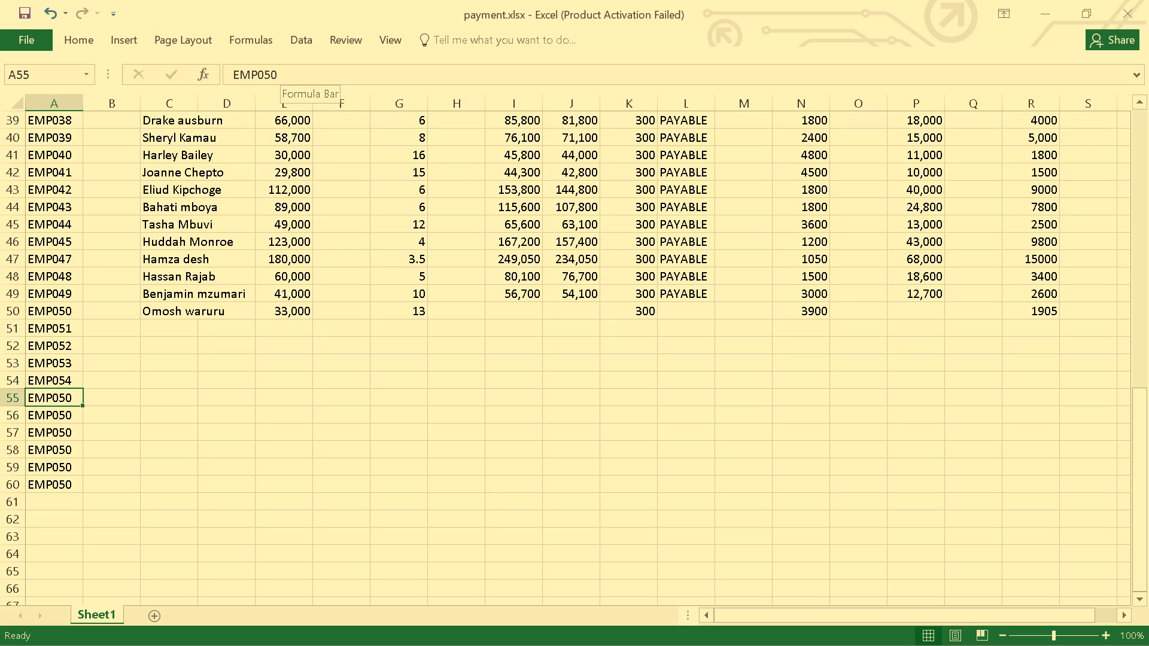
pyautogui.click(282, 72)
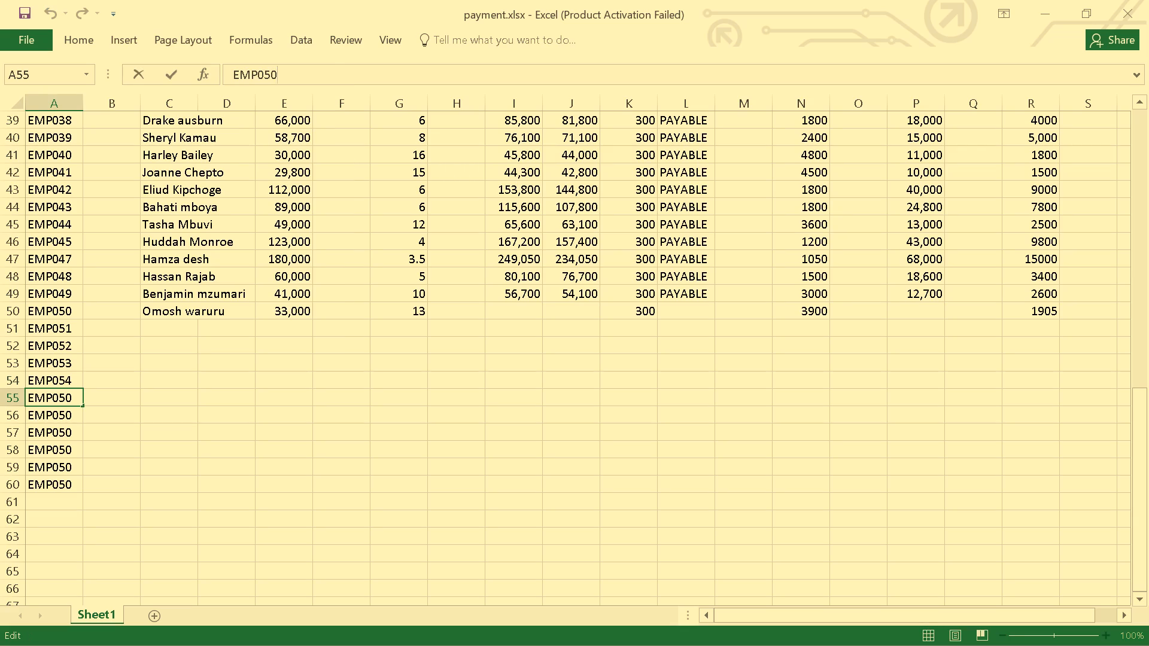
pyautogui.press('BackSpace')
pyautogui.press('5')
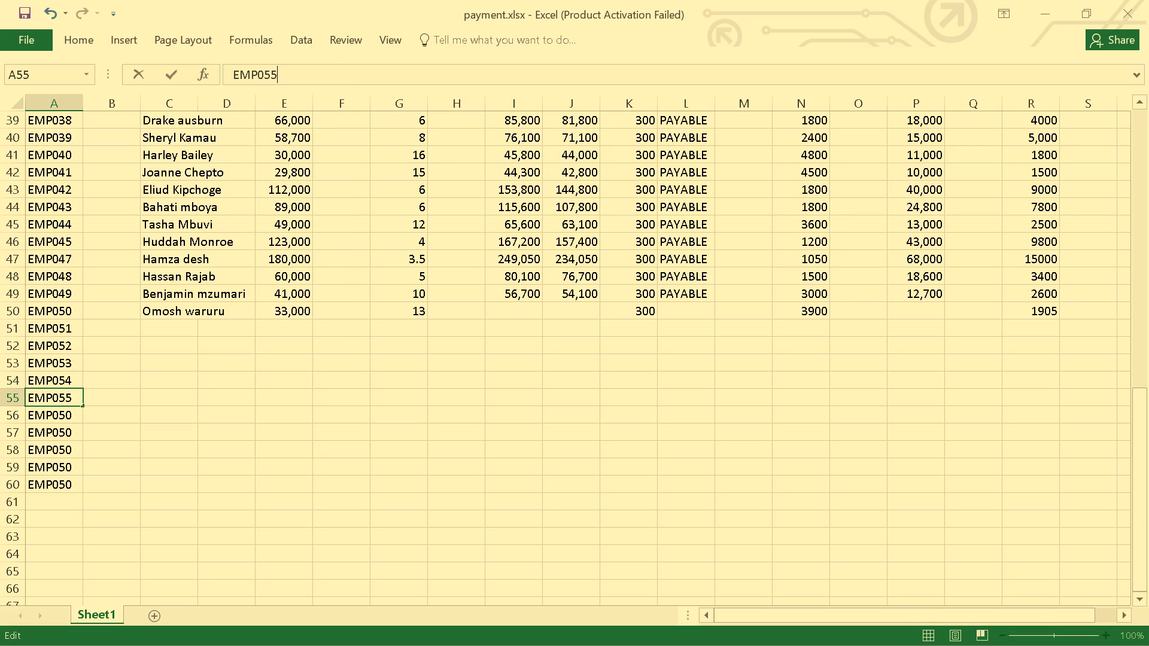
pyautogui.press('Return')
pyautogui.click(282, 72)
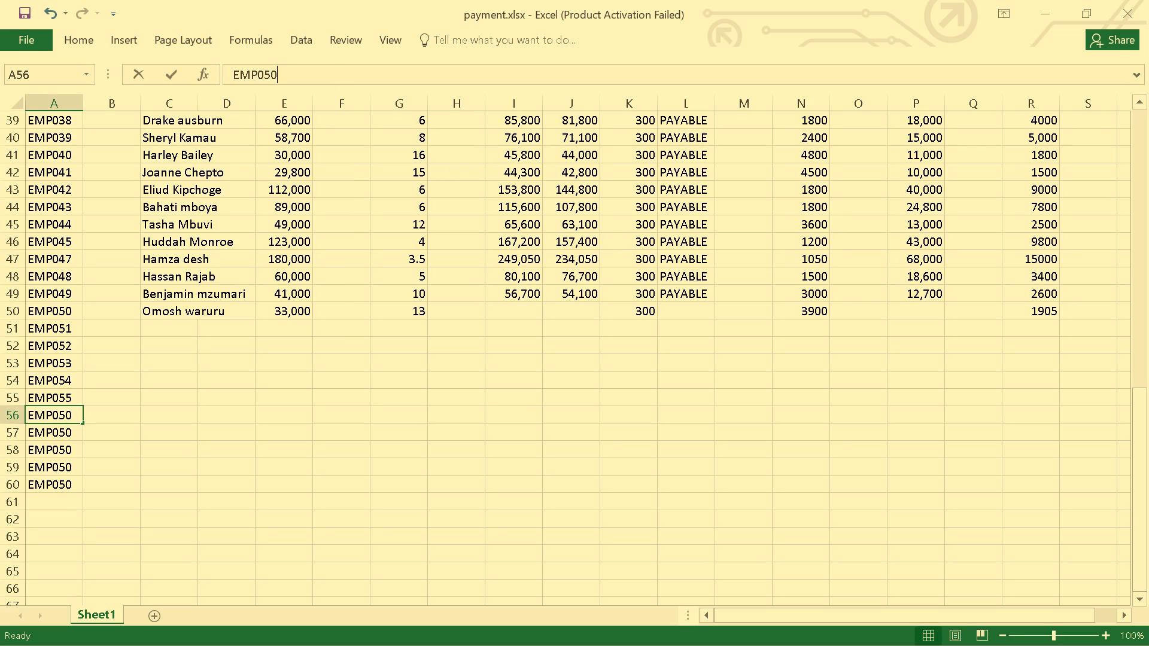
pyautogui.press('BackSpace')
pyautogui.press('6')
pyautogui.press('Return')
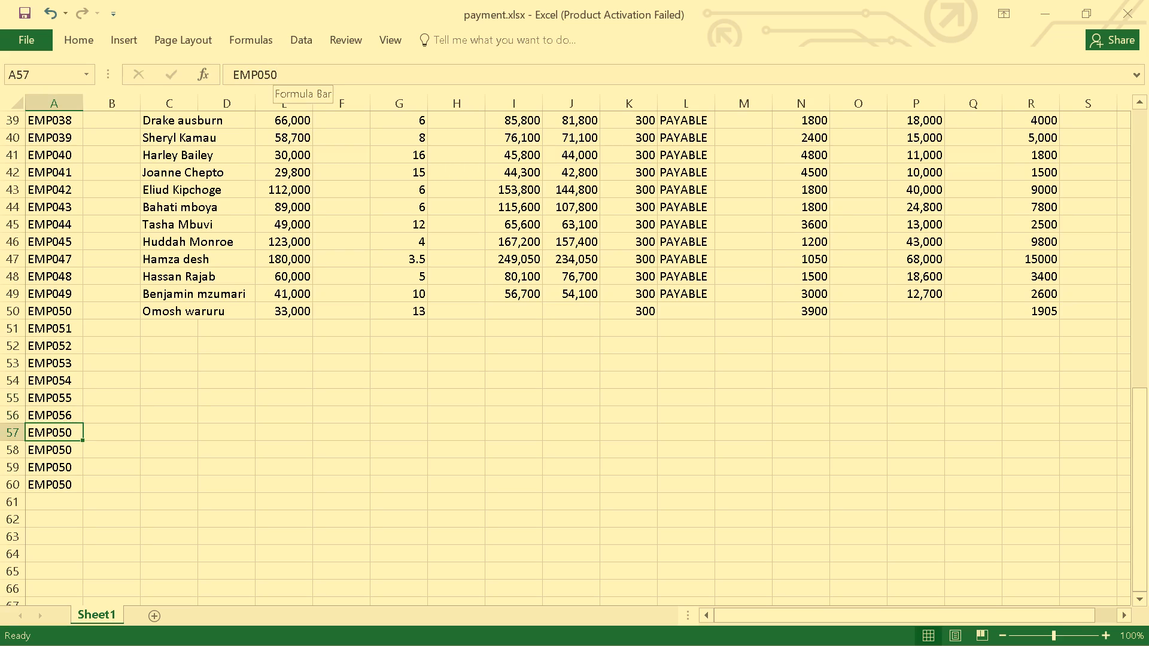
# Replace the content of cell A57 with the employee ID EMP057.
pyautogui.press('BackSpace')
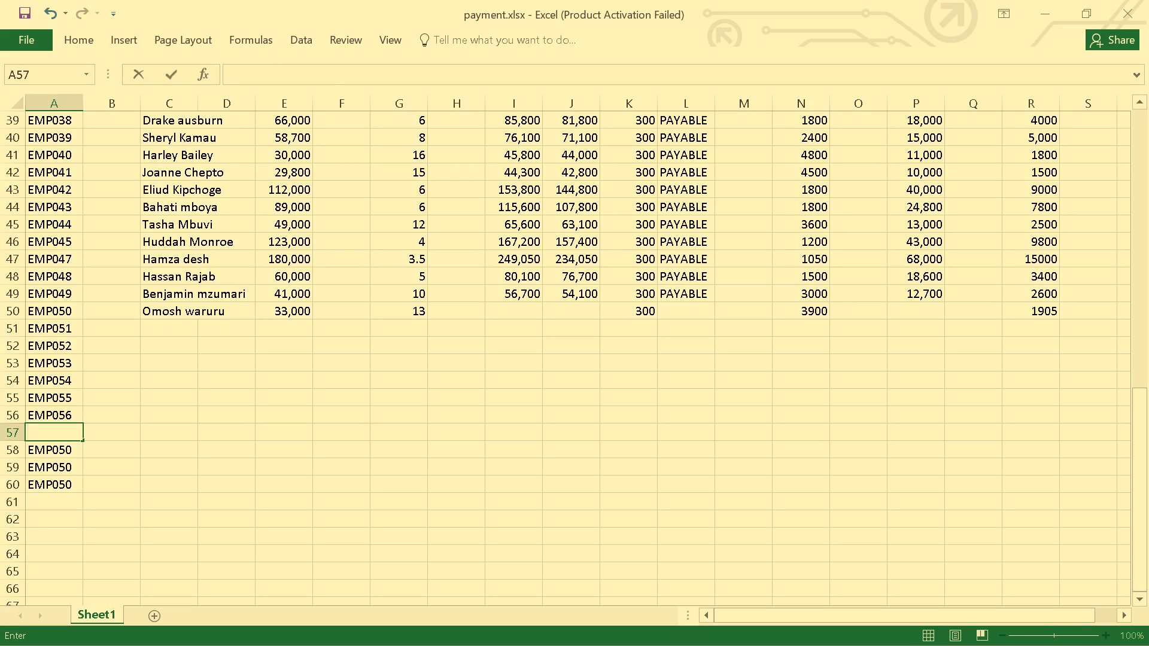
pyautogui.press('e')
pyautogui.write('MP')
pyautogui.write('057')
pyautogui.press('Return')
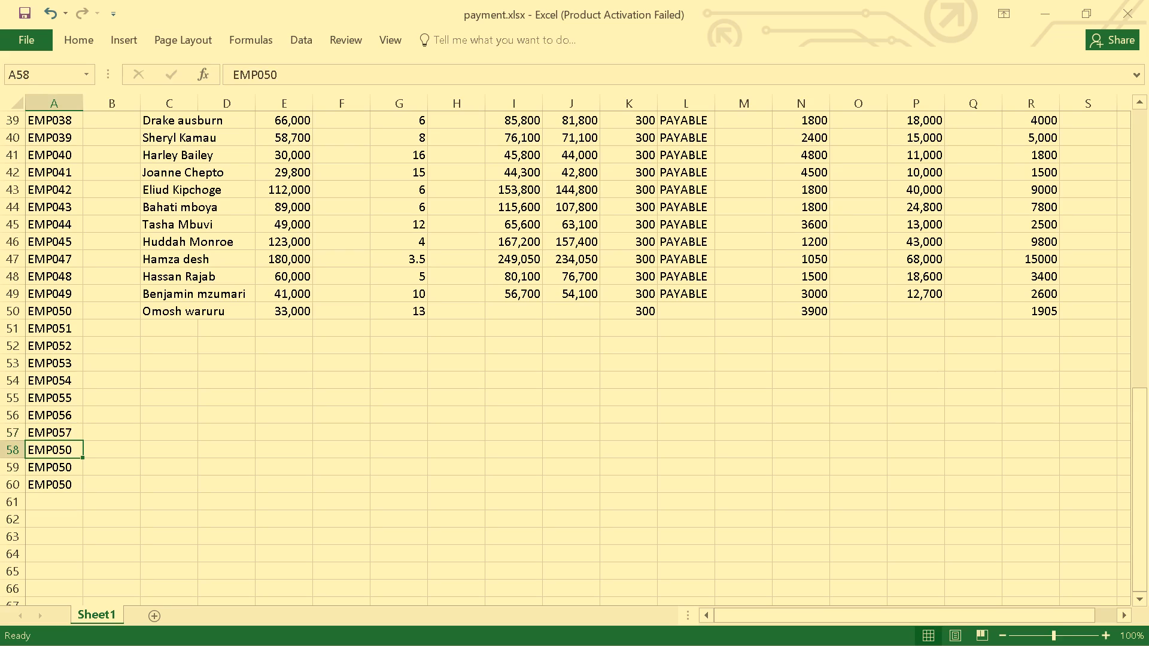
# Change the duplicated IDs in cells A58 and A59 to EMP058 and EMP059.
pyautogui.click(282, 72)
pyautogui.press('BackSpace')
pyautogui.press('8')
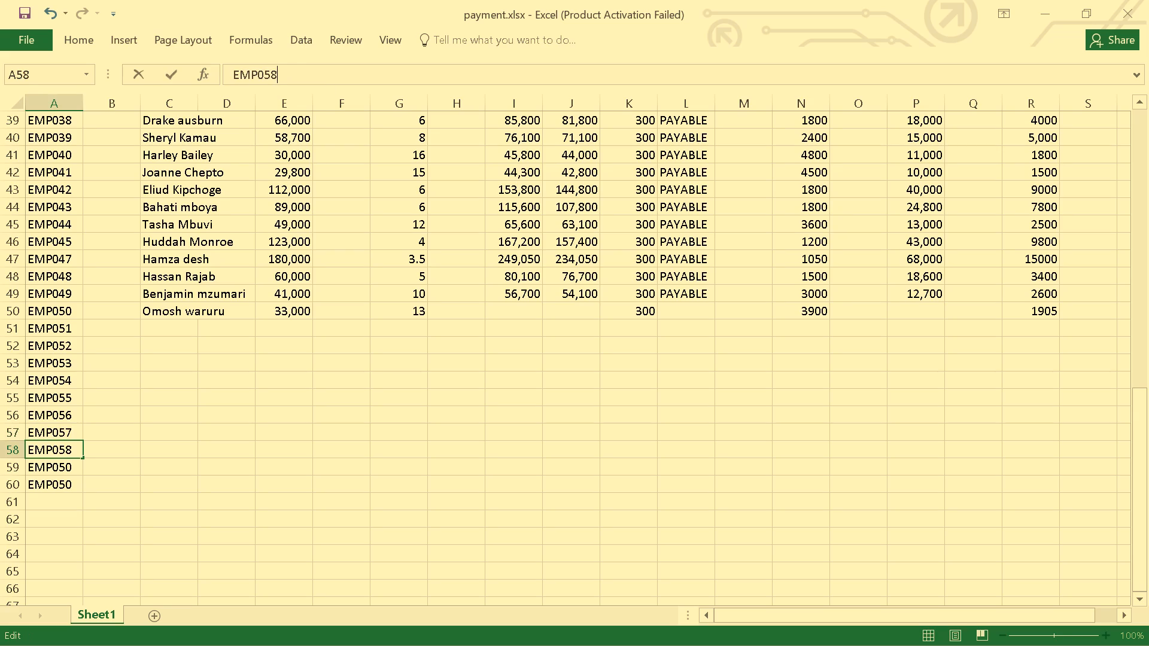
pyautogui.press('Return')
pyautogui.doubleClick(282, 72)
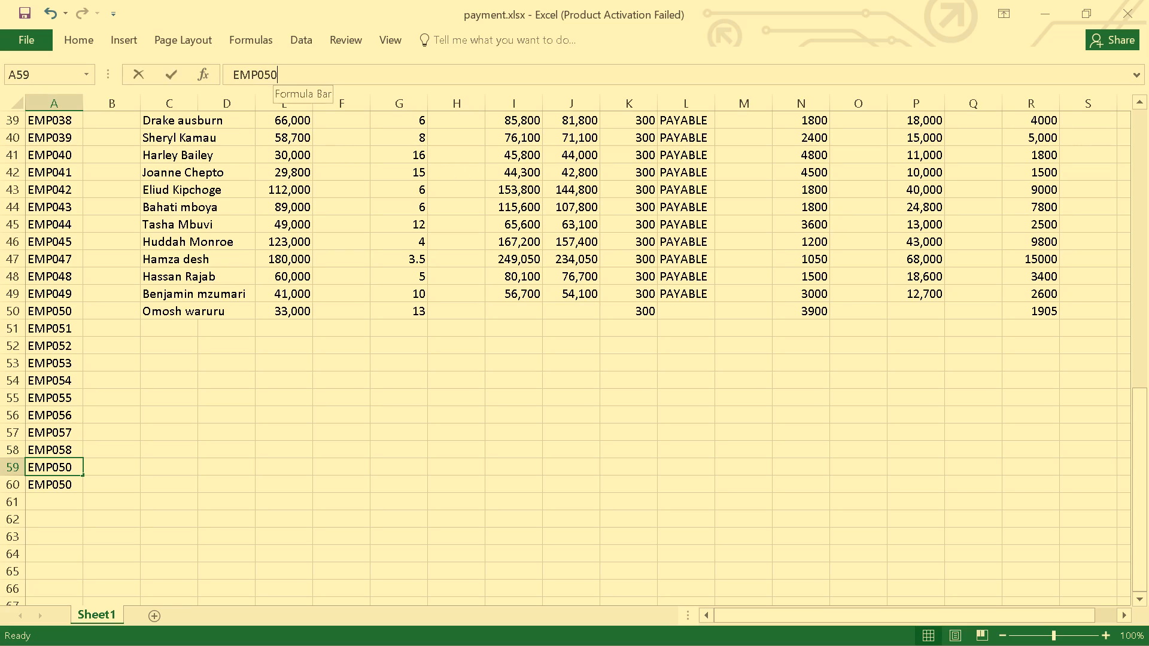
pyautogui.click(282, 72)
pyautogui.press('BackSpace')
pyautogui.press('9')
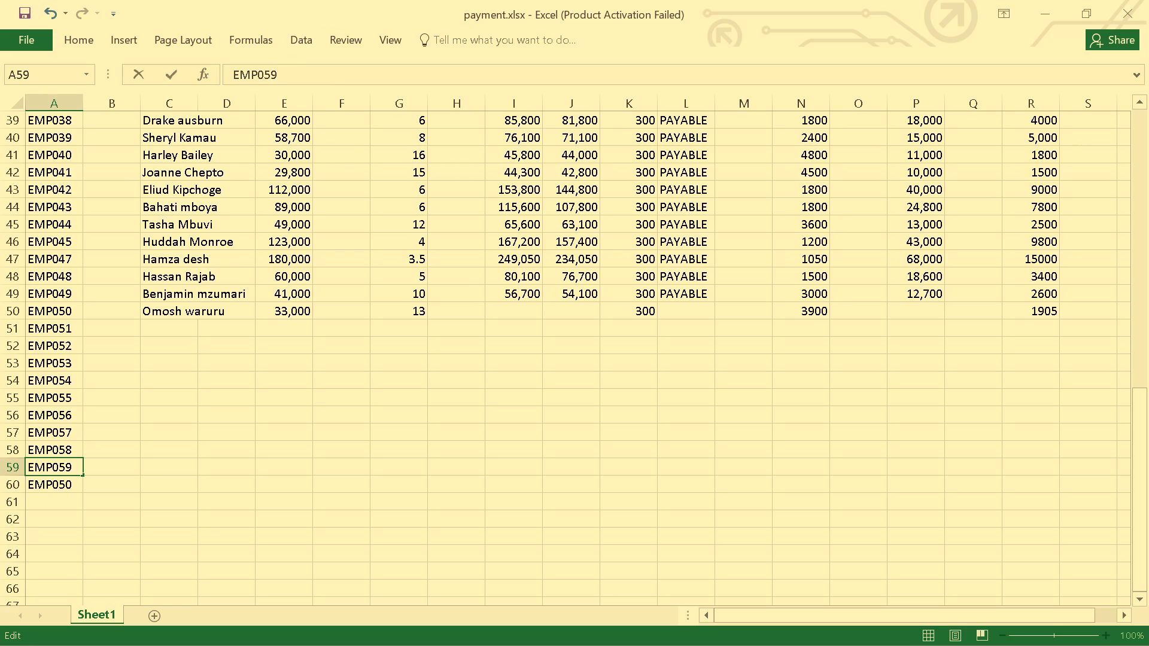
pyautogui.press('Return')
# Change the last duplicated ID, in cell A60, to EMP060.
pyautogui.click(282, 72)
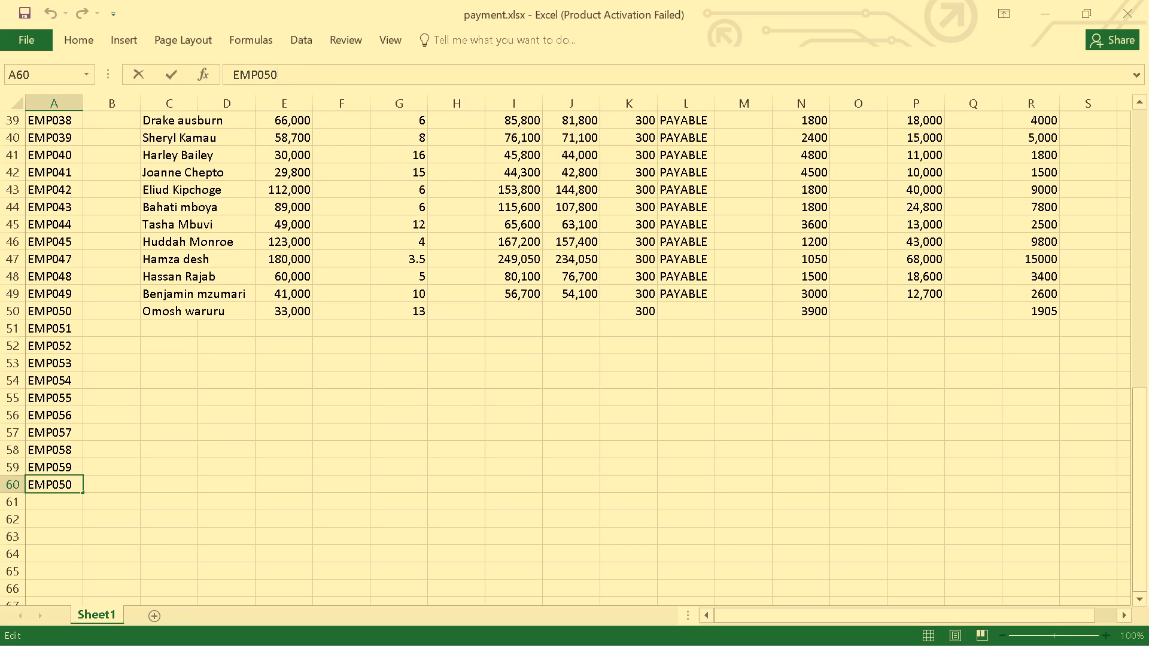
pyautogui.press('BackSpace')
pyautogui.press('BackSpace')
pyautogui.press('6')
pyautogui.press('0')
pyautogui.press('Return')
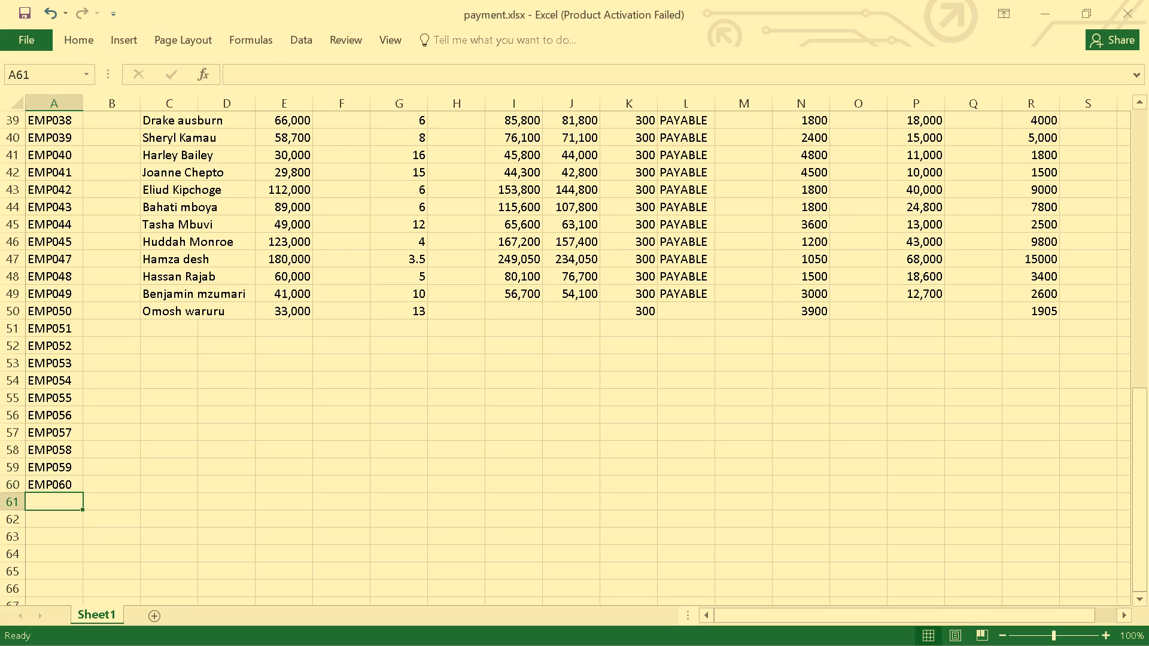
# Enter the employee's full name for EMP051 in cell C51 of the name column.
pyautogui.click(187, 331)
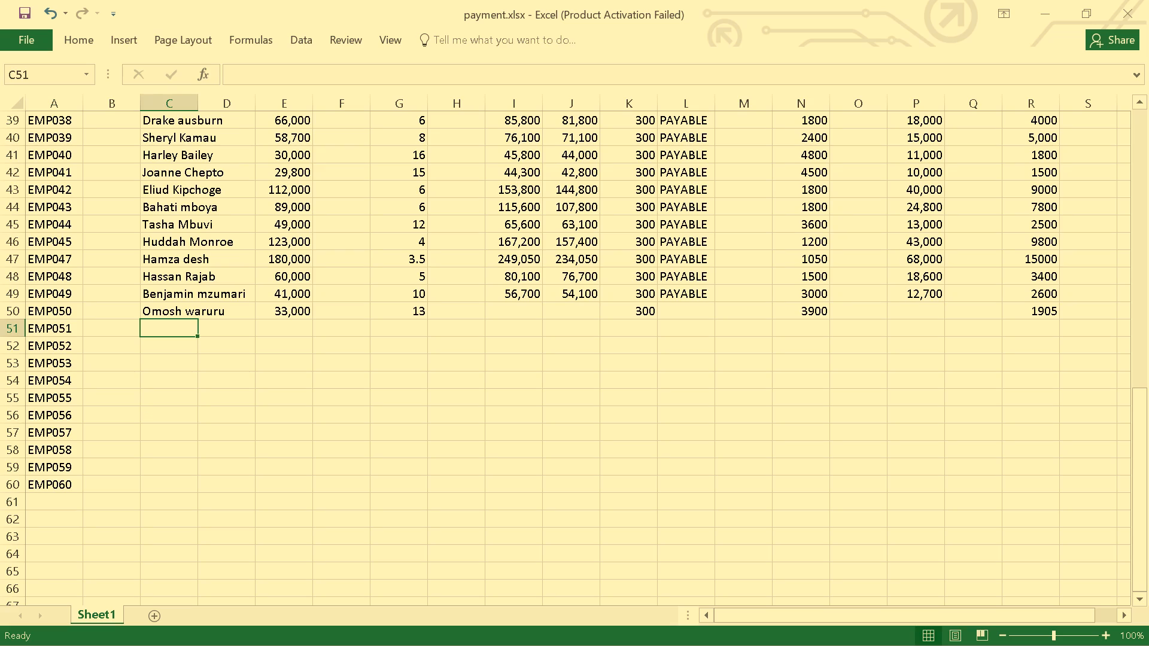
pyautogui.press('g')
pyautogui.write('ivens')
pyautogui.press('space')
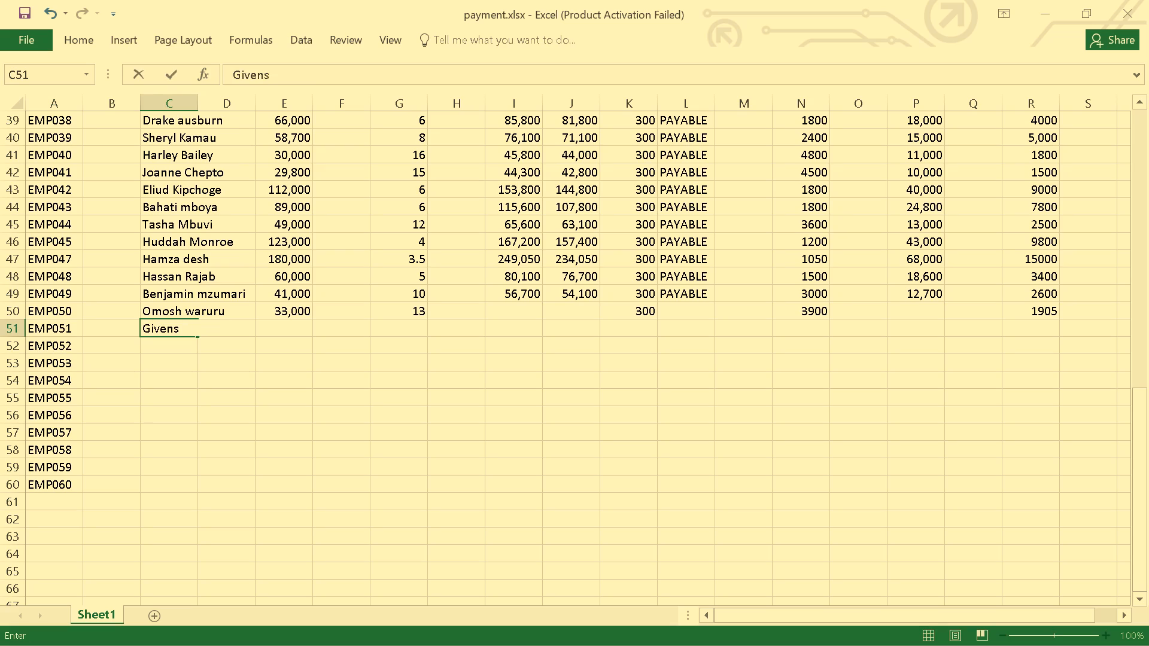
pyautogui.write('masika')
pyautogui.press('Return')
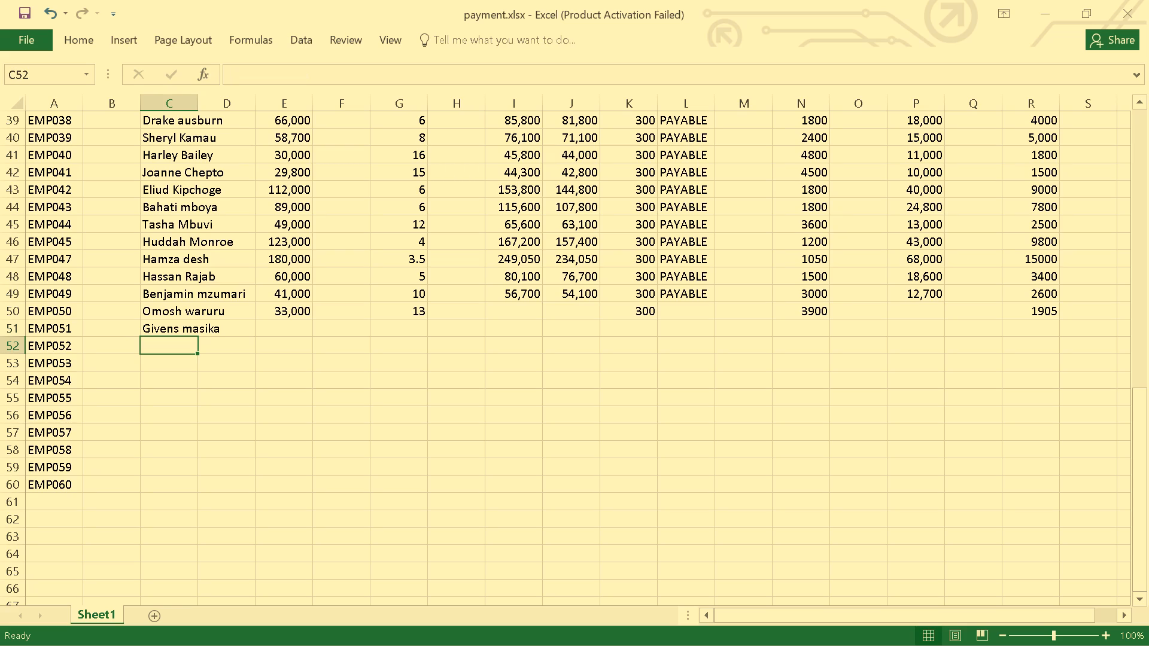
# Enter the employee's full name for EMP052 in cell C52 of the name column.
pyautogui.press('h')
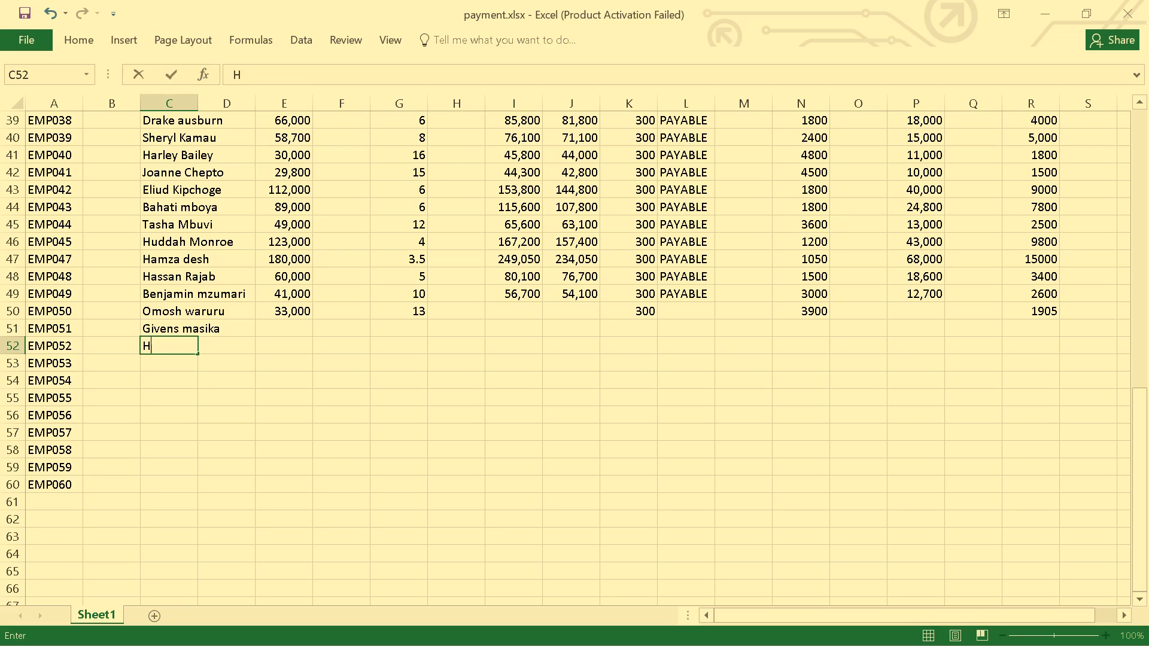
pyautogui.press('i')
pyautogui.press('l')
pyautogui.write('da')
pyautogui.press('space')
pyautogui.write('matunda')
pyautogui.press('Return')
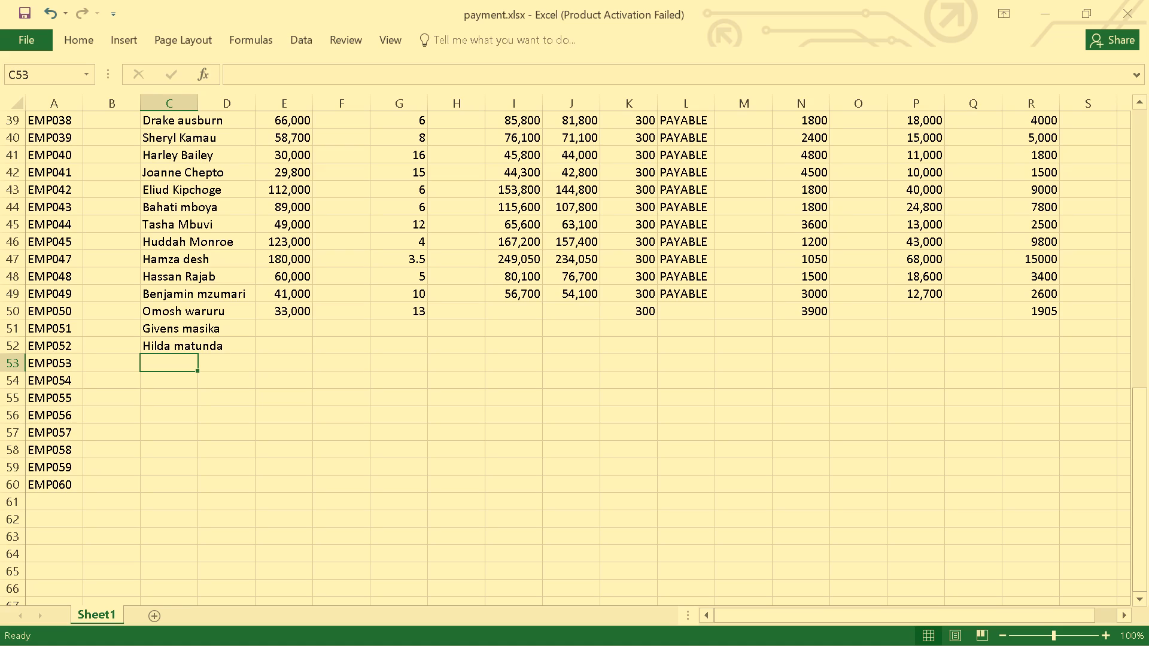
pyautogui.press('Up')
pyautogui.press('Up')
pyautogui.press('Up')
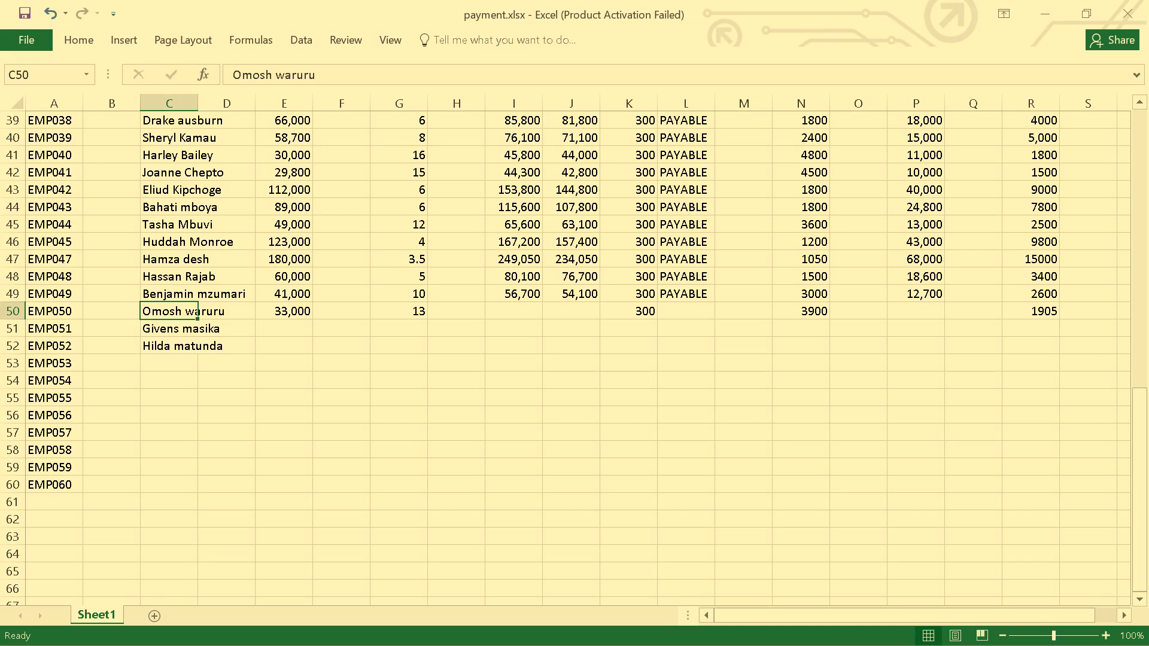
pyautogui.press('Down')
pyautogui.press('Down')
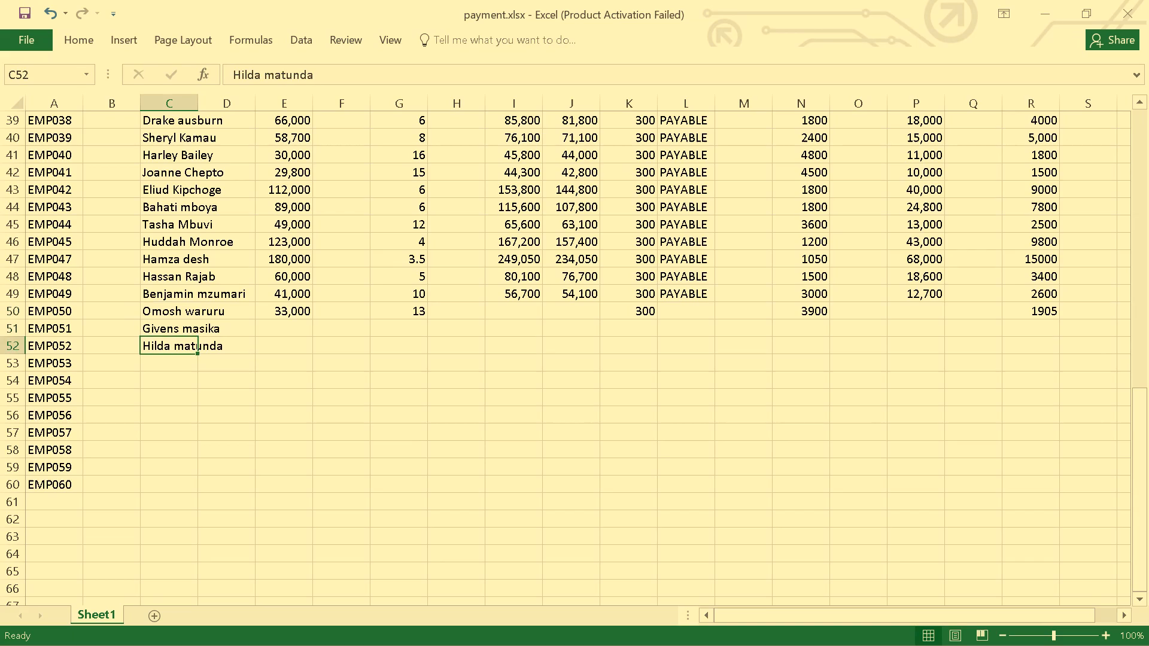
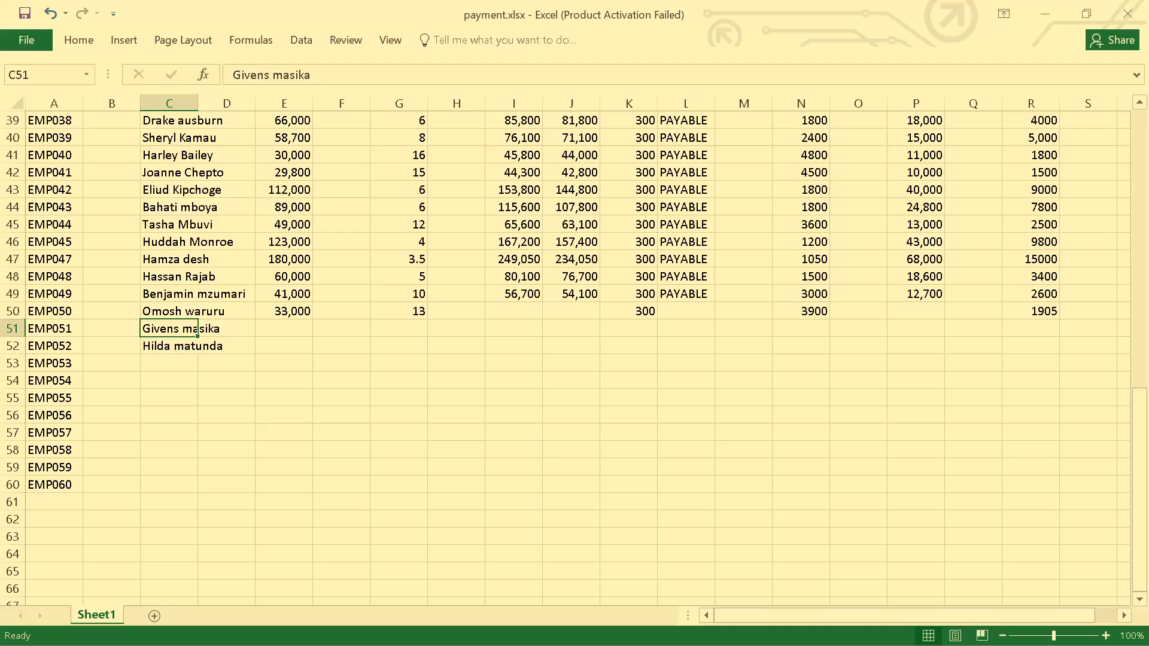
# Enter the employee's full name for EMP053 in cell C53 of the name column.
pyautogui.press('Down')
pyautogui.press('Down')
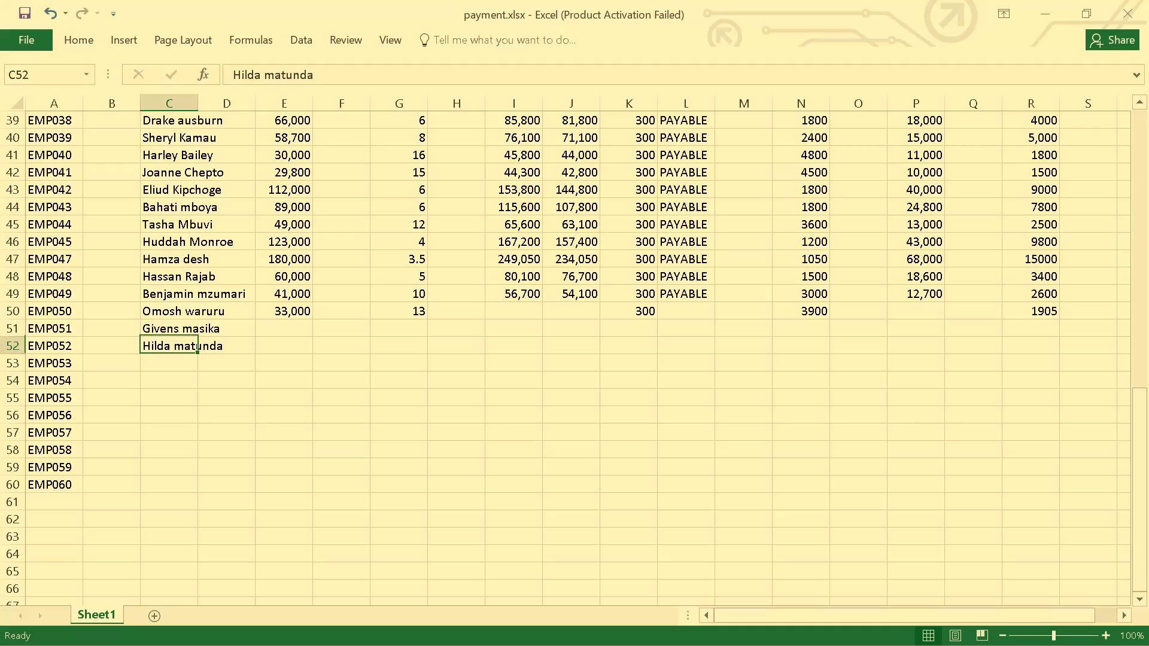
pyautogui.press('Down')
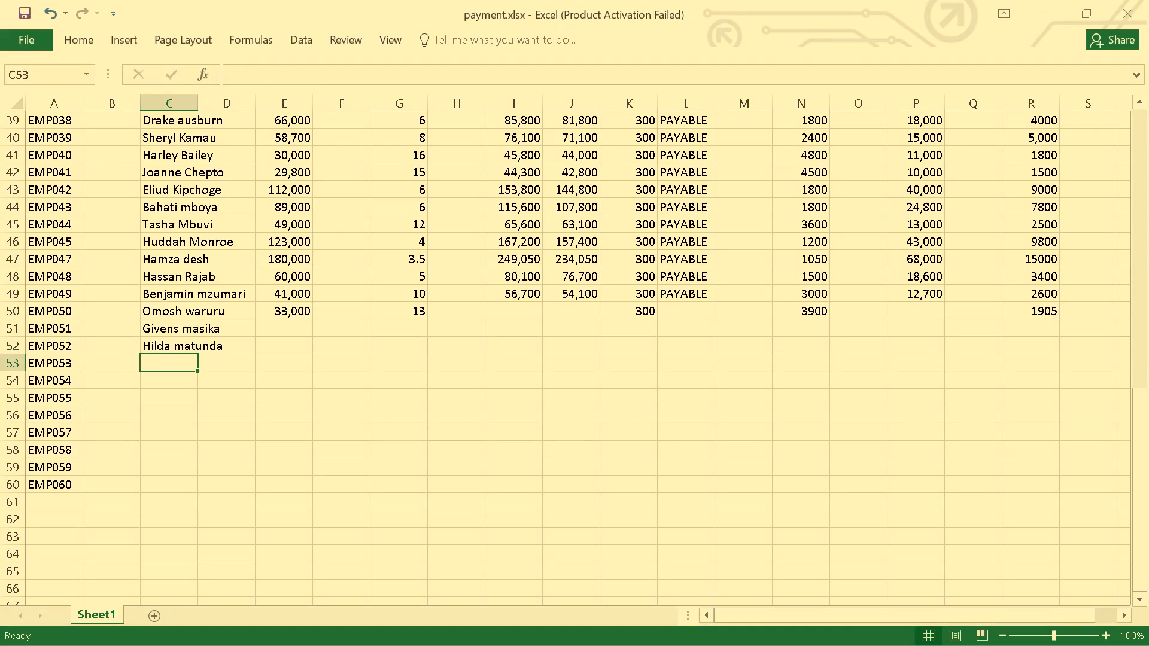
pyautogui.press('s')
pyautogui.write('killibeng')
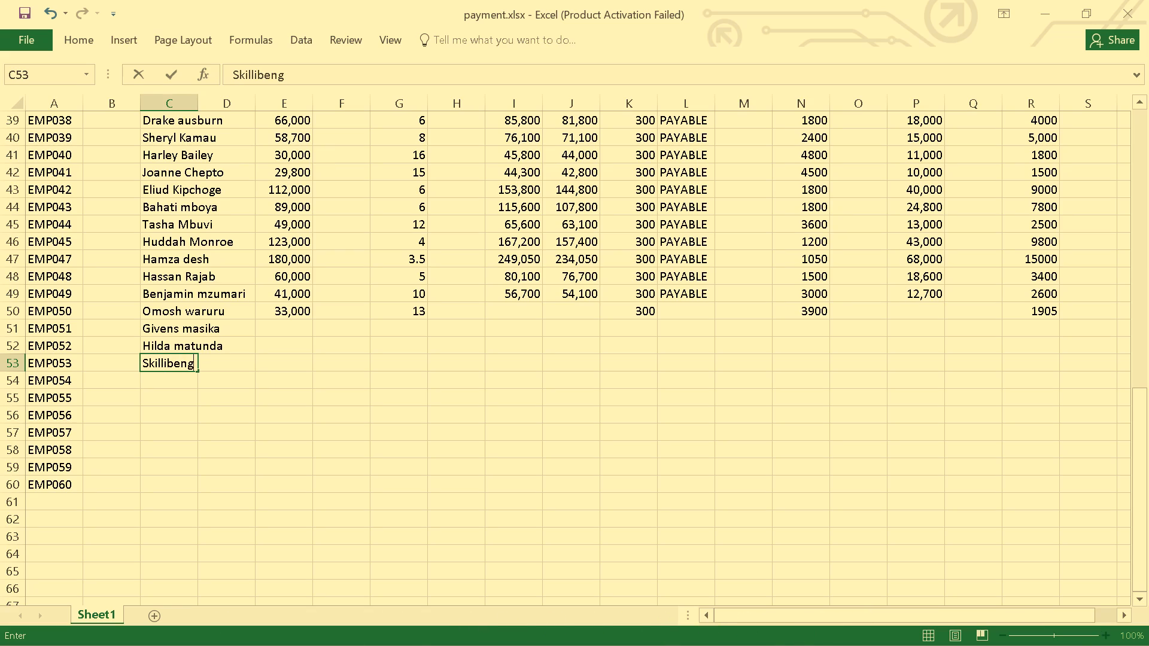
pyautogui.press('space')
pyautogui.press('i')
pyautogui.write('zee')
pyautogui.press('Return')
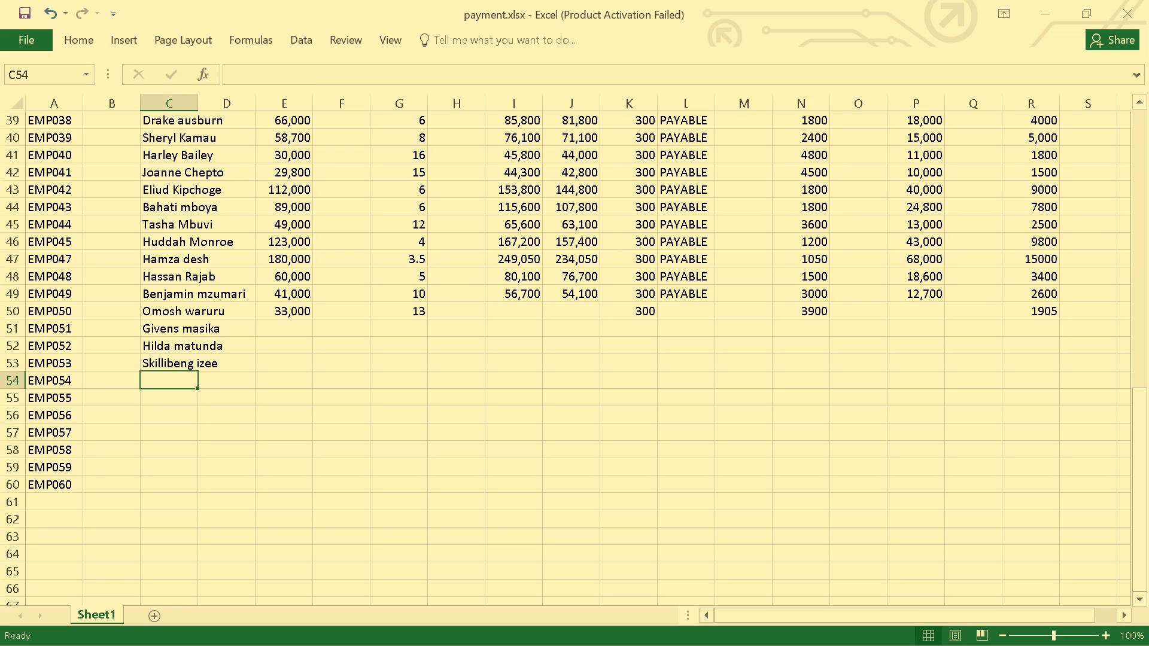
# Re-enter the employee's full name for EMP053 in cell C53, keeping the first name and changing the surname.
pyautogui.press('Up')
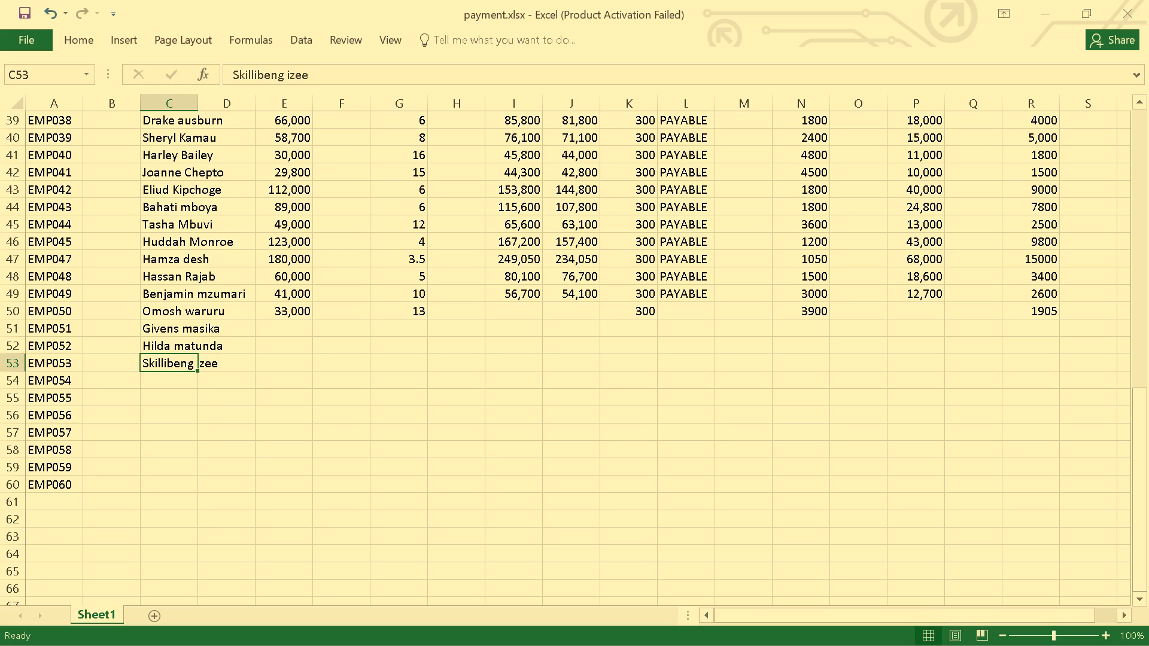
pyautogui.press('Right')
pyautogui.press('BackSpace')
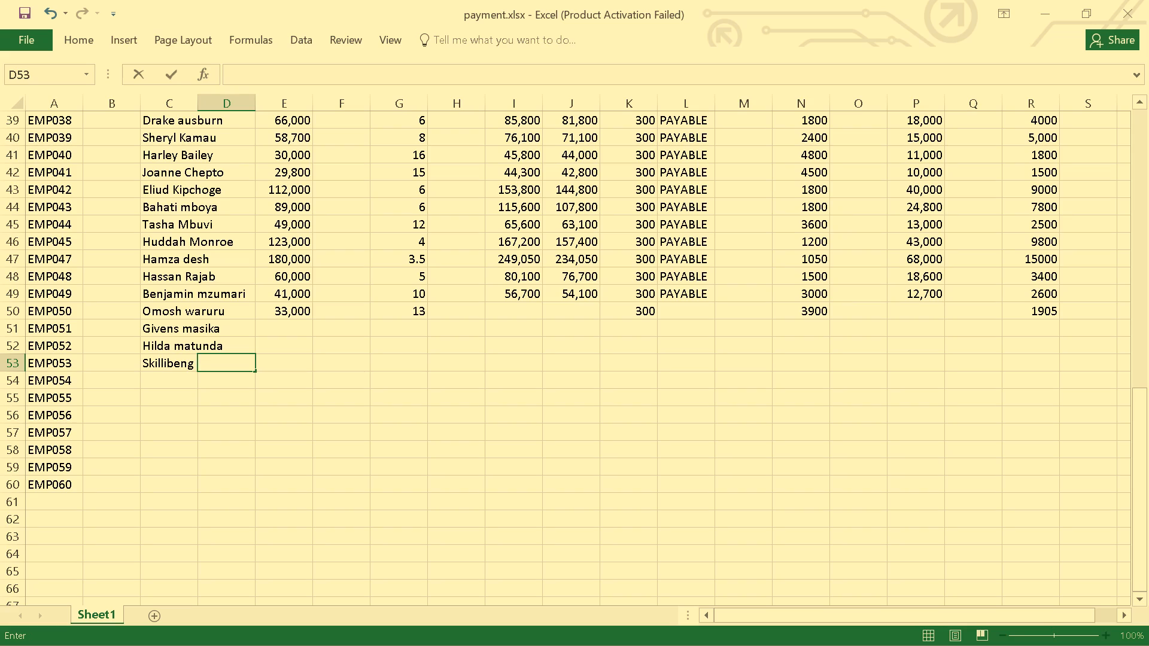
pyautogui.click(180, 361)
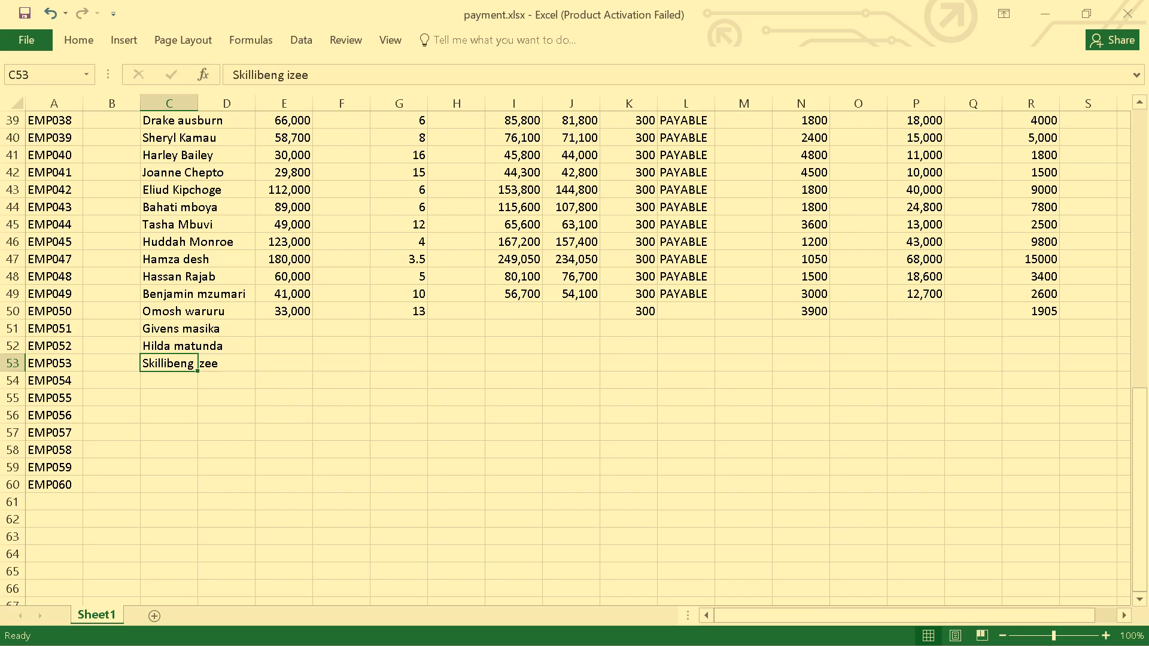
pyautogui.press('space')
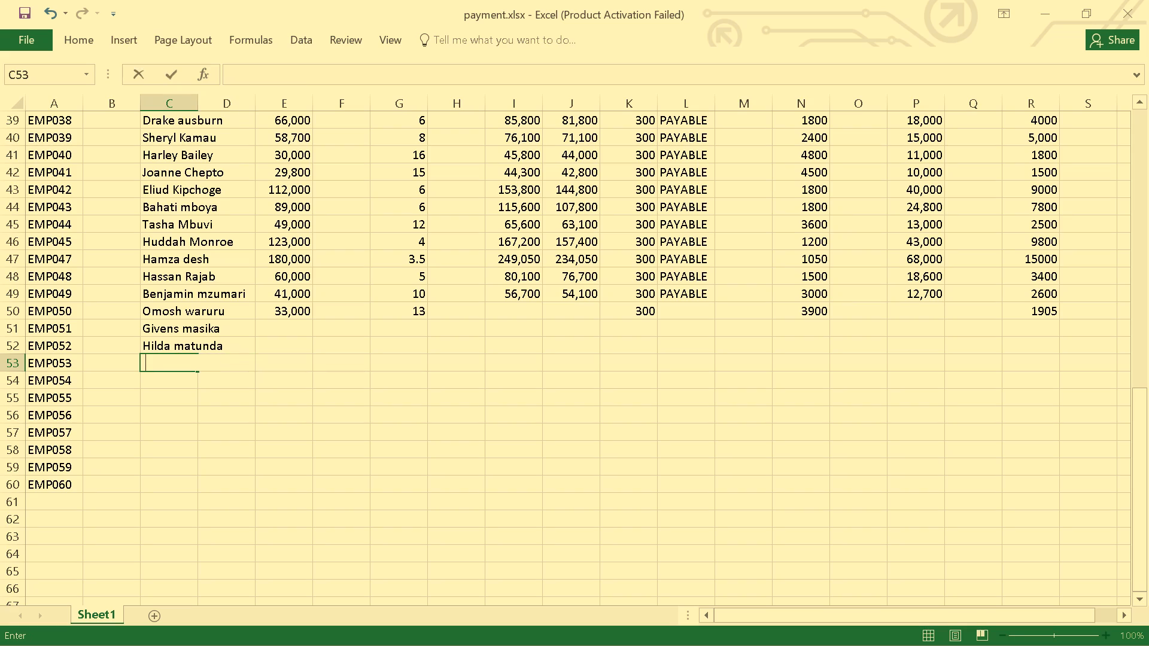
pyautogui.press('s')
pyautogui.press('BackSpace')
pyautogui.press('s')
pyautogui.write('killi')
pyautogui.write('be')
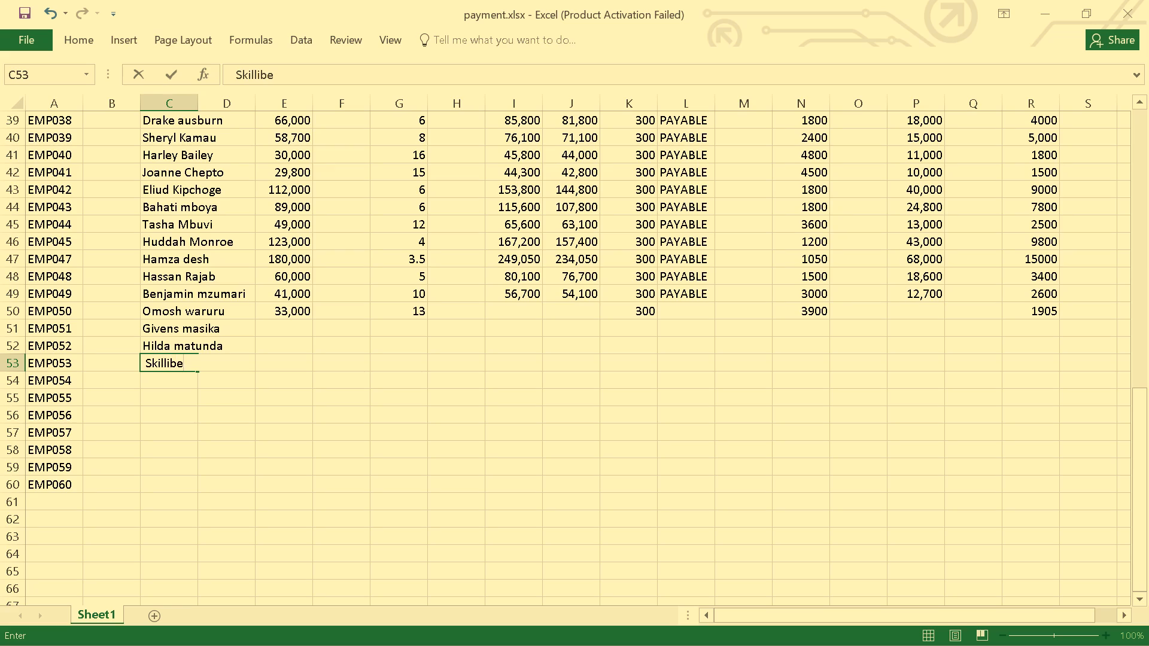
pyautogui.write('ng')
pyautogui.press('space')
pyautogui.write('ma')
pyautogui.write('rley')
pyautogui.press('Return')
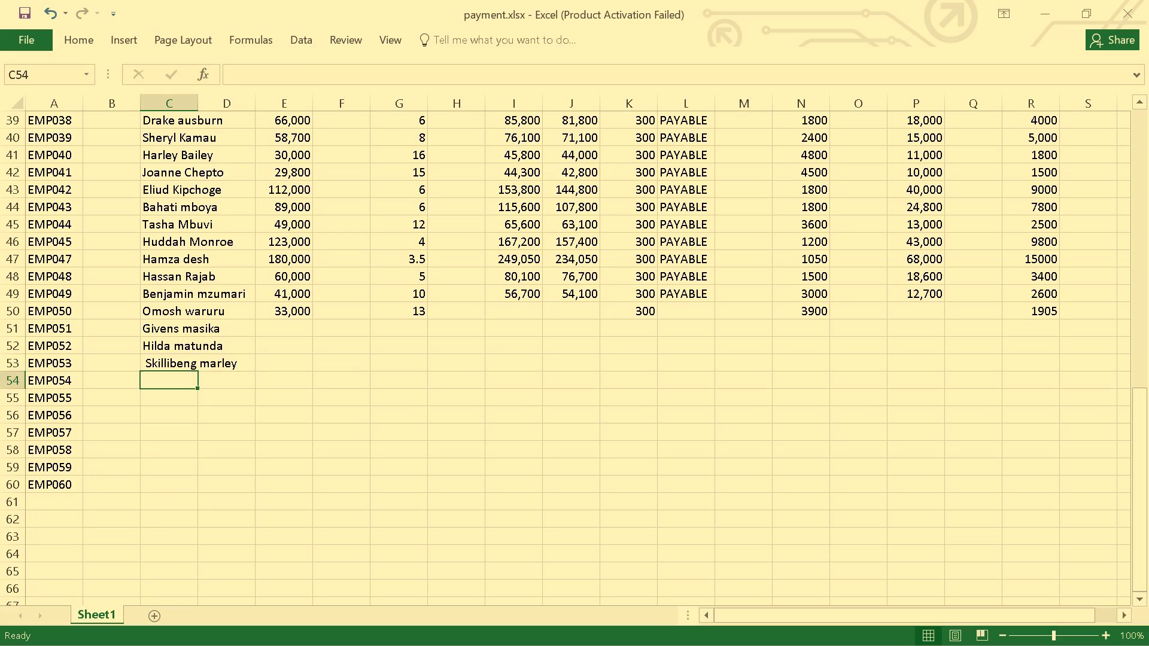
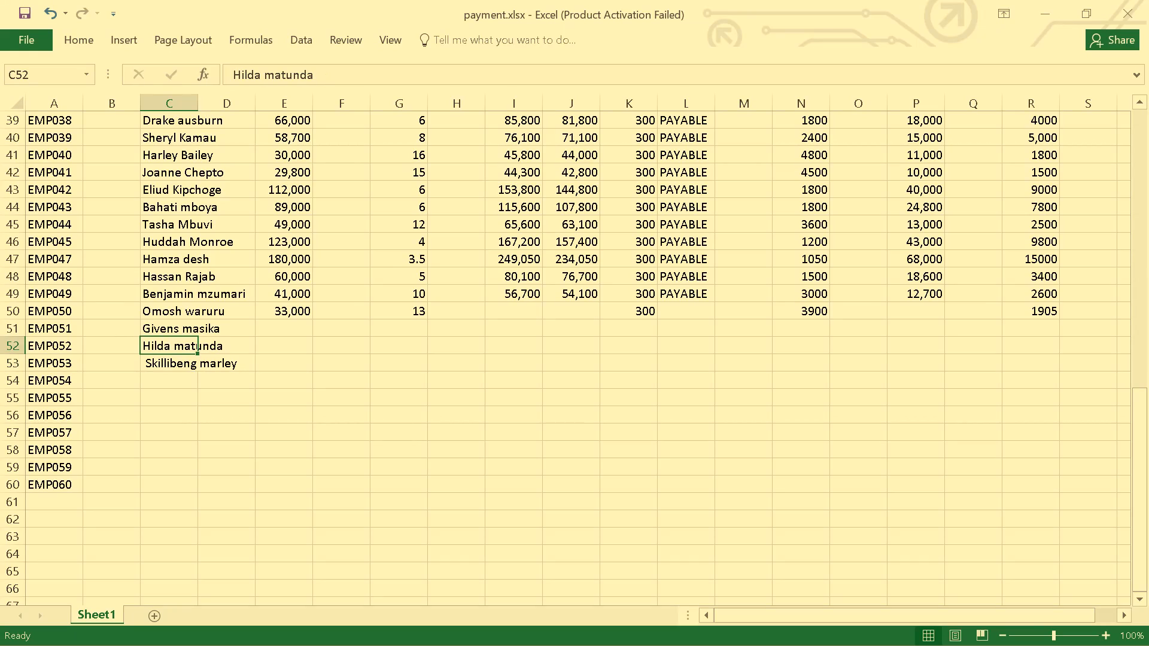
# Enter the employee's full name for EMP054 in cell C54 of the name column.
pyautogui.click(166, 390)
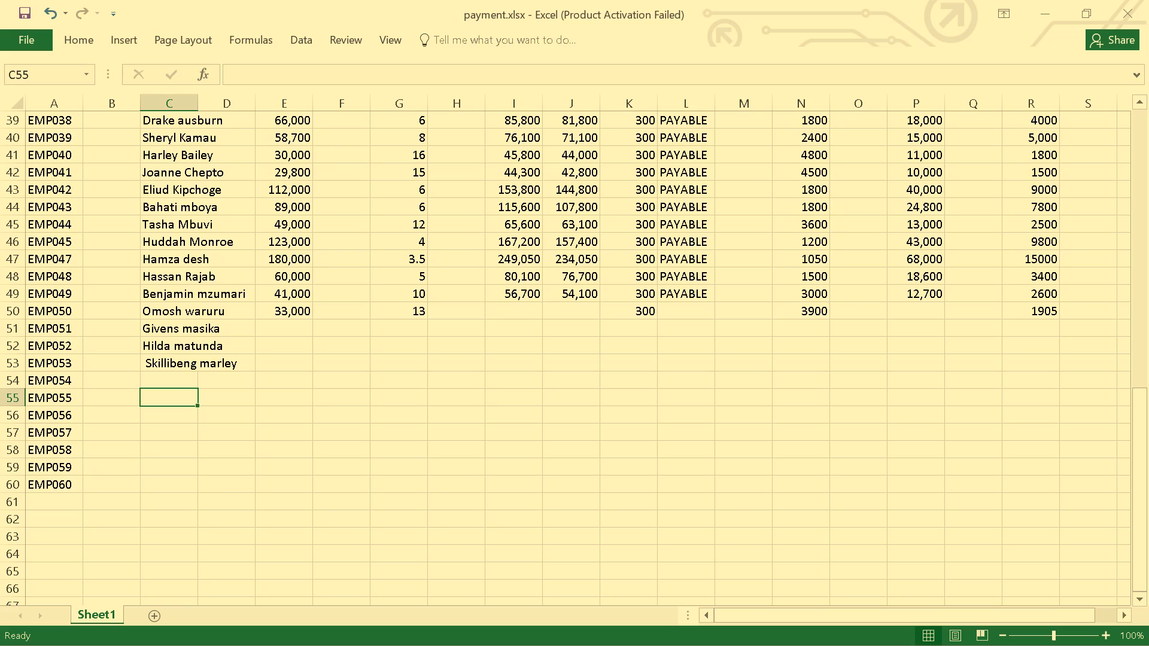
pyautogui.click(168, 379)
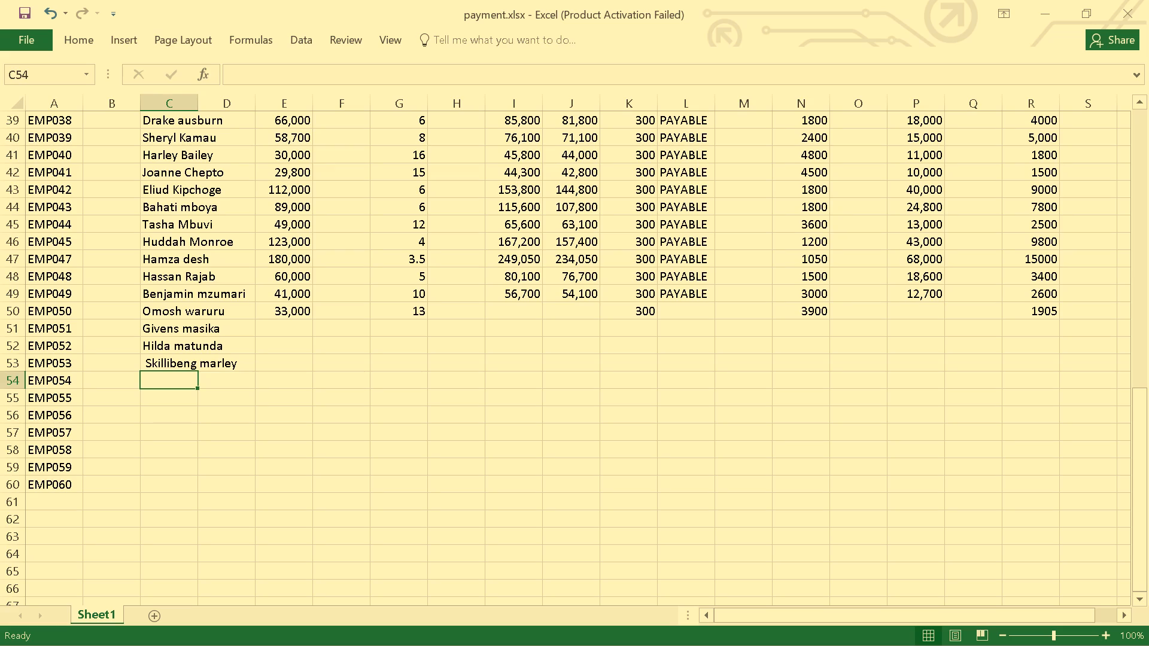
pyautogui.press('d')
pyautogui.press('BackSpace')
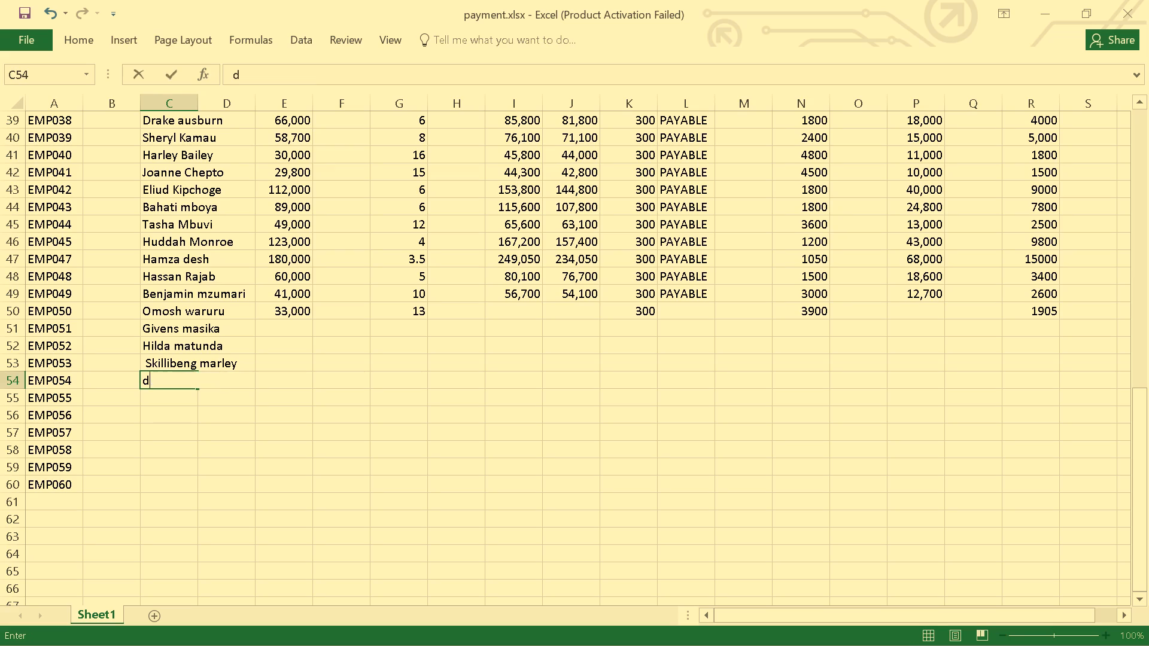
pyautogui.press('BackSpace')
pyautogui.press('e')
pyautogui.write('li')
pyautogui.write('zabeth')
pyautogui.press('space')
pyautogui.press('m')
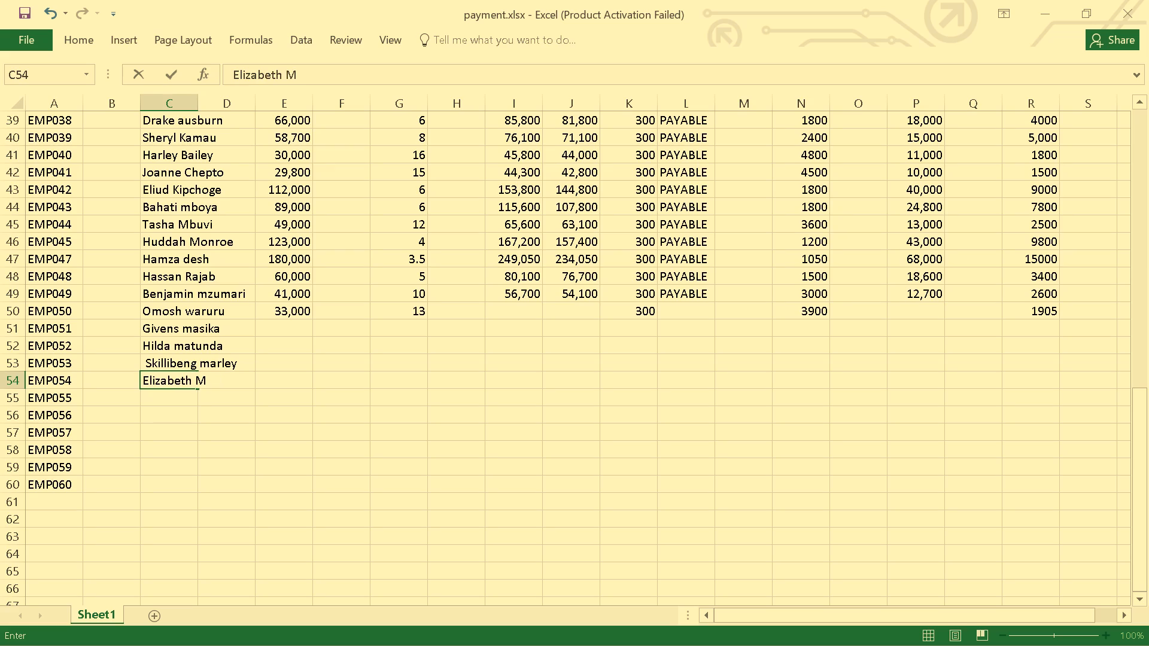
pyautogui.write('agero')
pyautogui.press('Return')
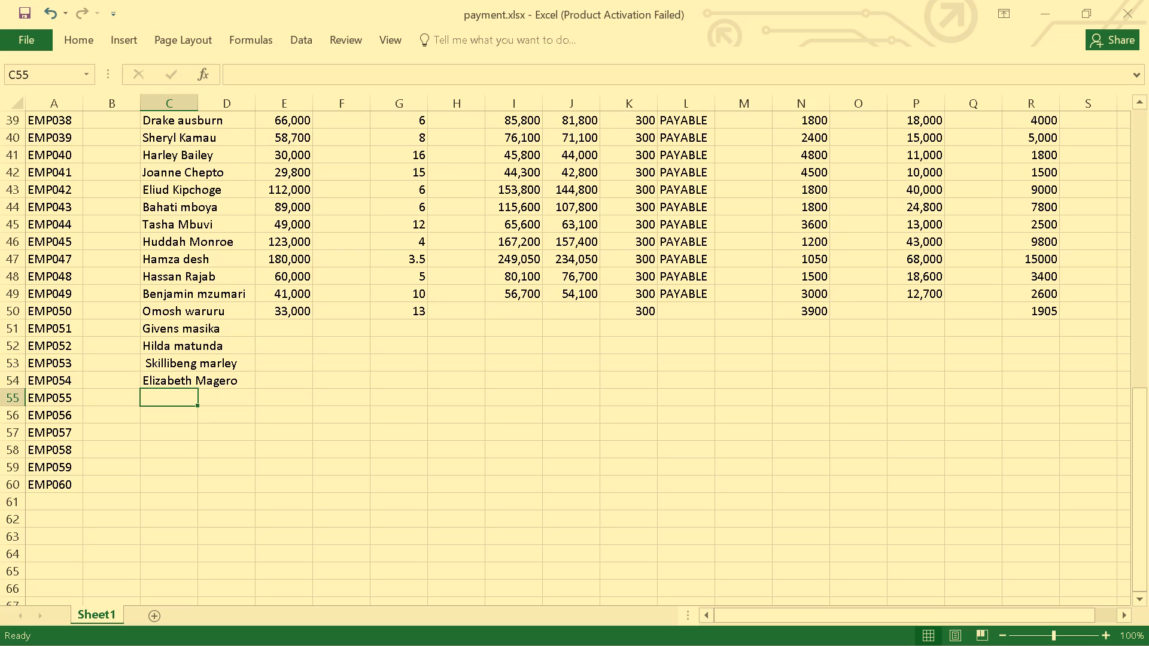
# Enter the employee's full name for EMP055 in cell C55 of the name column.
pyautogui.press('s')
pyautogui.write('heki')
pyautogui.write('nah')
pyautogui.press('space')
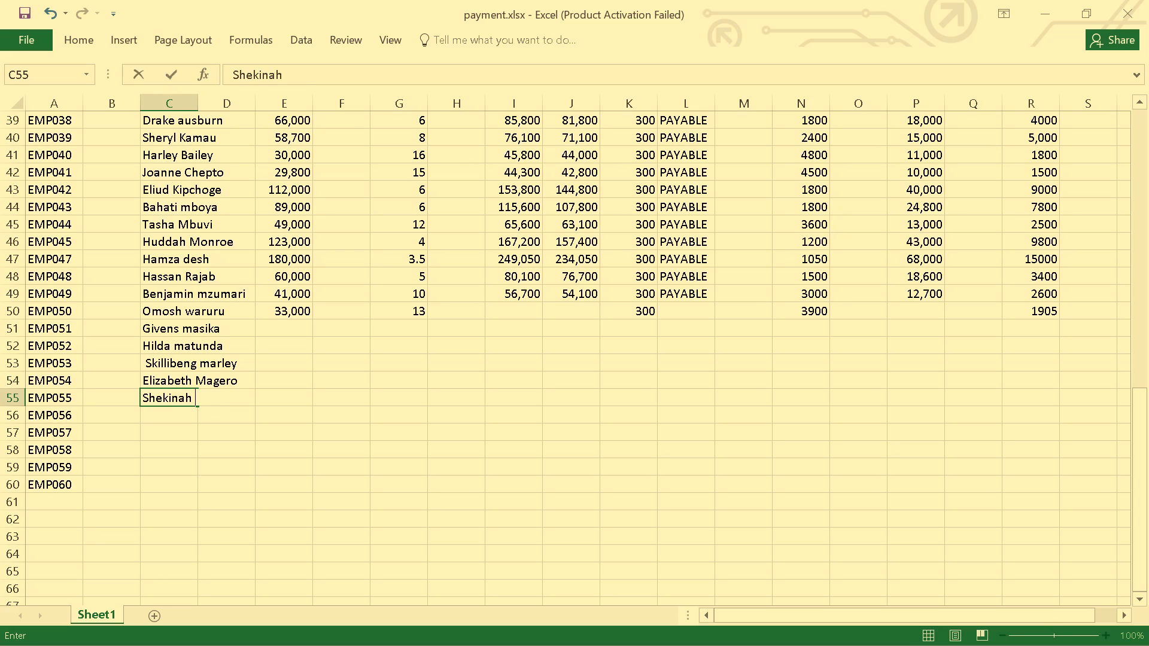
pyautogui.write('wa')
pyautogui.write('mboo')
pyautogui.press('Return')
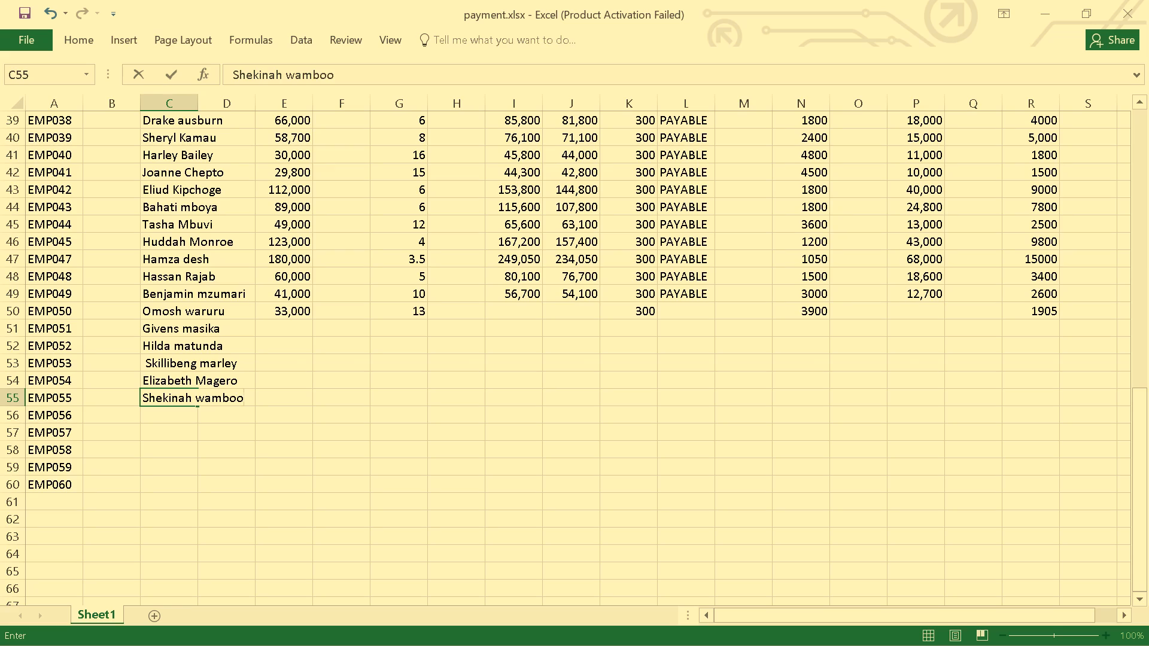